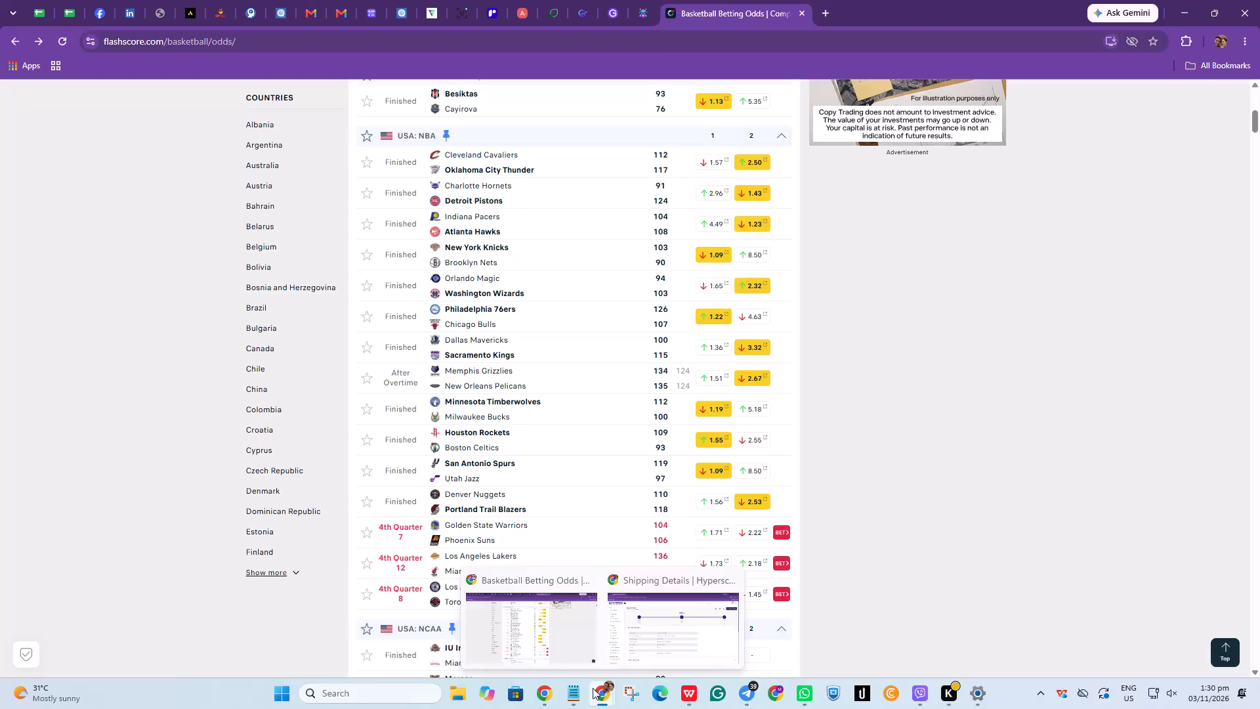
Switch to the browser window with the CCSI INVENTORY FILE spreadsheet.
click(545, 653)
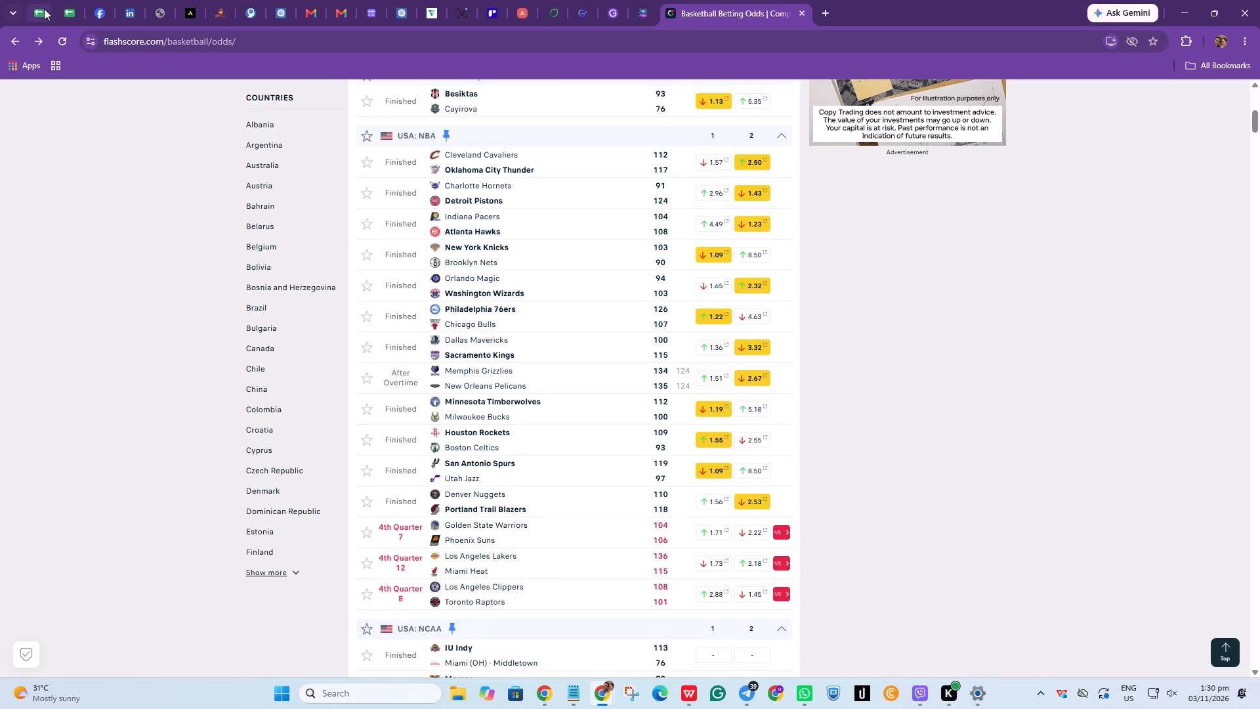
click(541, 695)
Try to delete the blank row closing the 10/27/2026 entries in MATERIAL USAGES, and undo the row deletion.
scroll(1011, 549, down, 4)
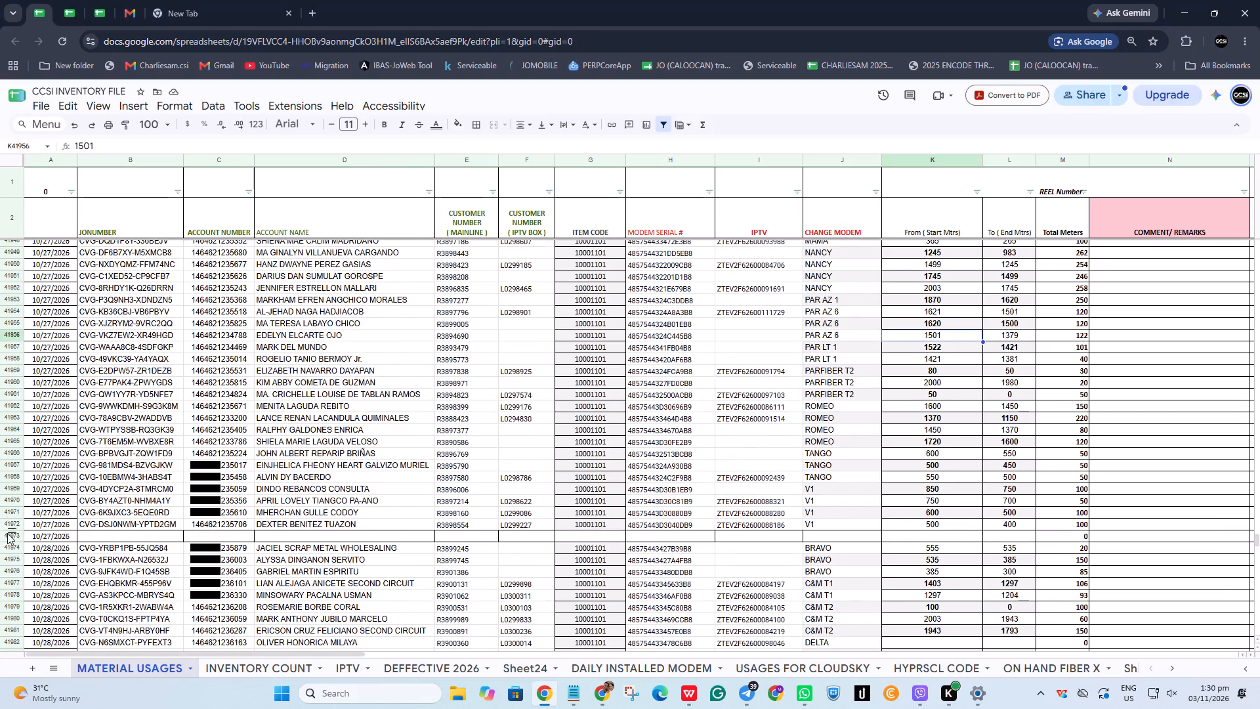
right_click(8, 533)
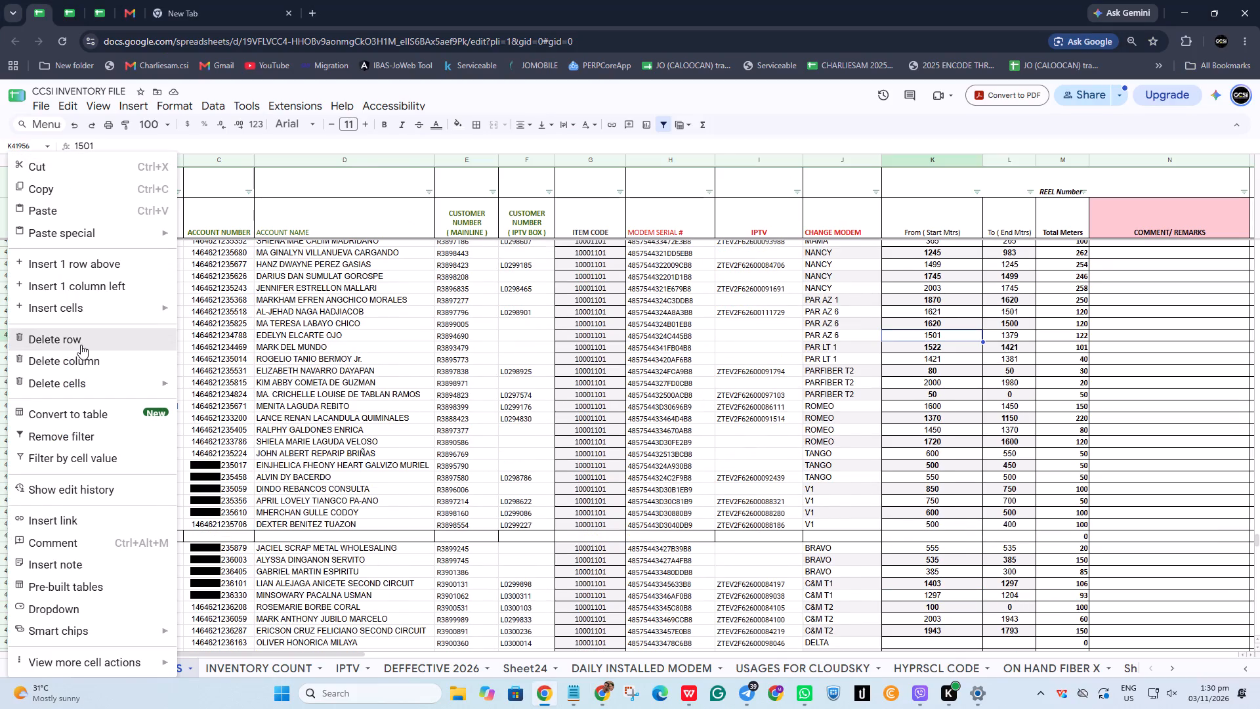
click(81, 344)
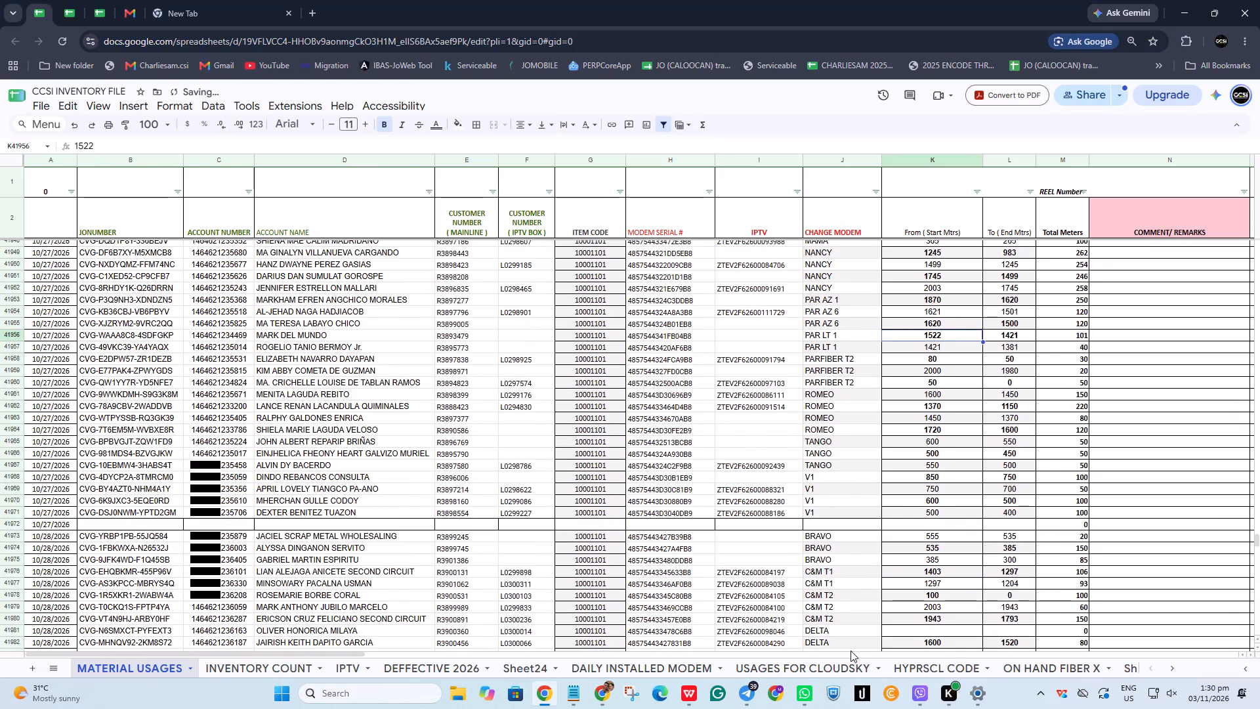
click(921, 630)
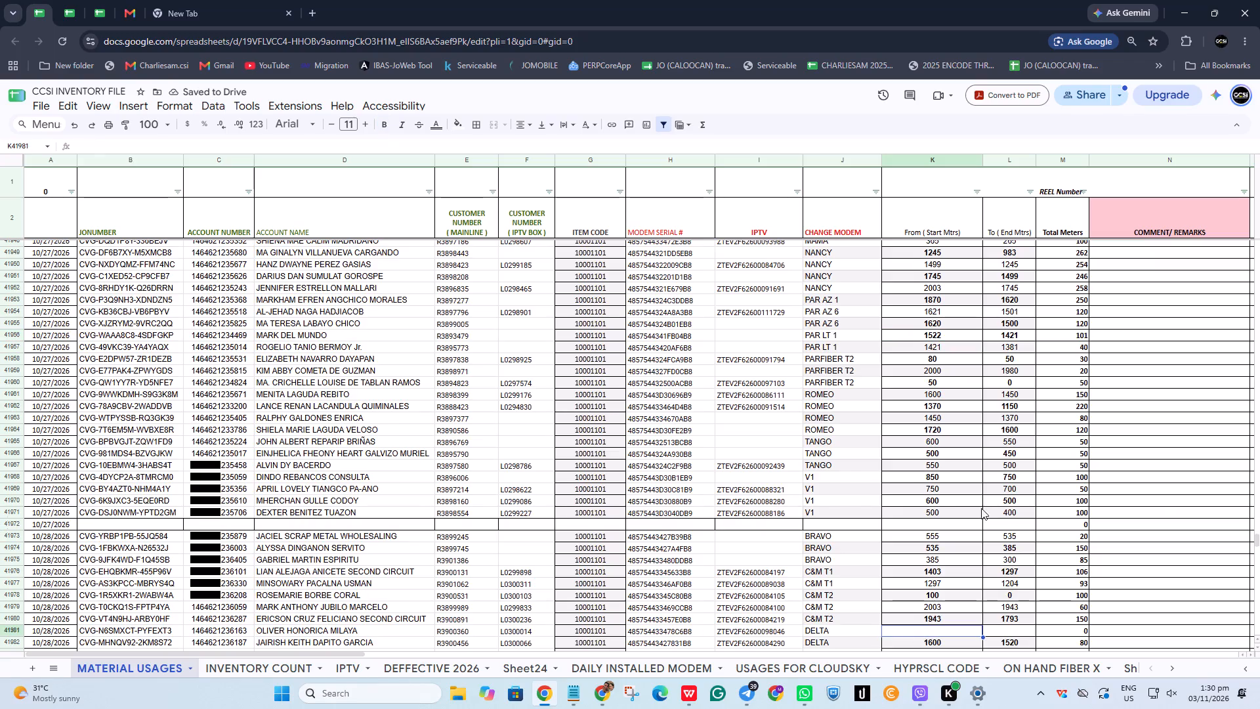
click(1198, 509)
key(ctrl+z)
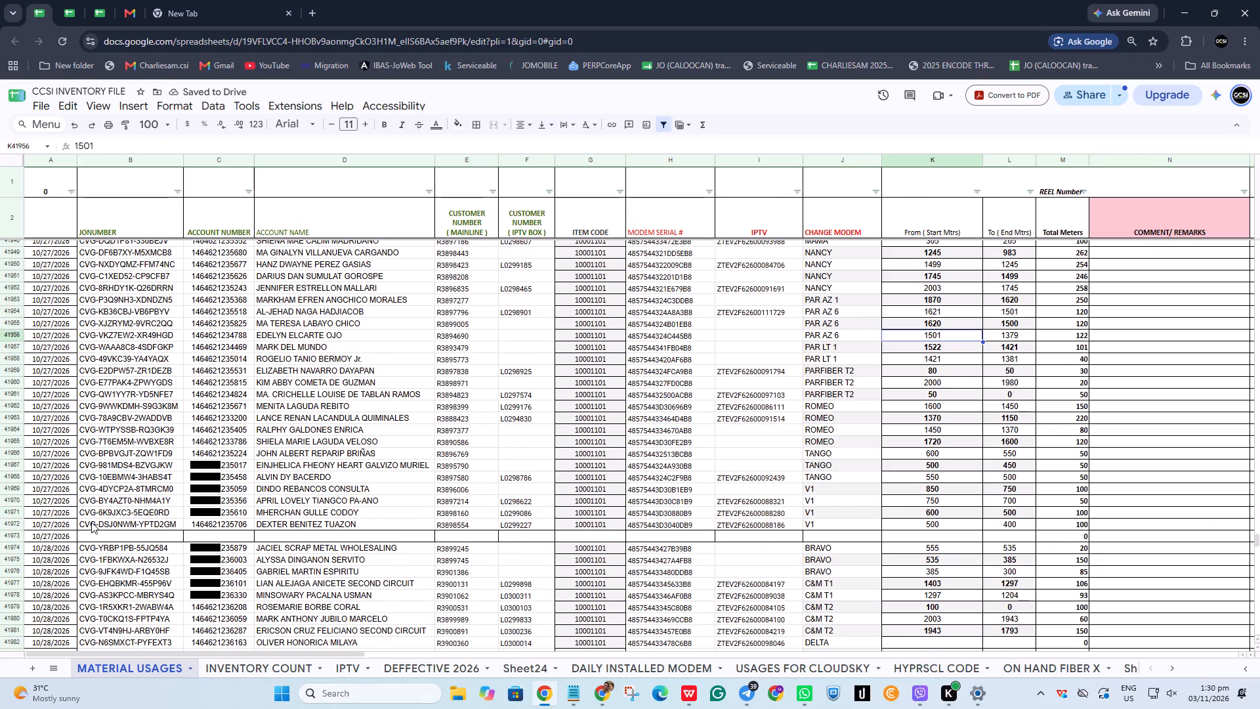
Delete the whole of row 41973, the 10/27/2026 row without a job number.
click(110, 540)
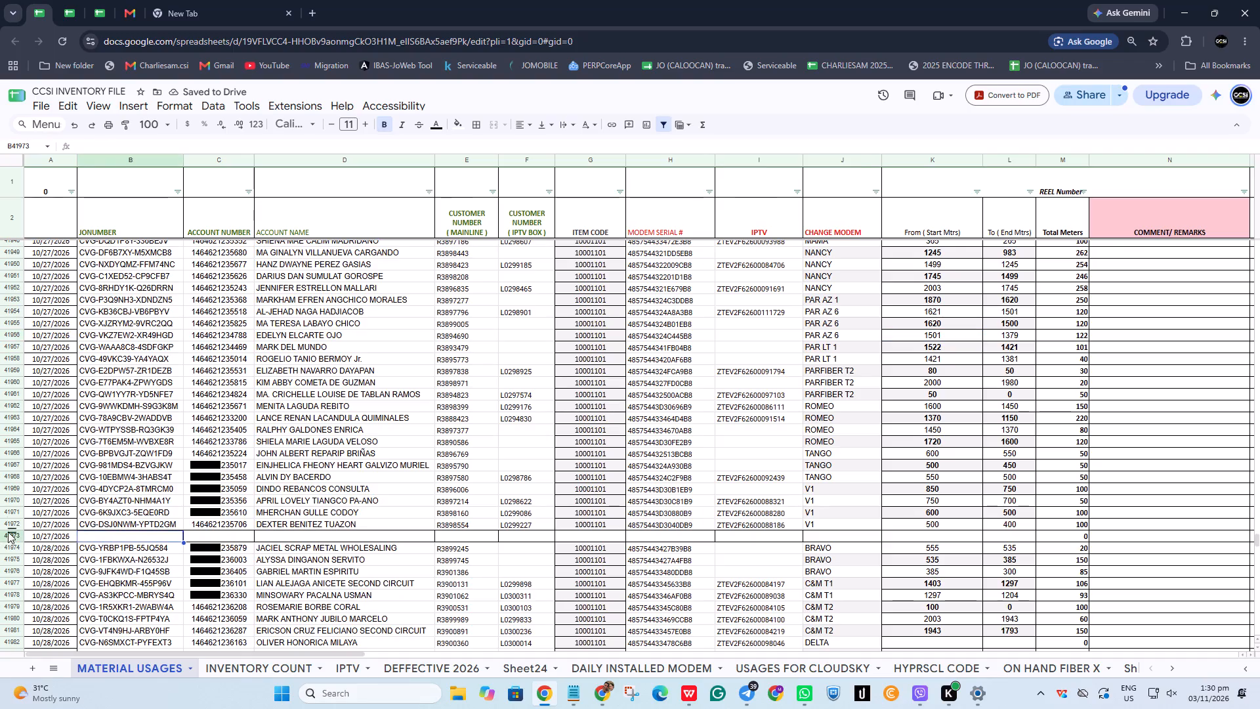
right_click(14, 535)
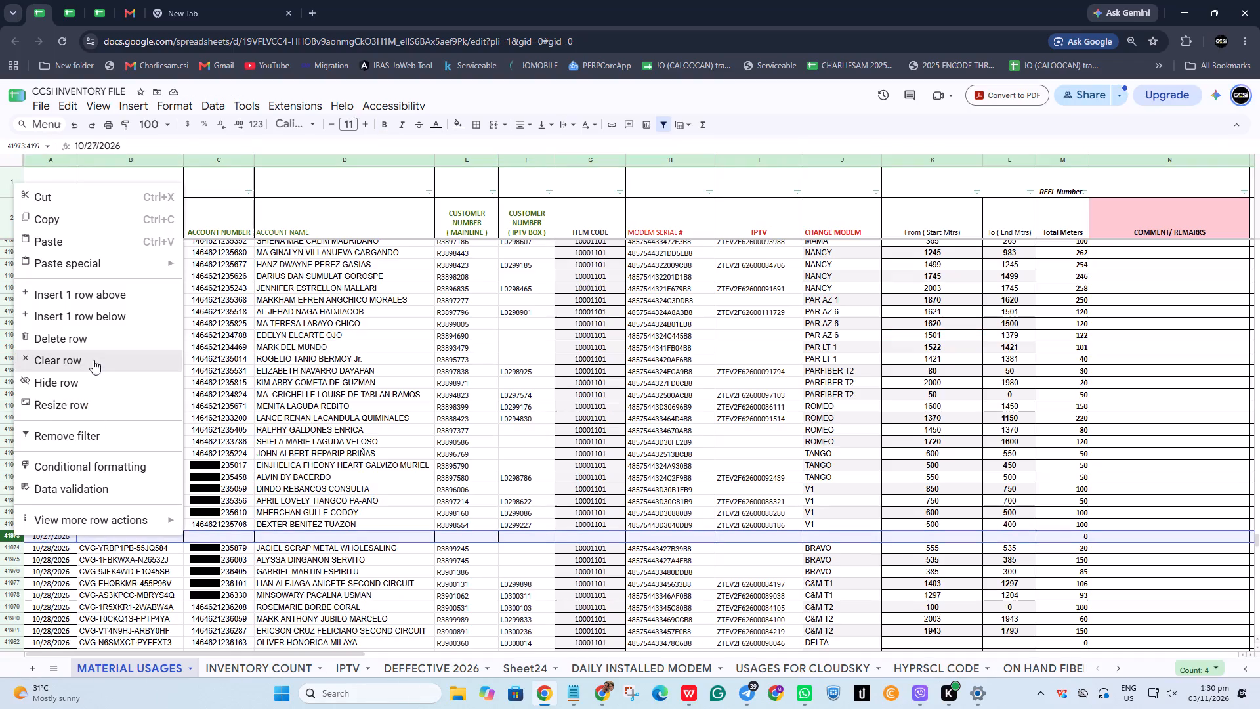
click(92, 346)
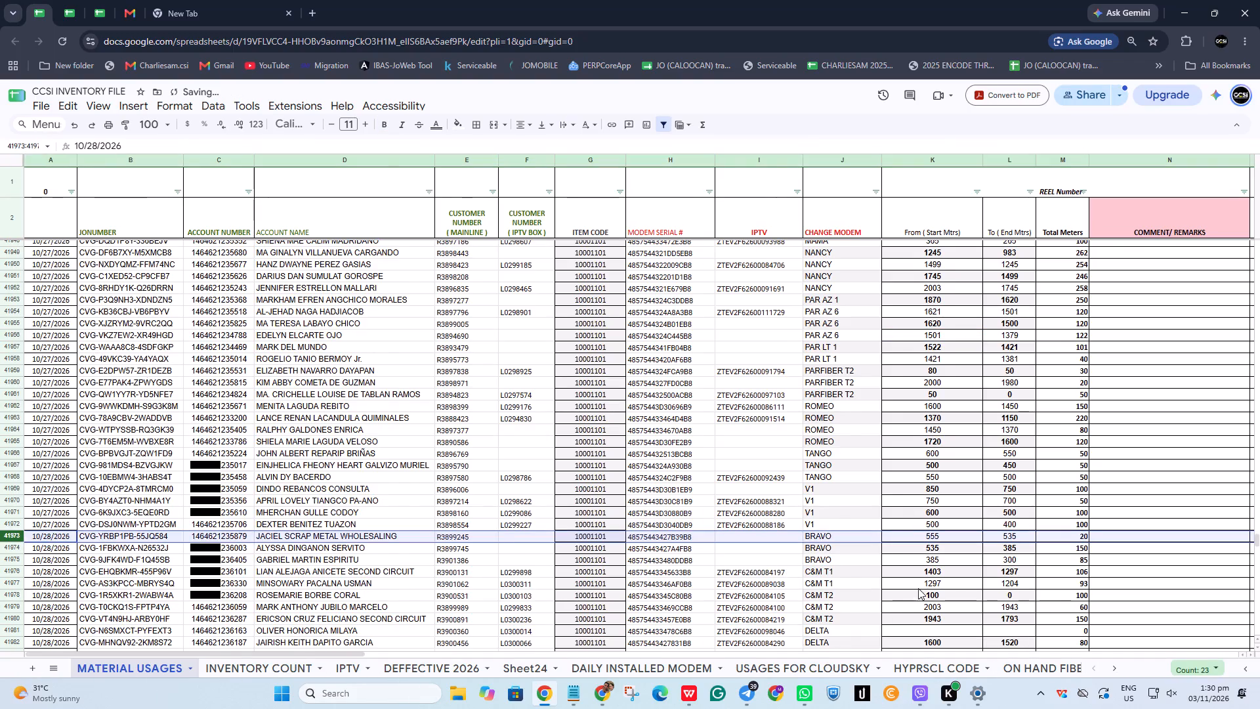
Copy the account number of the 10/28/2026 DELTA entry in row 41981, which has no start and end meters.
scroll(918, 588, down, 2)
click(931, 548)
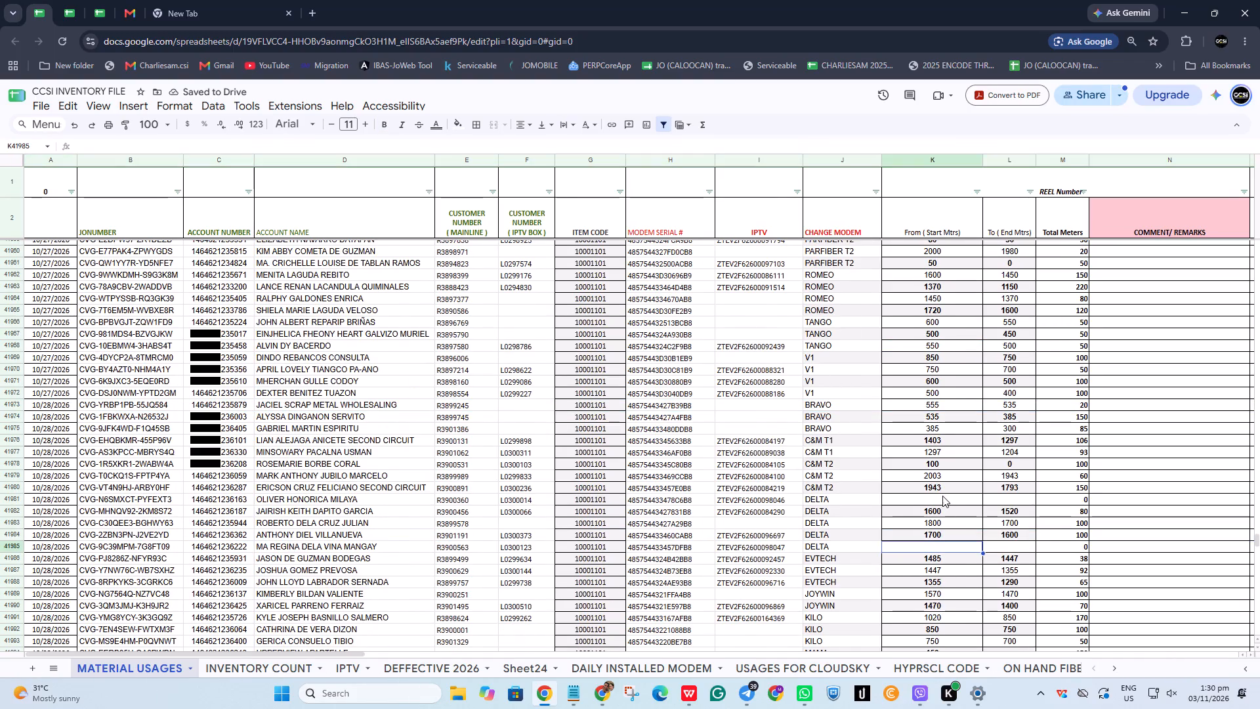
click(940, 498)
key(Left)
key(Left)
key(Left)
key(Left)
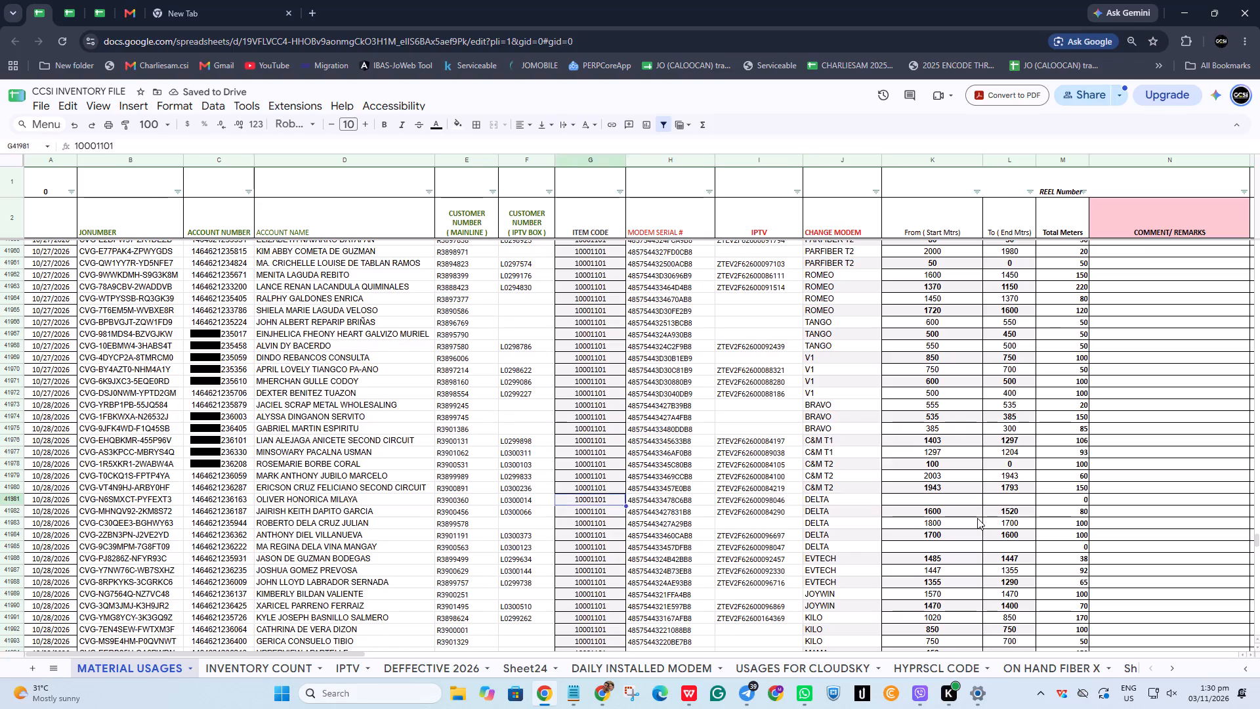
key(Left)
key(Left)
key(Left)
key(Left)
key(Left)
key(Right)
key(ctrl+c)
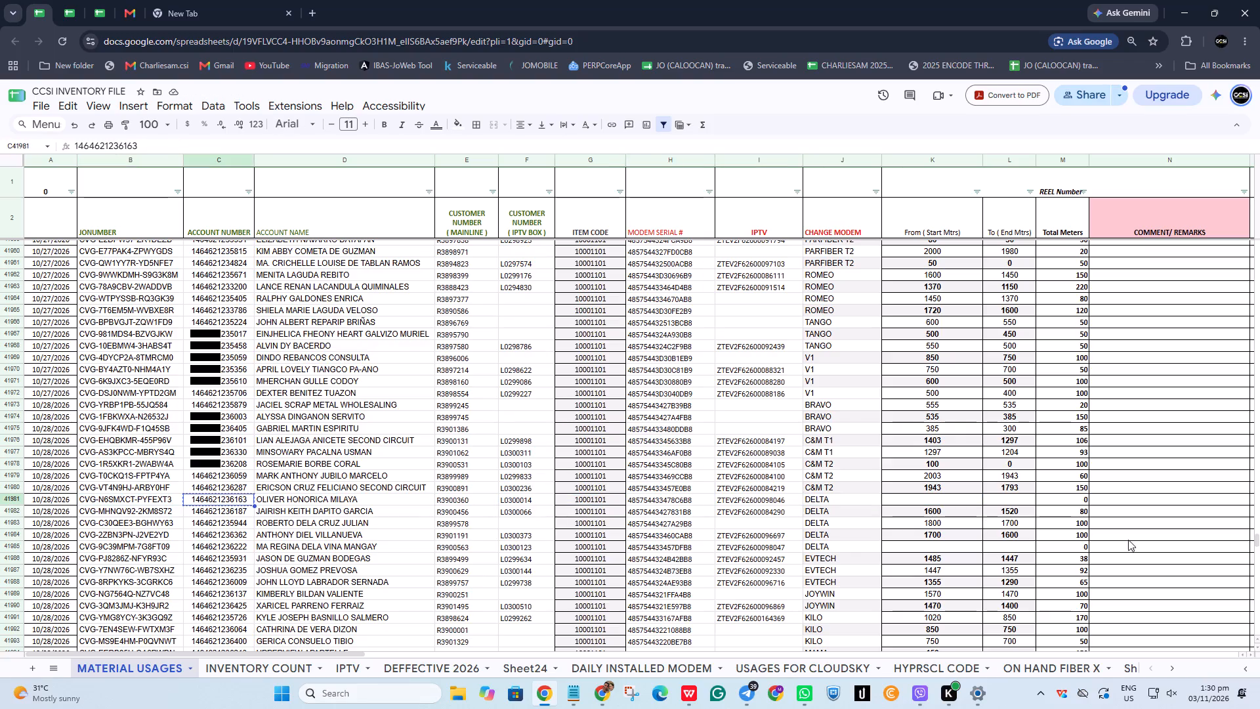
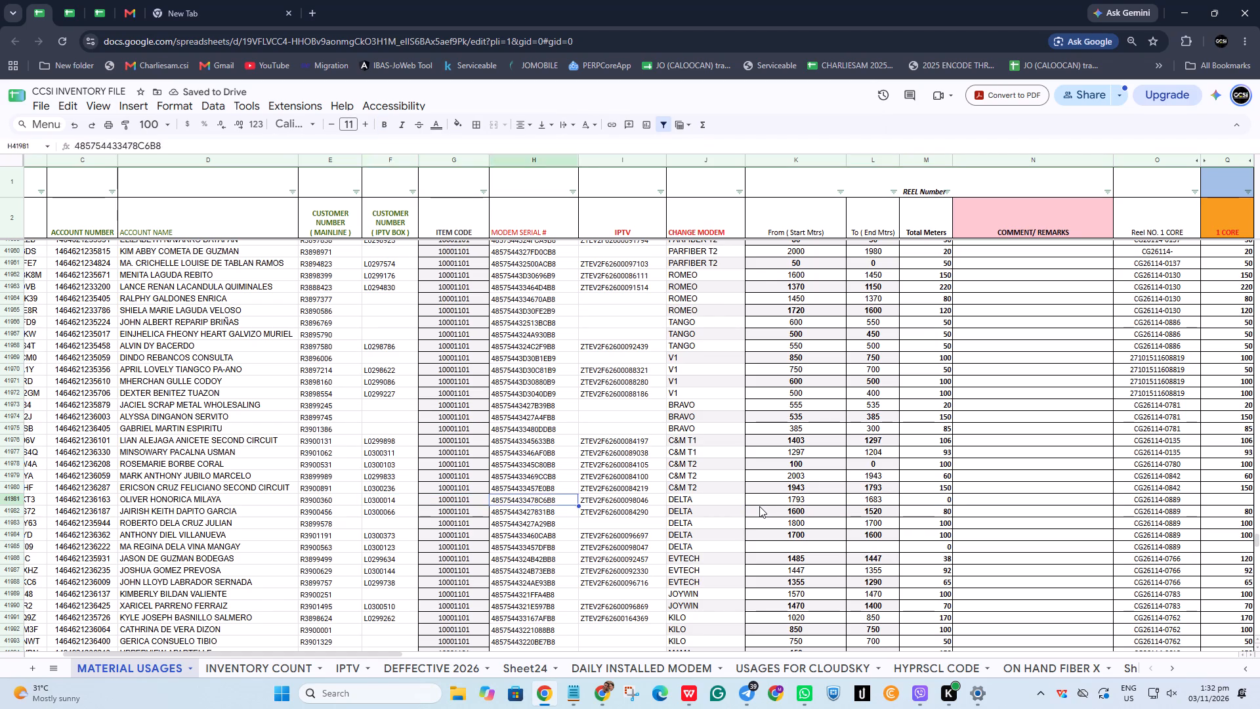
Enter 110 as the 1 CORE usage of the DELTA entry in row 41981, matching its total meters.
key(Right)
key(Right)
key(Right)
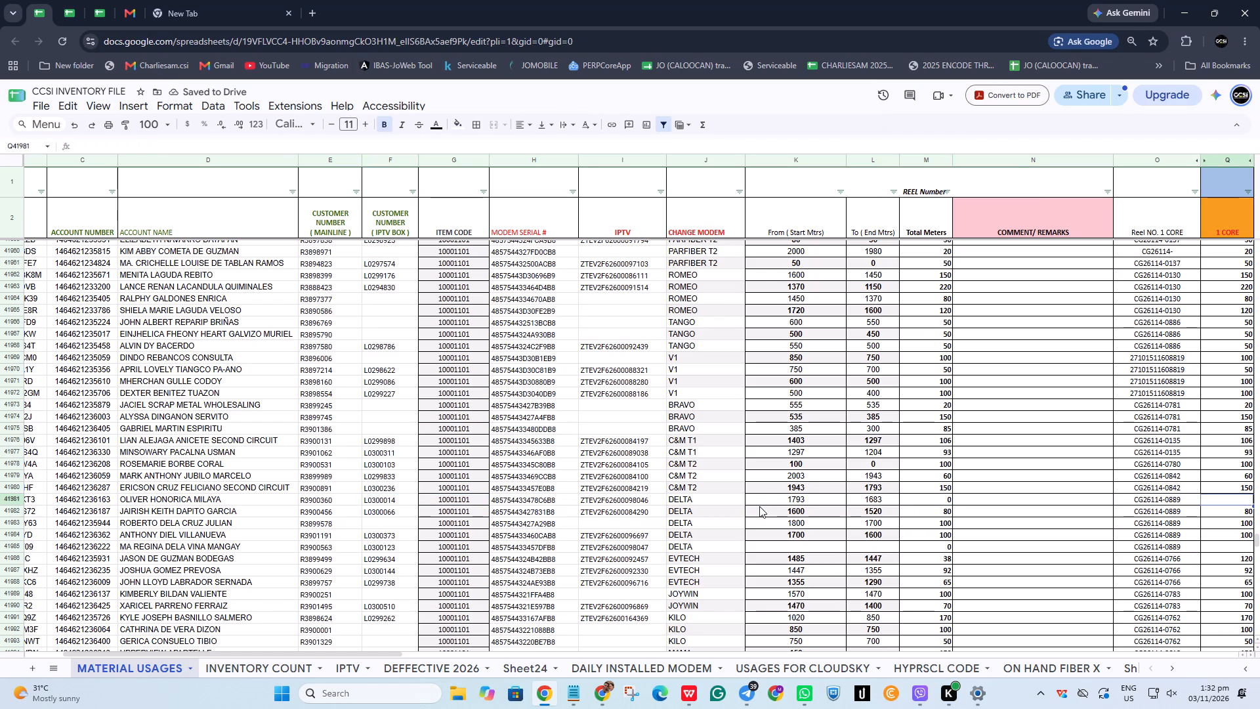
key(Left)
key(Left)
key(Left)
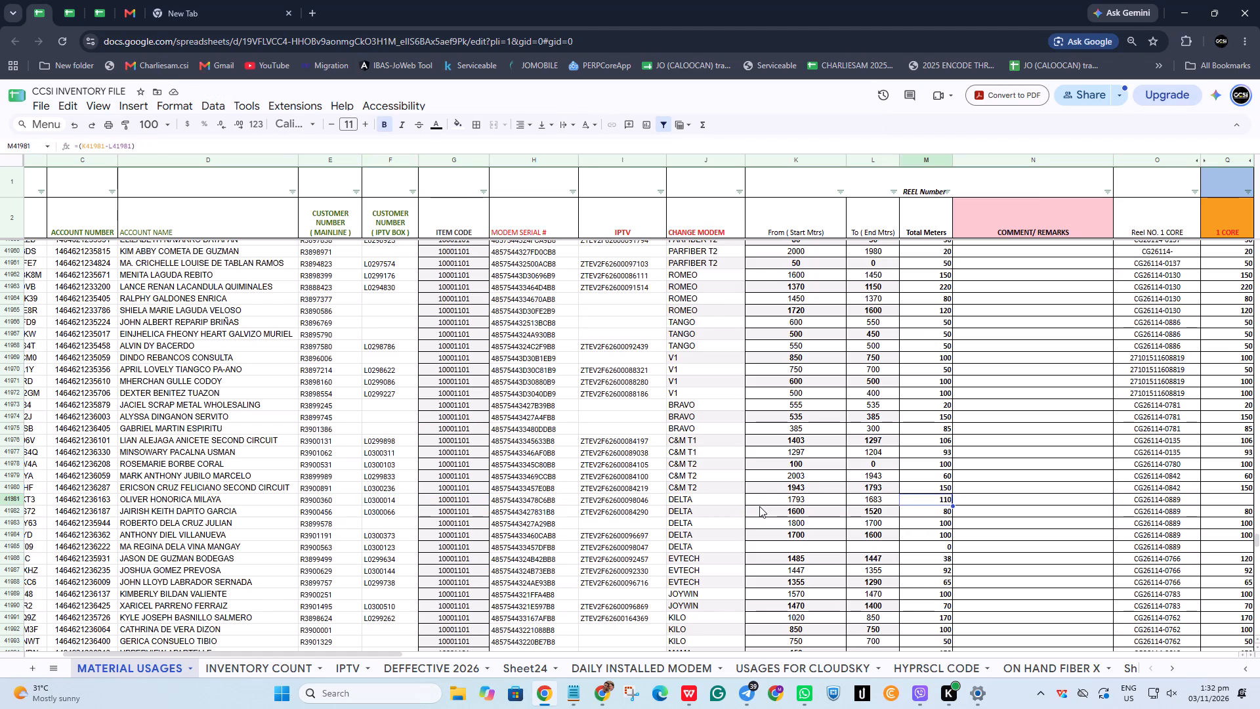
key(Tab)
key(Tab)
key(Tab)
text(110)
key(Tab)
Go to the empty AR NUMBER cell of the DELTA entry in row 41981.
key(Tab)
key(Tab)
key(Tab)
key(Tab)
key(Tab)
key(Tab)
key(Tab)
key(Tab)
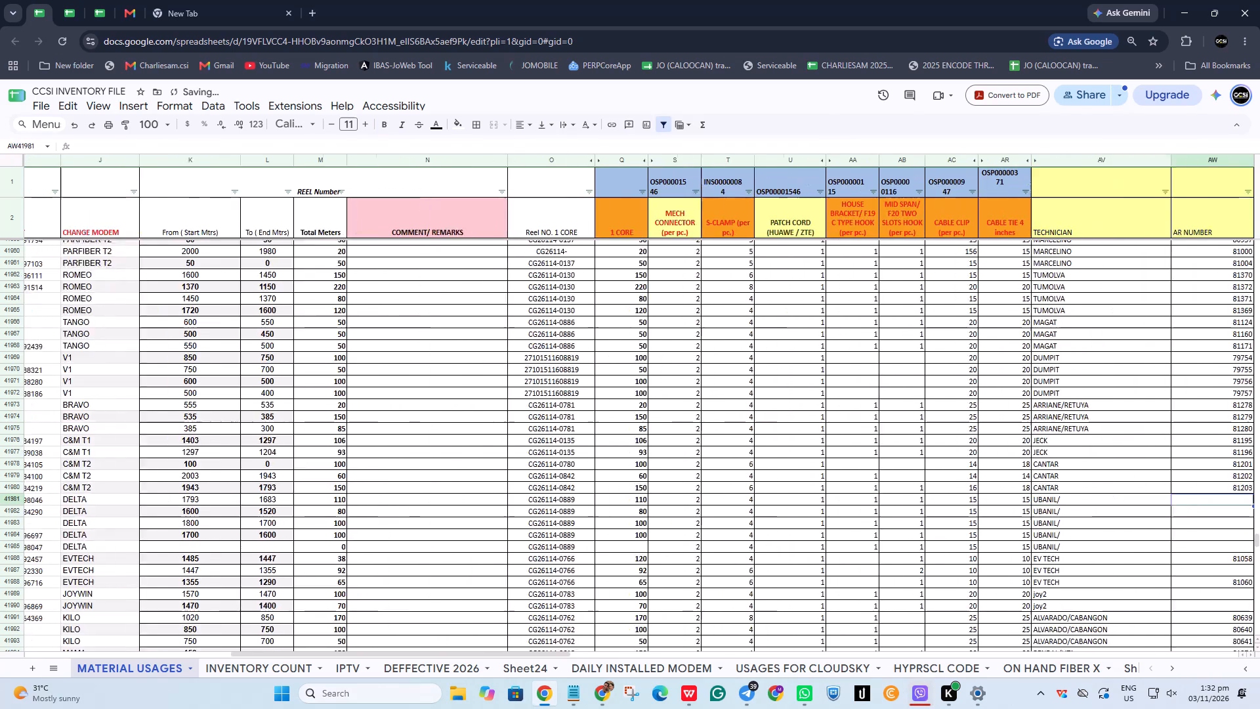
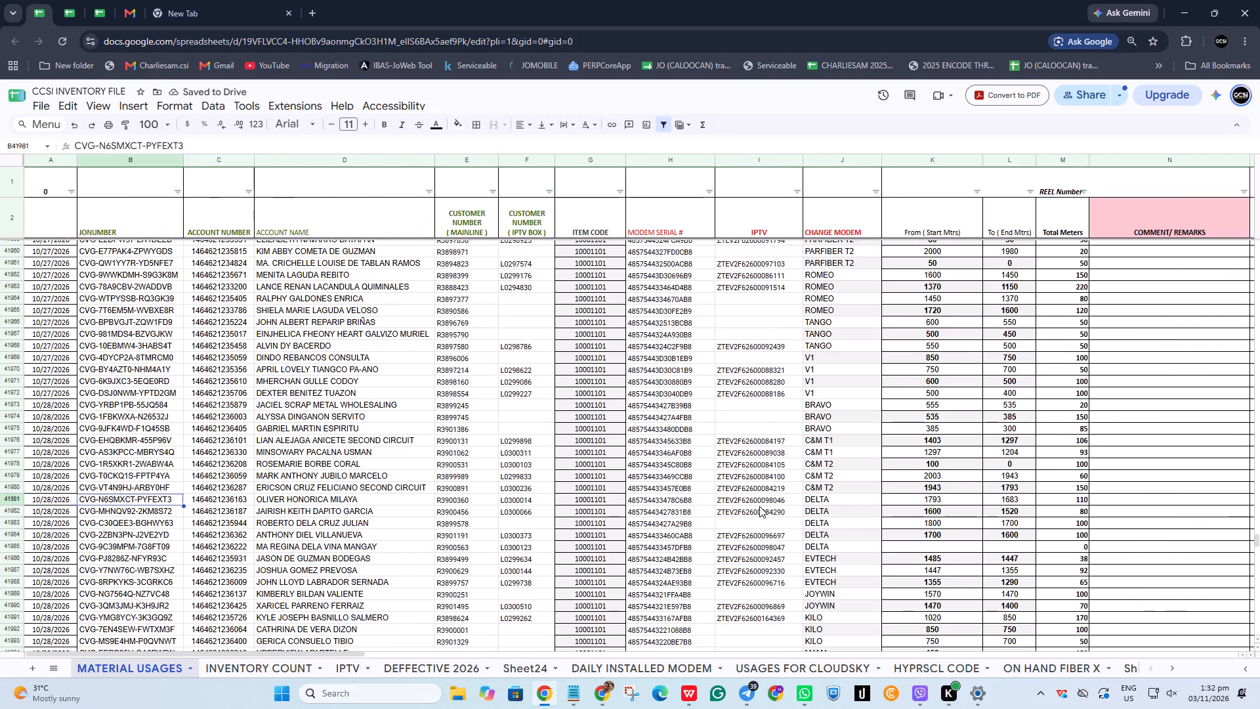
Copy the account number of the DELTA entry in row 41985, whose start and end meter cells are empty.
key(Down)
key(Down)
key(Down)
key(Down)
key(Right)
key(Right)
key(Right)
key(Right)
key(Right)
key(Right)
key(Right)
key(Right)
key(Right)
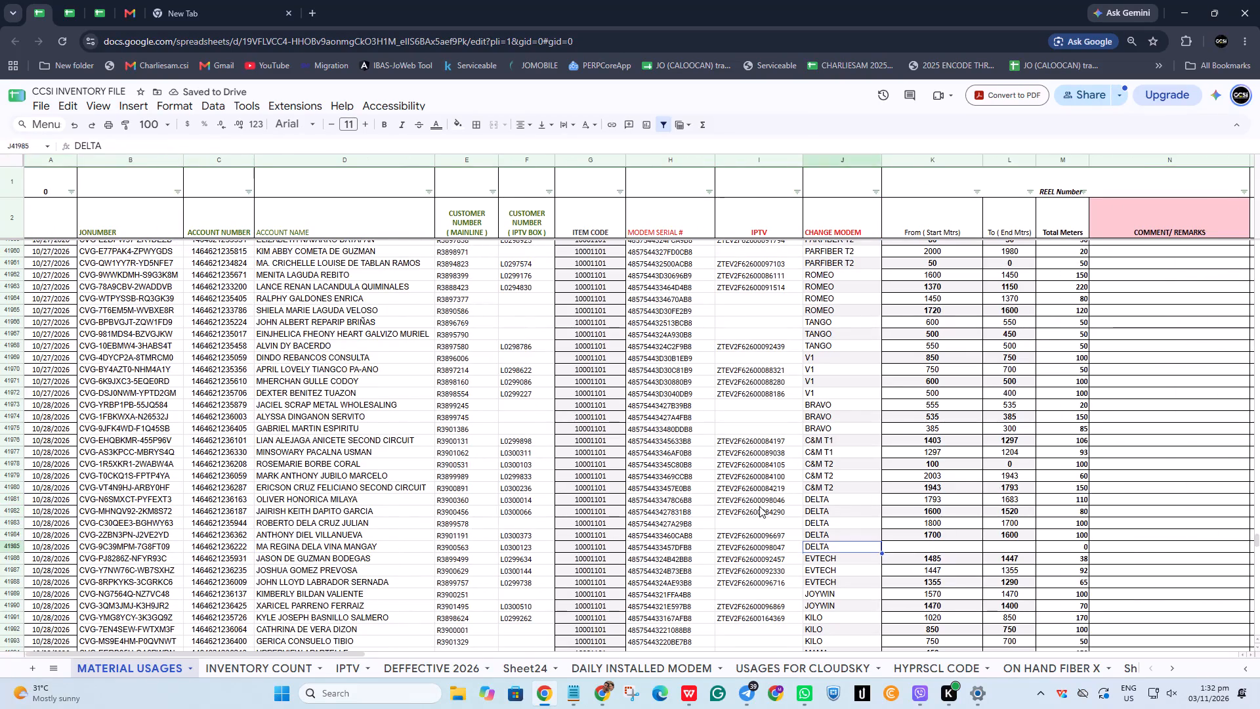
key(Left)
key(Left)
key(Left)
key(Left)
key(Left)
key(Left)
key(Left)
key(Left)
key(Left)
key(Right)
key(ctrl+c)
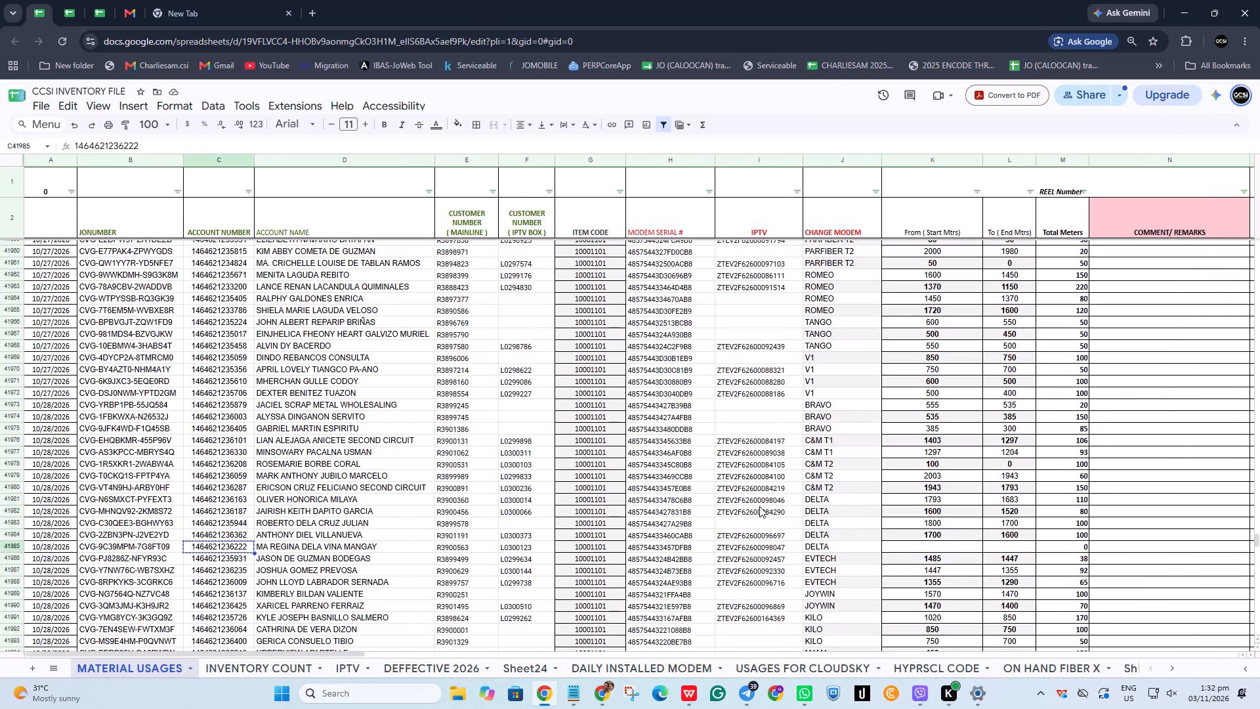
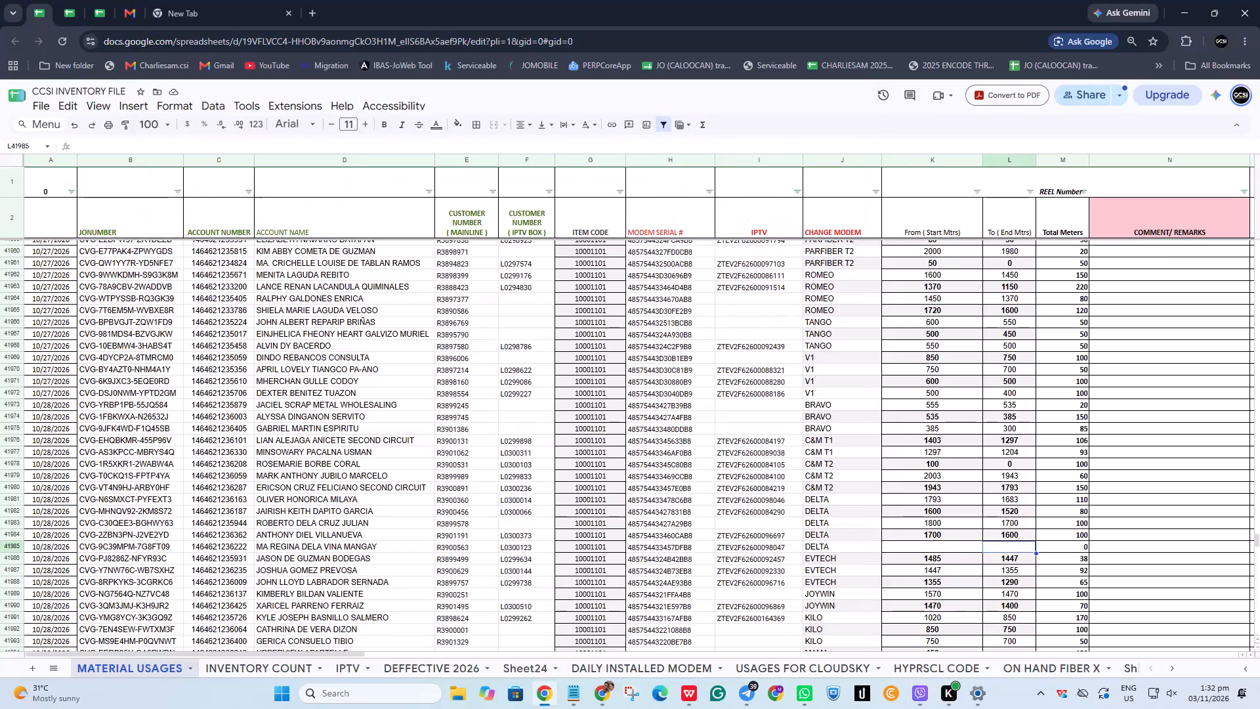
Select the empty From (Start Mtrs) cell of the DELTA entry in row 41985.
click(934, 542)
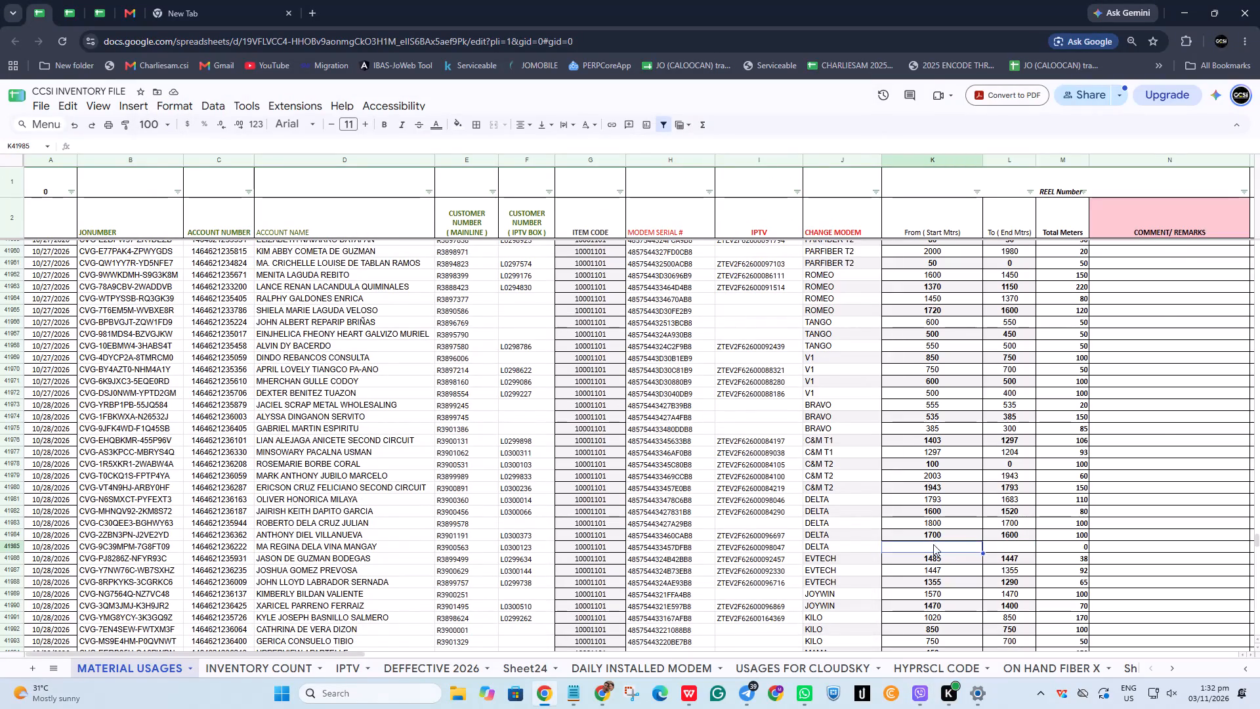
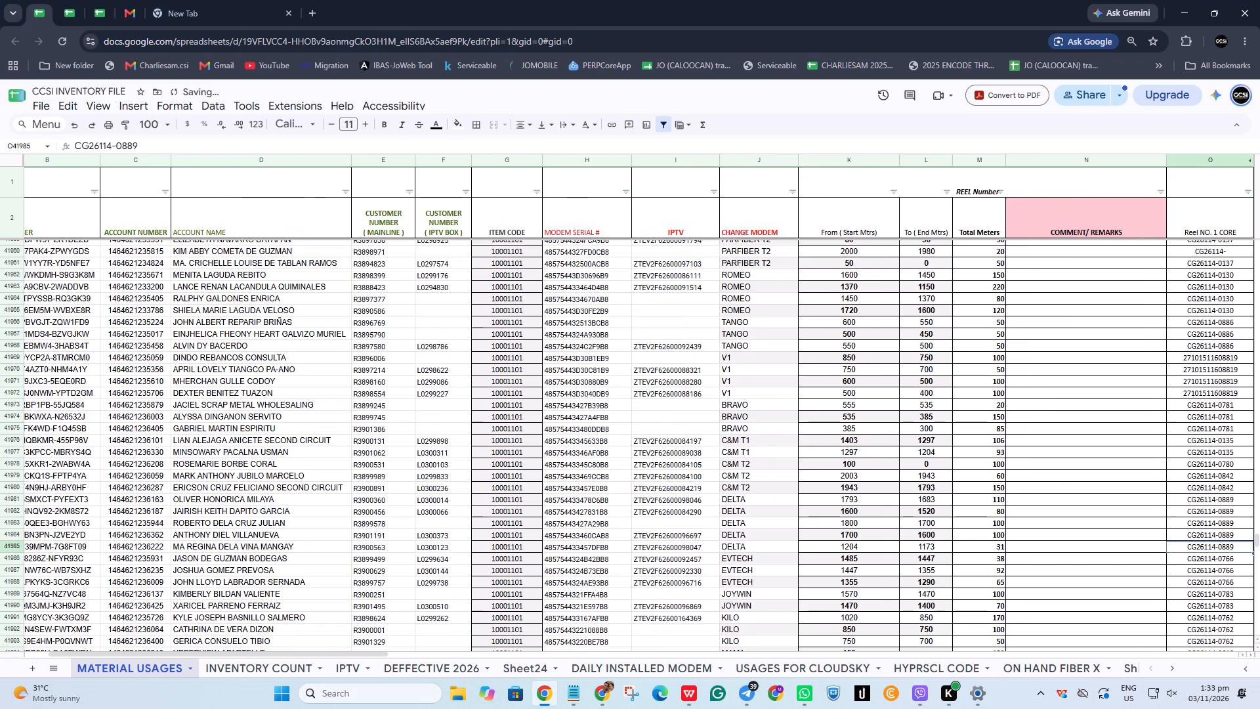
Enter 31 as the 1 CORE value of the DELTA entry in row 41985 and go to its CABLE TIE 4 inches cell.
text(31)
key(Tab)
key(Tab)
key(Tab)
key(Tab)
key(Tab)
key(Tab)
key(Tab)
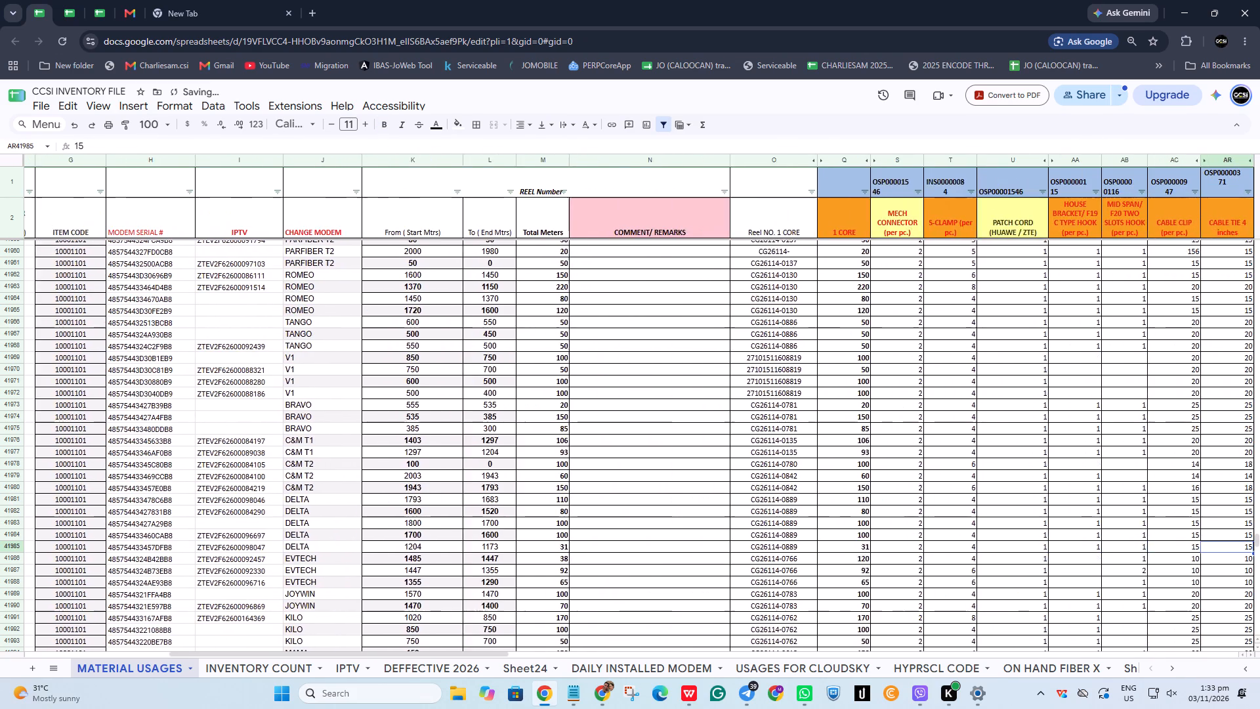
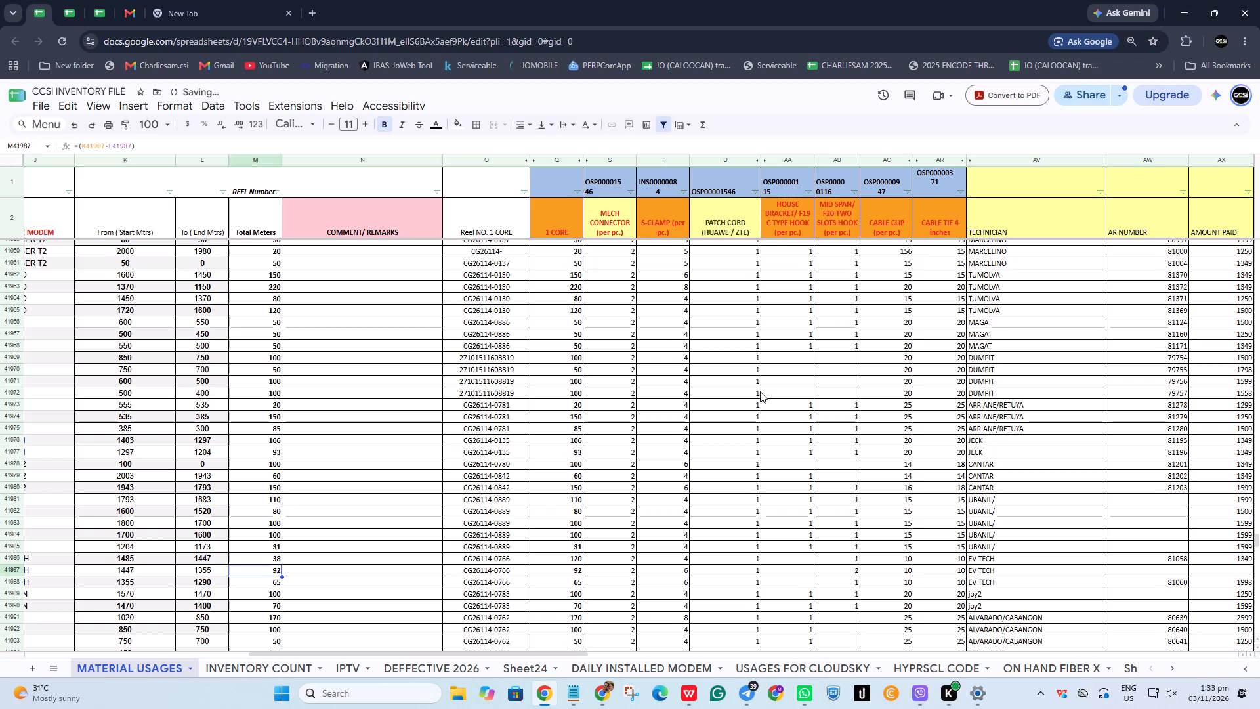
Enter 1349 as the AMOUNT PAID of the EVTECH entry in row 41987 and return to its account number.
key(Right)
key(Right)
key(Right)
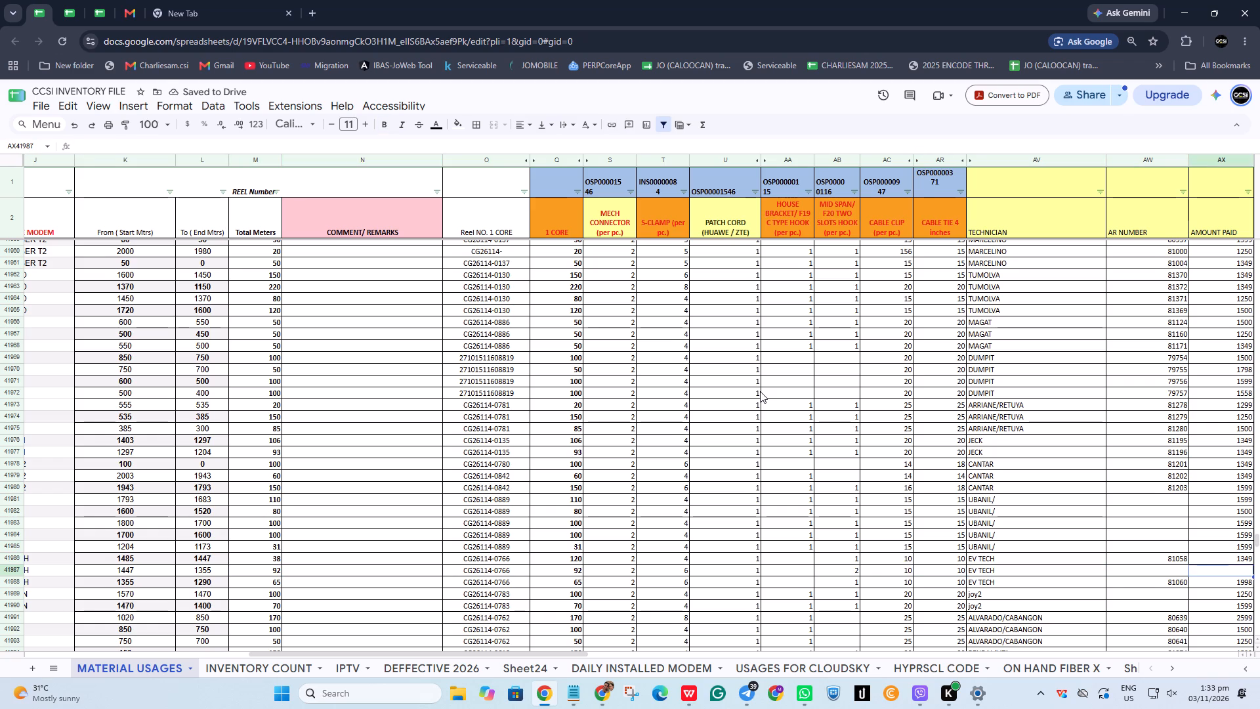
text(1349)
key(Left)
key(Left)
key(Left)
key(Left)
key(Left)
key(Left)
key(Left)
key(Left)
key(Left)
key(Left)
key(Left)
key(Left)
key(Left)
key(Left)
key(Left)
key(Left)
key(Left)
key(Left)
key(Left)
key(Left)
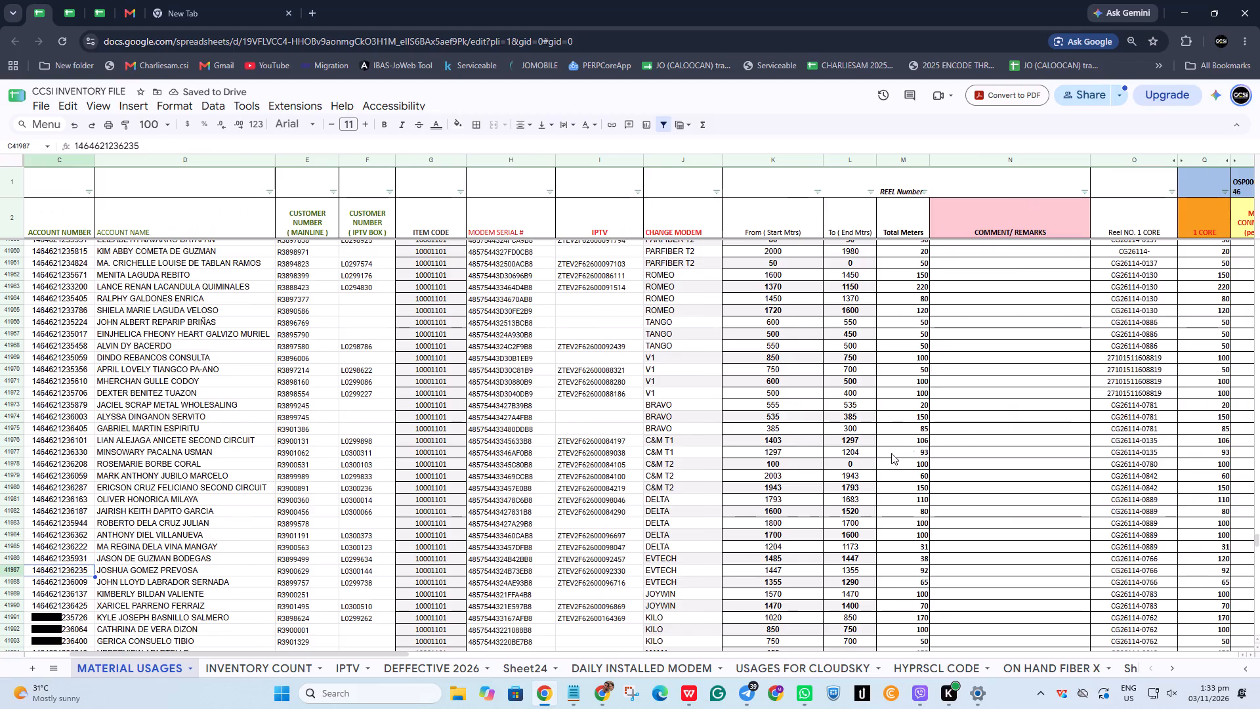
Review the Total Meters column of the entries below row 41990 for missing reel meter values and stray blank rows.
click(919, 608)
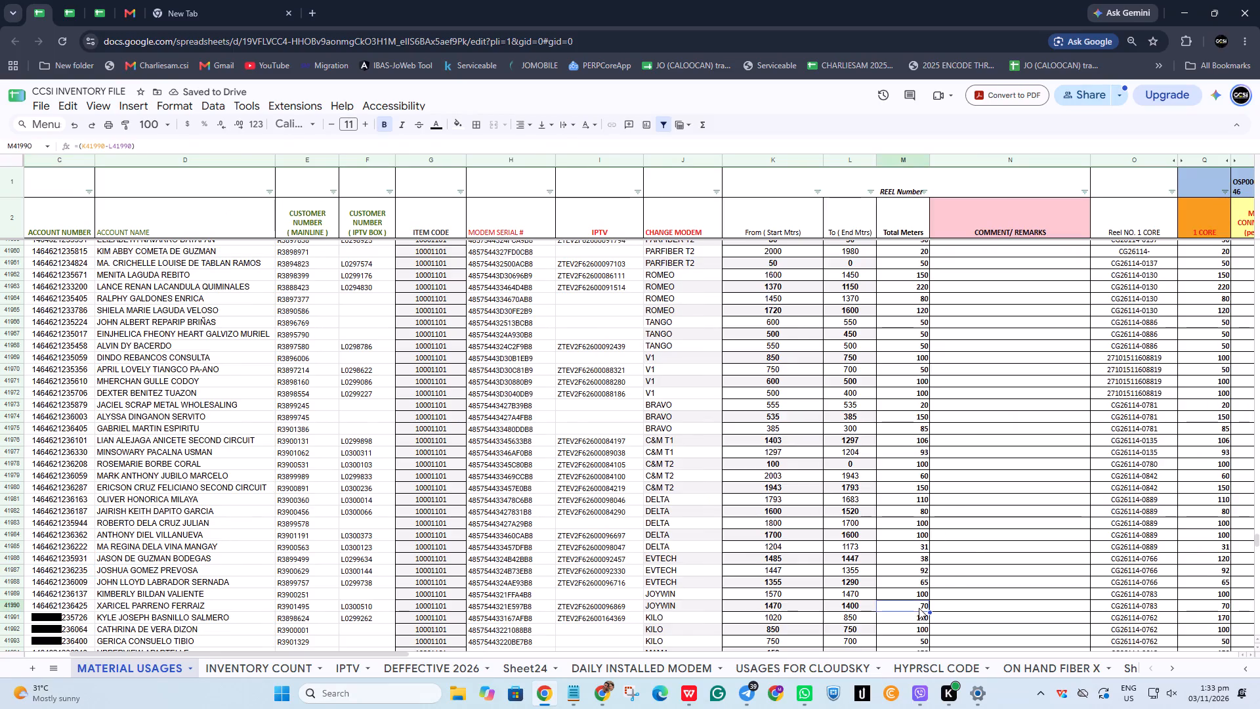
key(Down)
key(Down)
key(Down)
key(Down)
key(Down)
key(Down)
key(Down)
key(Down)
key(Down)
key(Down)
key(Down)
key(Down)
key(Down)
key(Down)
key(Down)
key(Down)
key(Down)
key(Down)
key(Down)
key(Down)
key(Up)
key(Up)
key(Up)
key(Up)
key(Up)
key(Up)
key(Up)
key(Up)
key(Up)
key(Up)
key(Up)
key(Up)
key(Up)
key(Up)
key(Up)
key(Up)
key(Up)
key(Up)
key(Up)
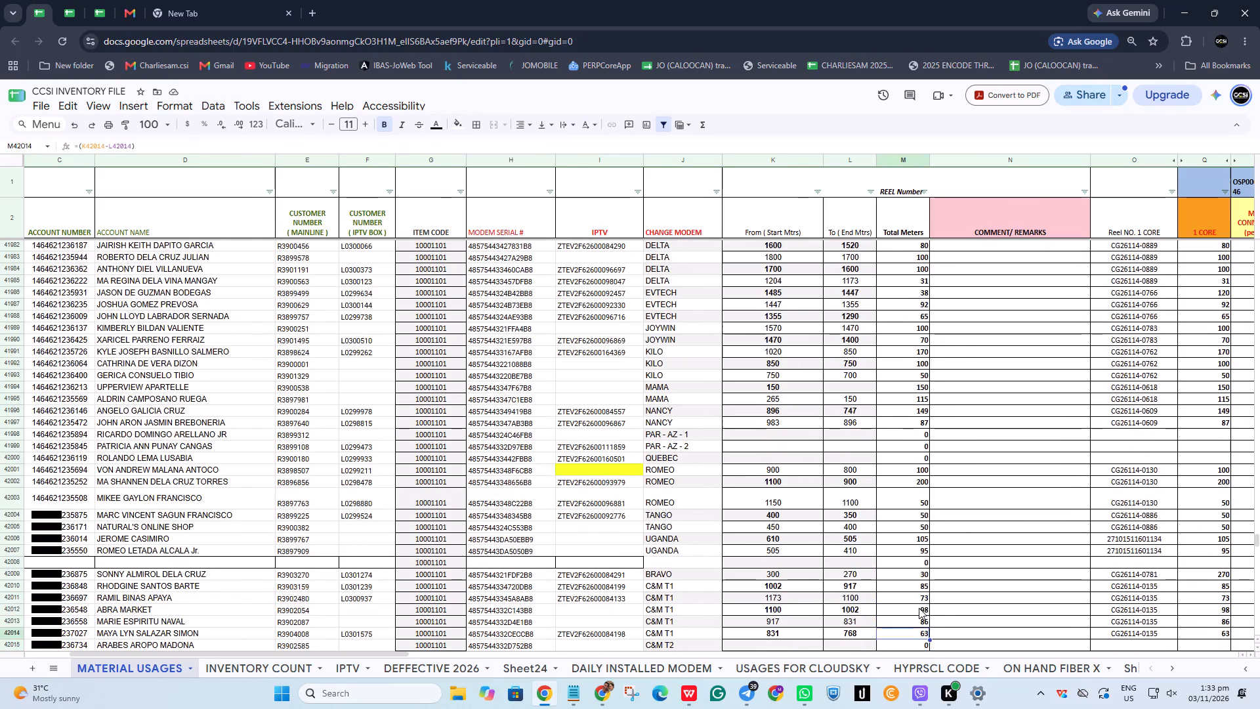
key(Down)
key(Down)
key(Down)
key(Down)
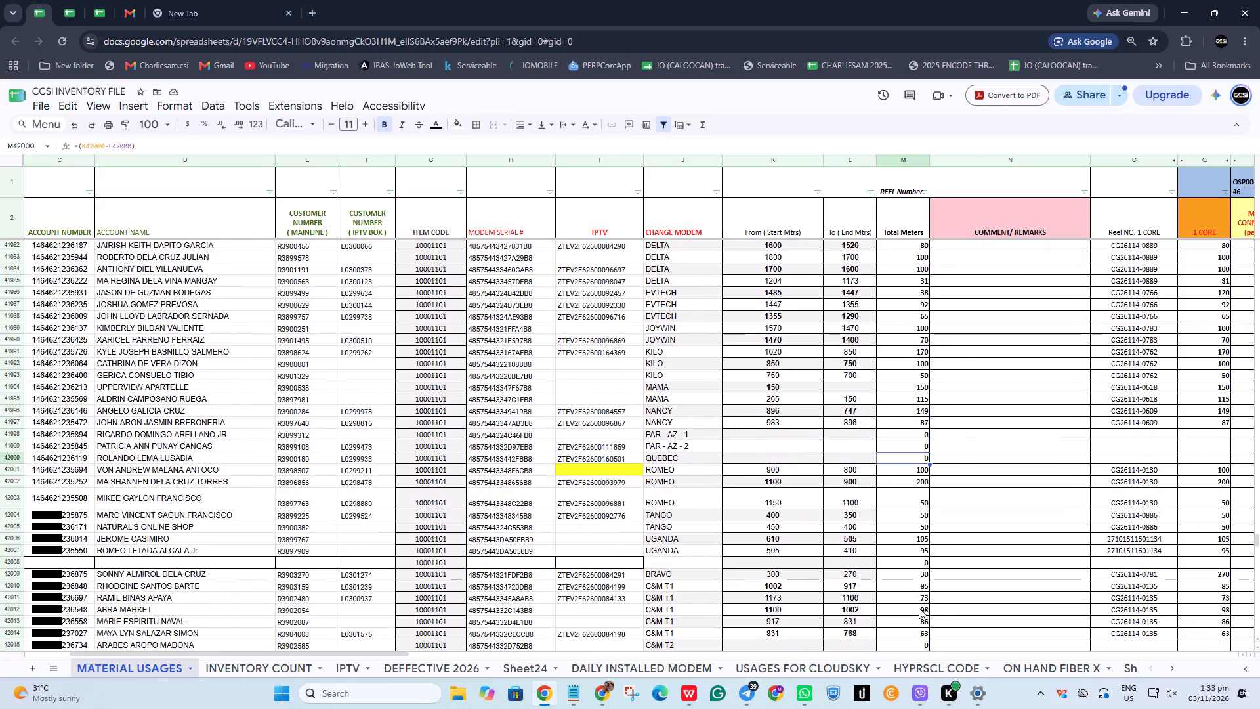
Delete the blank row 42008 between the 10/28/2026 and 10/29/2026 entries.
key(Left)
key(Left)
key(Left)
key(Left)
key(Left)
key(Left)
key(Left)
key(Left)
key(Left)
key(Left)
key(Left)
key(Left)
key(Left)
key(Left)
key(Left)
key(Left)
key(Left)
key(Left)
key(Left)
key(Left)
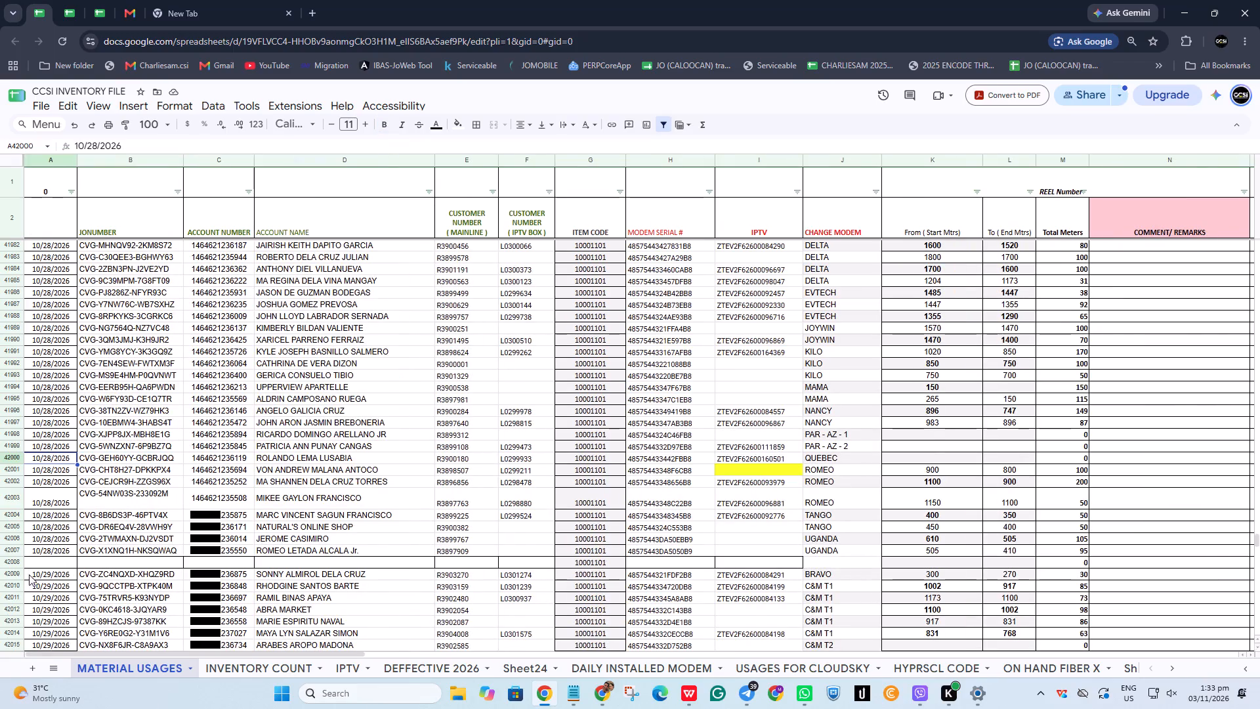
right_click(18, 562)
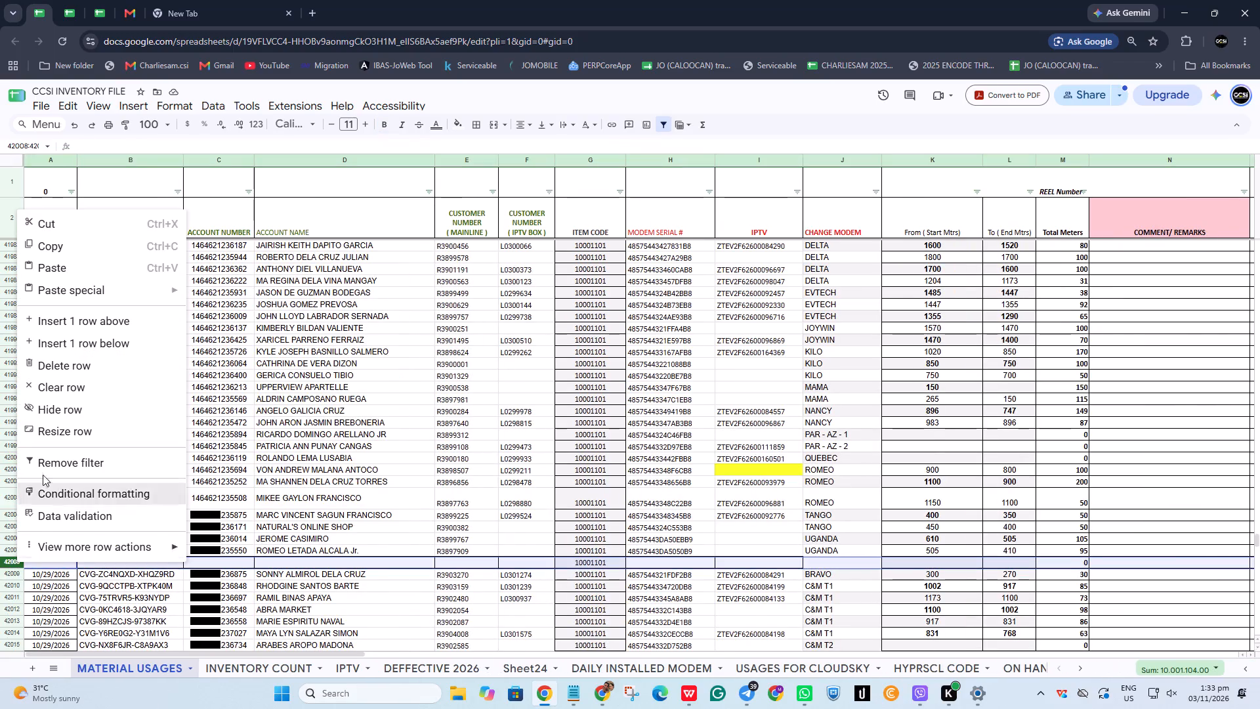
click(67, 370)
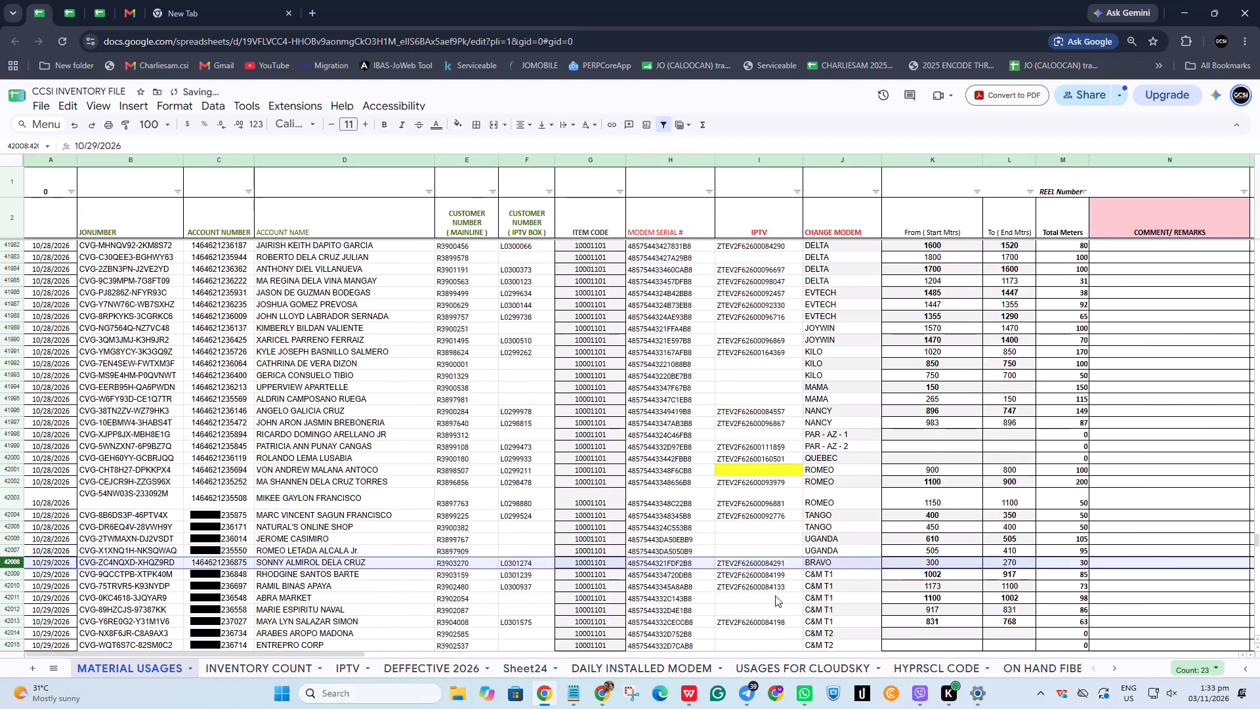
Go to the account number of the PAR - AZ - 1 entry in row 41998, which lacks reel meter values.
click(1003, 439)
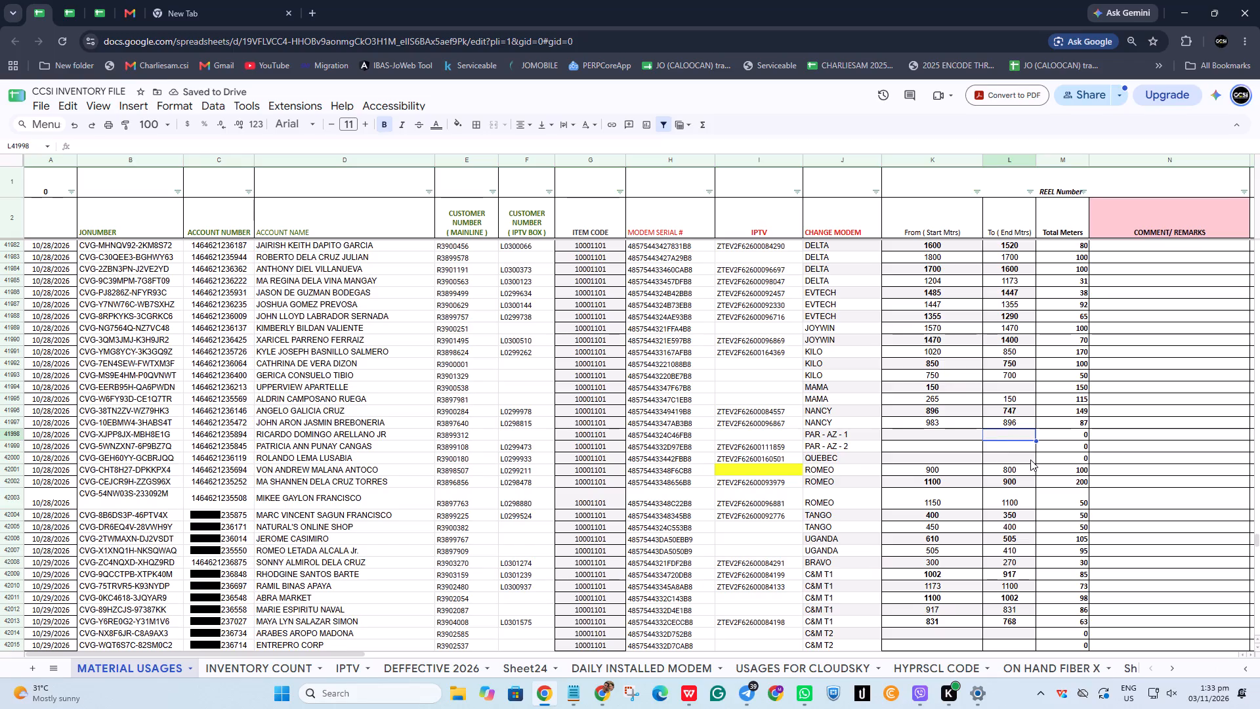
key(Left)
key(Left)
key(Left)
key(Left)
key(Left)
key(Left)
key(Left)
key(Left)
key(Left)
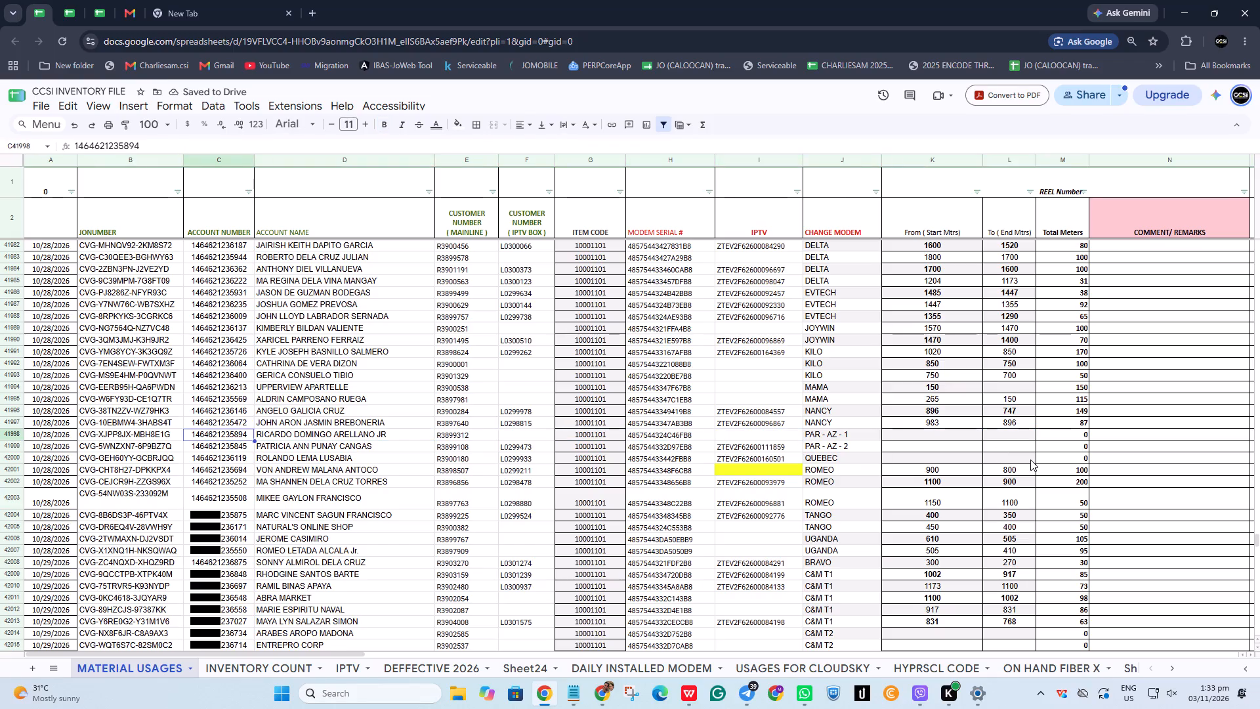
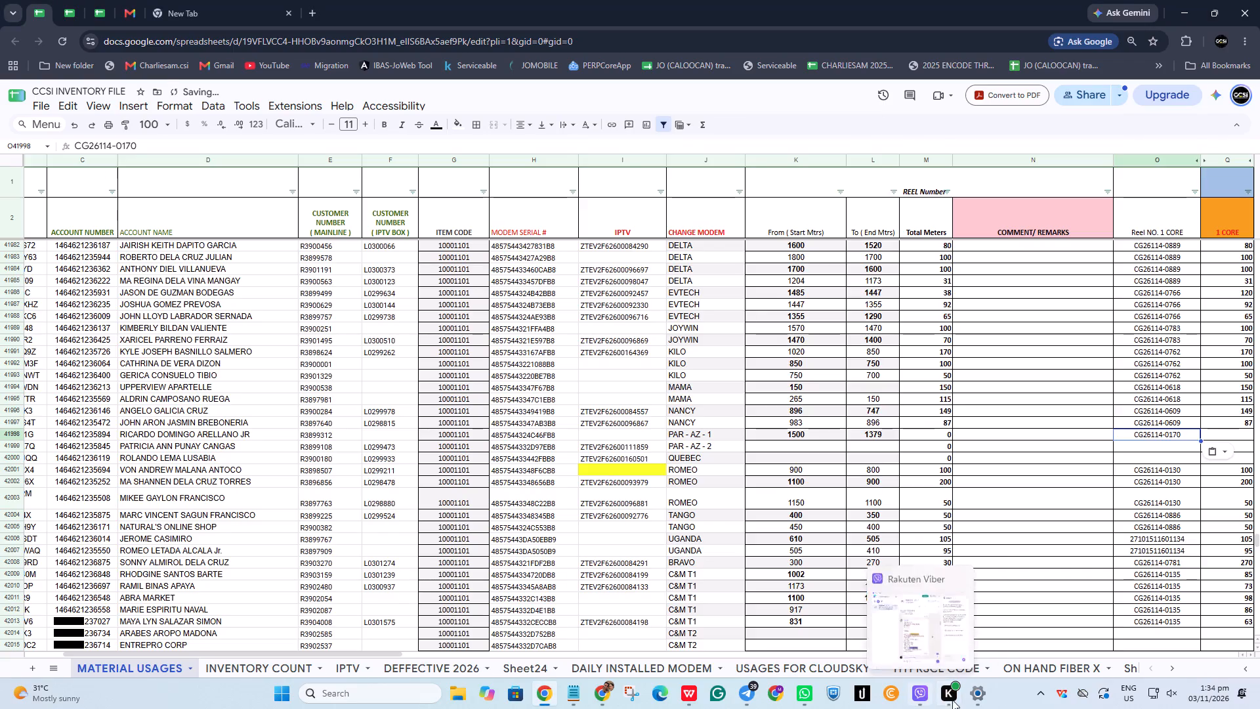
Open the Calculator app in Standard mode with its entry cleared.
click(404, 690)
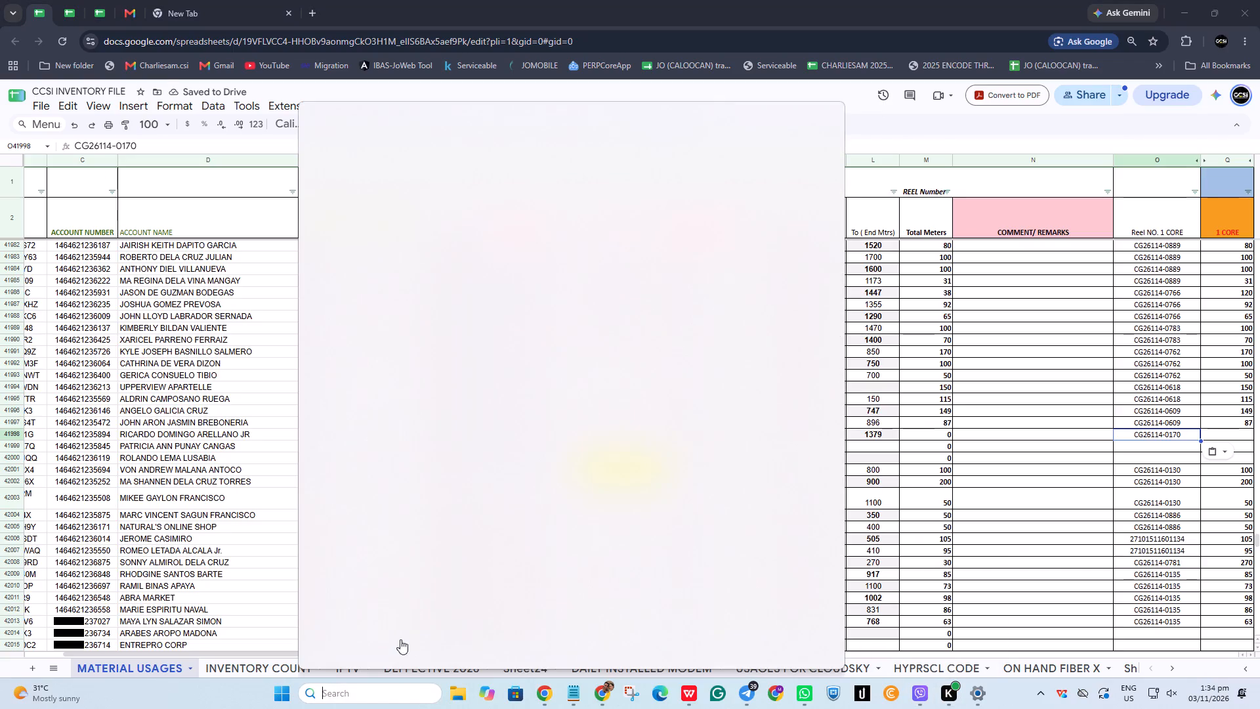
click(403, 164)
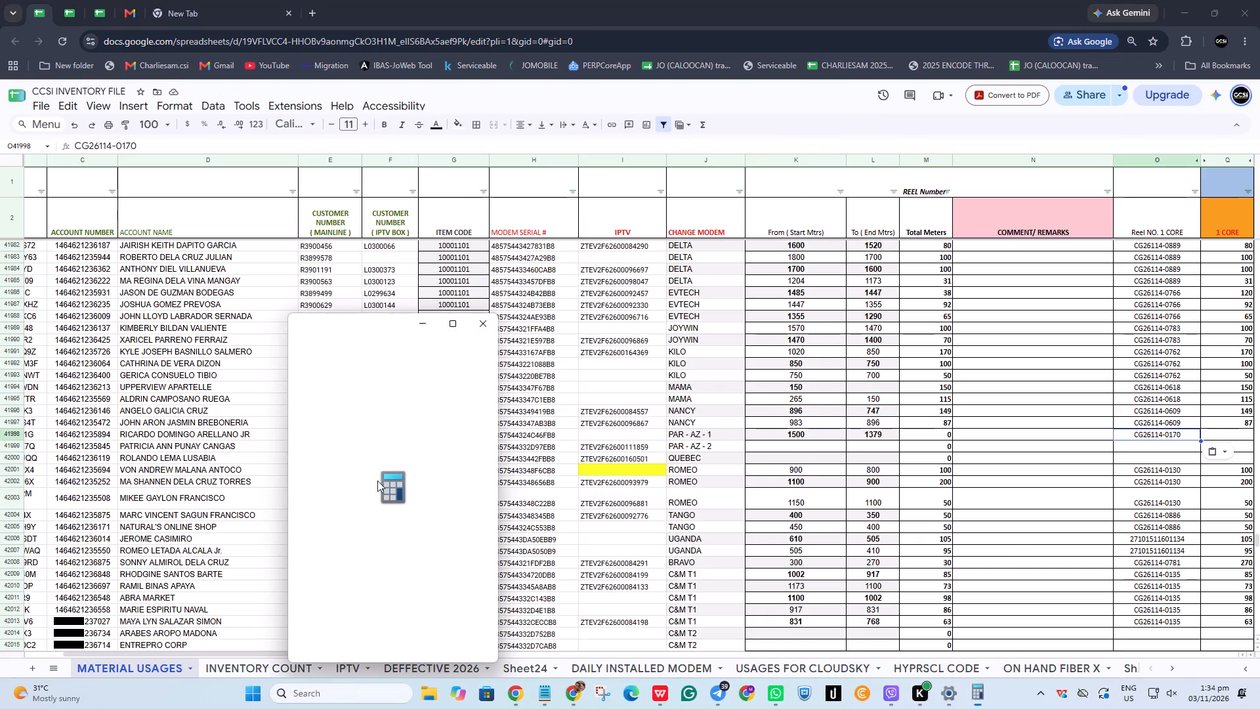
click(409, 472)
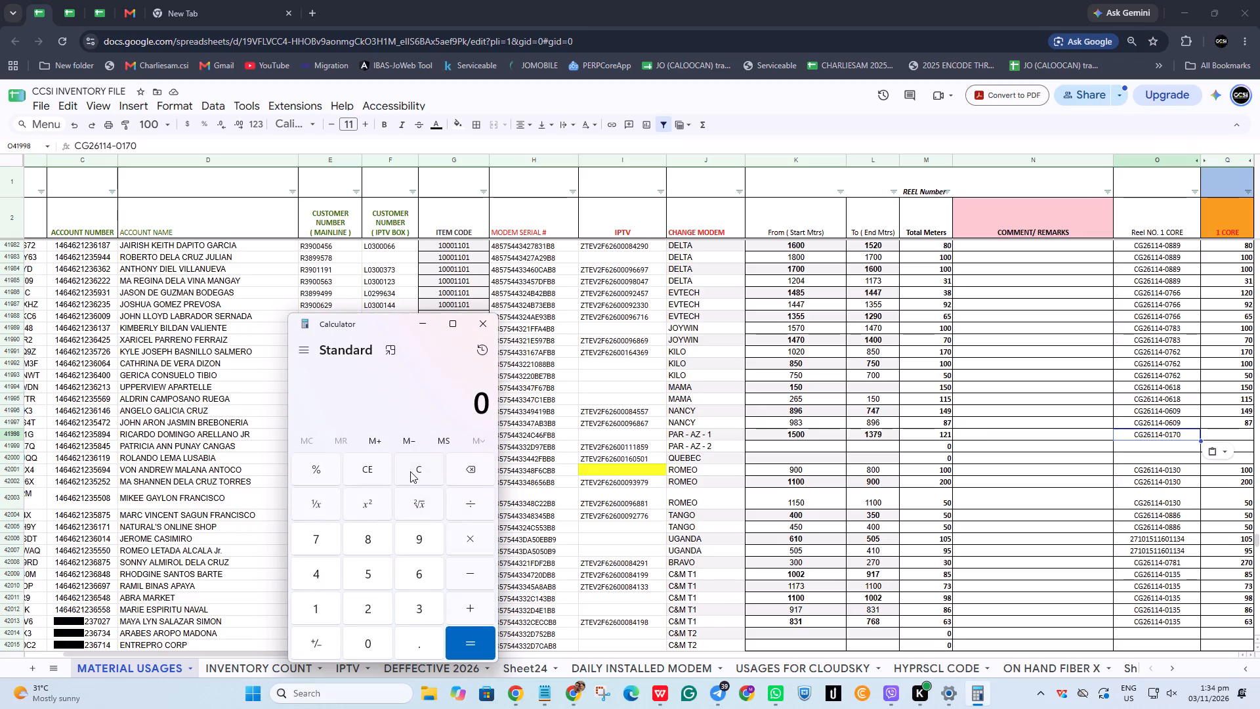
Return to the CCSI INVENTORY FILE sheet and review the job number, account and customer number cells of the PAR - AZ - 1 entry in row 41998.
key(alt+Tab)
key(Left)
key(Left)
key(Left)
key(Left)
key(Left)
key(Left)
key(Left)
key(Left)
key(Left)
key(Left)
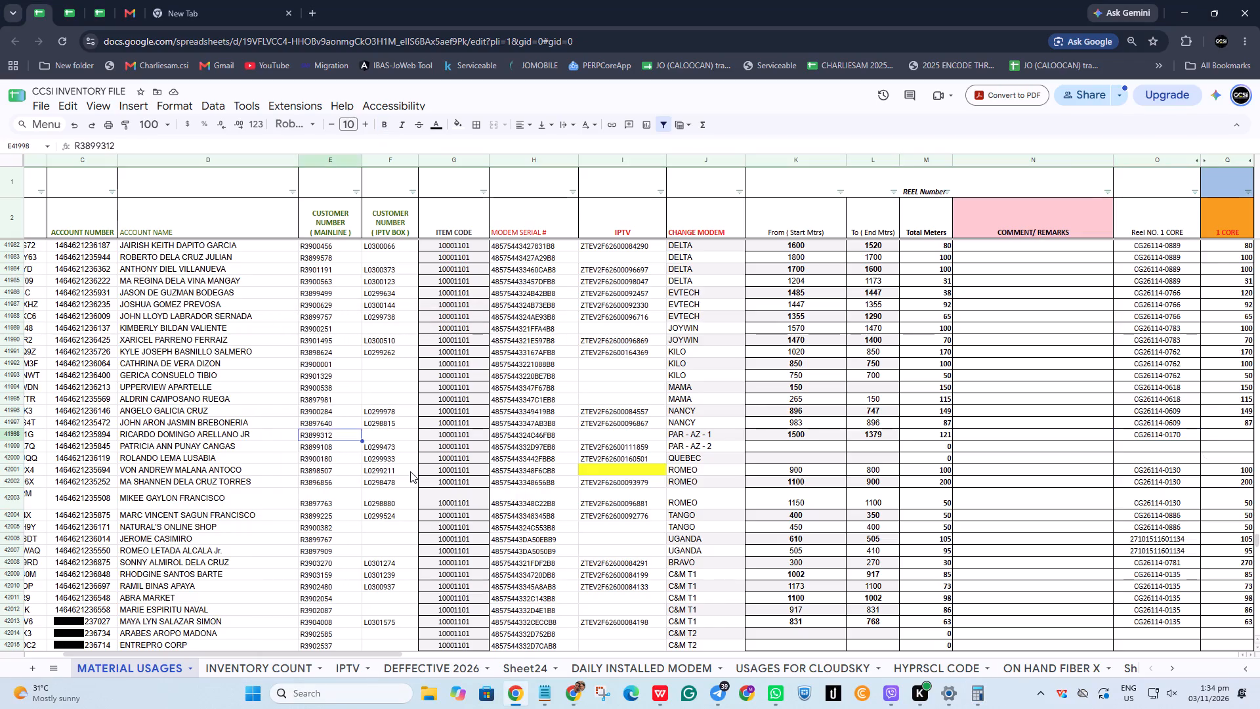
key(Left)
key(Left)
key(Left)
key(Right)
key(Right)
key(Right)
key(Right)
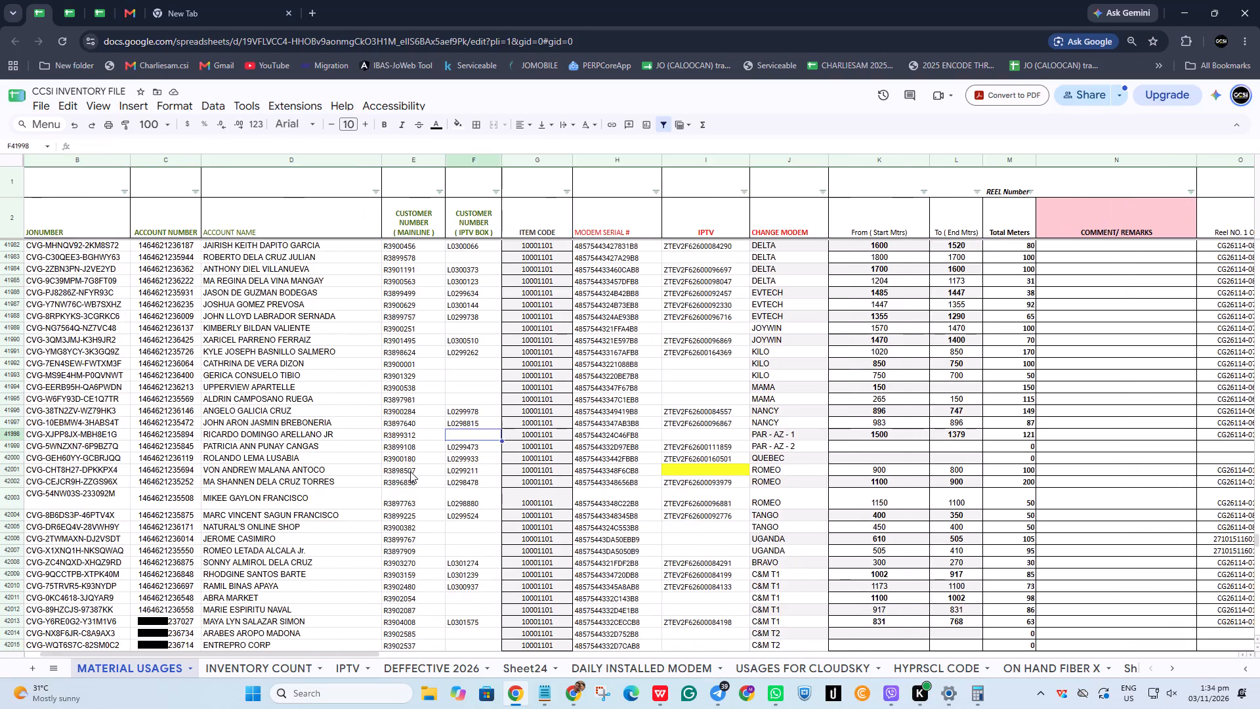
key(Right)
key(Right)
key(Left)
key(Left)
key(Left)
key(Left)
key(Left)
key(Right)
key(Right)
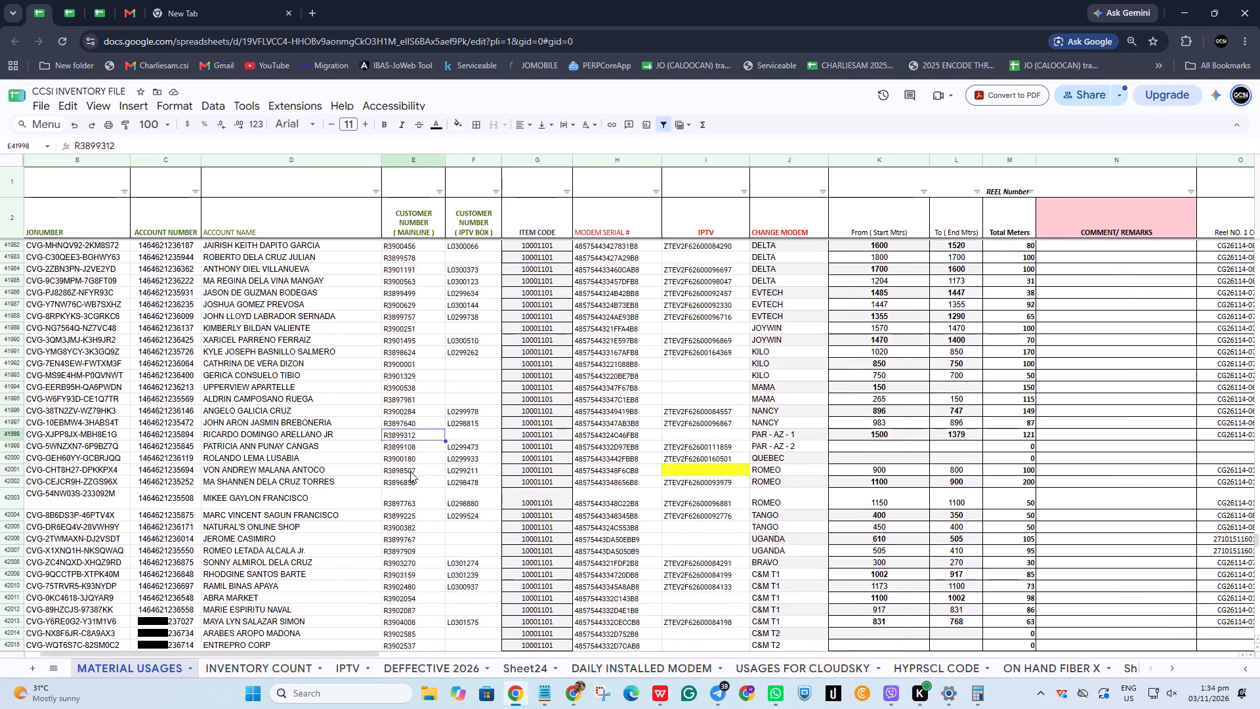
Go to the empty 1 CORE cell of the PAR - AZ - 1 entry in row 41998, briefly checking the calculator.
key(Right)
key(Right)
key(Right)
key(Right)
key(Right)
key(Right)
key(Right)
key(Right)
key(Right)
key(Right)
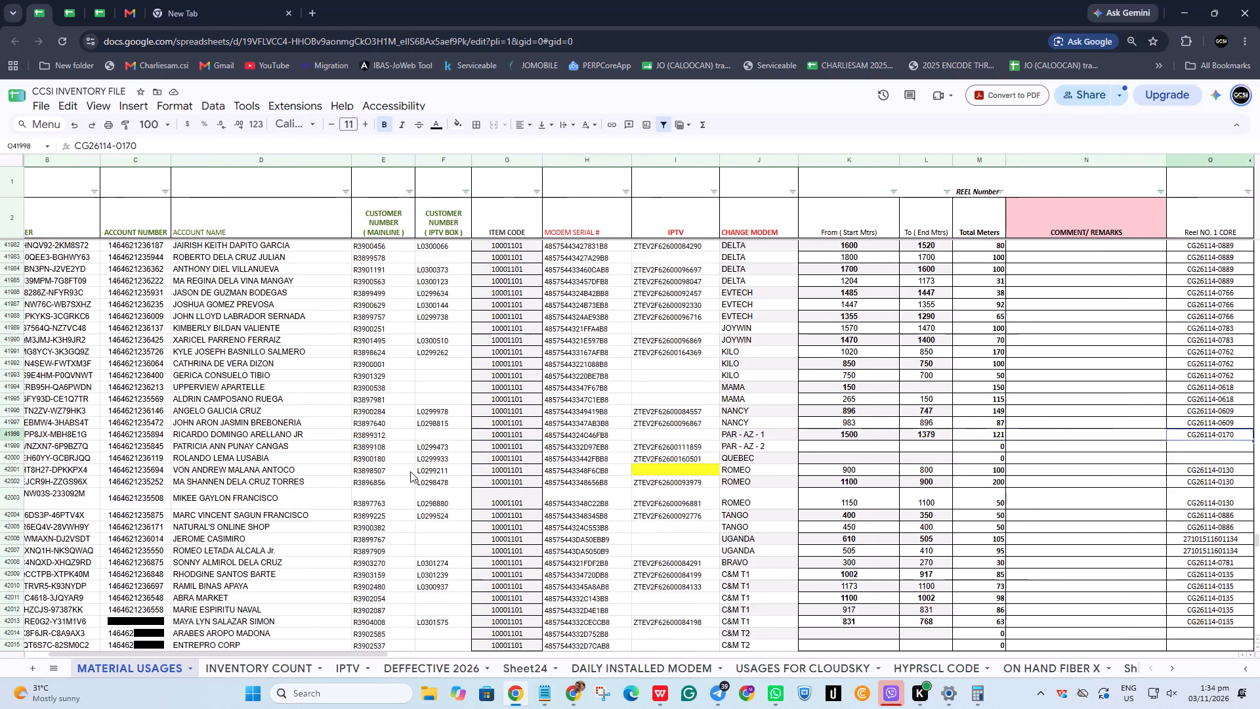
key(Right)
key(Right)
key(Left)
key(alt+Tab)
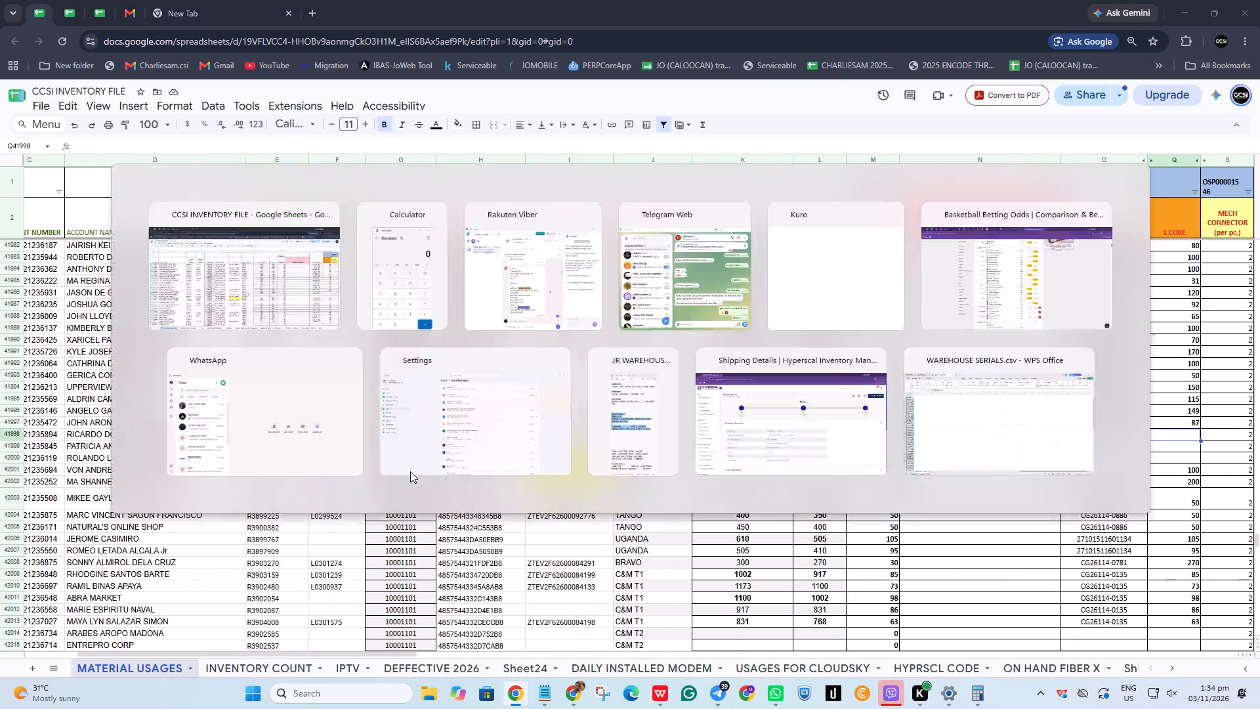
key(alt+Tab)
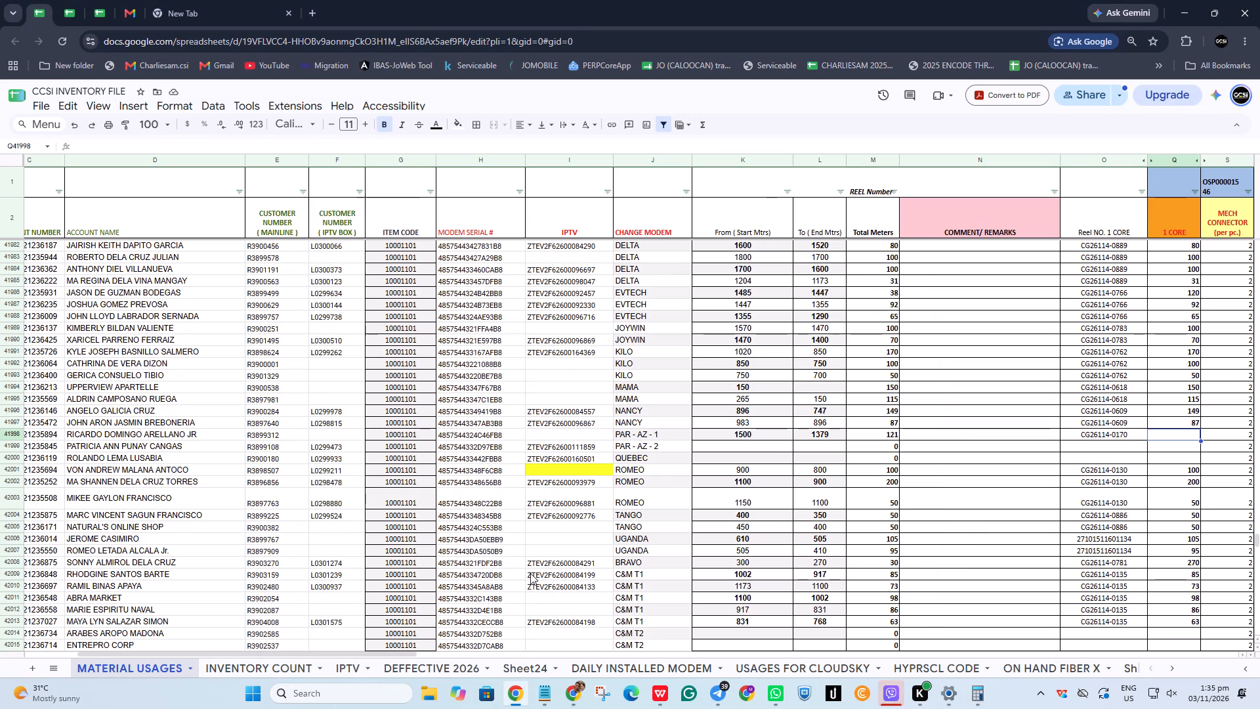
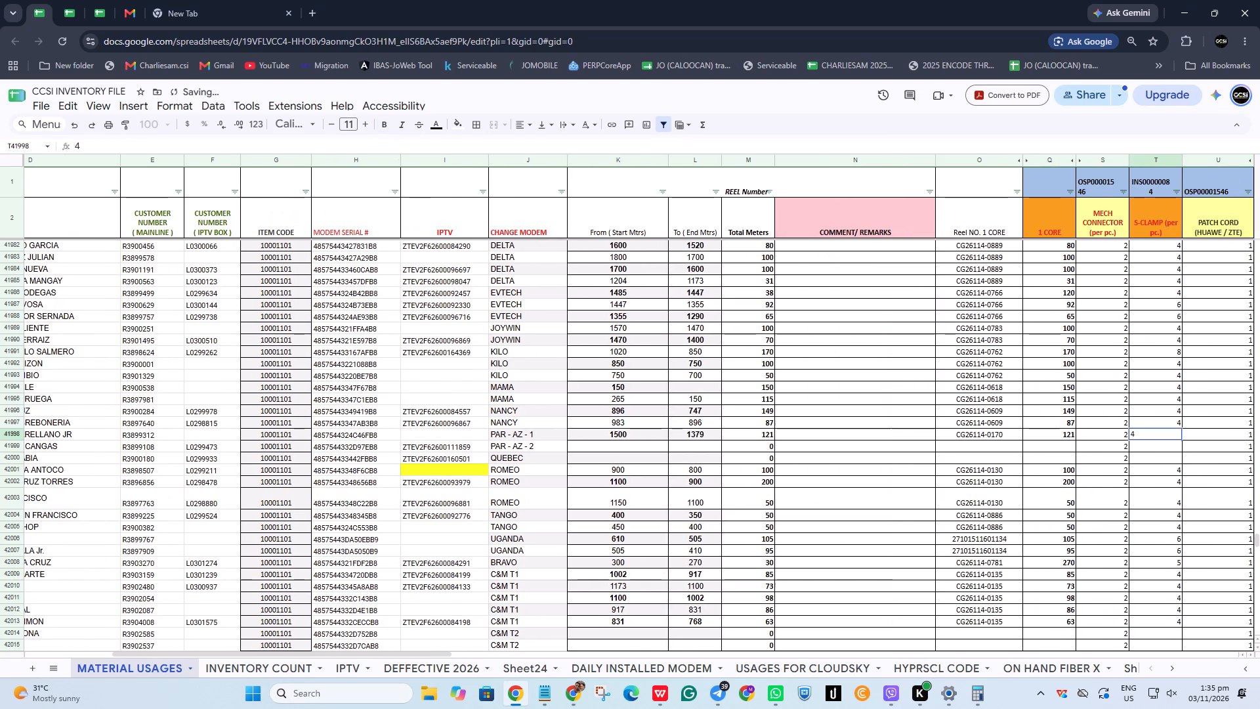
Enter an S-CLAMP quantity of 4 for the PAR - AZ - 2 and QUEBEC entries in rows 41999 and 42000.
key(Down)
key(4)
key(Down)
key(4)
Fill in a HOUSE BRACKET hook quantity of 1 for rows 41998 through 42000.
key(Right)
key(Right)
key(Up)
key(Up)
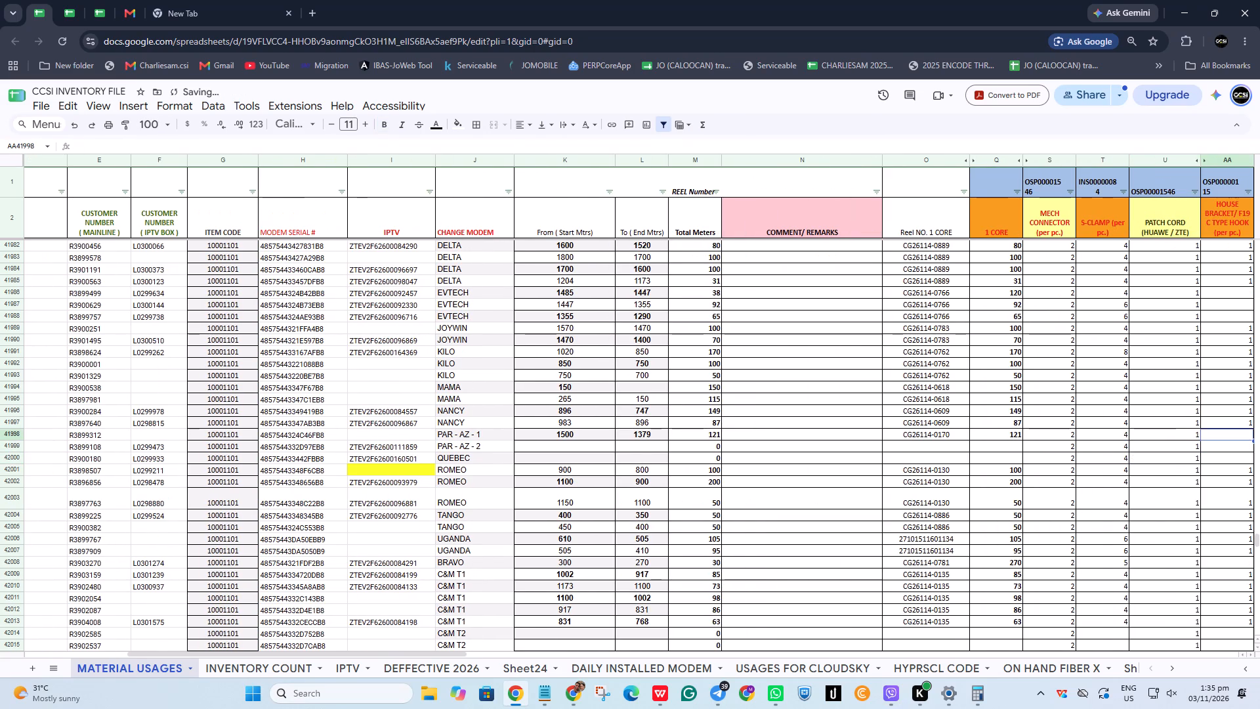
key(1)
key(Down)
key(1)
key(Down)
key(1)
Fill in a MID SPAN hook quantity of 1 for rows 41998 through 42000.
key(Right)
key(1)
key(Up)
key(1)
key(Up)
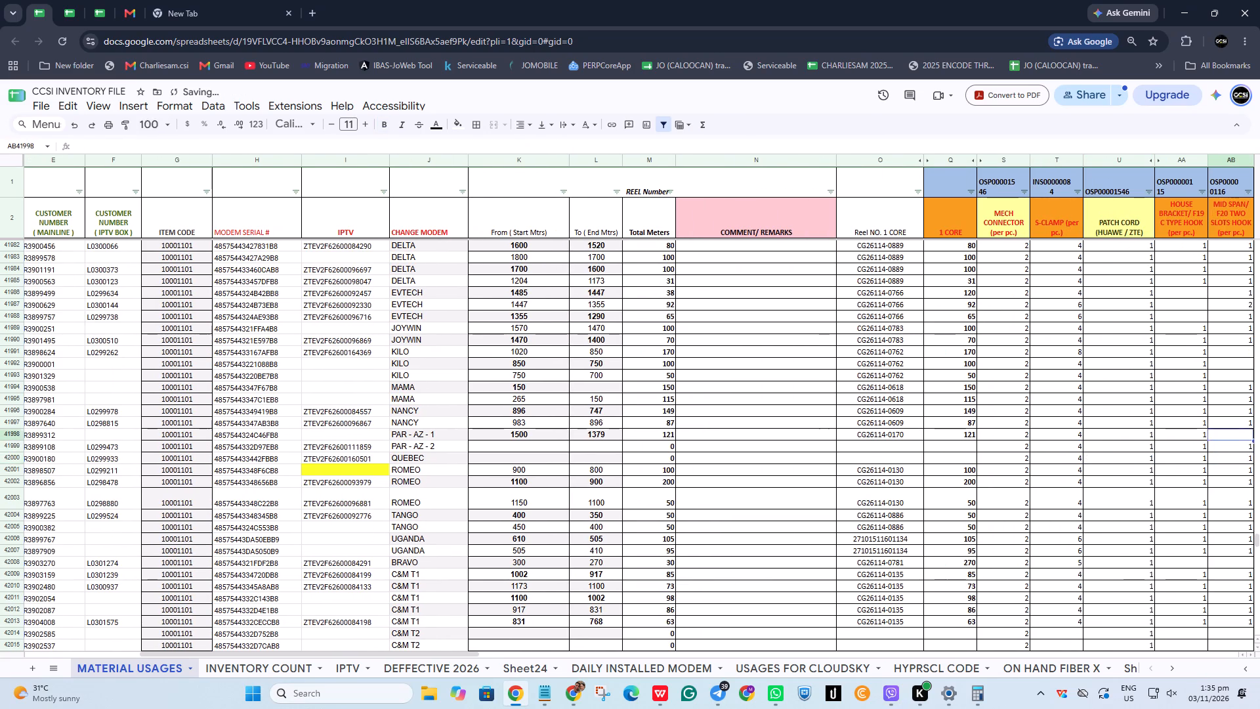
key(1)
Fill in a CABLE CLIP quantity of 15 for rows 41998 through 42000.
key(Right)
text(215)
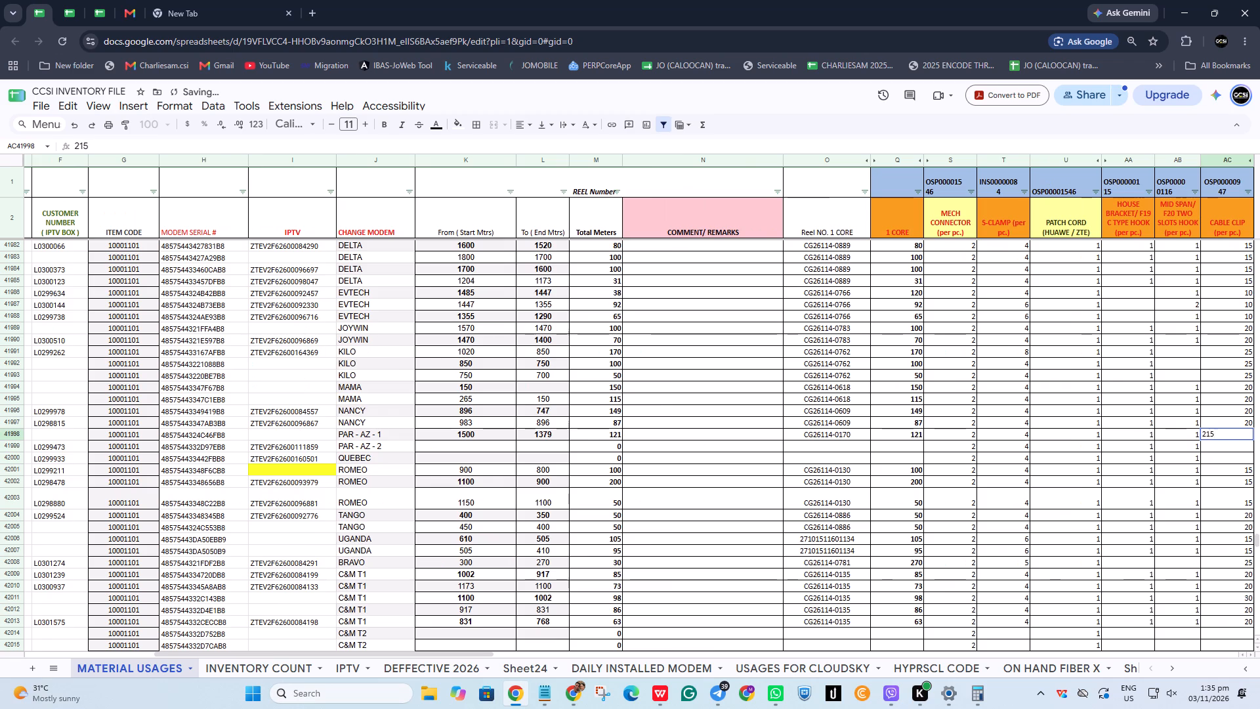
key(Down)
key(Up)
key(5)
key(Down)
key(Up)
text(15)
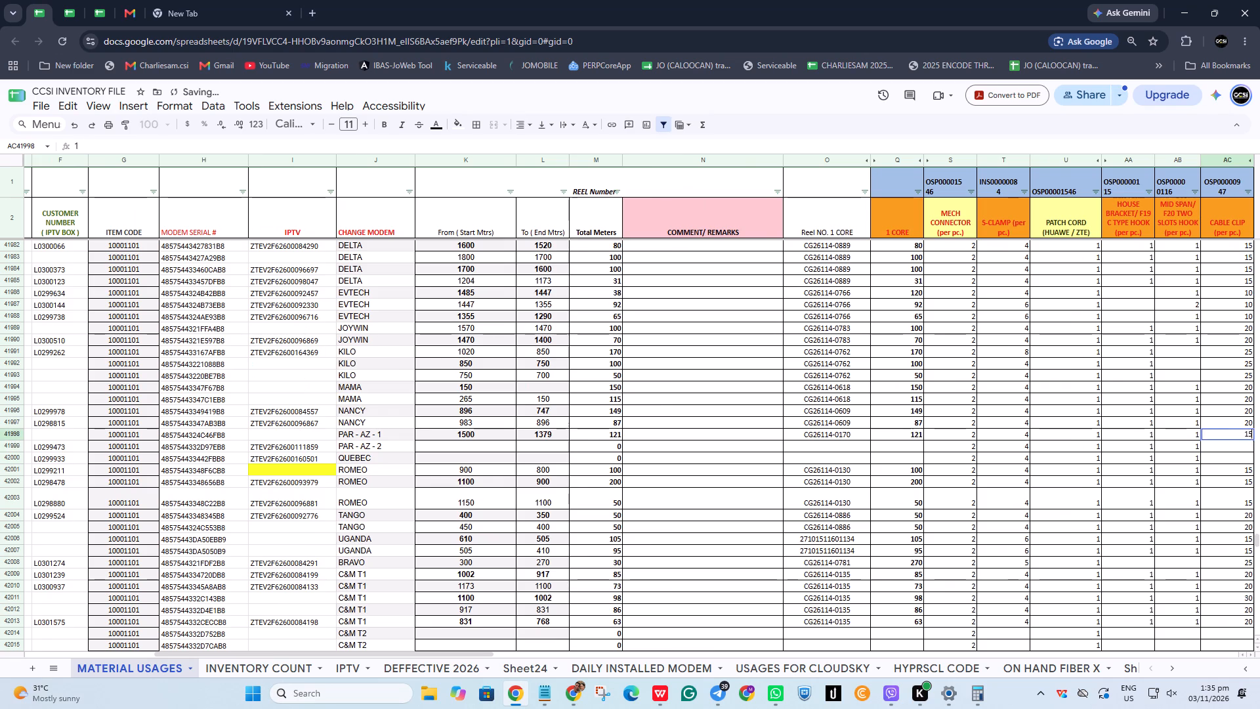
key(Down)
text(15)
key(Down)
text(15)
Fill in a 4-inch CABLE TIE quantity of 15 for rows 41998 through 42000.
key(Right)
text(15)
key(Up)
text(15)
key(Up)
text(15)
Review the PAR - AZ - 1 entry in row 41998, from the modem serial number across to the amount paid cell.
key(Left)
key(Right)
key(Right)
key(Right)
key(Right)
key(Right)
key(Right)
key(Right)
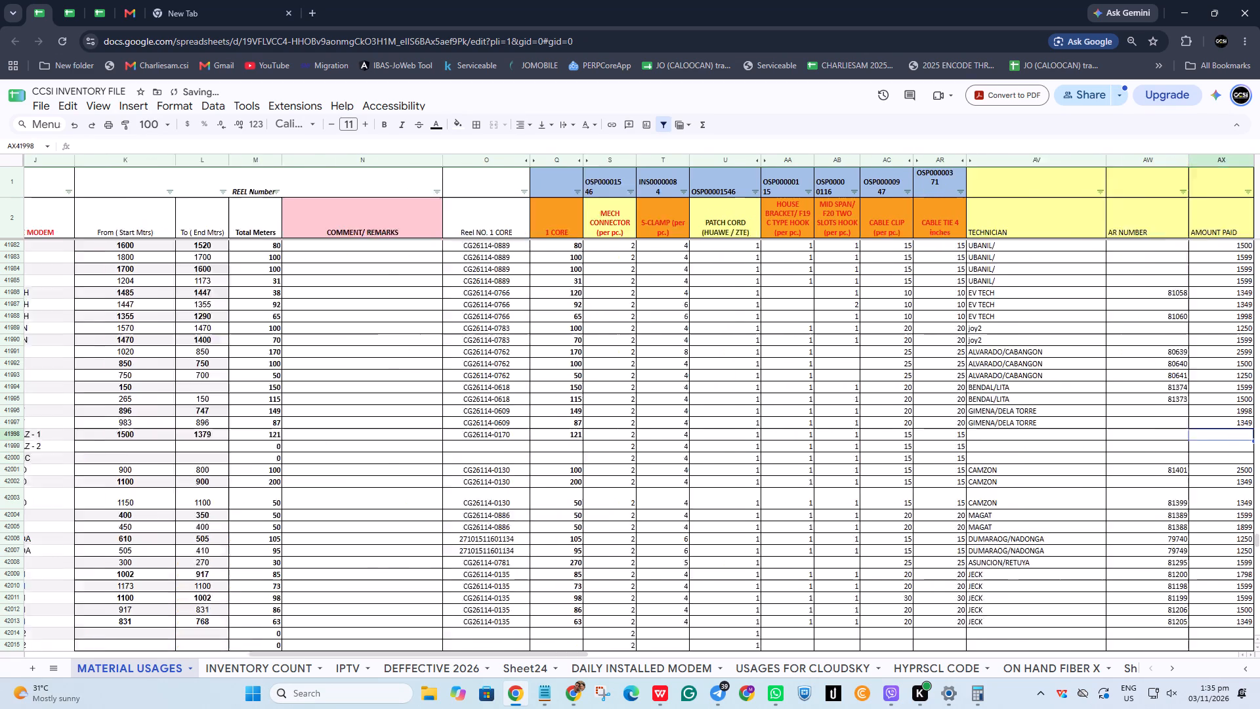
key(Left)
key(Left)
key(Left)
key(Left)
key(Left)
key(Left)
key(Left)
key(Left)
key(Left)
key(Left)
key(Left)
key(Left)
key(Left)
key(Left)
key(Left)
key(Left)
key(Left)
key(Left)
key(Left)
key(Left)
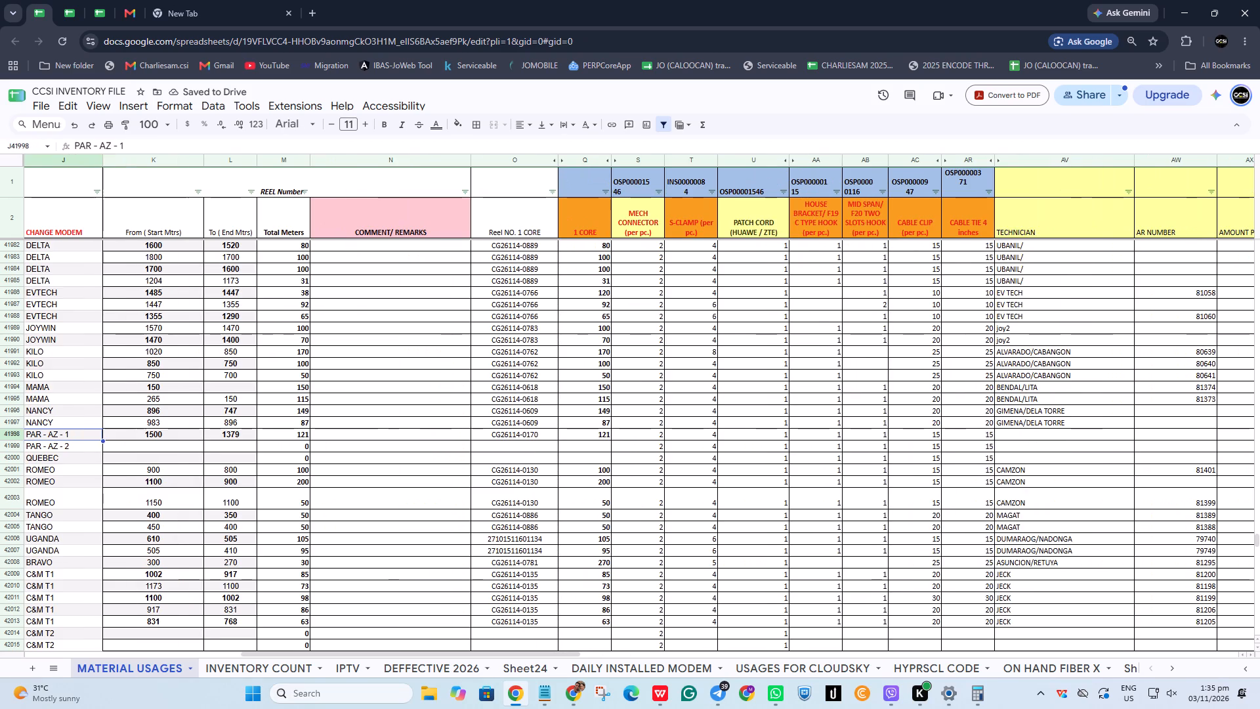
key(Right)
key(Right)
key(Right)
key(Right)
key(Right)
key(Right)
key(Right)
key(Right)
key(Right)
key(Right)
key(Right)
key(Right)
key(Right)
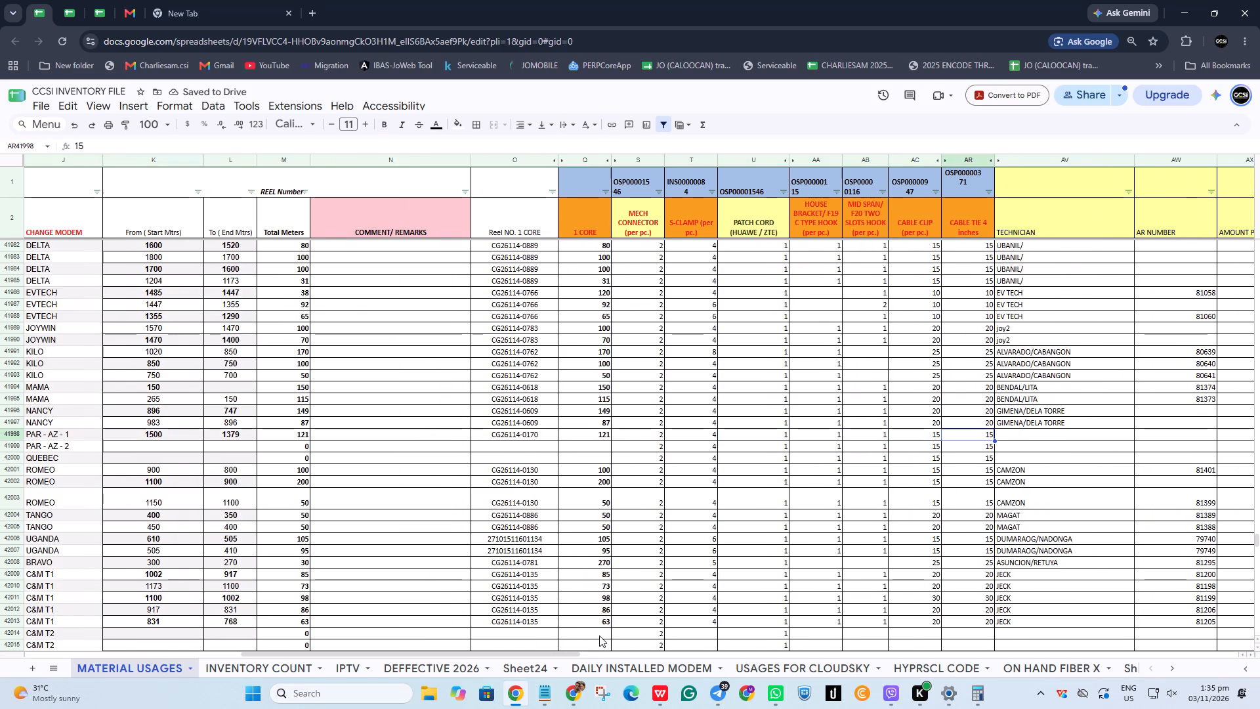
key(Right)
key(Left)
key(Left)
key(Left)
key(Left)
key(Left)
key(Left)
key(Left)
key(Left)
key(Left)
key(Left)
key(Left)
key(Left)
key(Left)
key(Left)
key(Left)
key(Left)
key(Left)
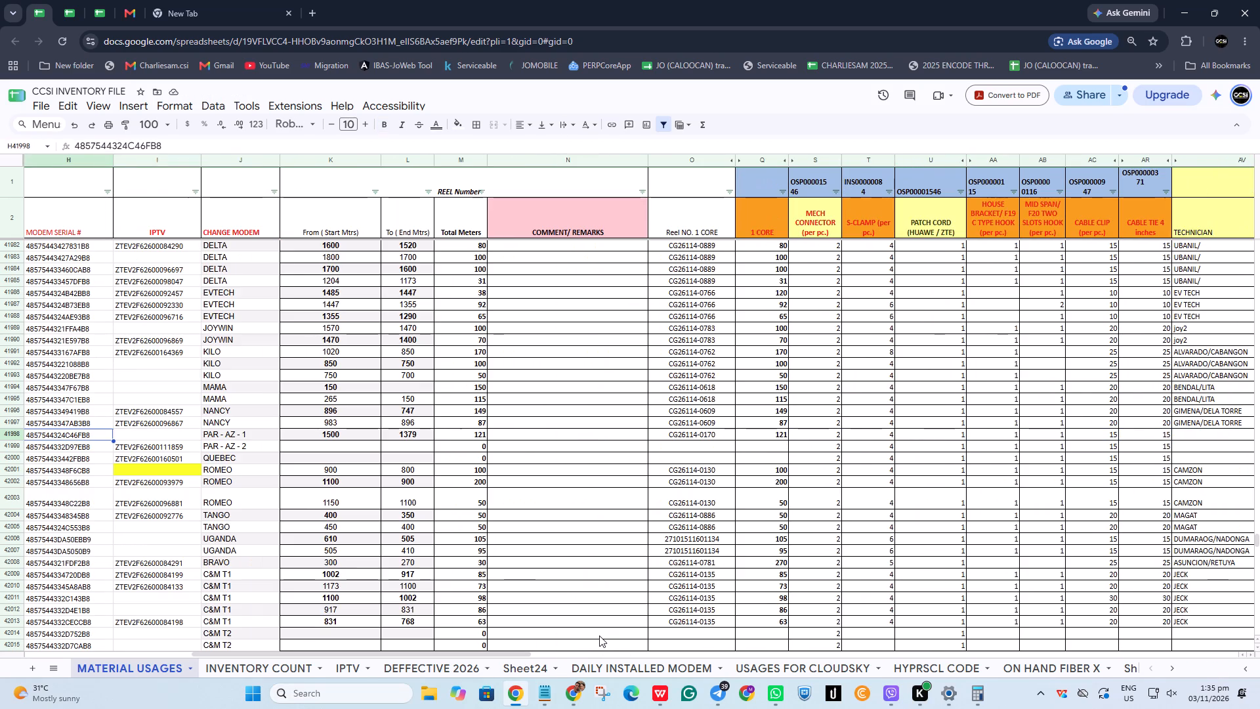
Copy the PAR - AZ - 2 label from row 41999 into the TECHNICIAN cells of rows 41999 and 41998.
key(Right)
key(Right)
key(Down)
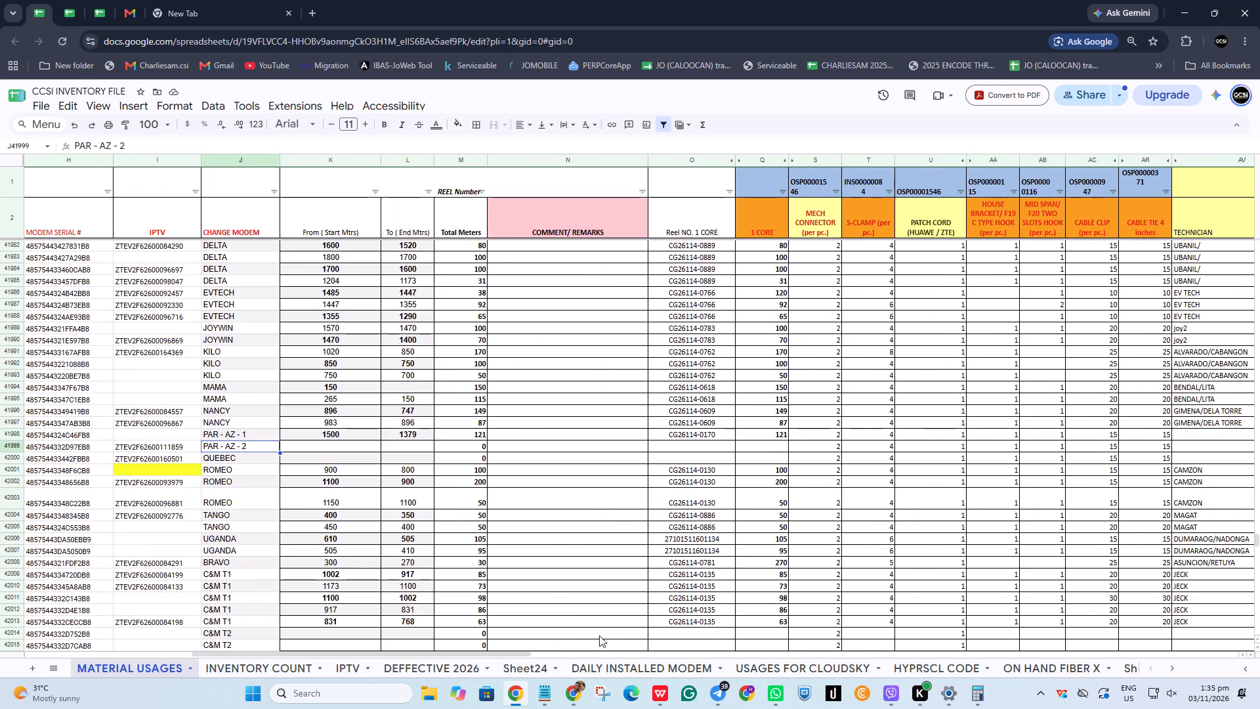
key(ctrl+c)
key(Right)
key(Right)
key(Right)
key(Right)
key(Right)
key(Right)
key(Right)
key(Right)
key(Right)
key(Right)
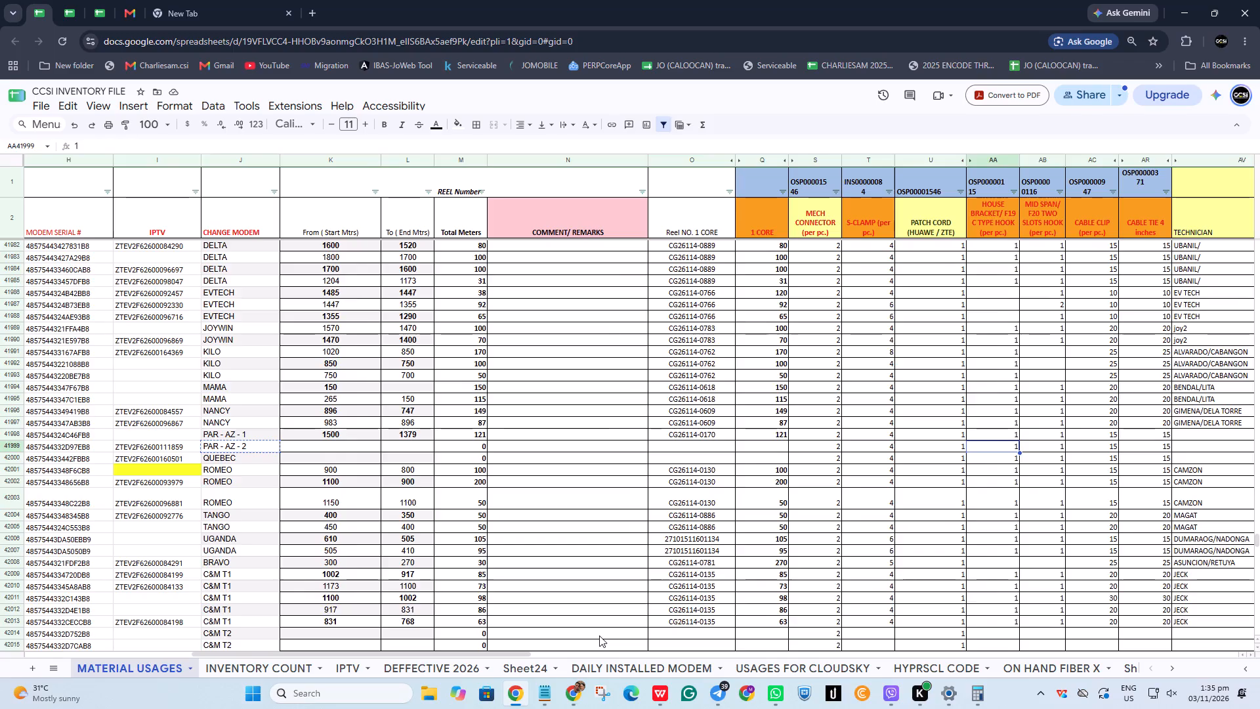
key(Right)
key(Right)
key(Right)
key(Right)
key(ctrl+v)
key(Up)
key(ctrl+v)
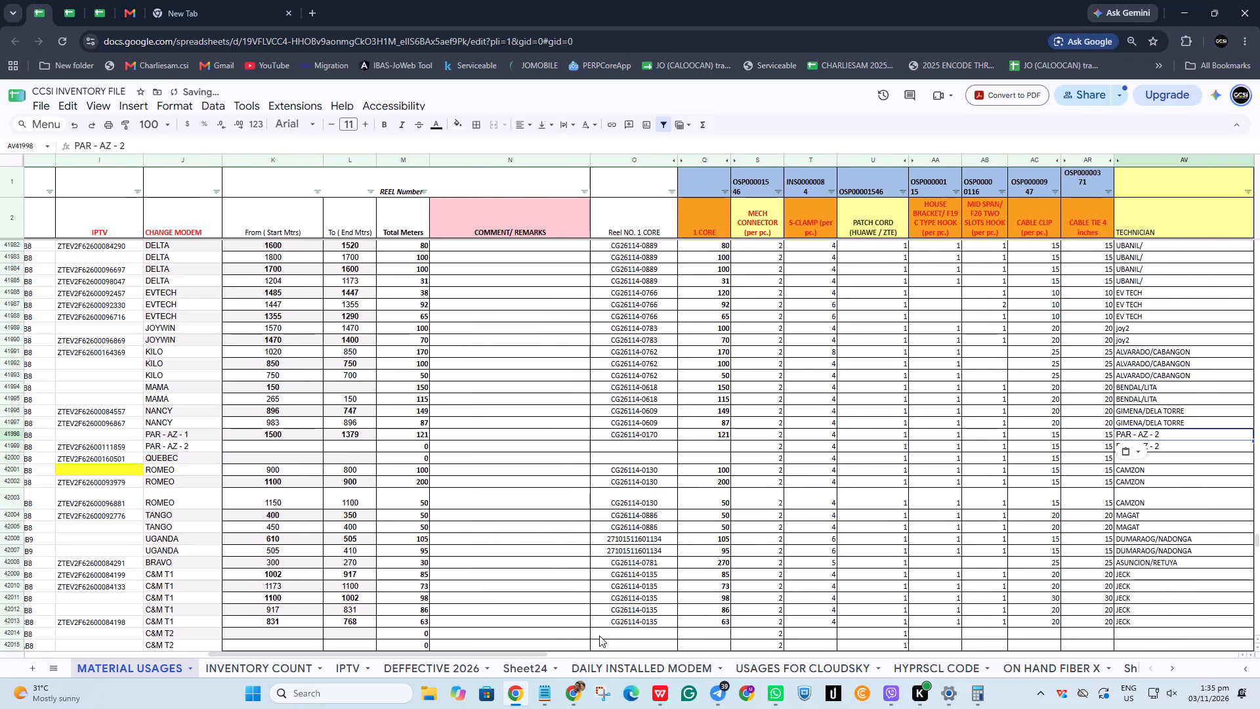
Go to the empty AR NUMBER cell of the PAR - AZ - 1 entry in row 41998.
key(Down)
key(Up)
key(Right)
key(Right)
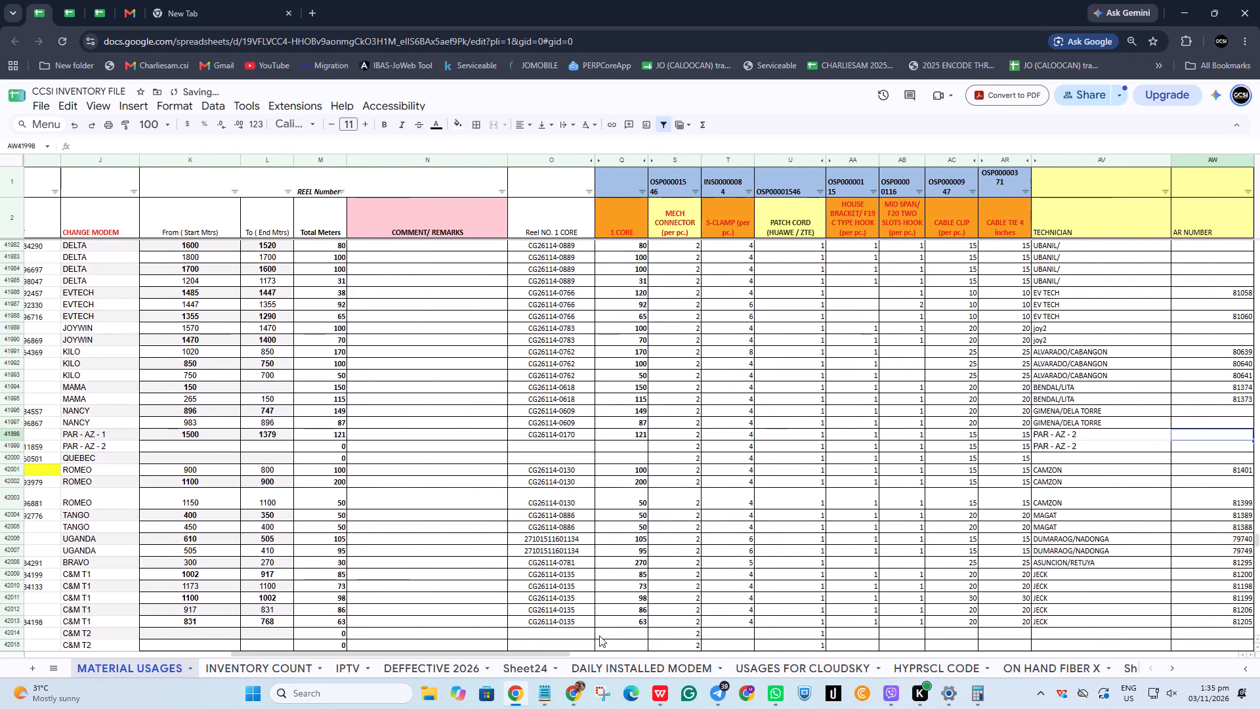
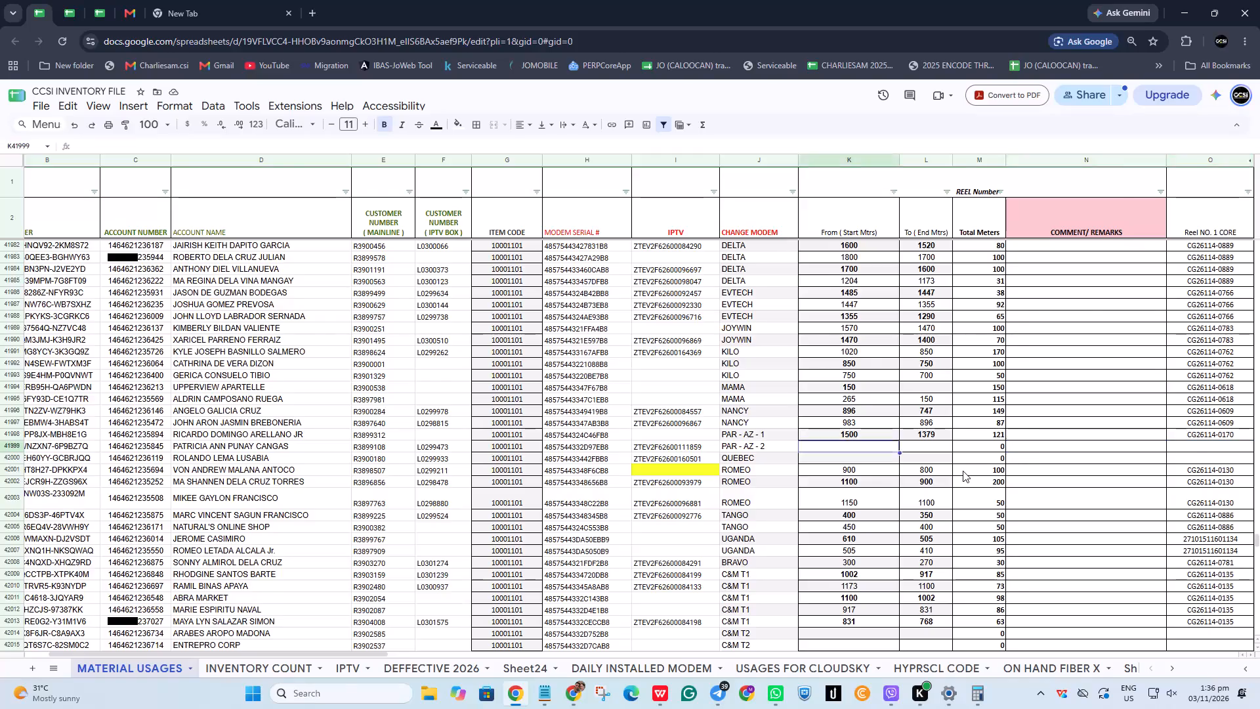
Copy the account number of the PAR - AZ - 2 entry in row 41999.
key(Right)
key(Right)
key(ctrl+c)
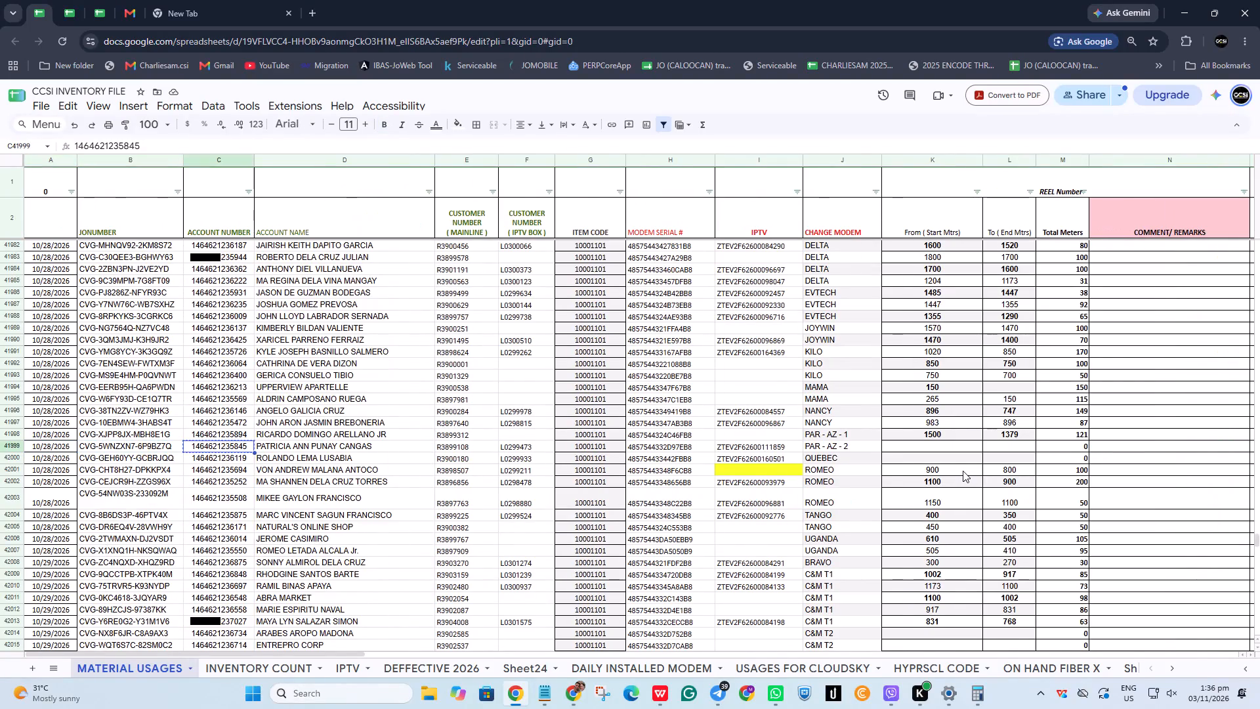
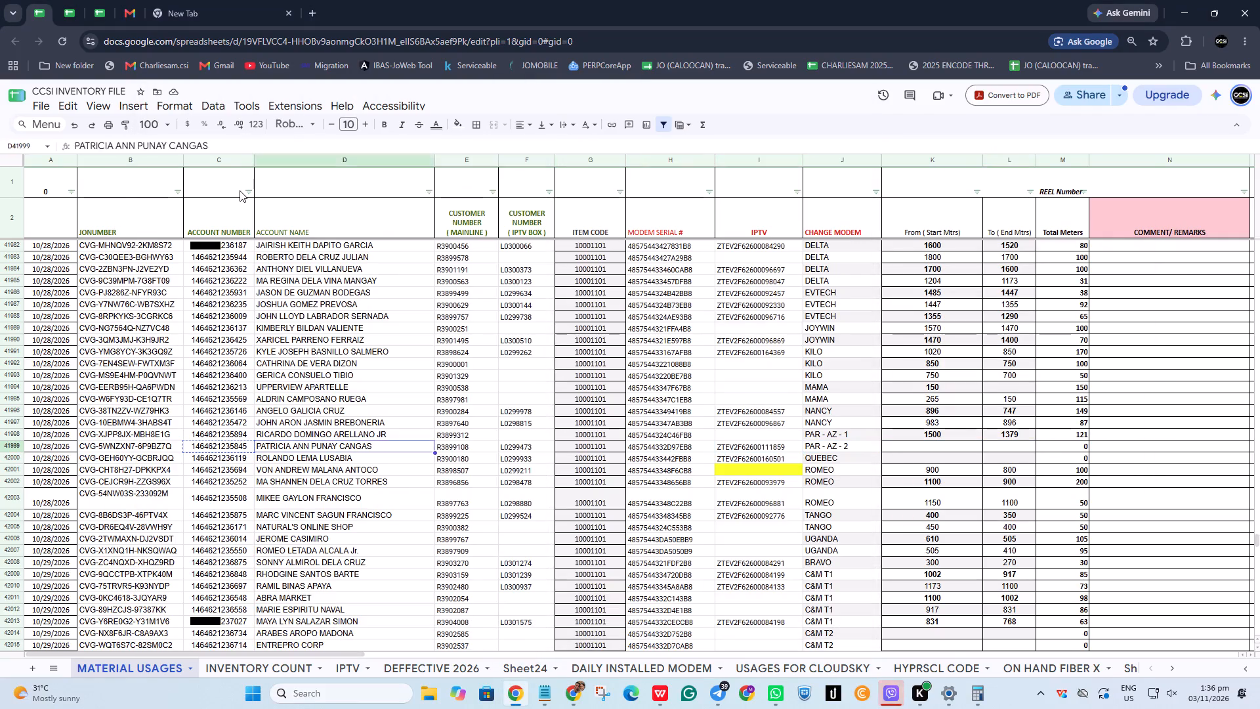
Copy the account number of the PAR - AZ - 2 entry in row 41999 again and select that entry's account name.
key(Left)
key(Right)
key(Right)
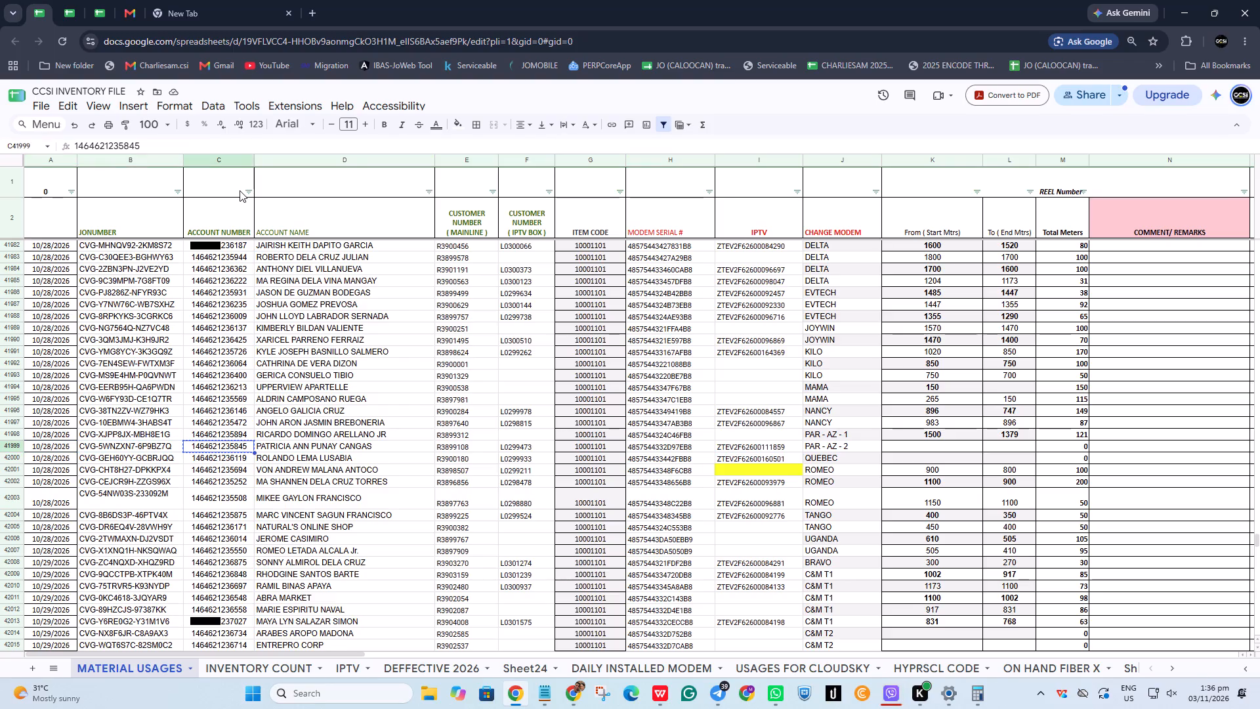
key(ctrl+c)
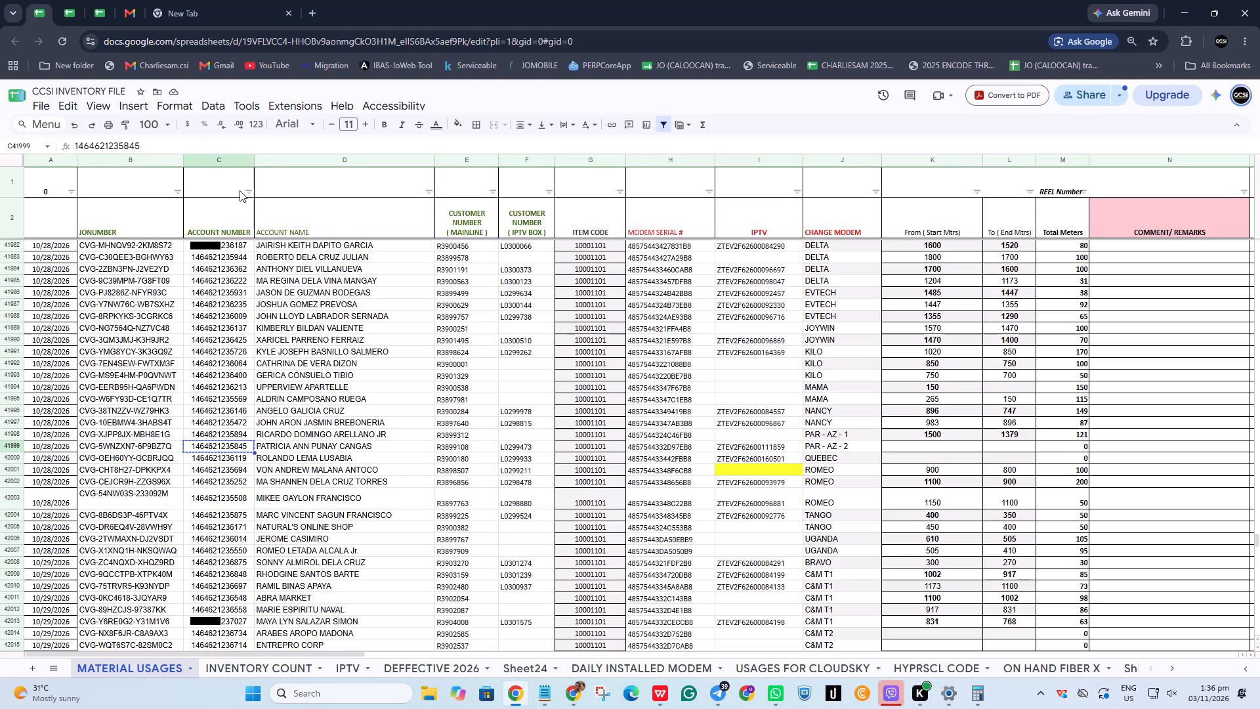
click(326, 444)
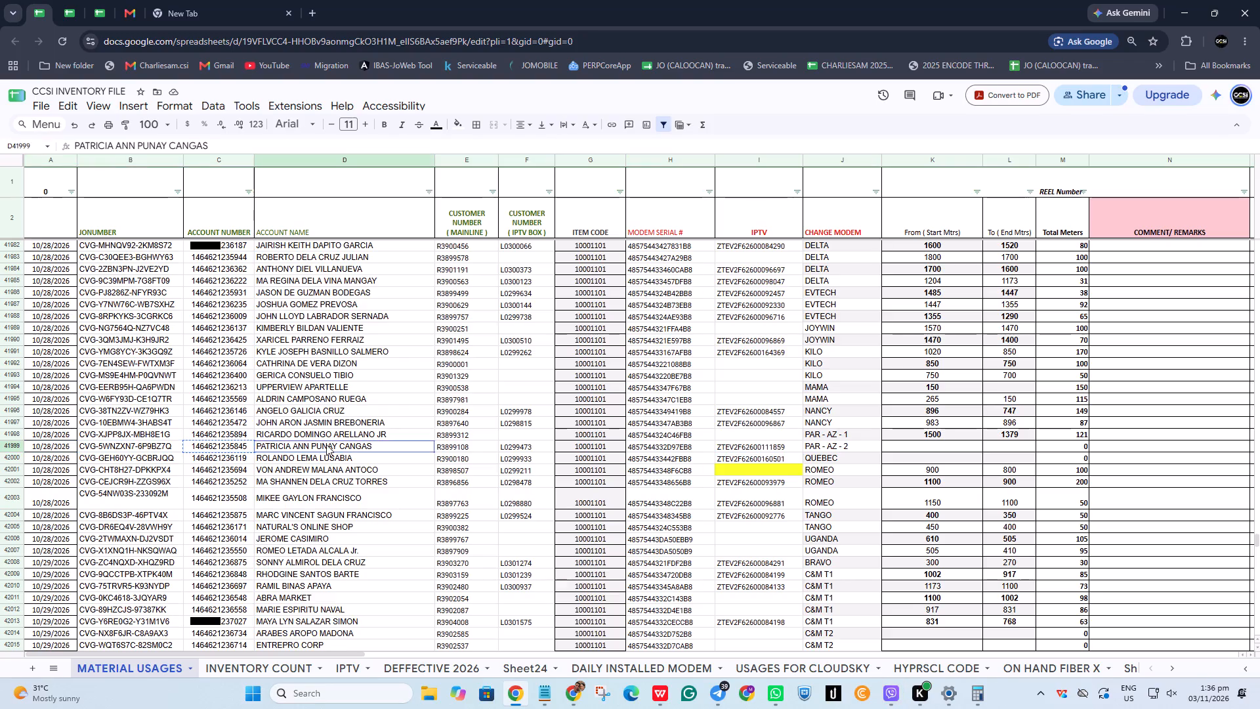
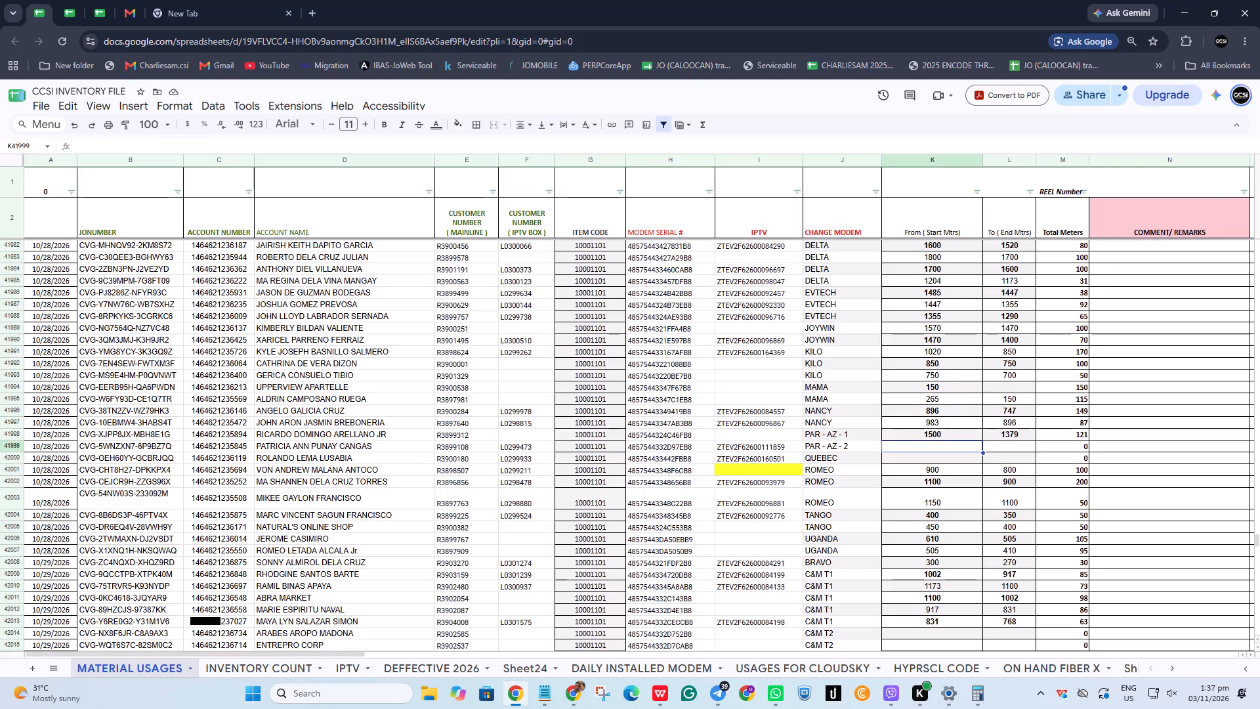
Fill the Reel NO. 1 CORE cell of the PAR - AZ - 2 entry in row 41999 with CG26114-0170, copied from the row above.
key(Tab)
key(Tab)
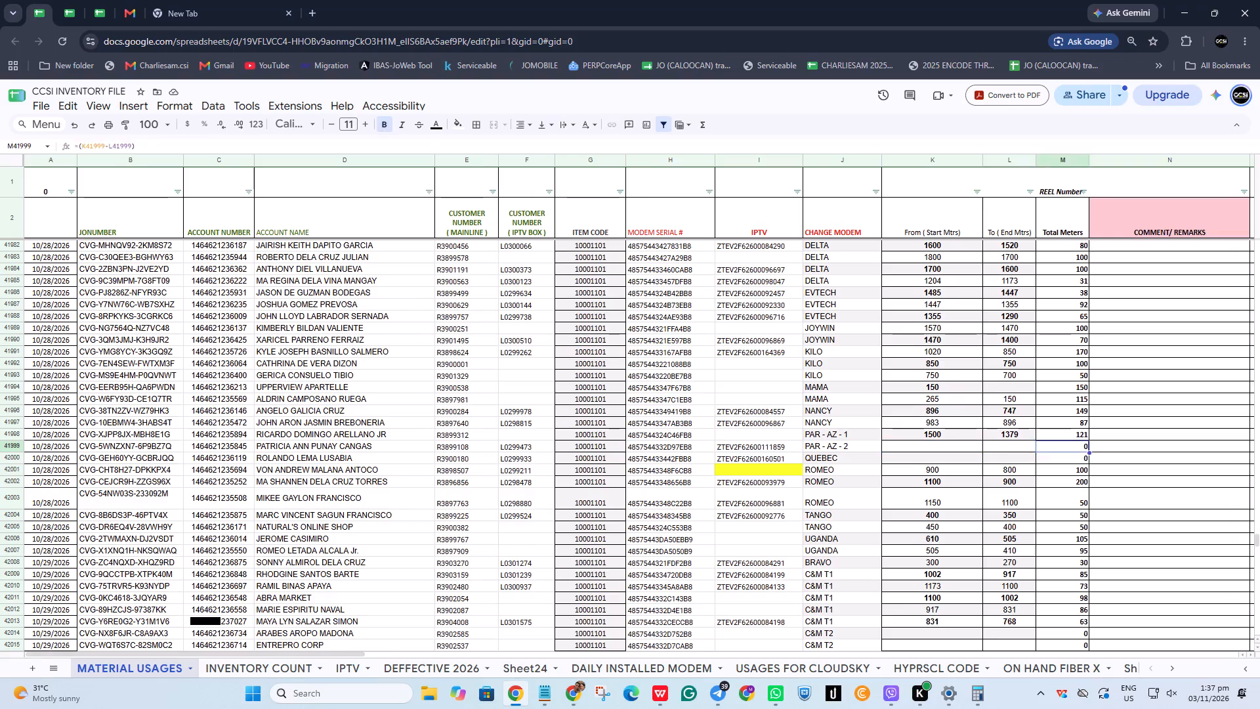
key(Tab)
key(Tab)
key(Up)
key(ctrl+c)
key(Down)
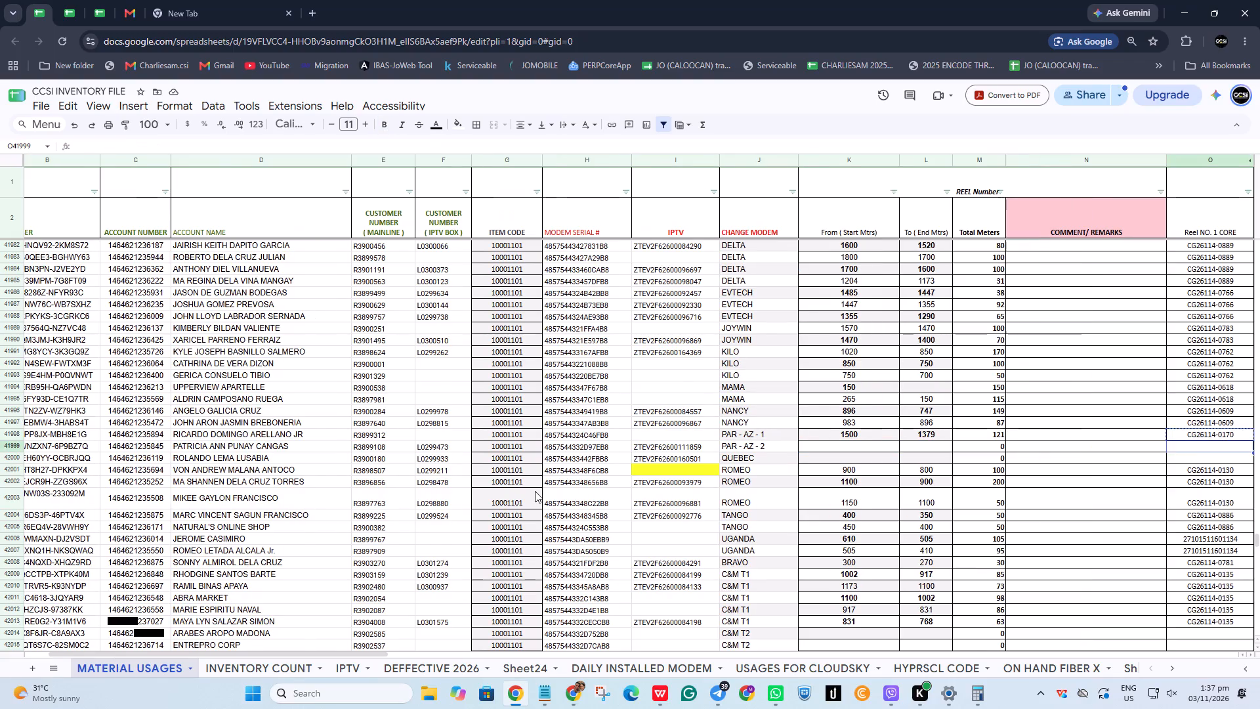
key(ctrl+v)
Copy the account number of the PAR - AZ - 2 entry in row 41999.
key(Left)
key(Left)
key(Left)
key(Left)
key(Left)
key(Left)
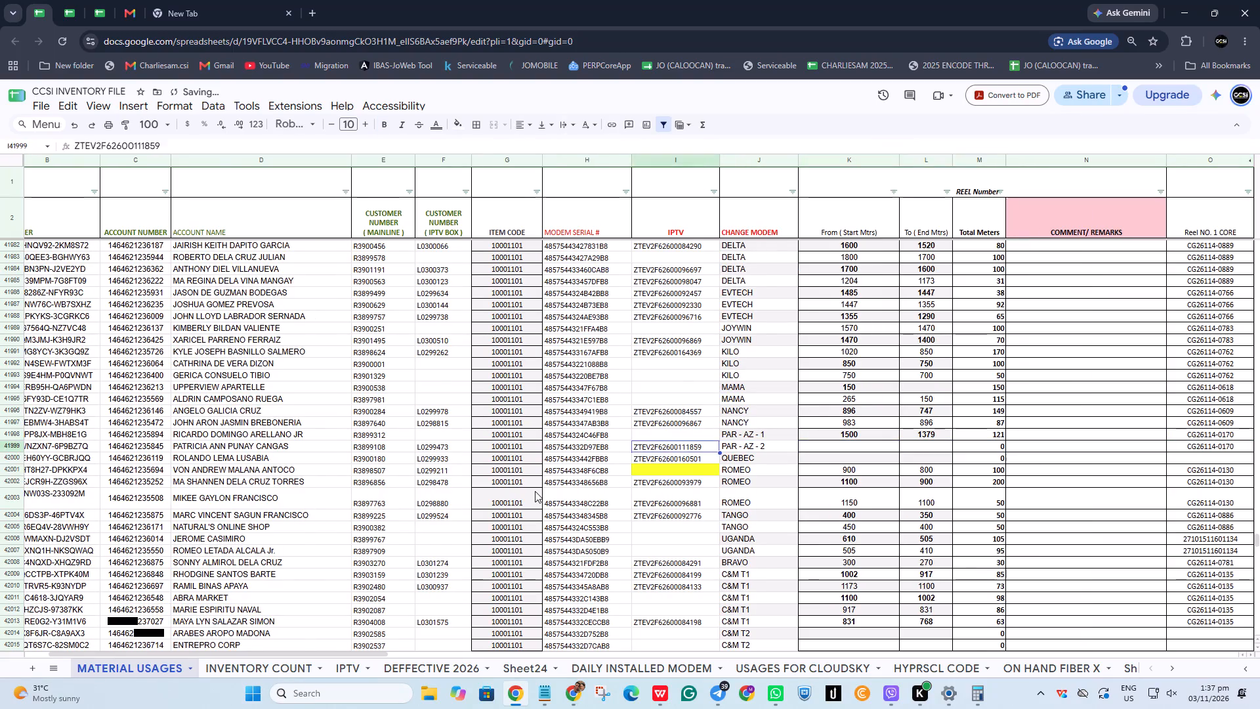
key(Left)
key(Left)
key(Left)
key(Left)
key(Left)
key(Left)
key(Left)
key(Left)
key(Left)
key(Left)
key(Left)
key(Left)
key(Left)
key(Left)
key(Left)
key(Left)
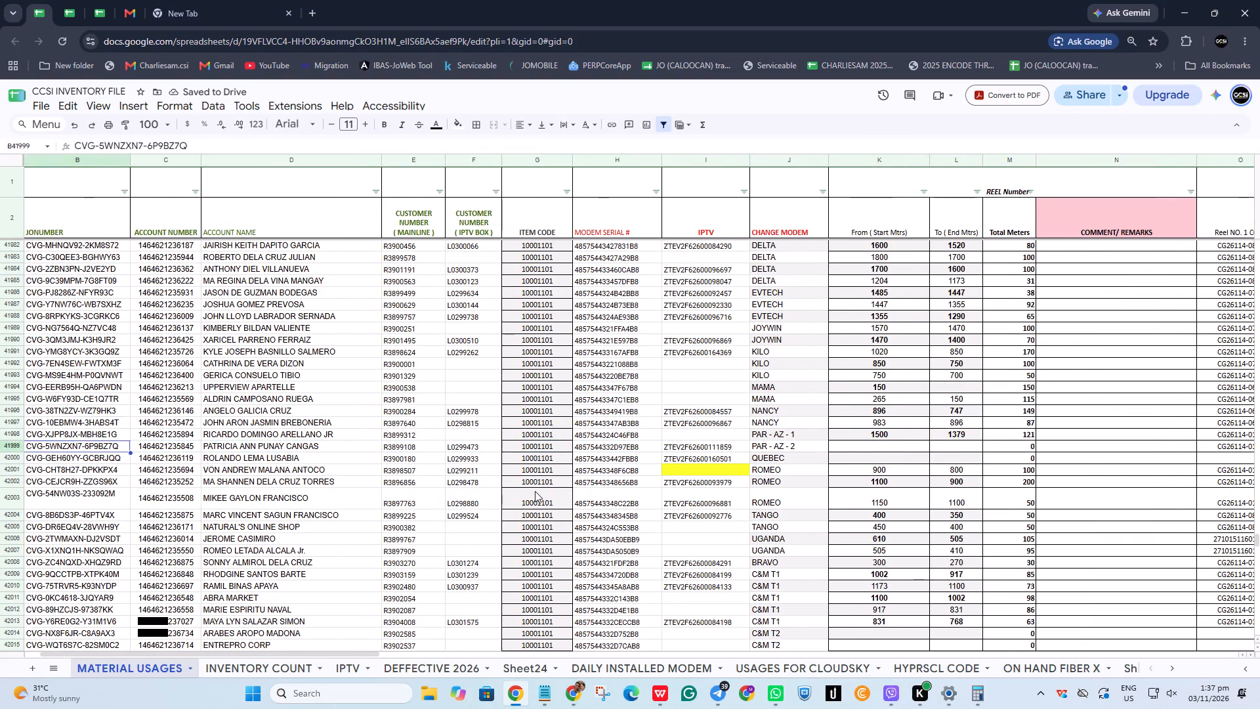
key(Right)
key(Right)
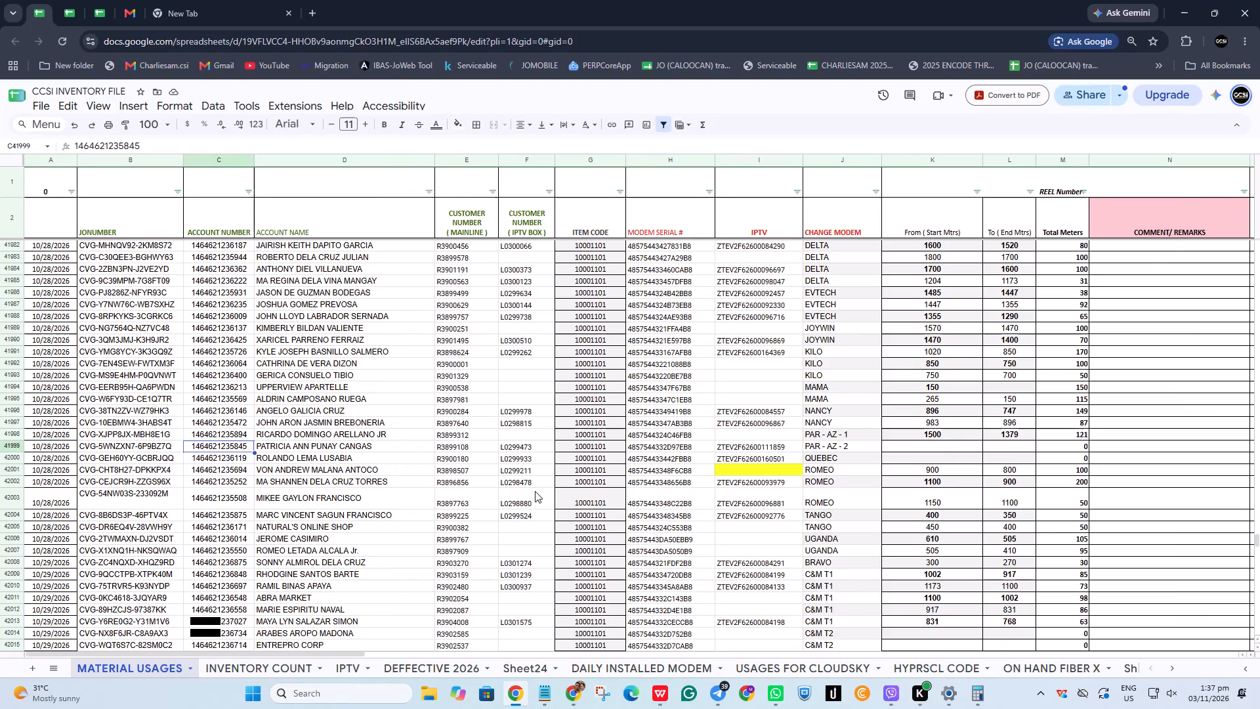
key(ctrl+c)
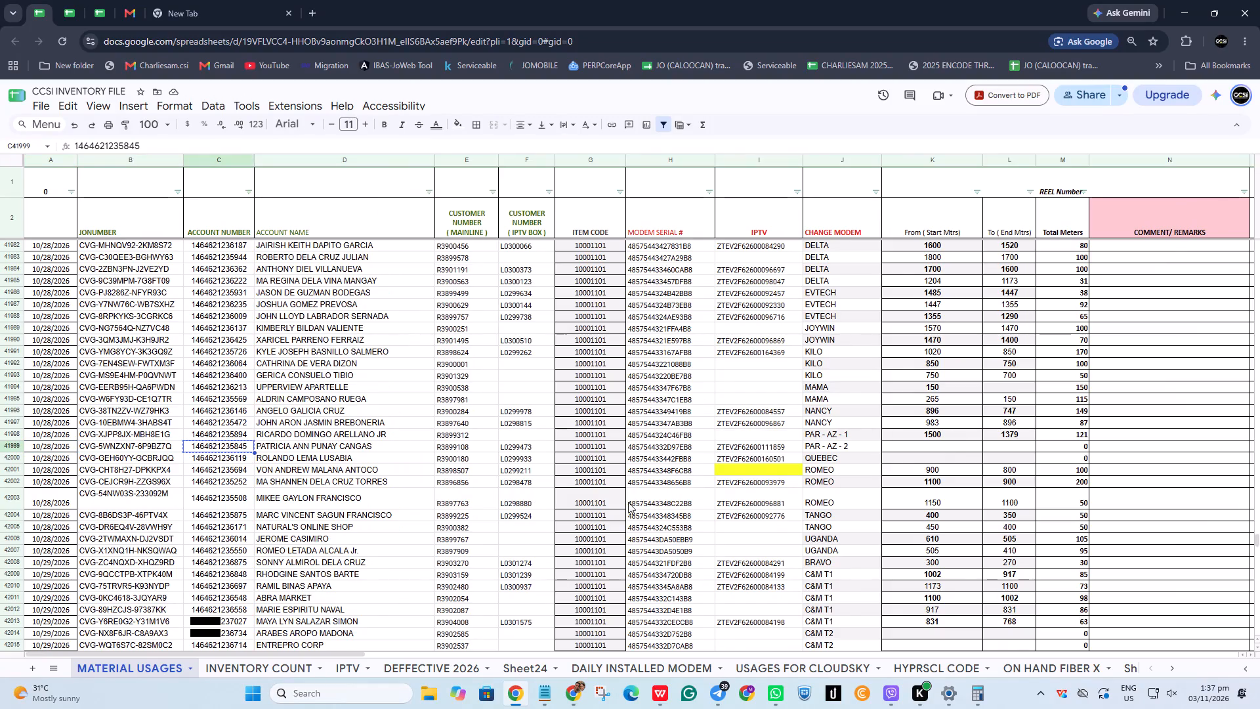
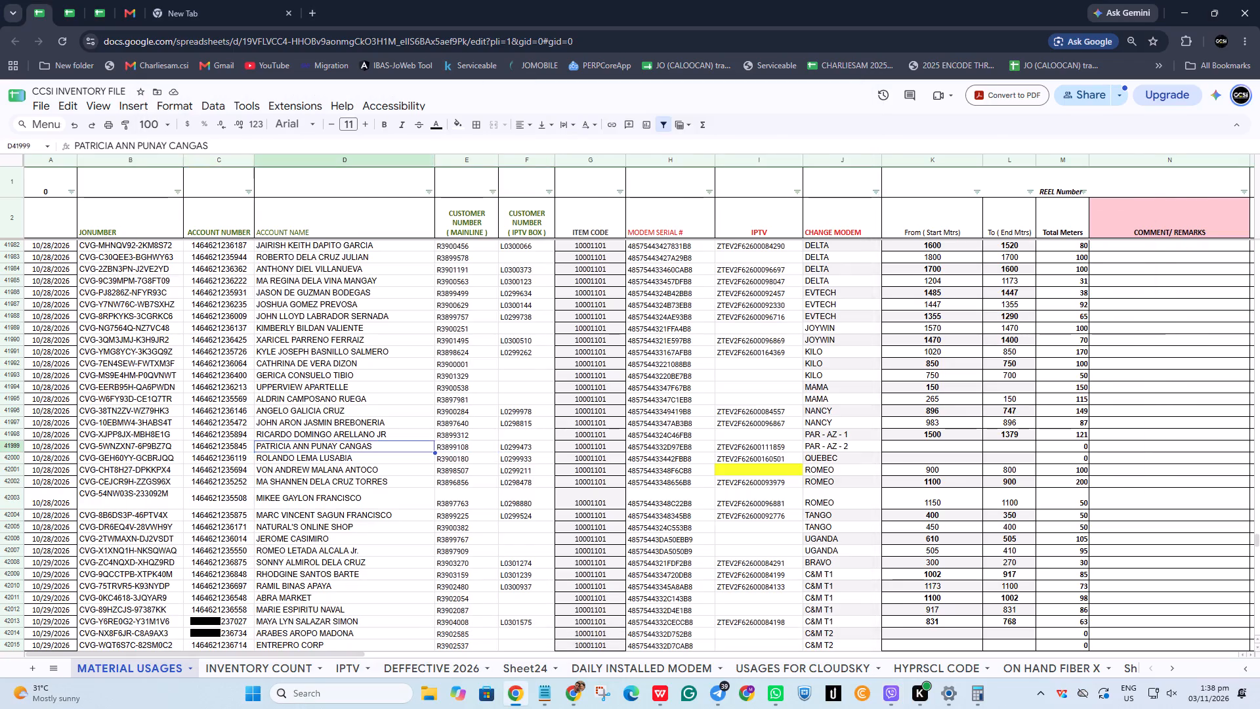
Review the PAR - AZ - 2 entry in row 41999 from account name through IPTV and start and end meters, returning to its job number.
key(Right)
key(Right)
key(Right)
key(Right)
key(Right)
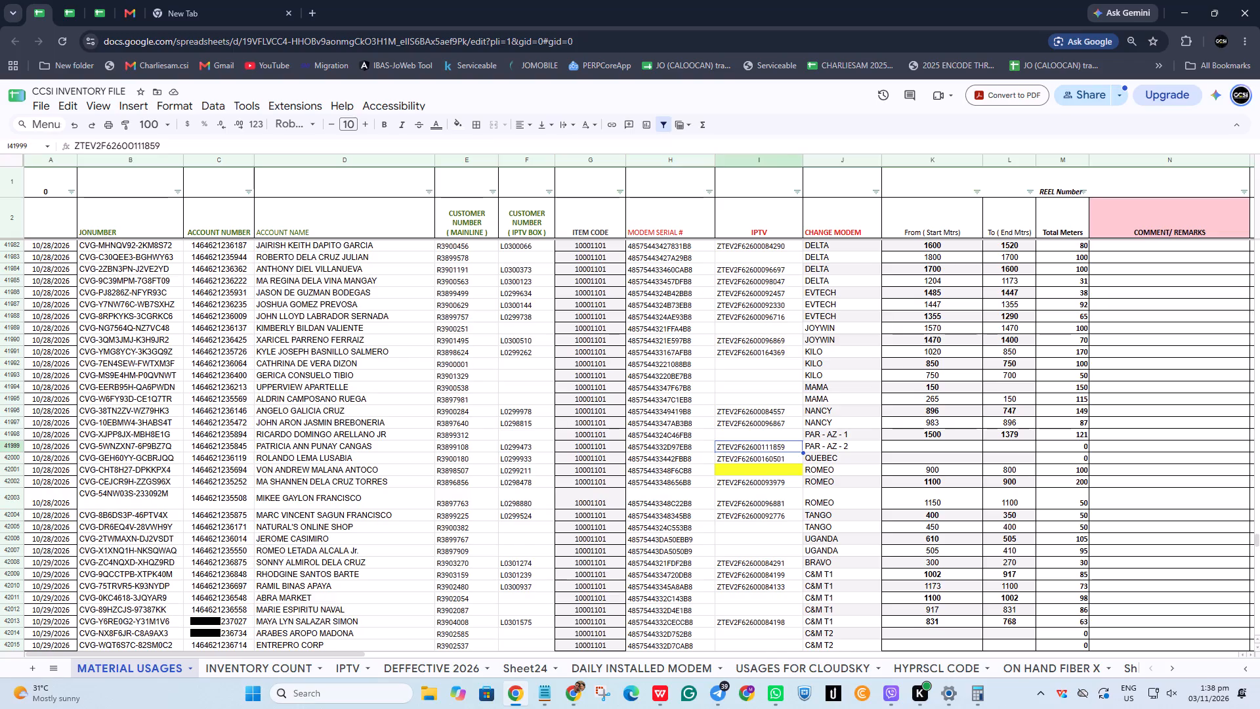
key(Right)
key(Right)
key(Right)
key(Left)
key(Left)
key(Left)
key(Left)
key(Left)
key(Left)
key(Left)
key(Left)
key(Left)
key(Left)
key(Left)
key(Left)
key(Right)
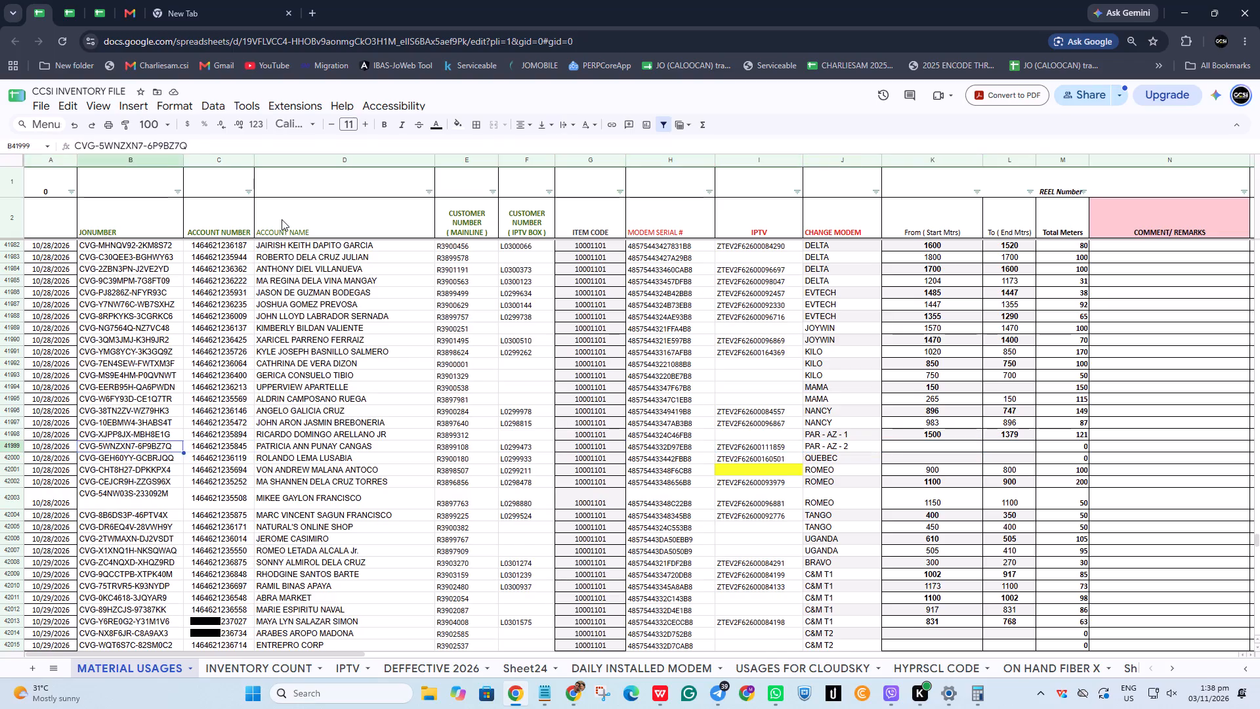
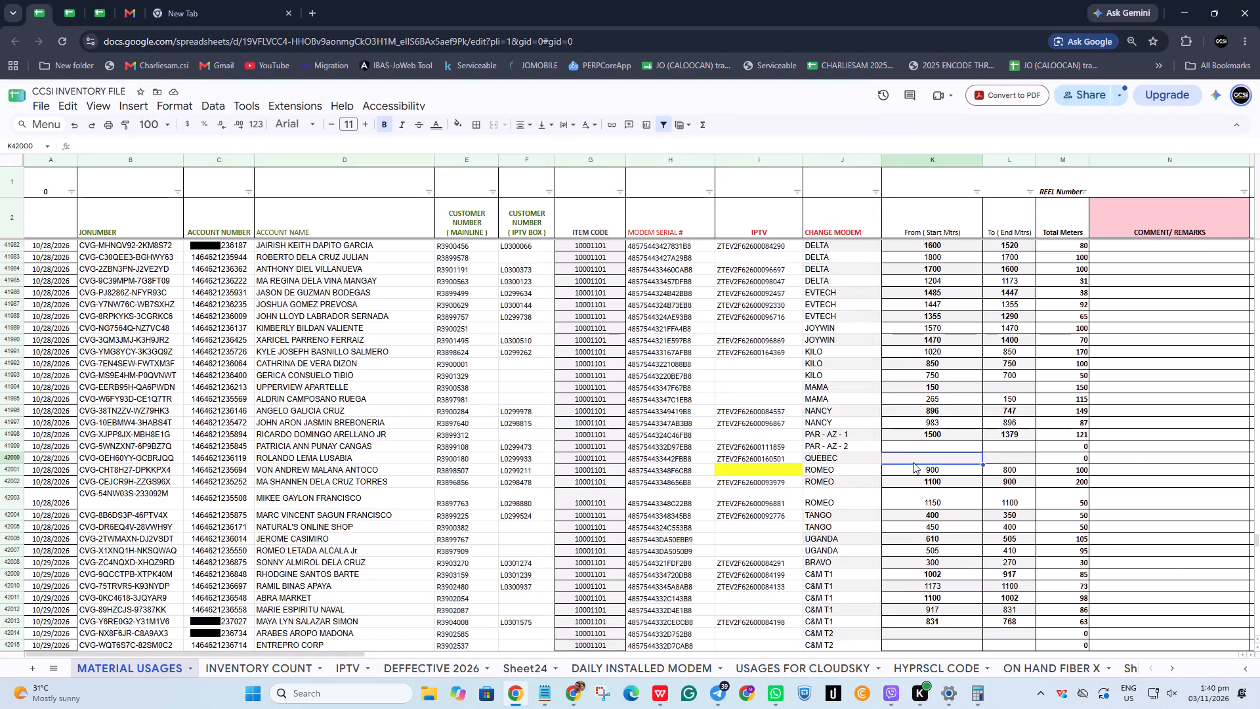
Copy the account number of the QUEBEC entry in row 42000.
key(Left)
key(Left)
key(Left)
key(Left)
key(Left)
key(Left)
key(Left)
key(Left)
key(ctrl+c)
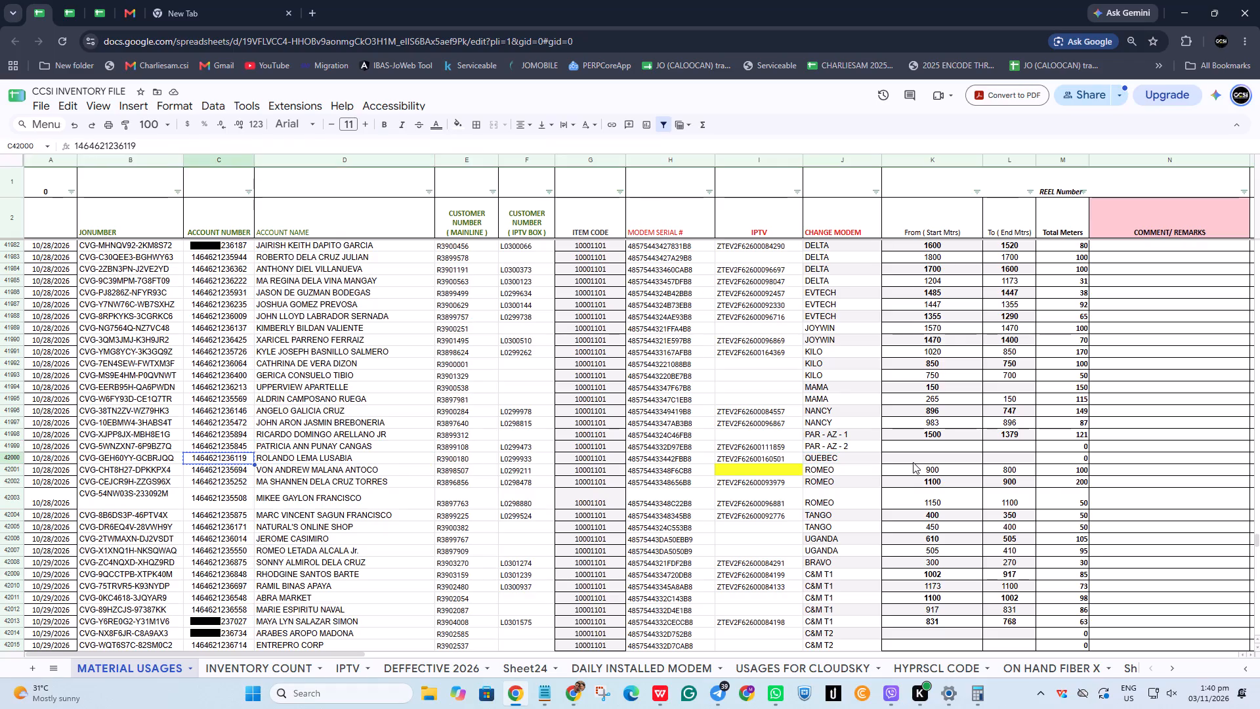
Review the QUEBEC entry in row 42000 from account name through the meter columns and remarks, returning to its total meters.
key(Tab)
key(Tab)
key(Tab)
key(Tab)
key(Tab)
key(Tab)
key(Tab)
key(Tab)
key(Tab)
key(Tab)
key(Tab)
key(Left)
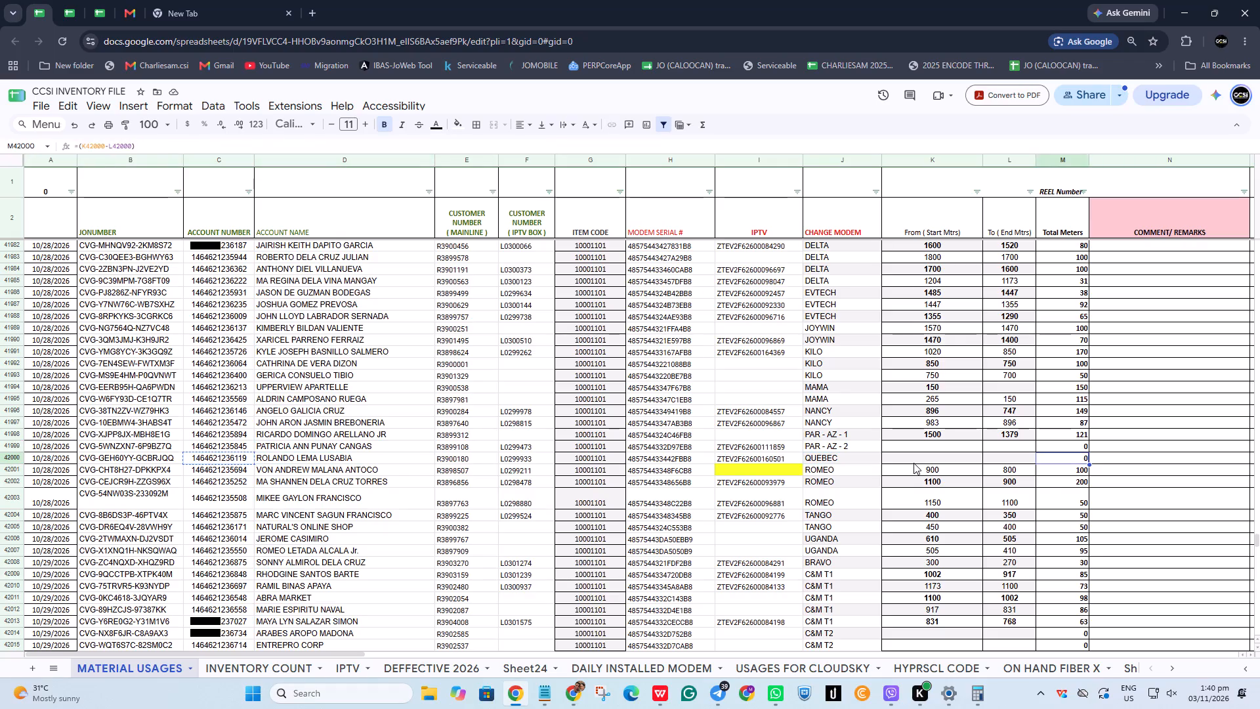
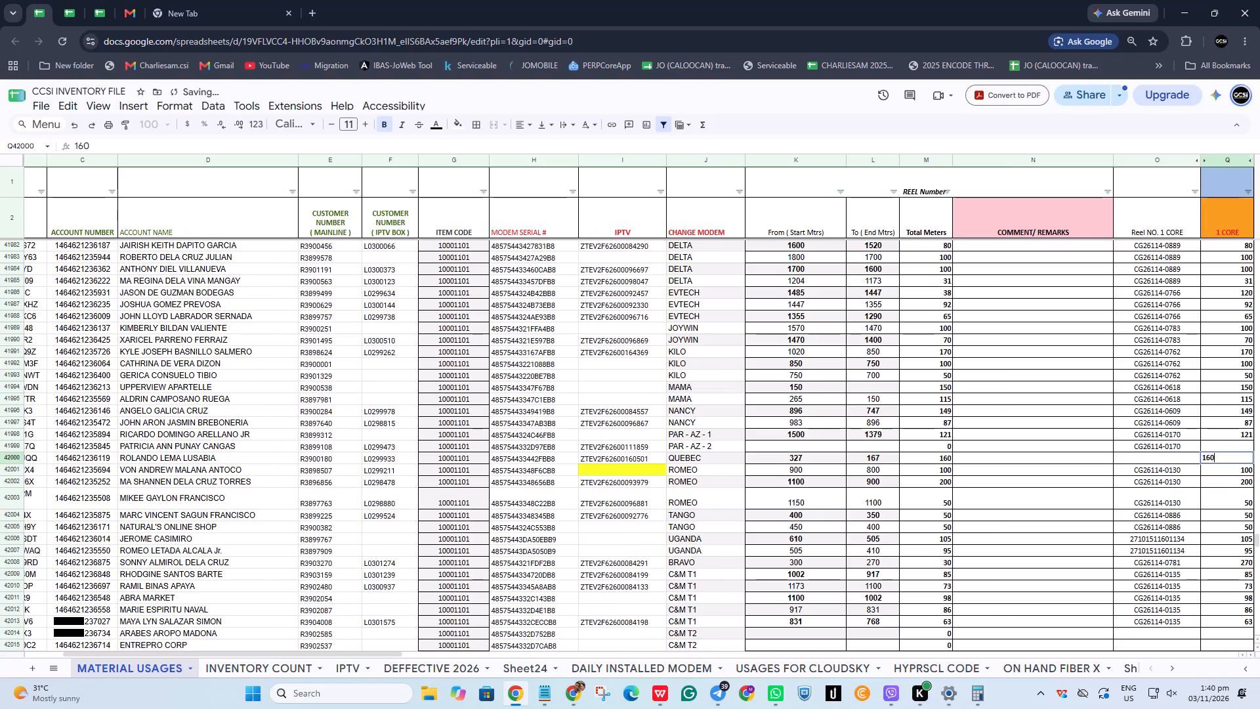
Select the empty 1 CORE reel number cell of the QUEBEC entry in row 42000.
key(alt+Tab)
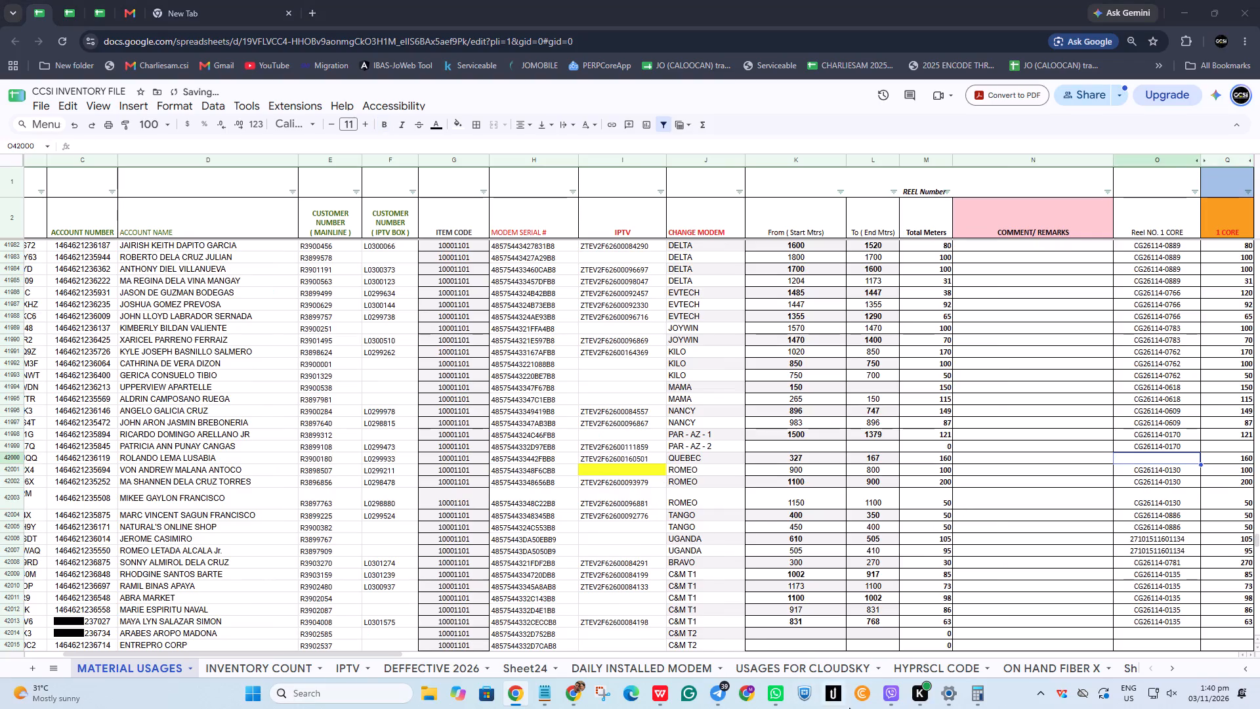
click(892, 697)
click(1033, 465)
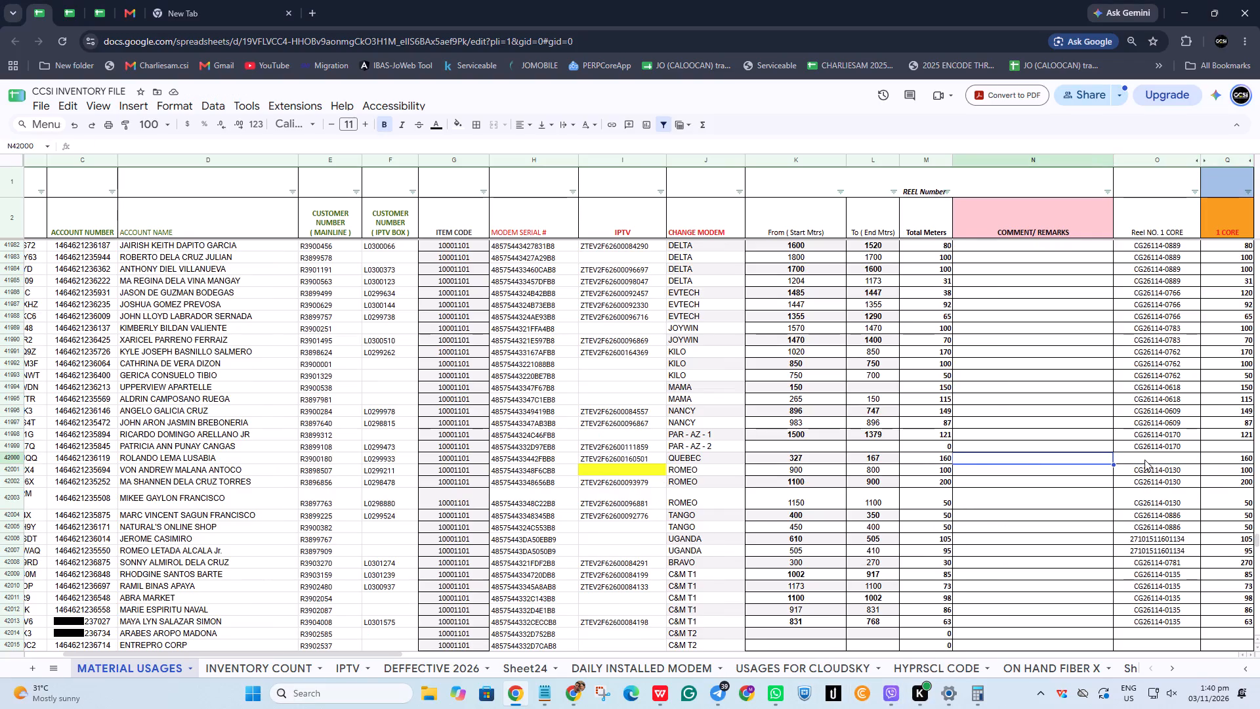
click(1145, 460)
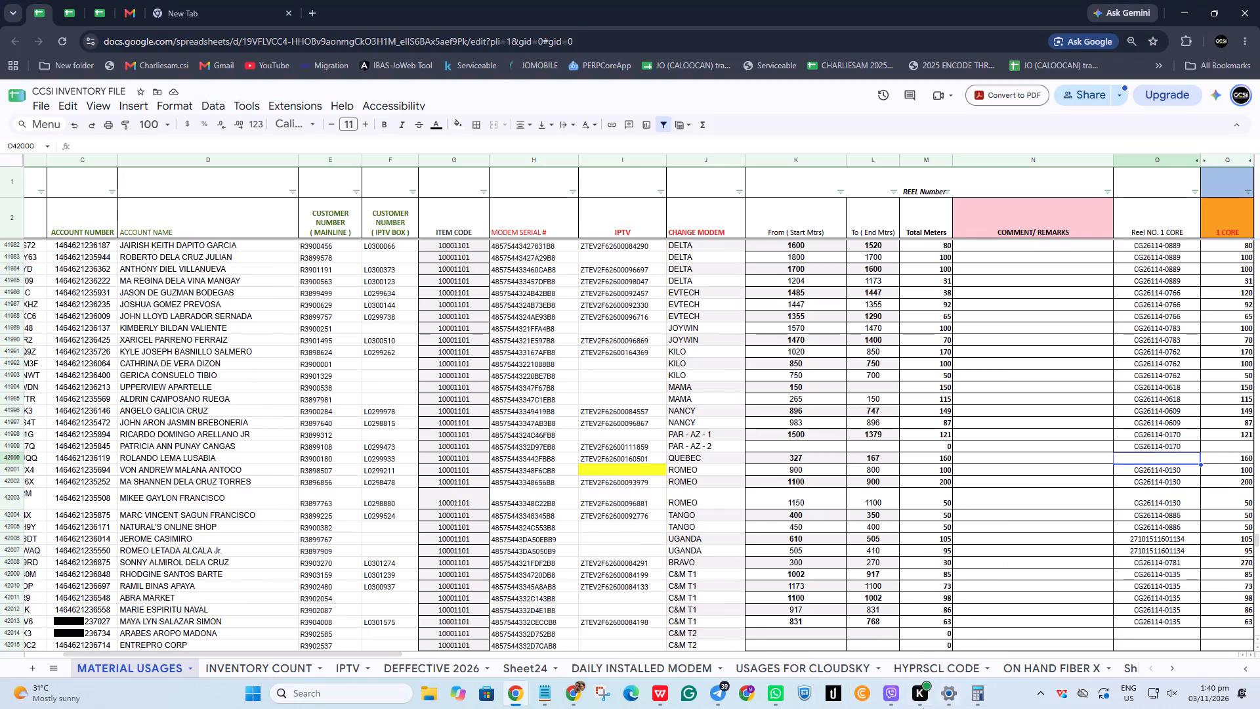
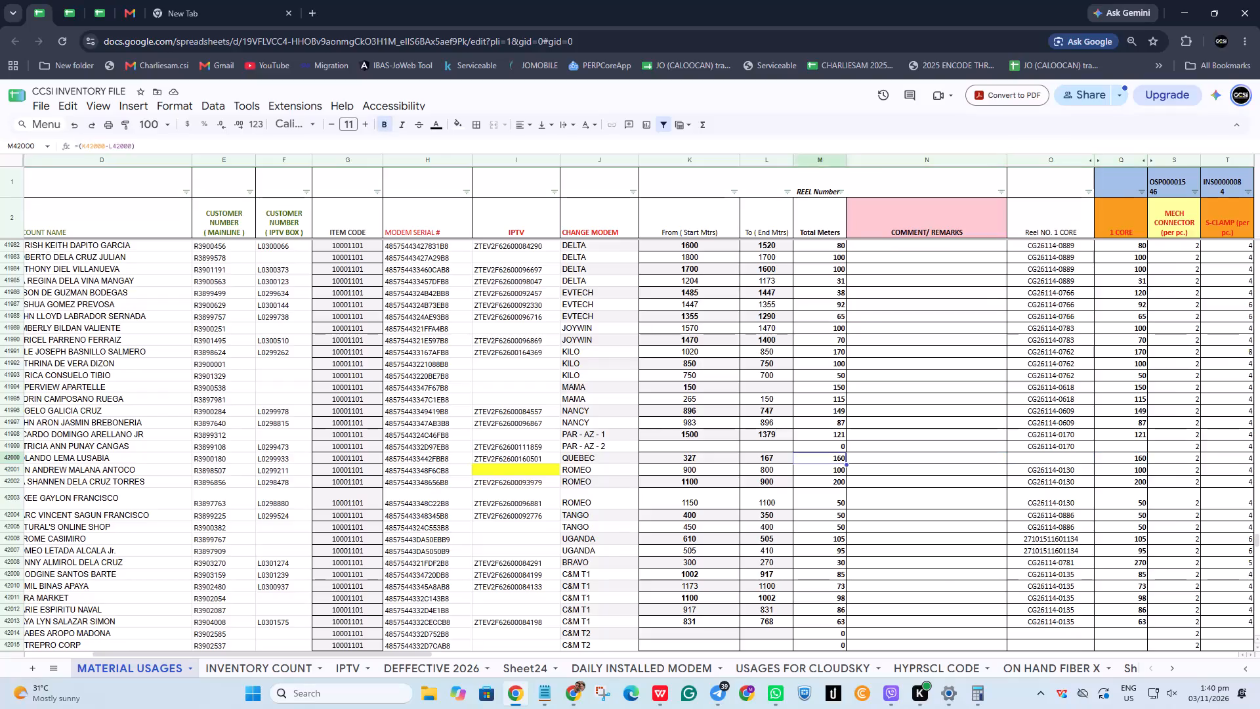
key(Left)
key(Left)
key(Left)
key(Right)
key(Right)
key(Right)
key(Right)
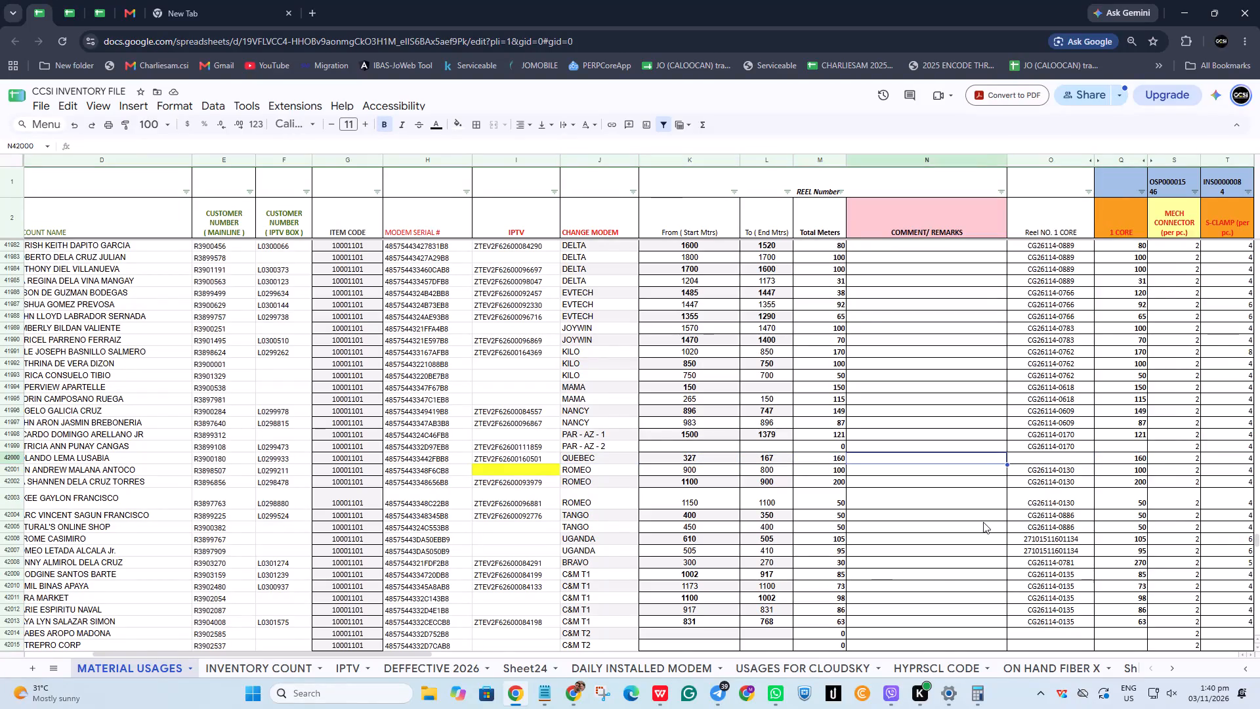
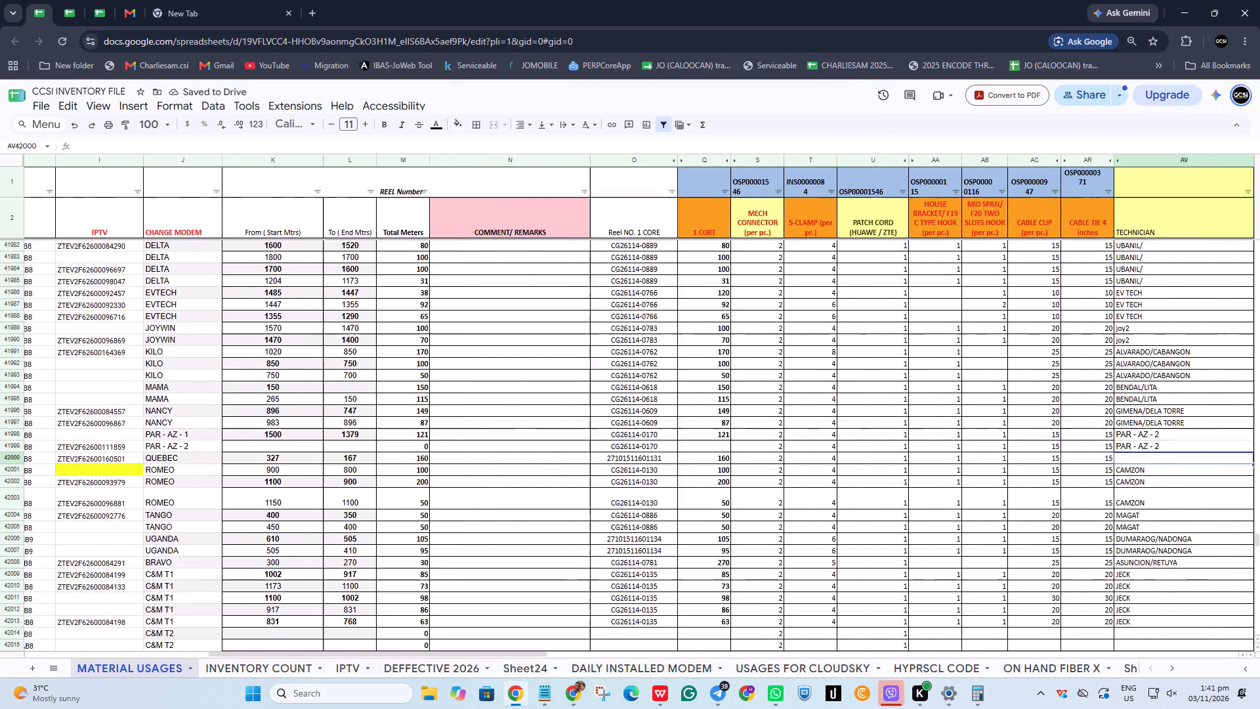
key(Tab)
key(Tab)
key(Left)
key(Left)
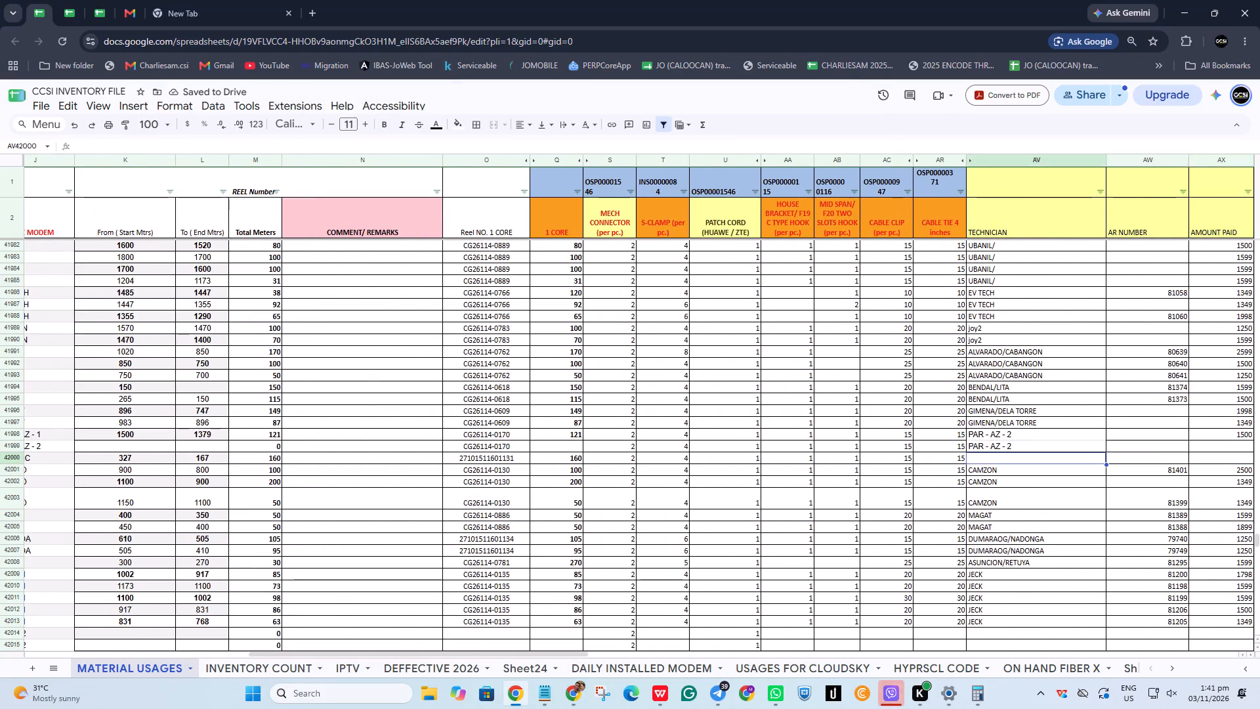
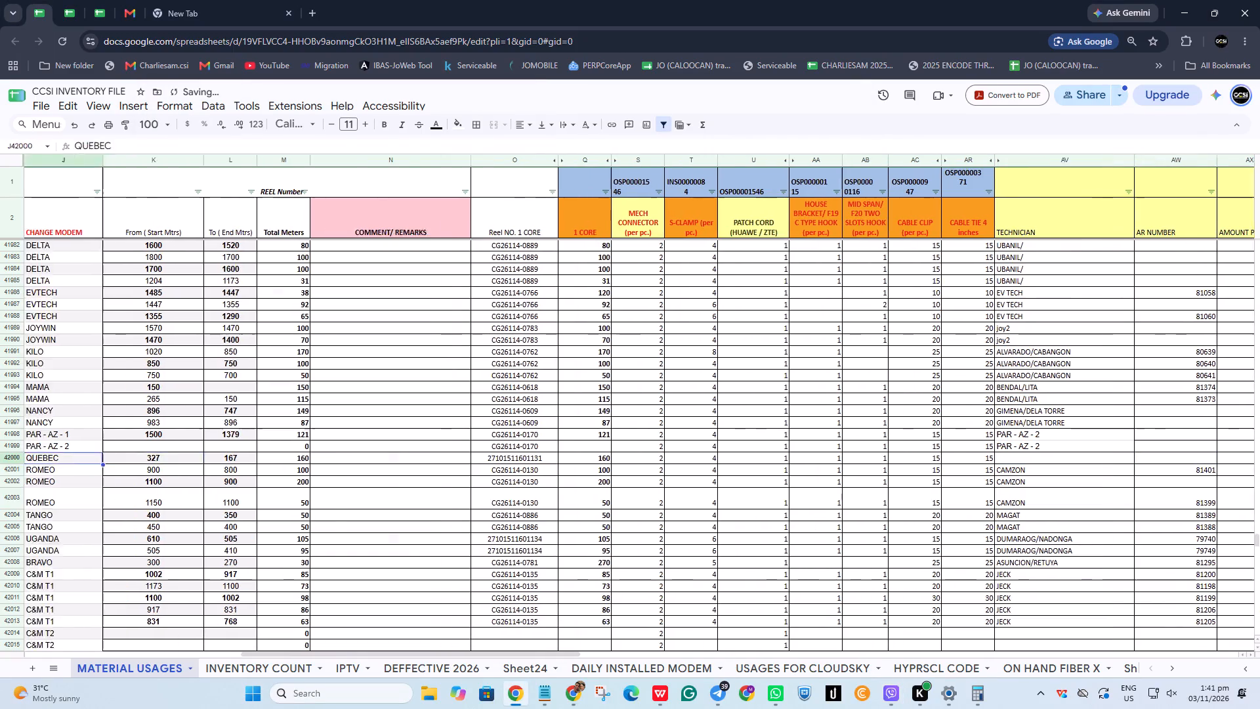
Delete the blank row between the 10/29/2026 and 10/30/2026 entries.
key(Right)
key(Right)
key(Right)
key(Right)
key(Right)
key(Right)
key(Down)
key(Down)
key(Down)
key(Down)
key(Down)
key(Down)
key(Down)
key(Down)
key(Down)
key(Down)
key(Down)
key(Down)
key(Down)
key(Down)
key(Down)
key(Down)
key(Down)
key(Down)
key(Down)
key(Down)
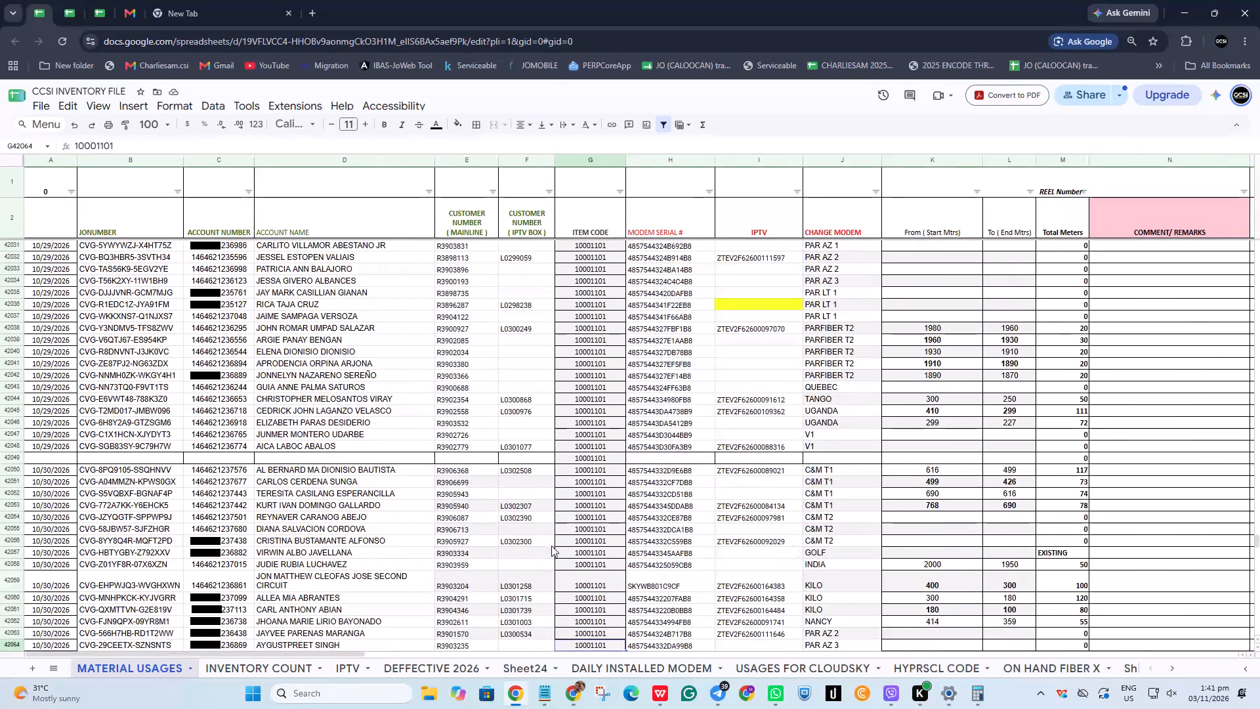
right_click(13, 458)
click(72, 270)
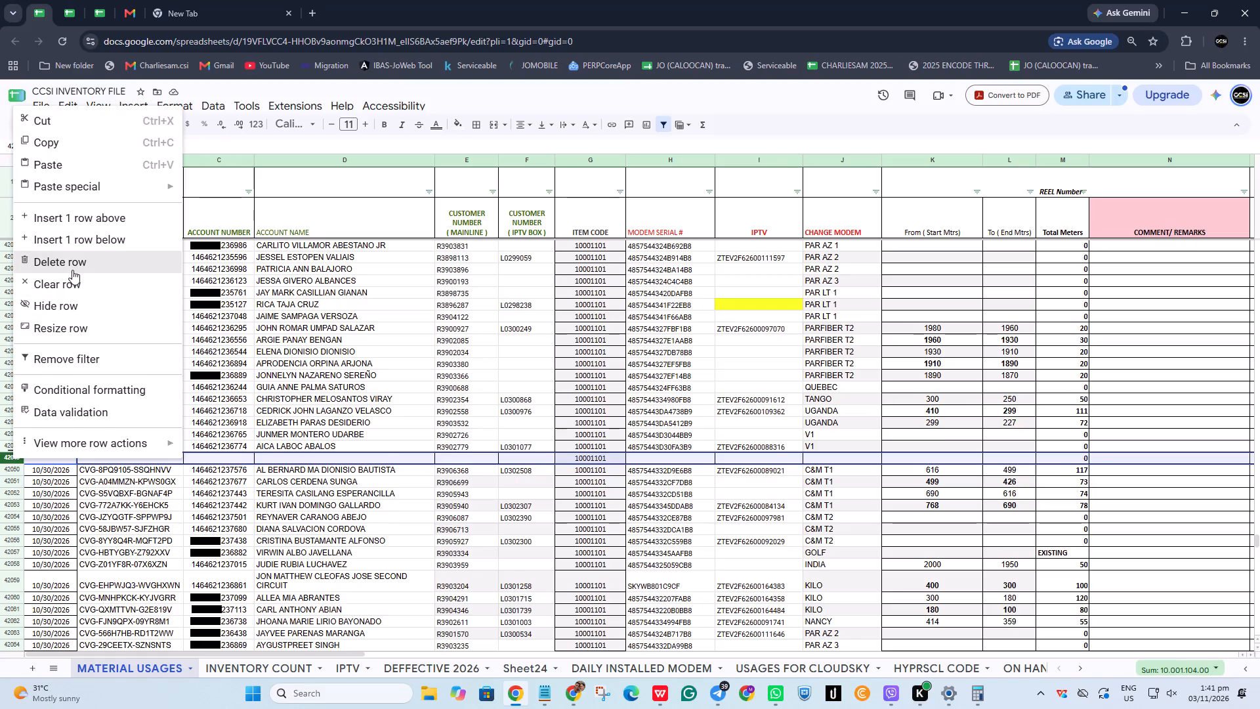
Delete the blank row between the 10/30/2026 and 10/31/2026 entries.
scroll(211, 573, down, 3)
scroll(96, 597, down, 1)
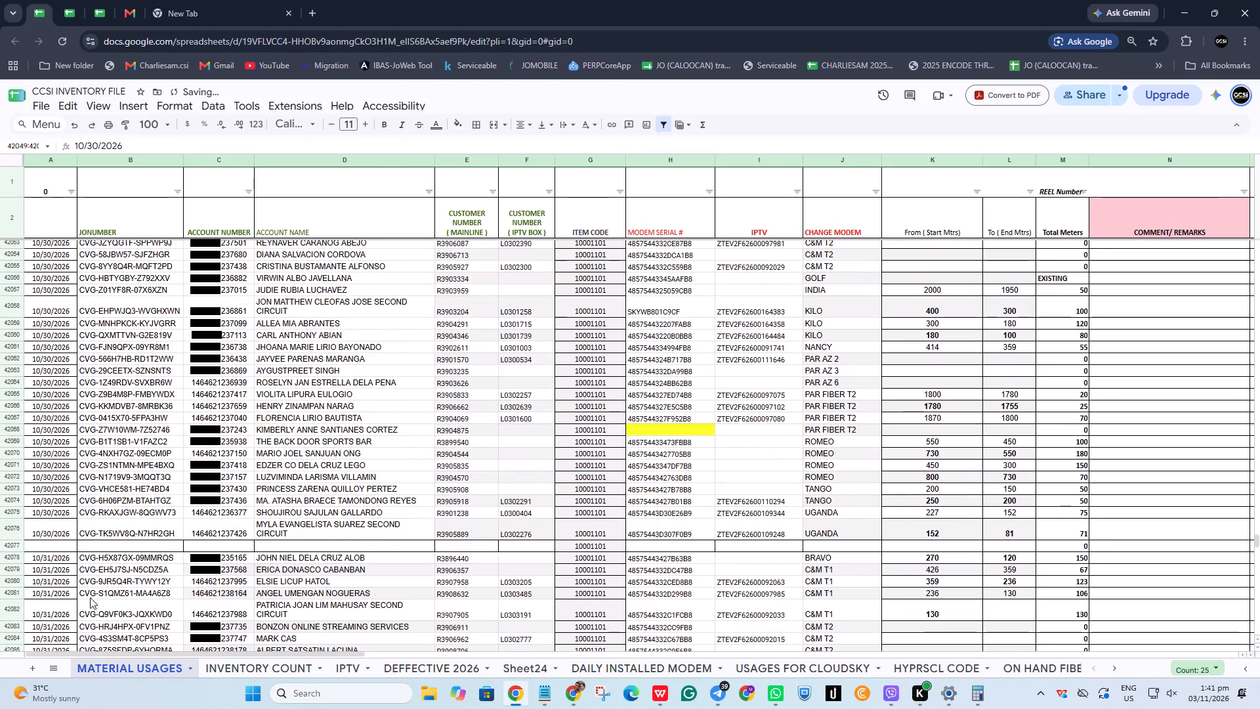
right_click(17, 544)
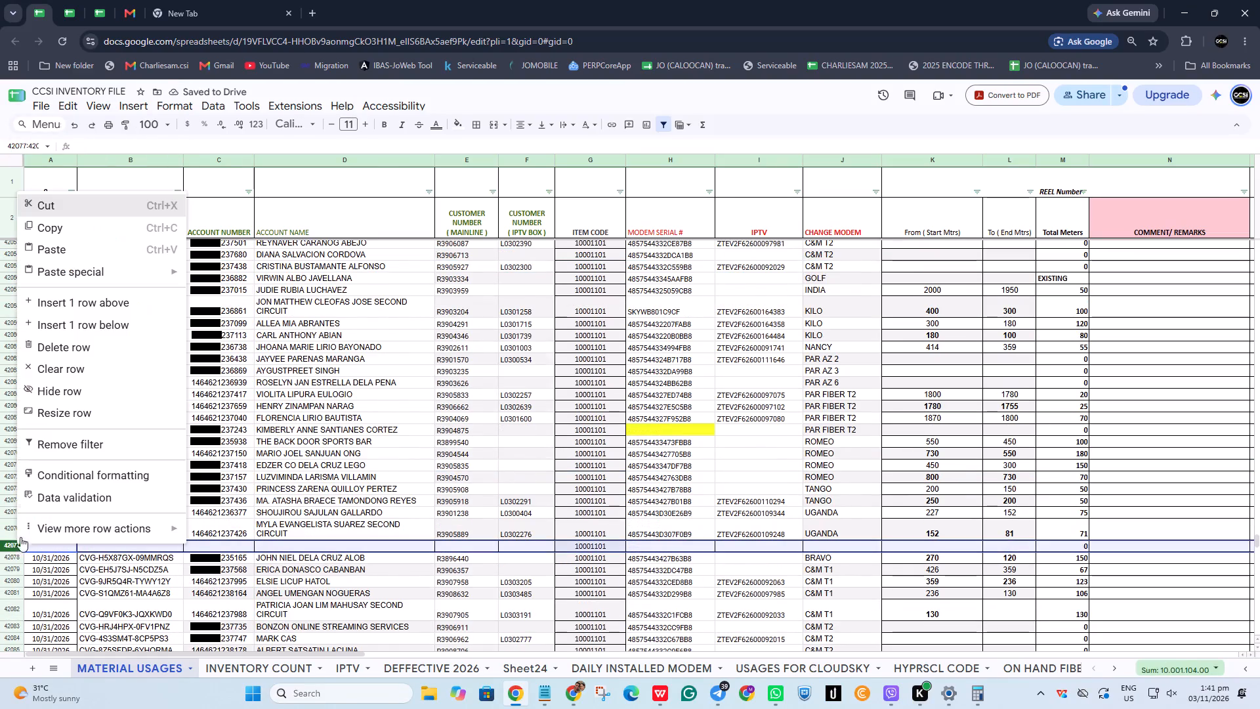
click(62, 355)
Clear all remaining contents, including the date and item code, from row 42104 between the 10/31/2026 and 11/02/2026 entries.
scroll(335, 504, down, 3)
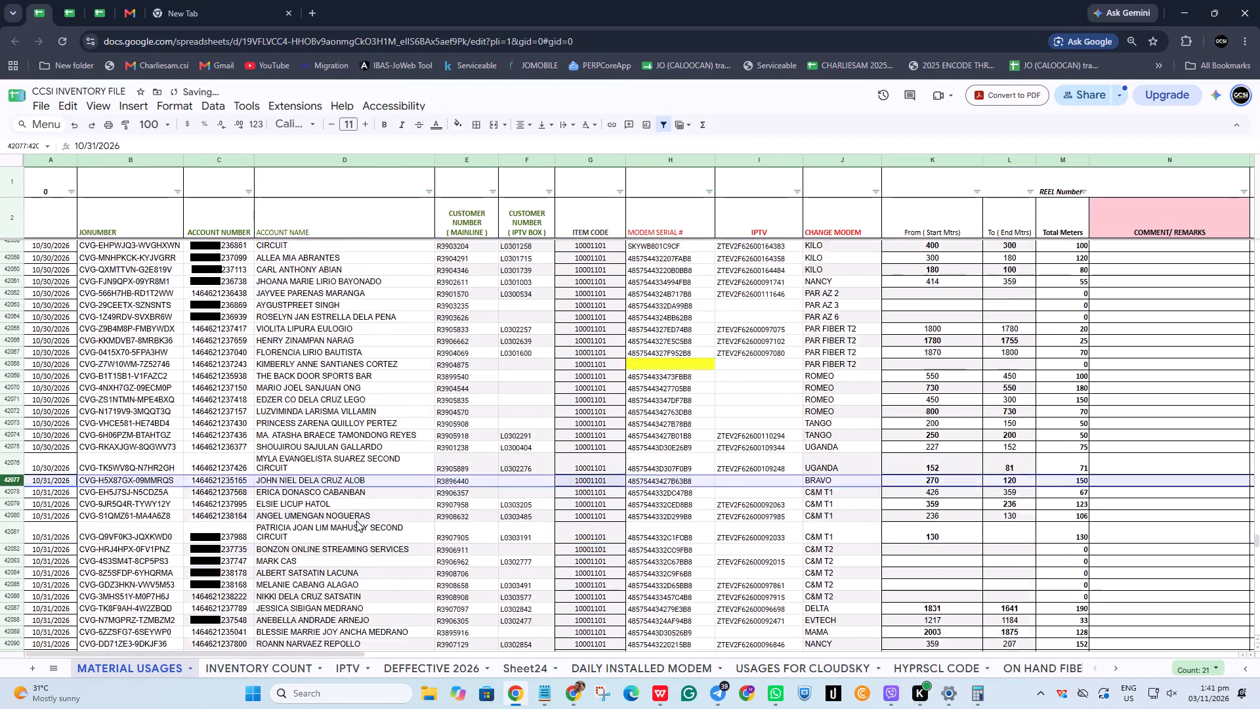
scroll(356, 521, down, 3)
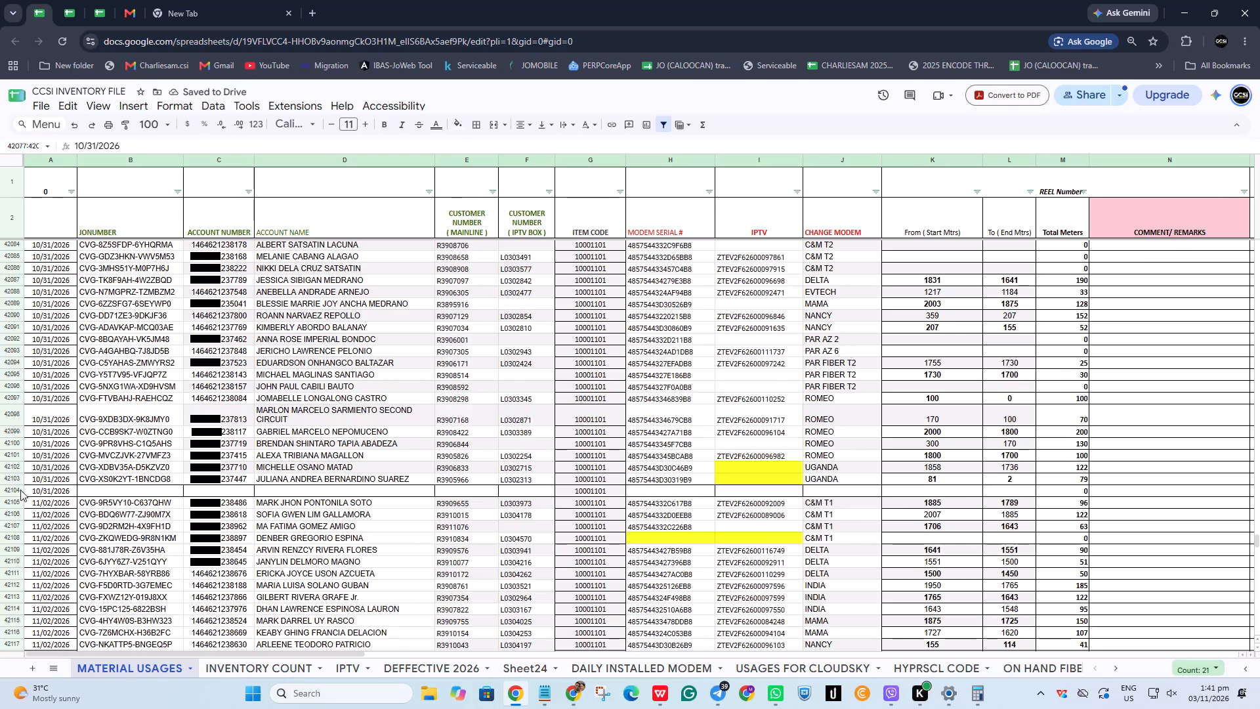
click(39, 494)
key(Delete)
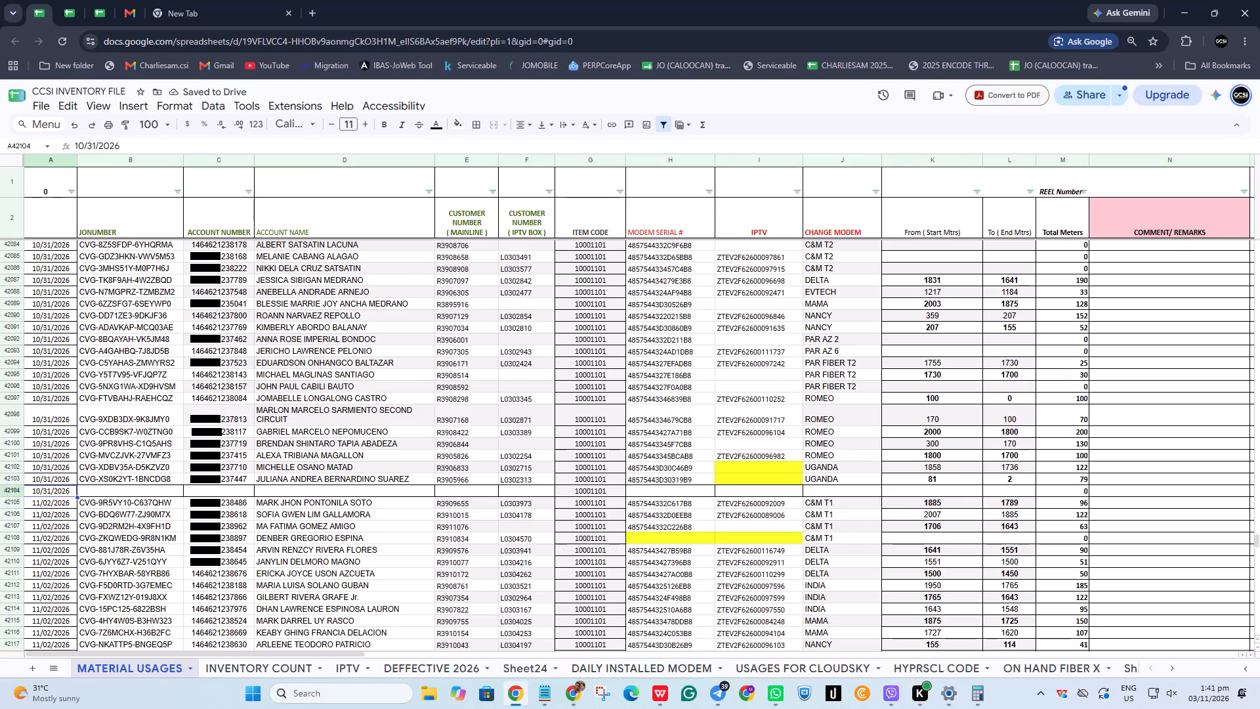
key(Tab)
key(Tab)
key(Tab)
key(Tab)
key(Tab)
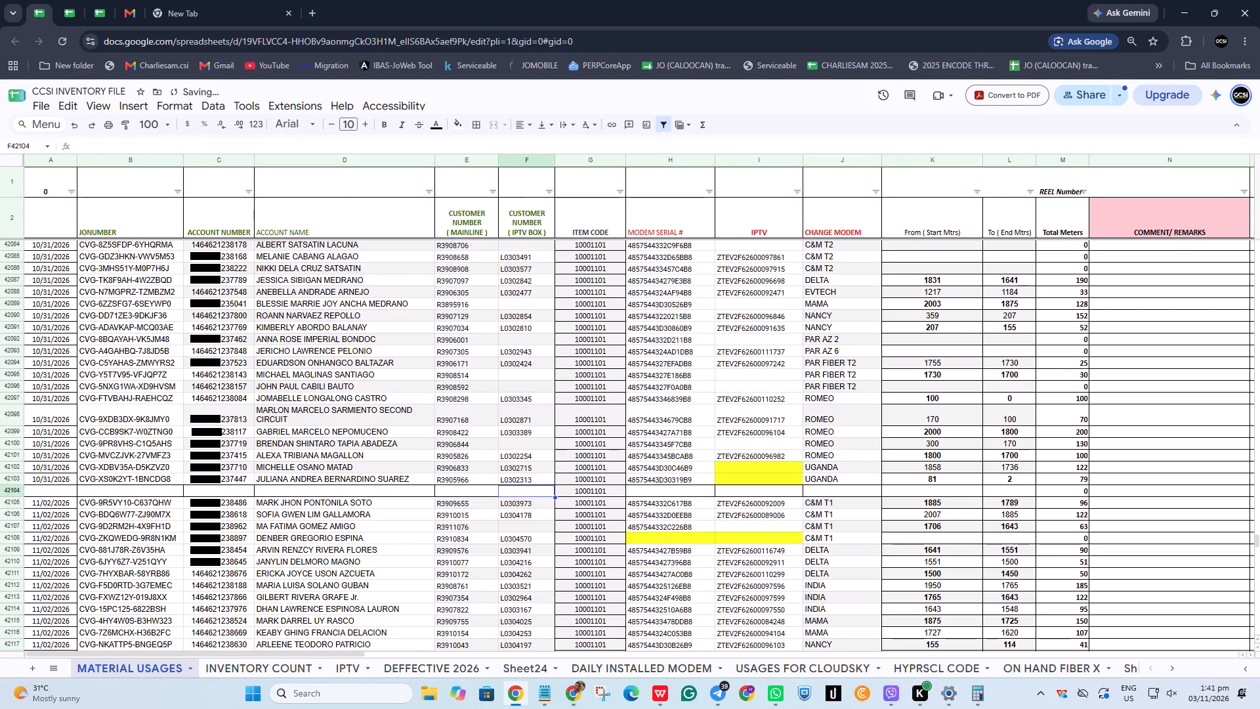
key(Tab)
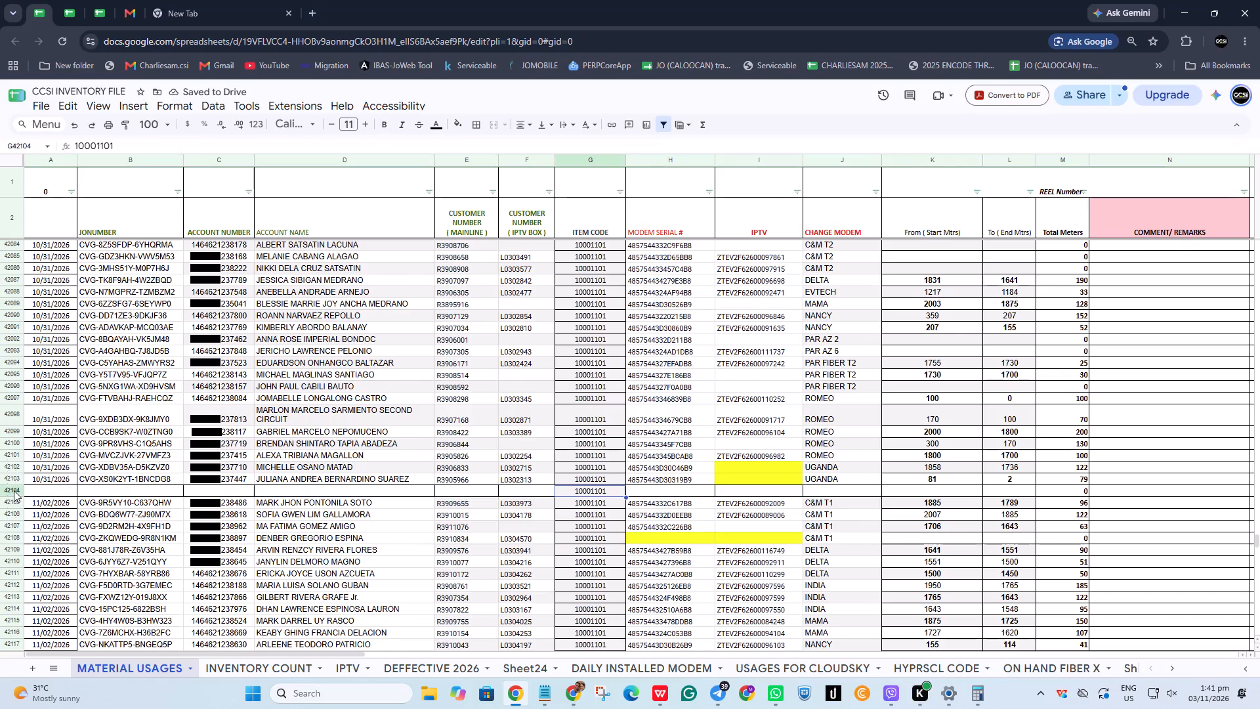
click(14, 490)
key(Delete)
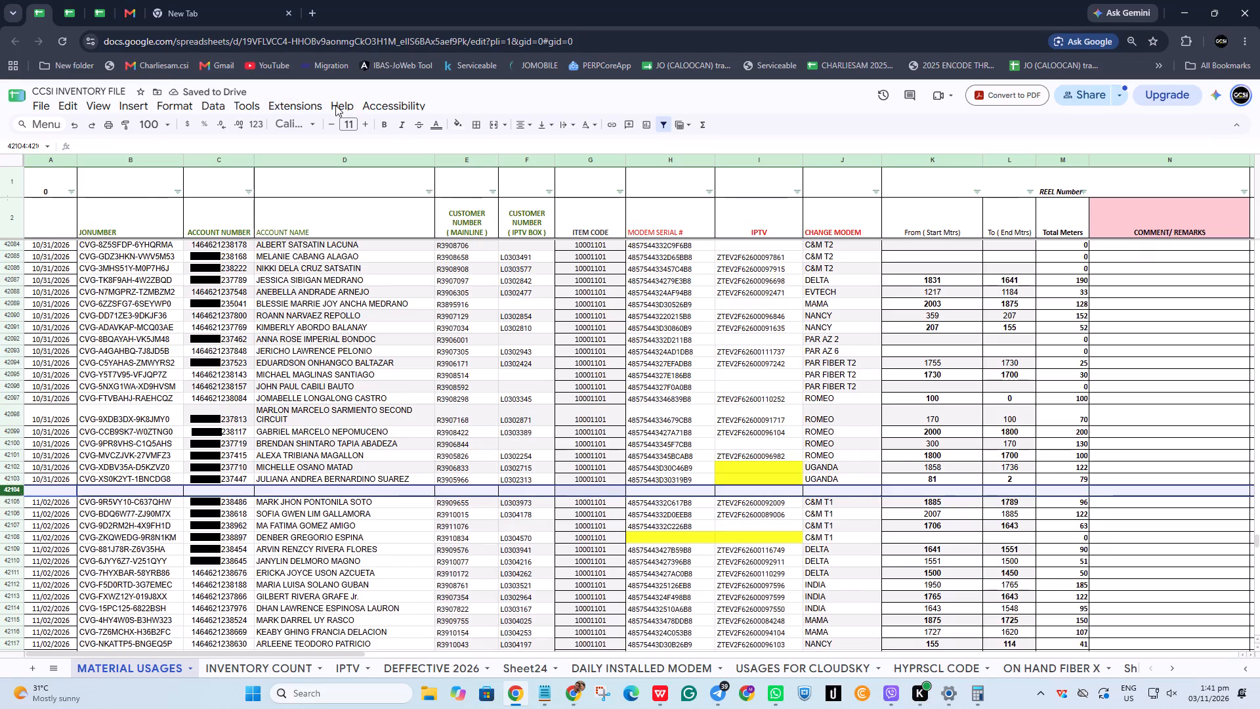
Fill the emptied row 42104 with black as a divider before the 11/02/2026 entries.
click(459, 125)
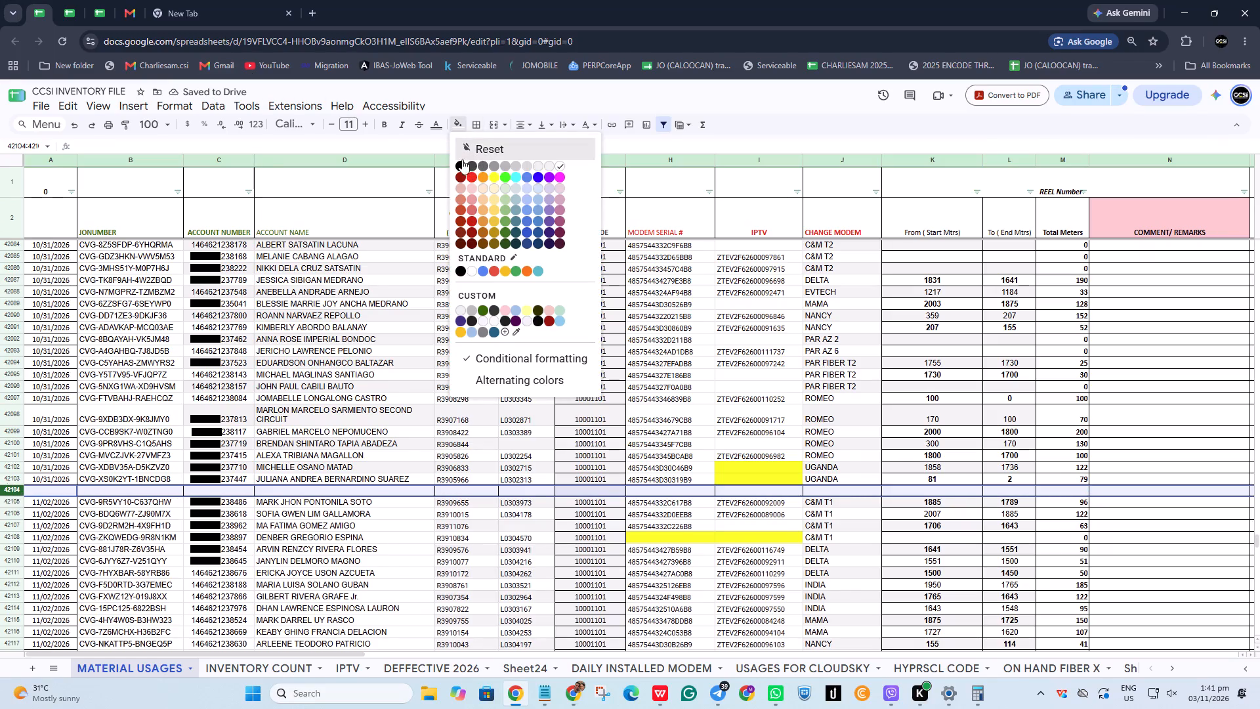
click(461, 164)
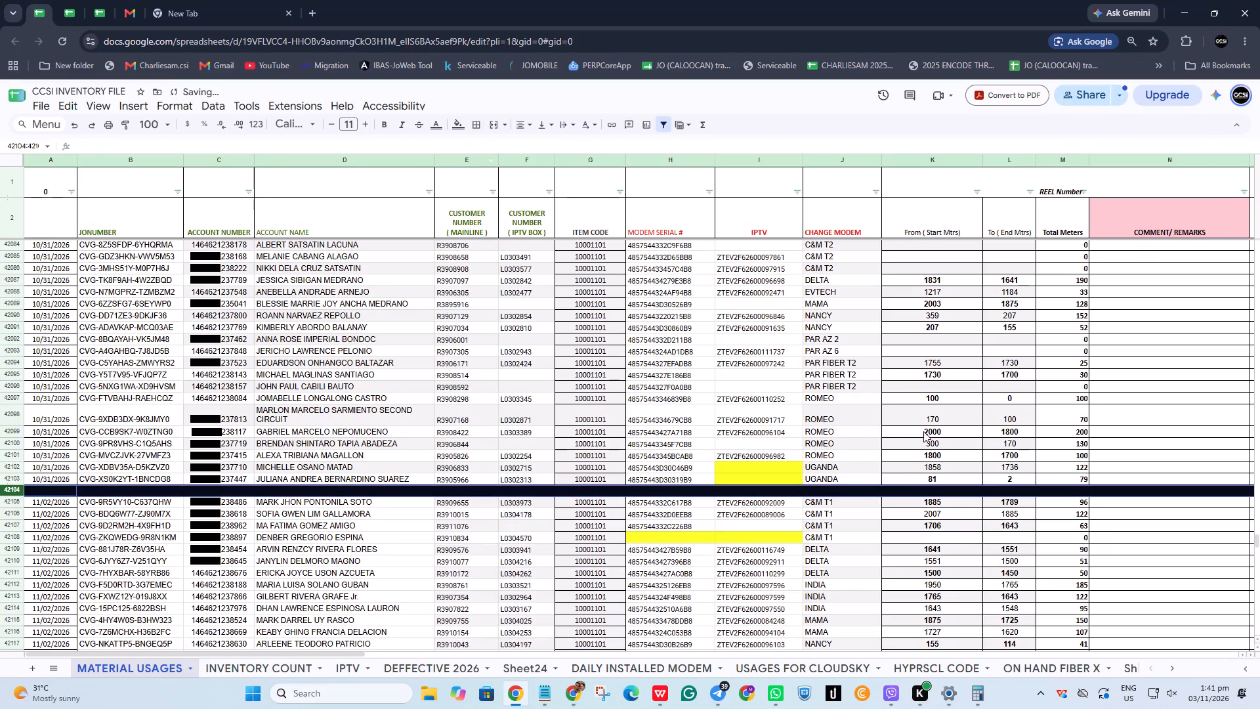
Review the 10/31/2026 entries across the meter, reel, material and technician columns for missing values.
click(924, 431)
key(Tab)
key(Tab)
key(Tab)
key(Tab)
key(Tab)
key(Tab)
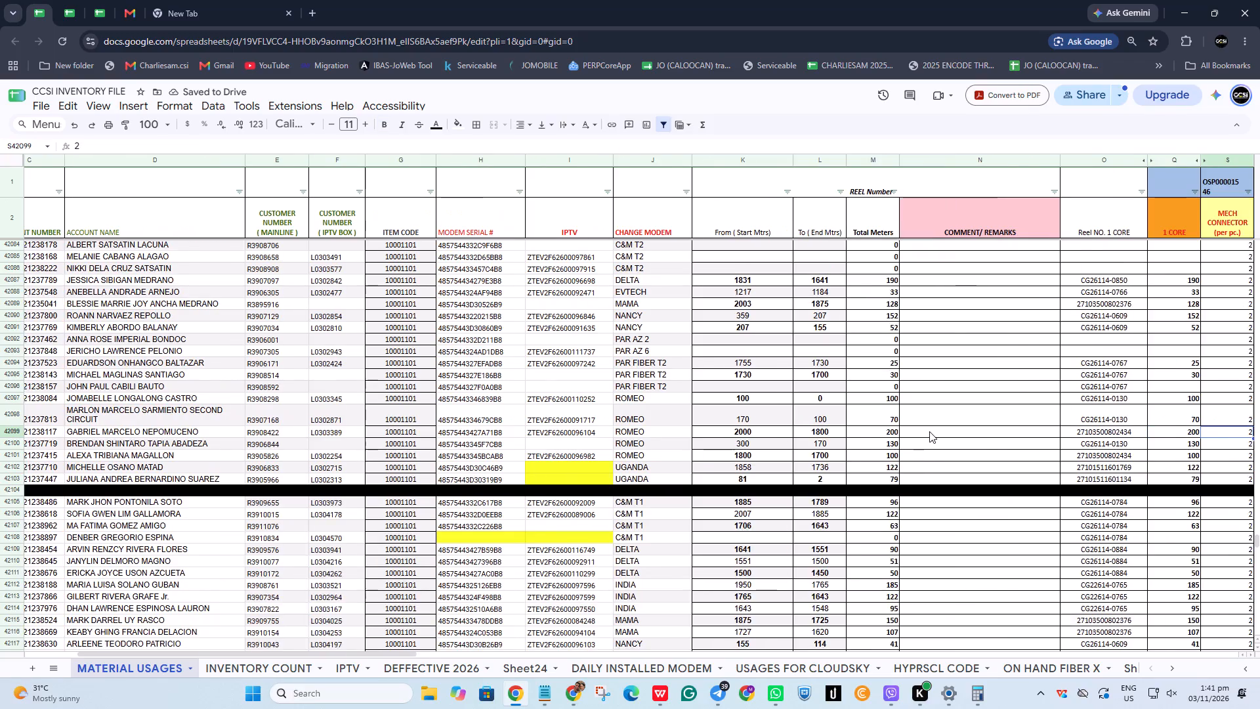
key(Tab)
key(Tab)
key(Tab)
key(Tab)
key(Tab)
key(Tab)
key(Tab)
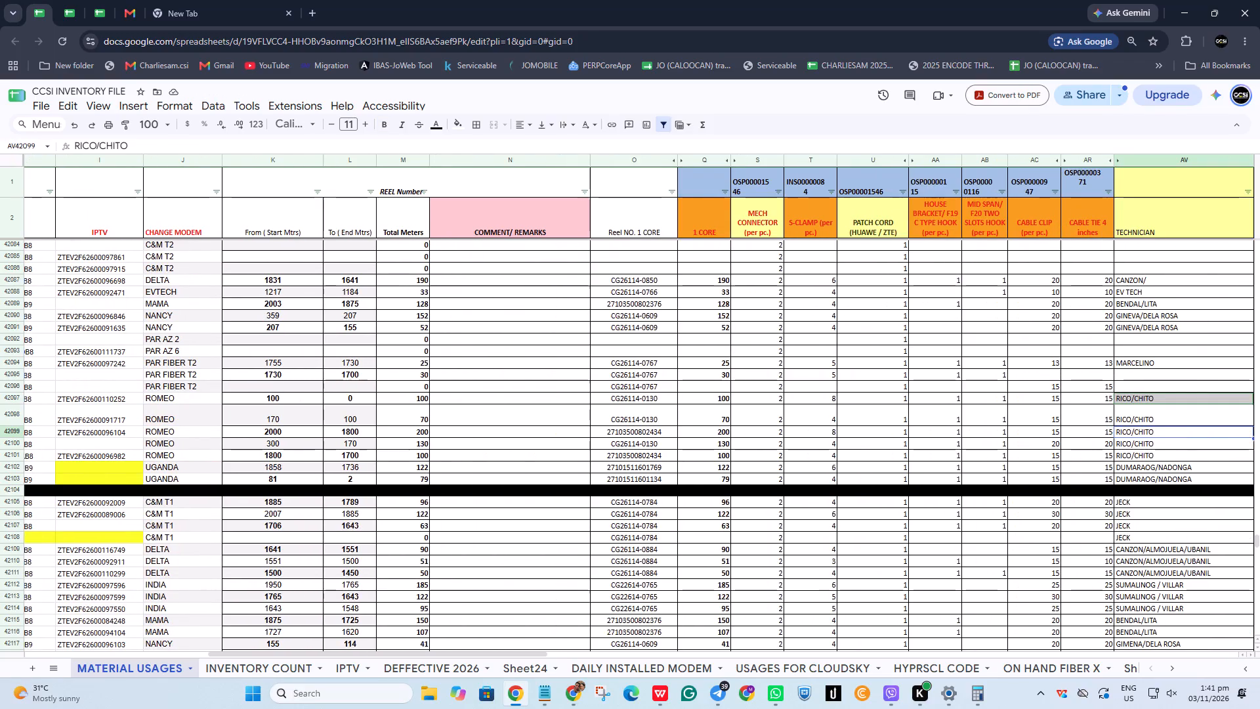
key(Left)
key(Left)
key(Left)
key(Left)
key(Left)
key(Left)
key(Left)
key(Left)
key(Left)
key(Left)
key(Left)
key(Left)
key(Left)
key(Left)
key(Left)
key(Left)
key(Left)
key(Left)
key(Left)
key(Left)
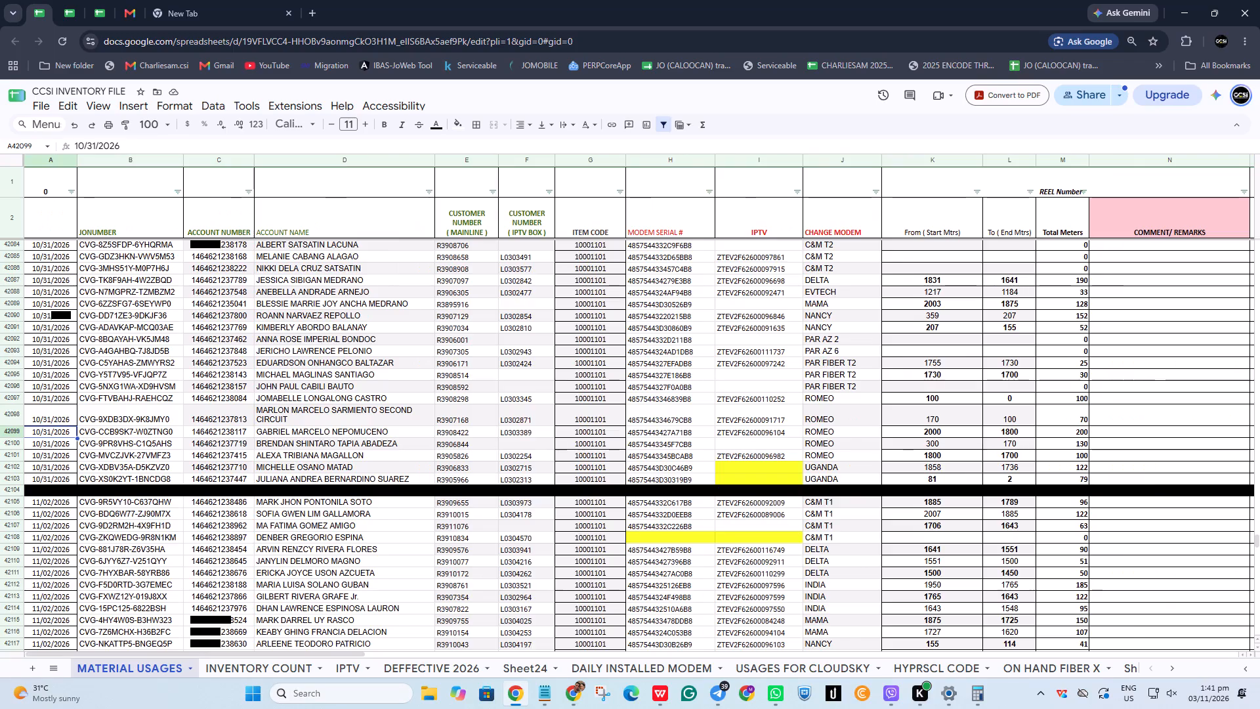
Locate the account number of the 10/31/2026 PAR AZ 2 entry that lacks meter values.
key(Up)
key(Up)
key(Up)
key(Up)
key(Up)
key(Up)
key(Right)
key(Right)
key(Right)
key(Right)
key(Right)
key(Right)
key(Right)
key(Right)
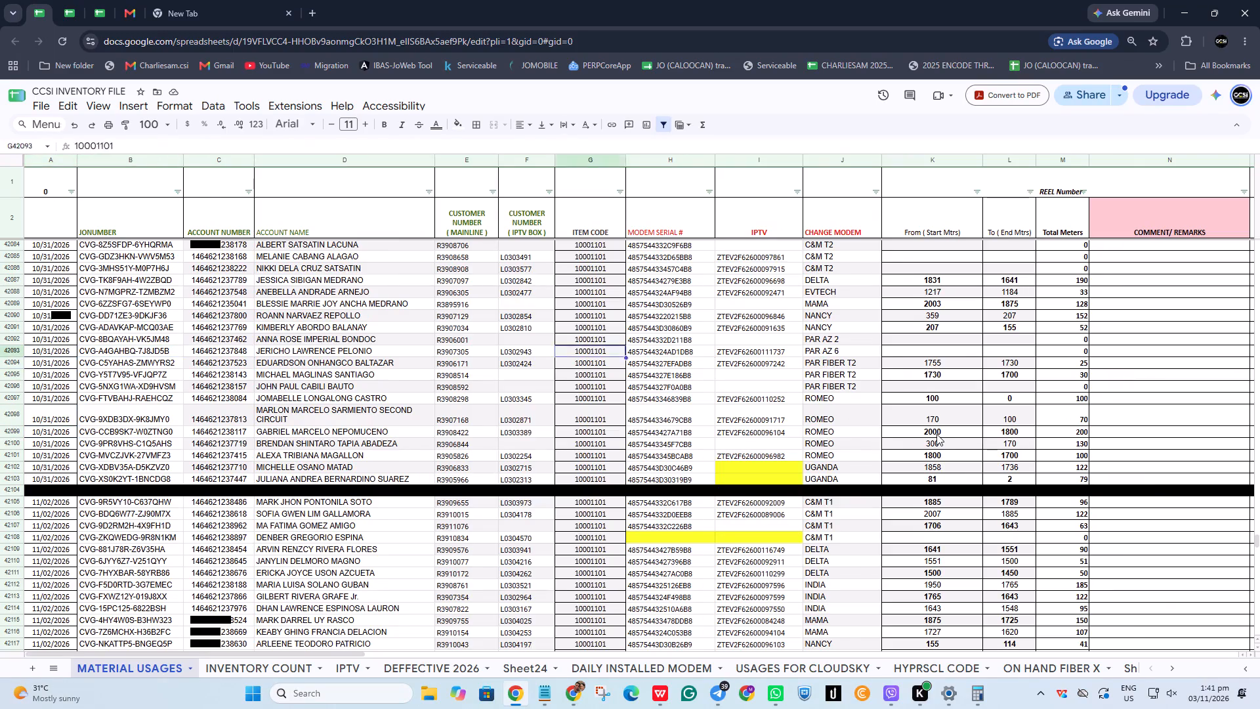
key(Up)
key(Left)
key(Left)
key(Left)
key(Left)
key(Left)
key(Left)
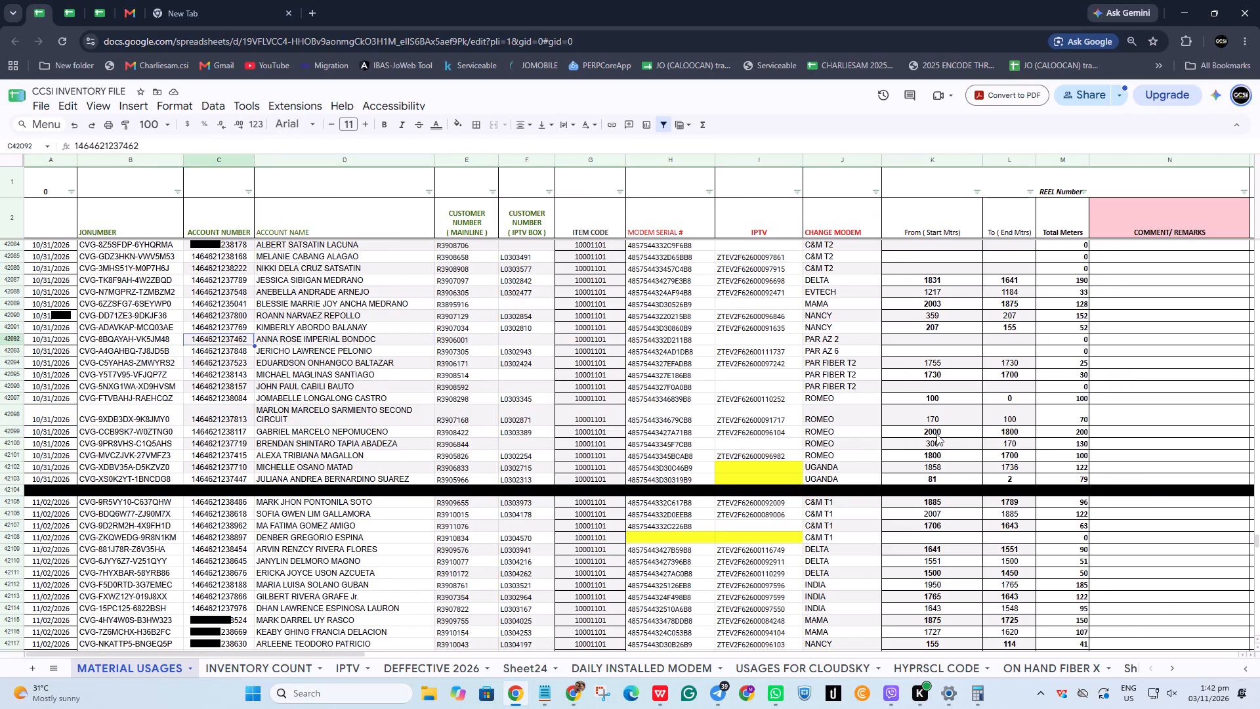
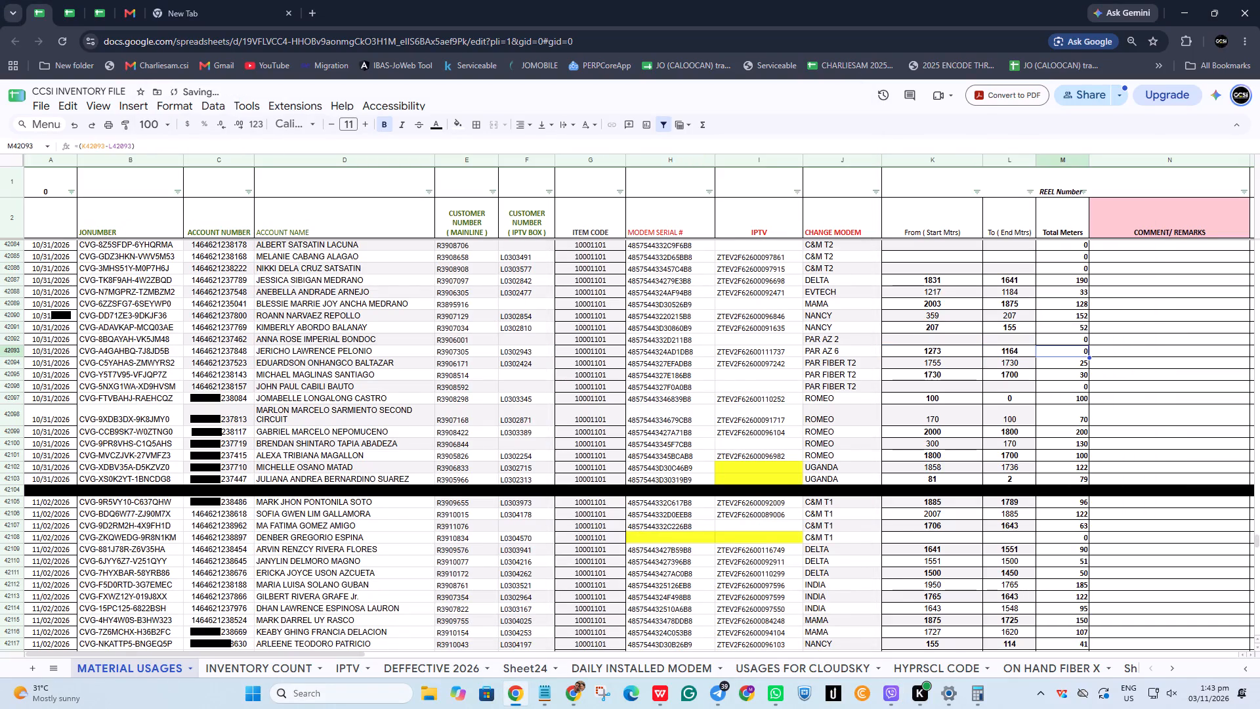
Go to the empty Reel NO. 1 CORE cell of the 10/31/2026 PAR AZ 6 entry in row 42093.
key(Tab)
key(Tab)
key(Tab)
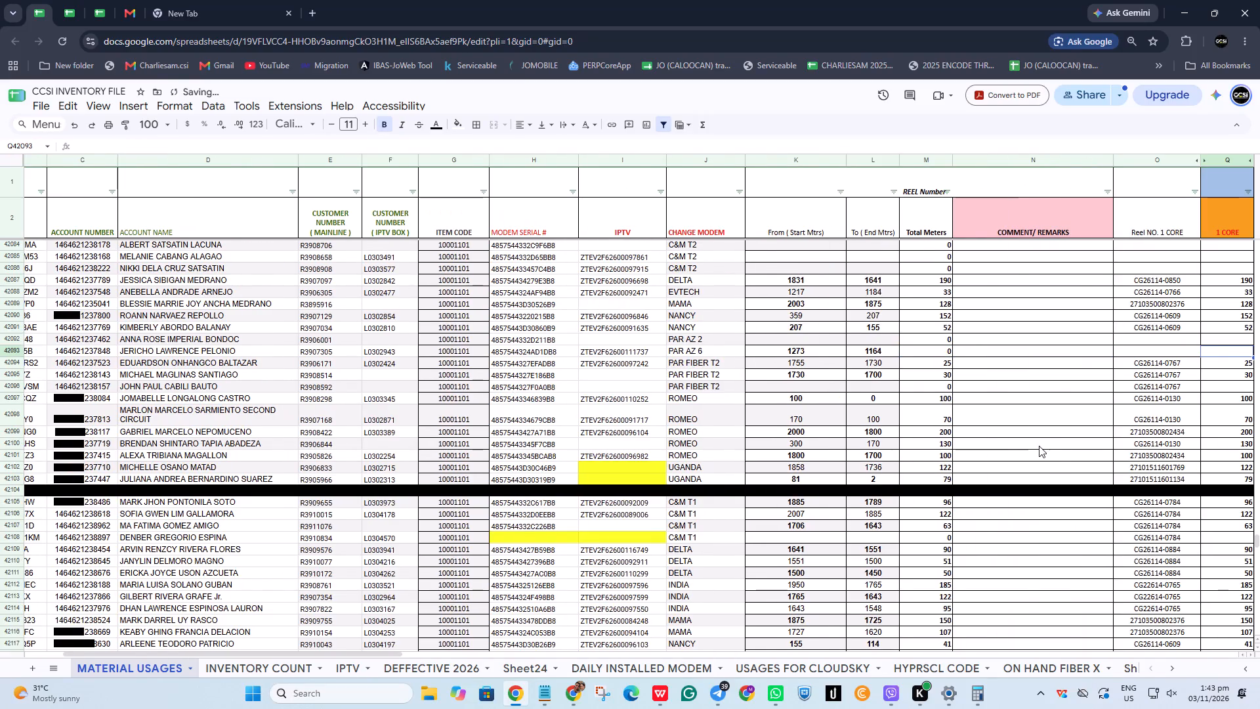
key(Left)
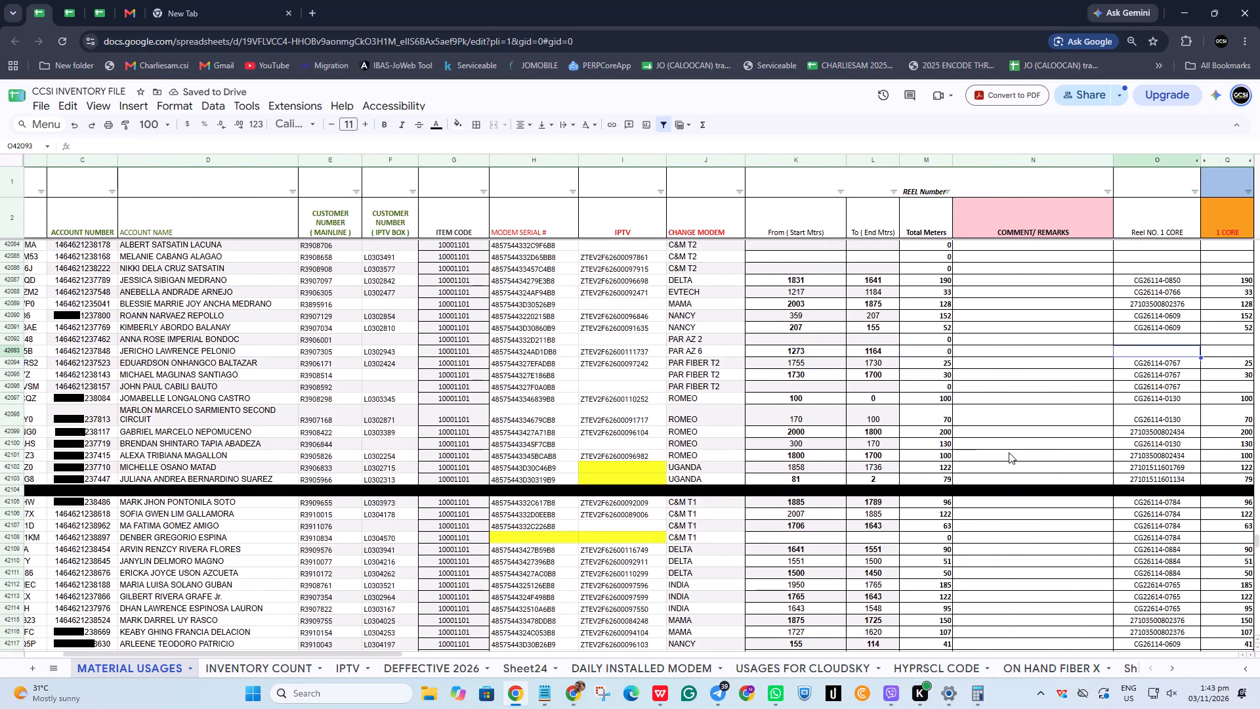
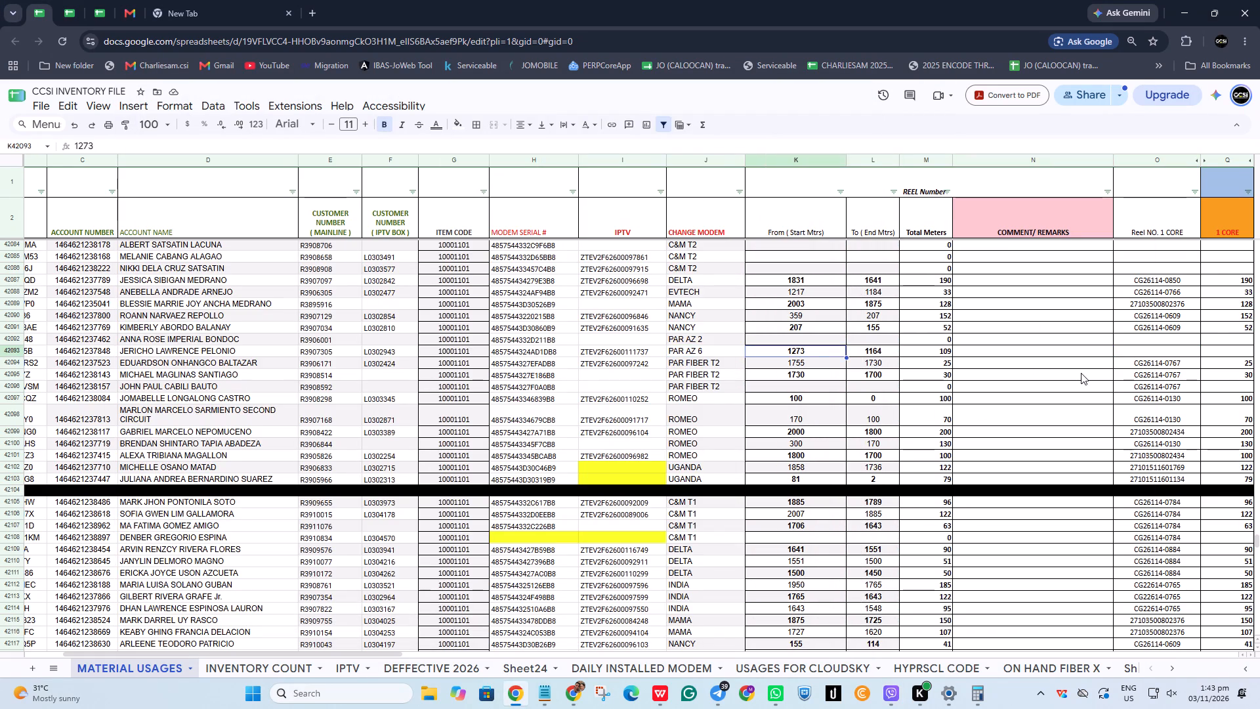
Look back through the rows above 42093 for earlier PAR AZ 6 entries with a Reel NO. 1 CORE value.
key(Up)
key(Up)
key(Up)
key(Up)
key(Up)
key(Up)
key(Up)
key(Up)
key(Up)
key(Up)
key(Up)
key(Up)
key(Up)
key(Up)
key(Up)
key(Up)
key(Up)
key(Up)
key(Up)
key(Up)
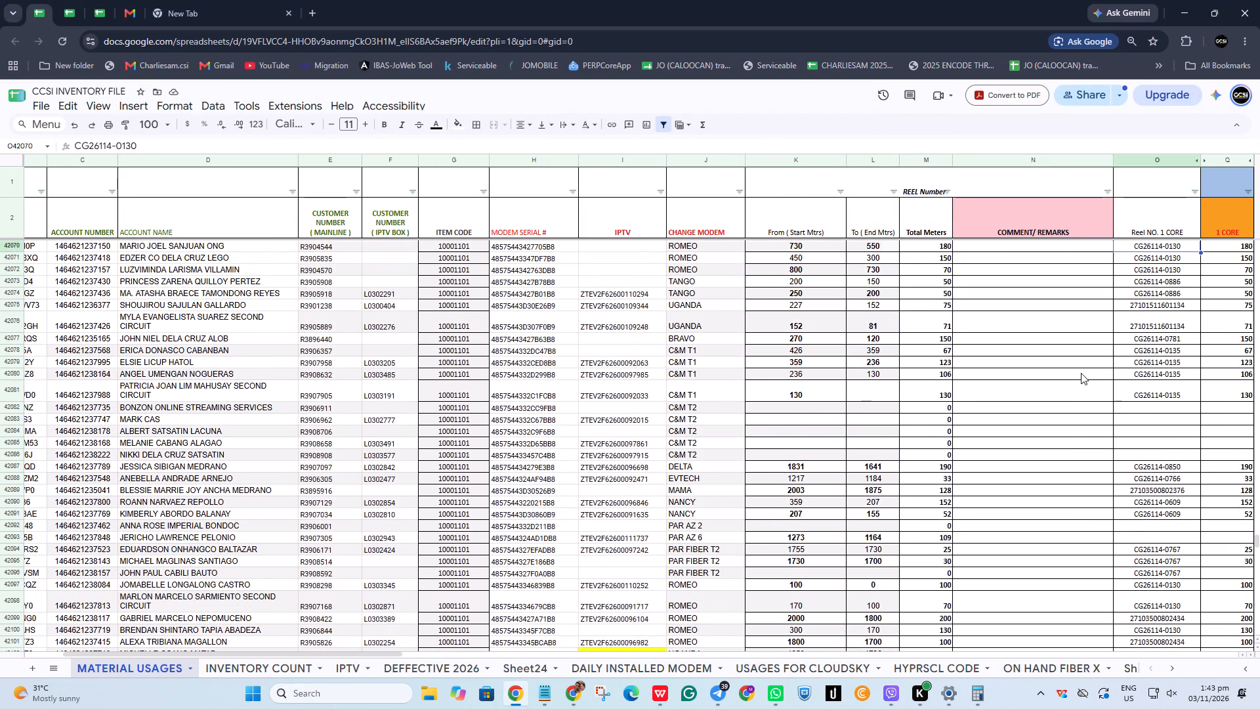
key(Up)
key(Up)
key(Up)
key(Up)
key(Up)
key(Up)
key(Up)
key(Up)
key(Up)
key(Up)
key(Up)
key(Up)
key(Up)
key(Up)
key(Up)
key(Up)
key(Up)
key(Up)
key(Down)
key(Down)
key(Down)
key(Down)
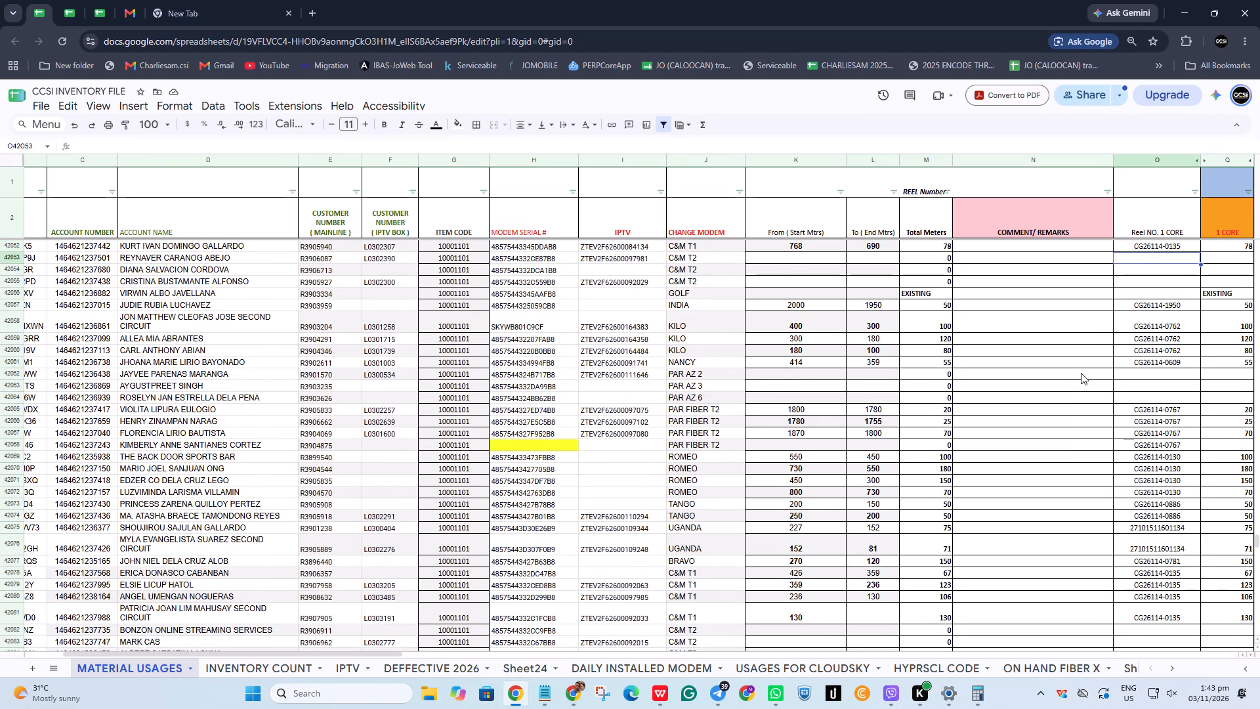
key(Left)
key(Down)
key(Up)
key(Up)
key(Up)
key(Up)
key(Up)
key(Up)
key(Up)
key(Up)
key(Up)
key(Up)
key(Up)
key(Up)
key(Up)
key(Up)
key(Up)
key(Up)
key(Up)
key(Up)
key(Up)
key(Up)
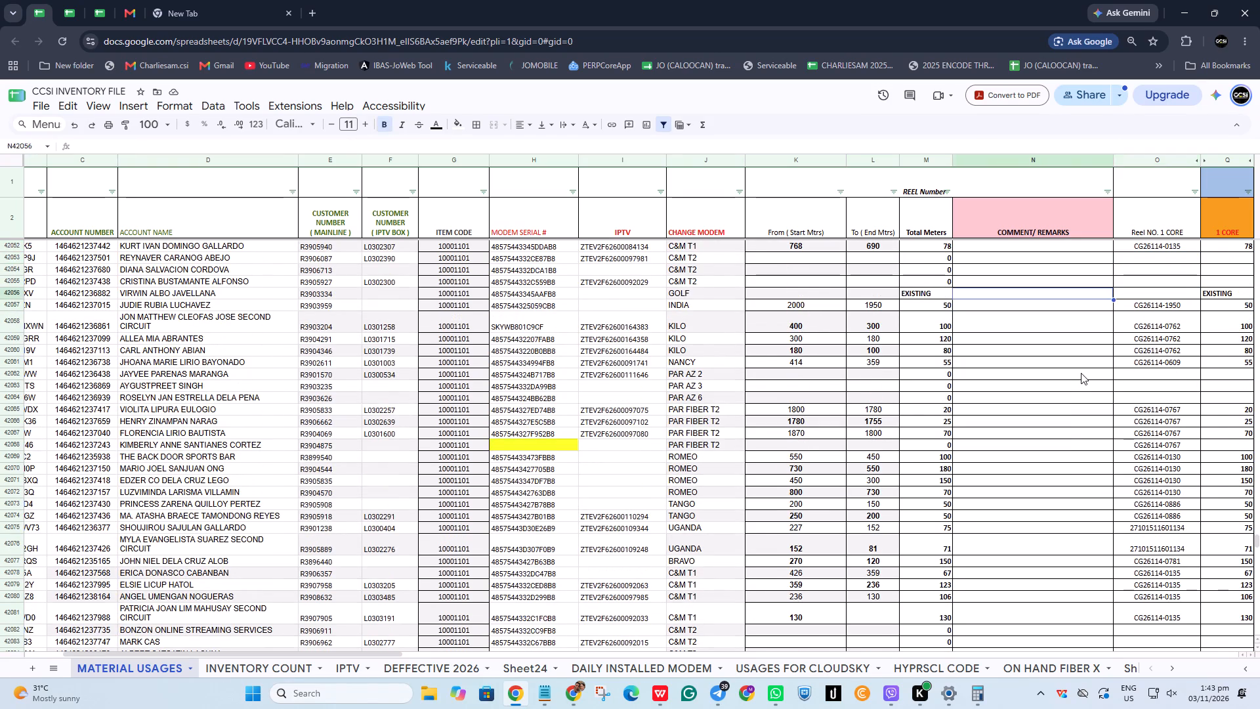
key(Up)
key(Up)
key(Up)
key(Up)
key(Up)
key(Up)
key(Up)
key(Up)
key(Up)
key(Up)
key(Up)
key(Up)
key(Up)
key(Up)
key(Up)
key(Up)
key(Up)
key(Up)
key(Up)
key(Up)
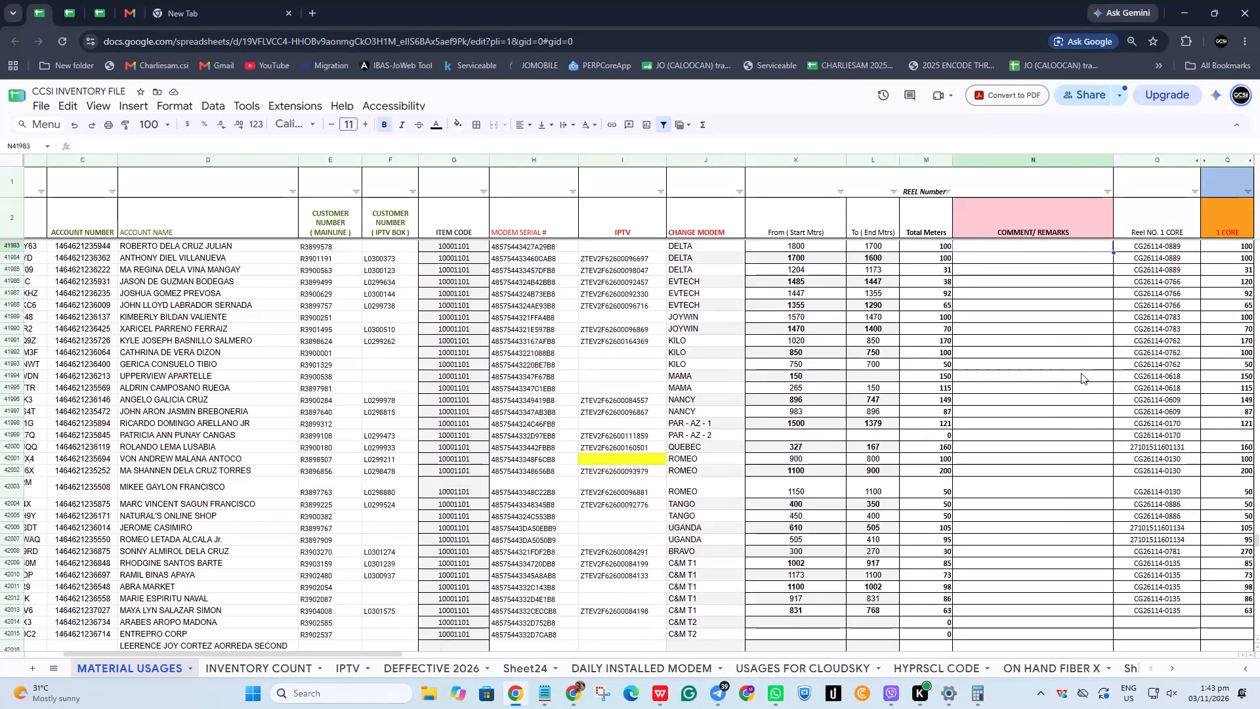
key(Up)
key(Up)
key(Up)
key(Up)
key(Up)
key(Up)
key(Up)
key(Up)
key(Up)
key(Up)
key(Up)
key(Up)
key(Up)
key(Up)
key(Up)
key(Up)
key(Up)
key(Up)
key(Up)
key(Up)
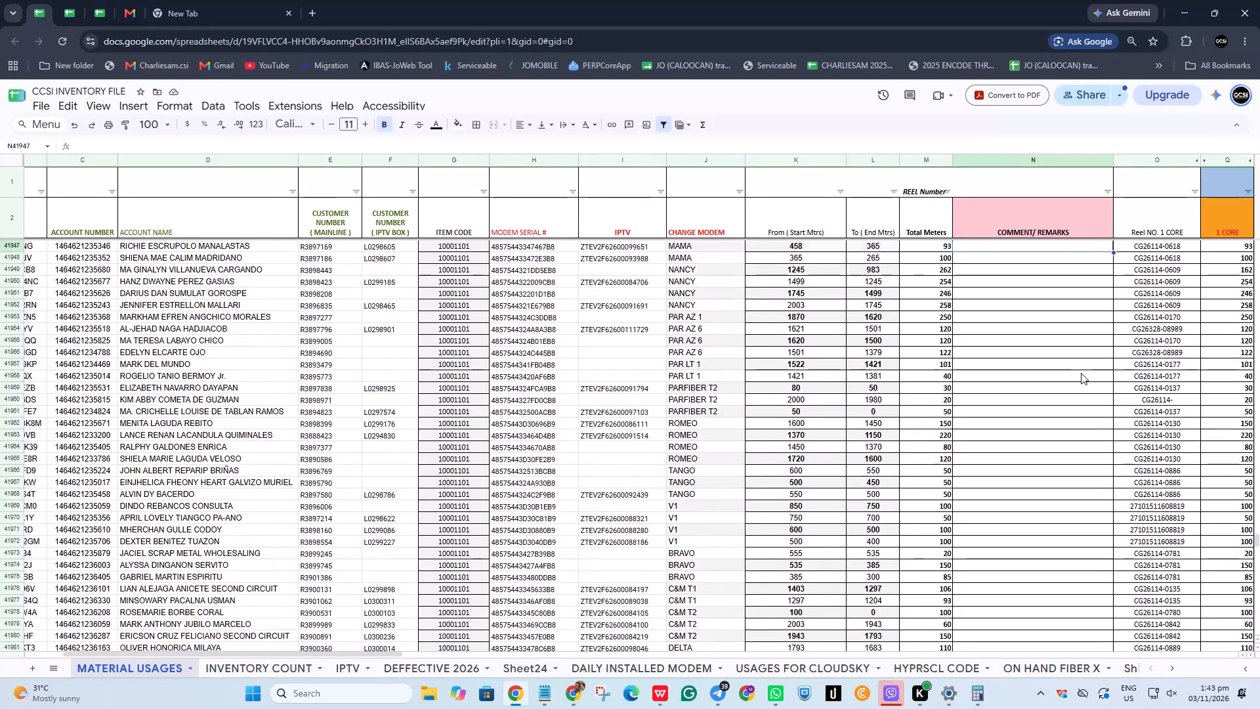
key(Down)
key(Down)
key(Down)
key(Down)
key(Down)
key(Down)
key(Down)
key(Down)
key(Down)
key(Down)
key(Down)
key(Down)
key(Down)
key(Down)
key(Down)
key(Down)
key(Down)
key(Down)
Compare the start meters, total meters and reel numbers of the PAR AZ 6 entries in rows 41954 to 41956.
key(Left)
key(Left)
key(Left)
key(Left)
key(Left)
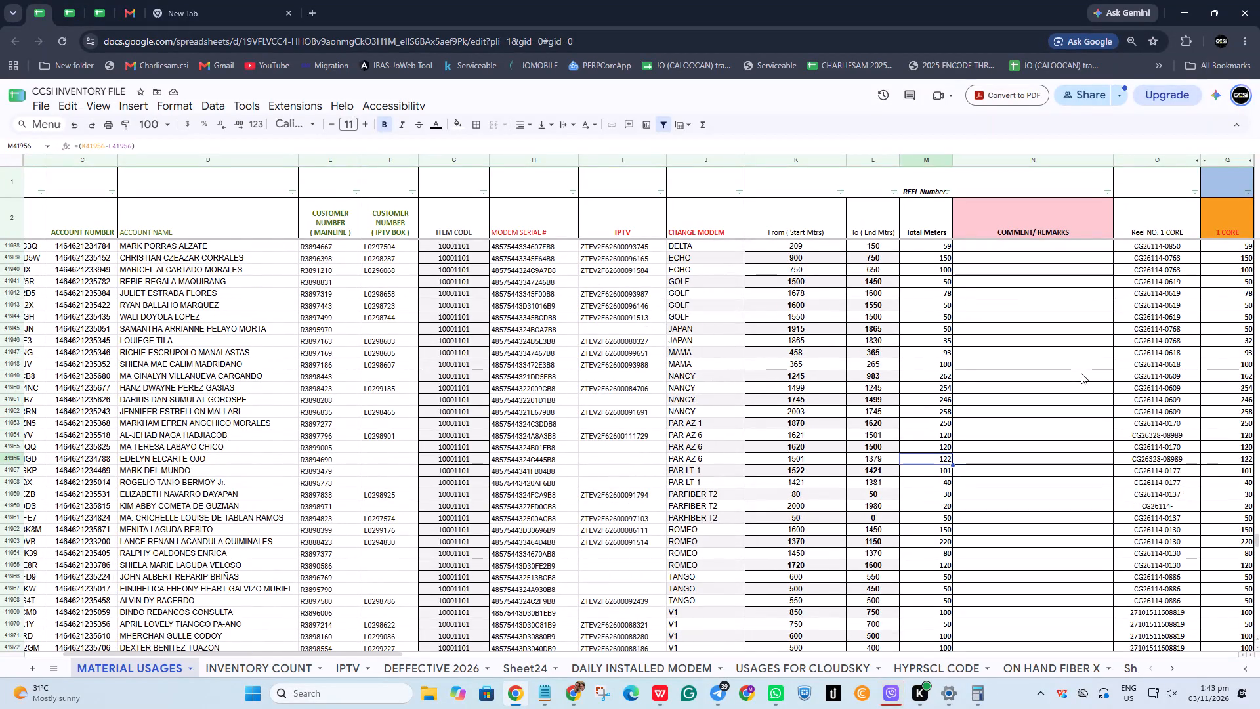
key(Up)
key(Up)
key(Right)
key(Right)
key(Right)
key(Right)
key(Right)
key(Right)
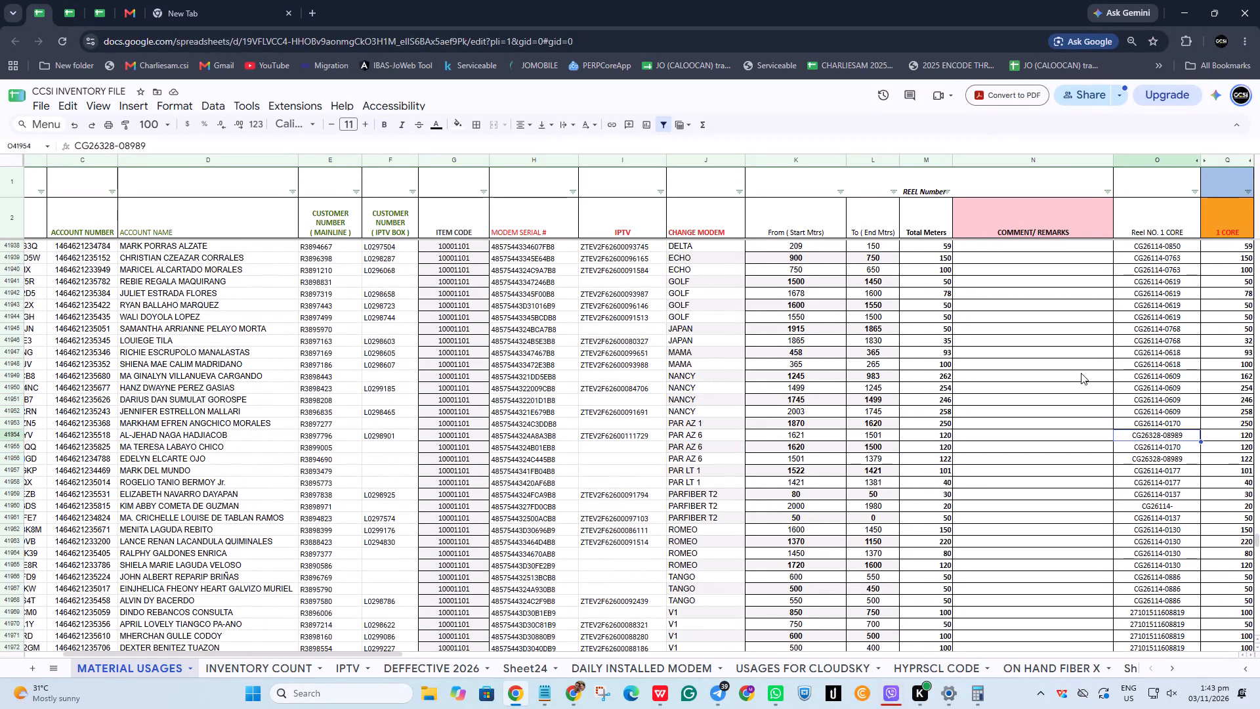
key(Down)
key(Left)
key(Left)
key(Left)
key(Left)
key(Down)
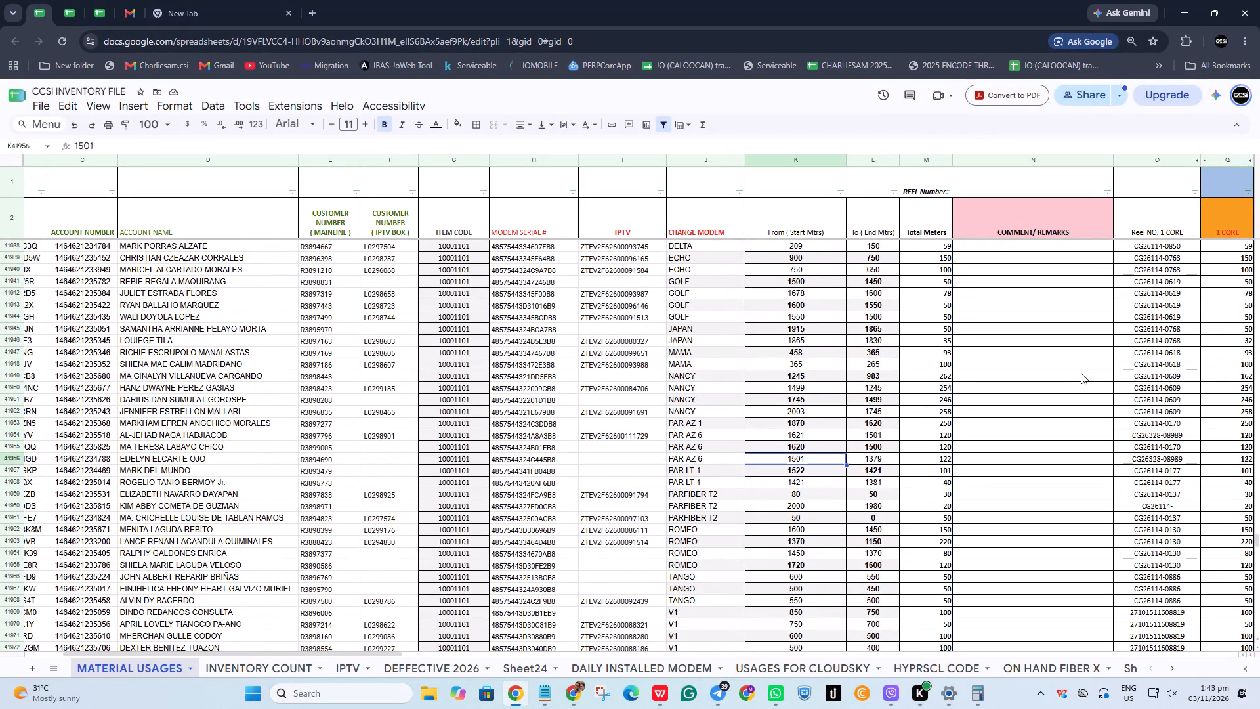
key(Right)
key(Right)
key(Right)
key(Right)
key(ctrl+c)
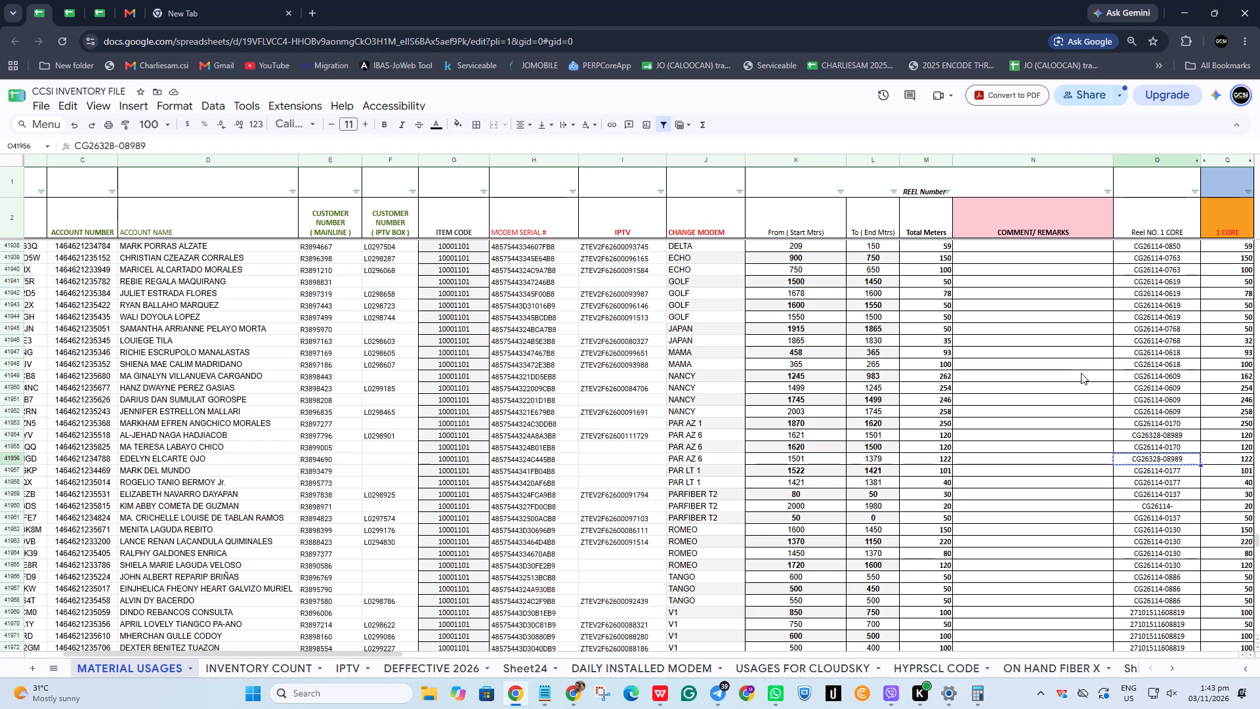
scroll(1160, 450, down, 17)
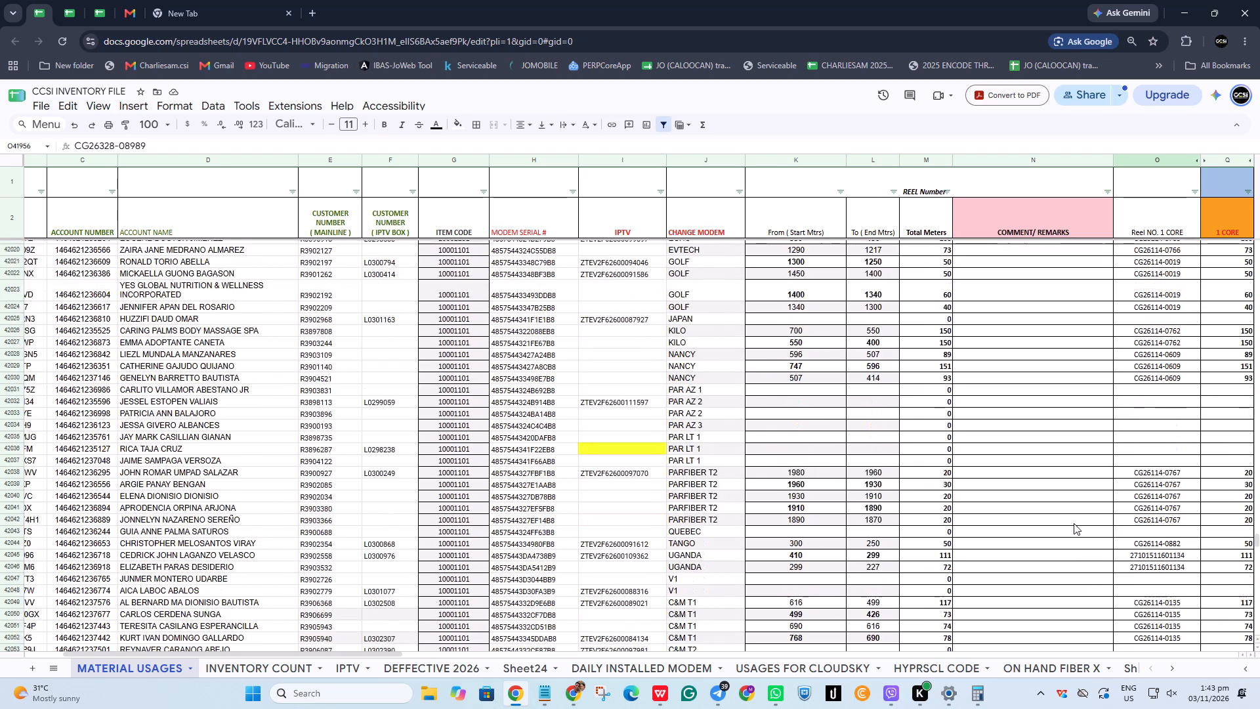
scroll(1074, 525, down, 10)
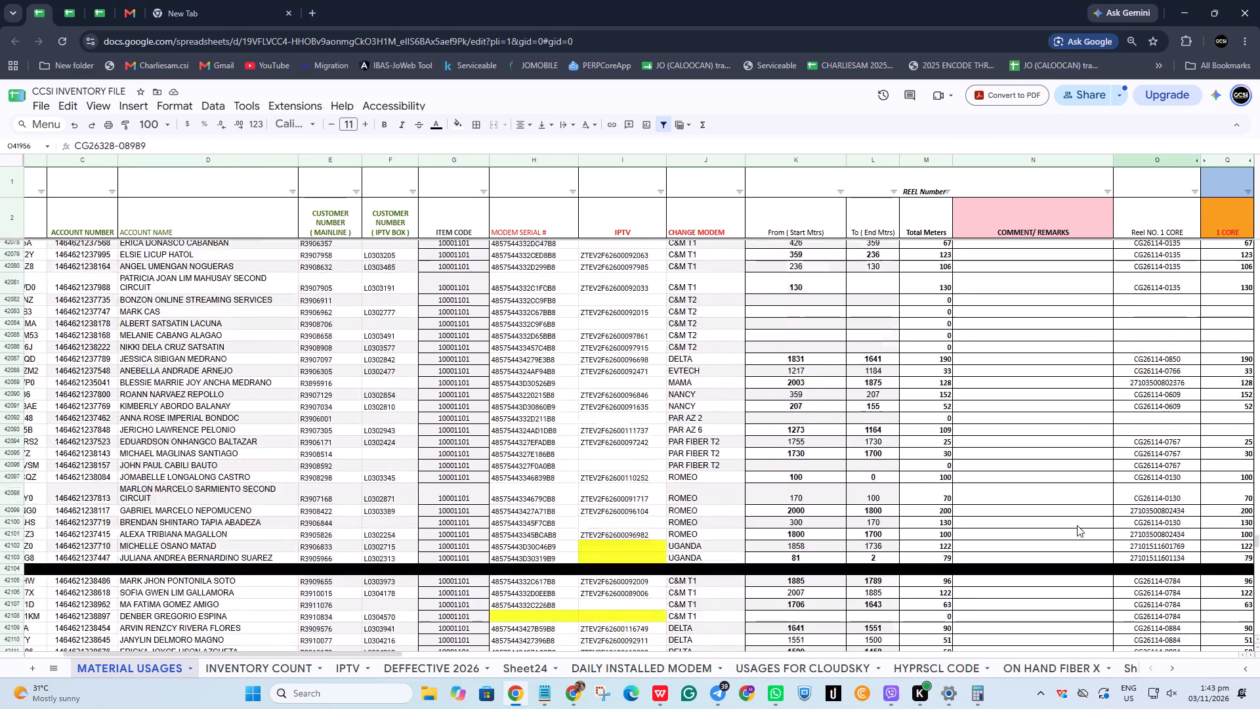
scroll(1077, 525, down, 2)
scroll(1076, 520, up, 1)
scroll(875, 376, up, 1)
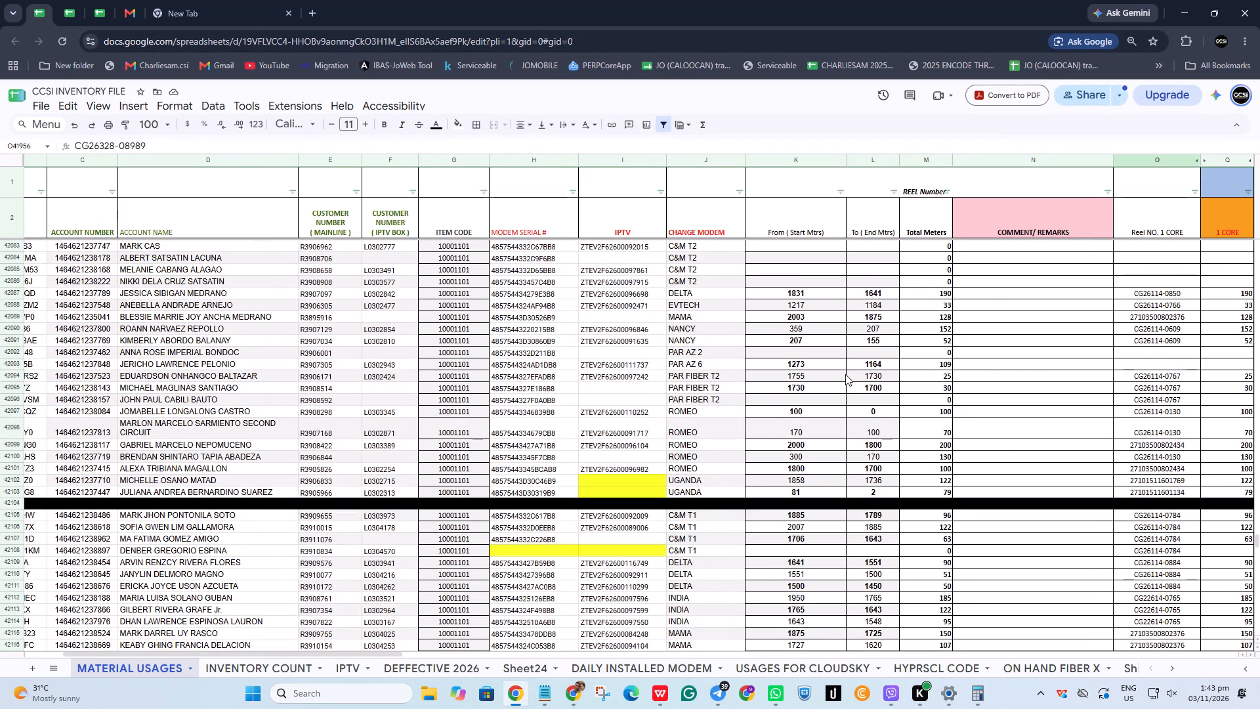
click(1028, 365)
key(Tab)
key(ctrl+v)
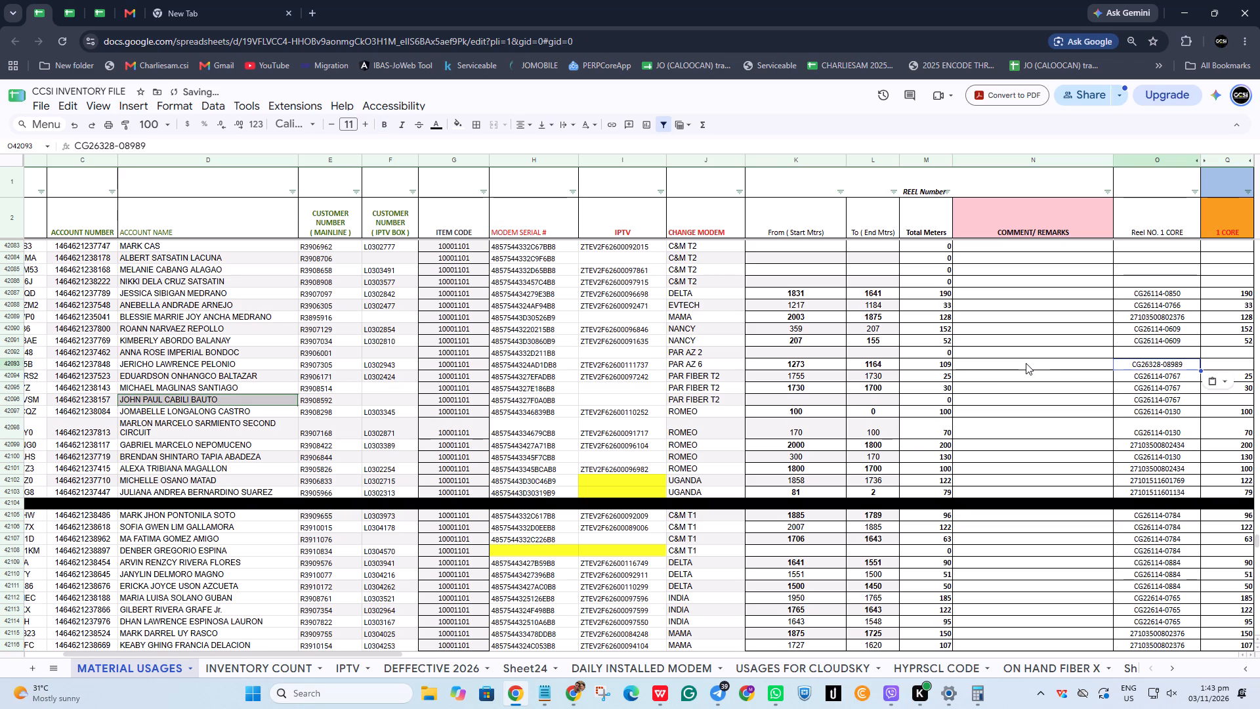
key(Tab)
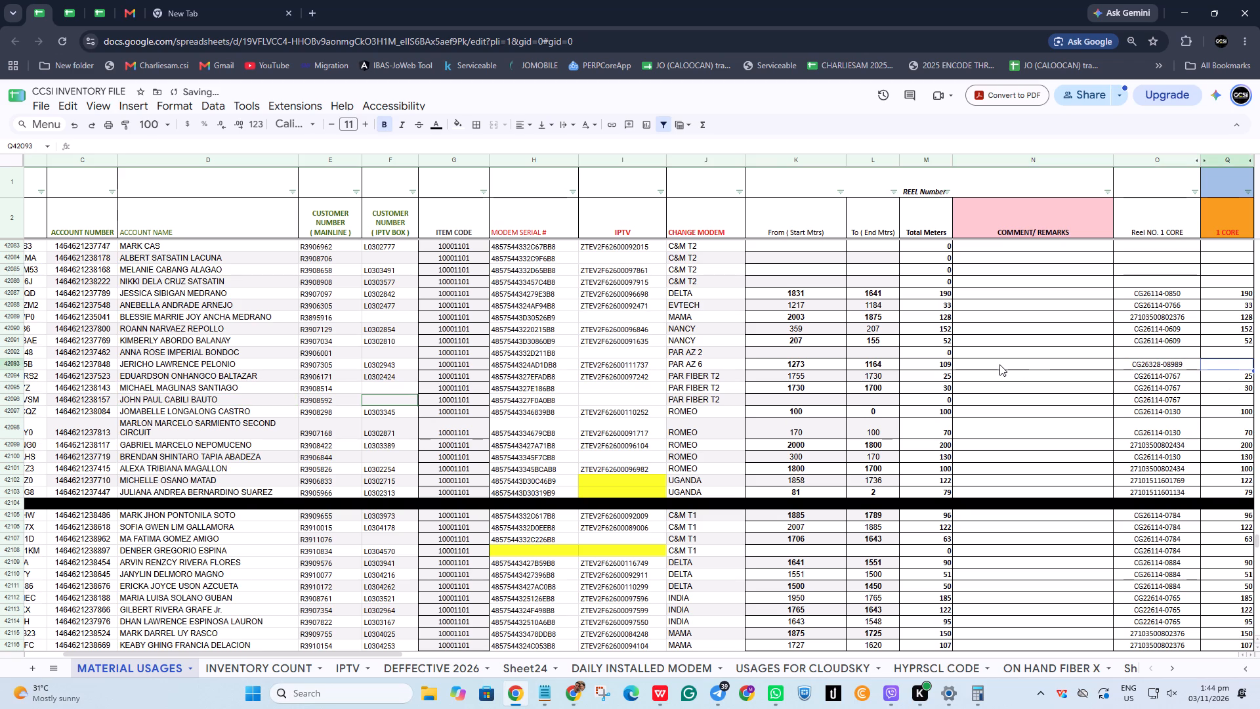
Enter 109 for 1 CORE in row 42093 and an S-CLAMP quantity of 4 in both rows 42093 and 42092.
text(109)
key(Tab)
key(Tab)
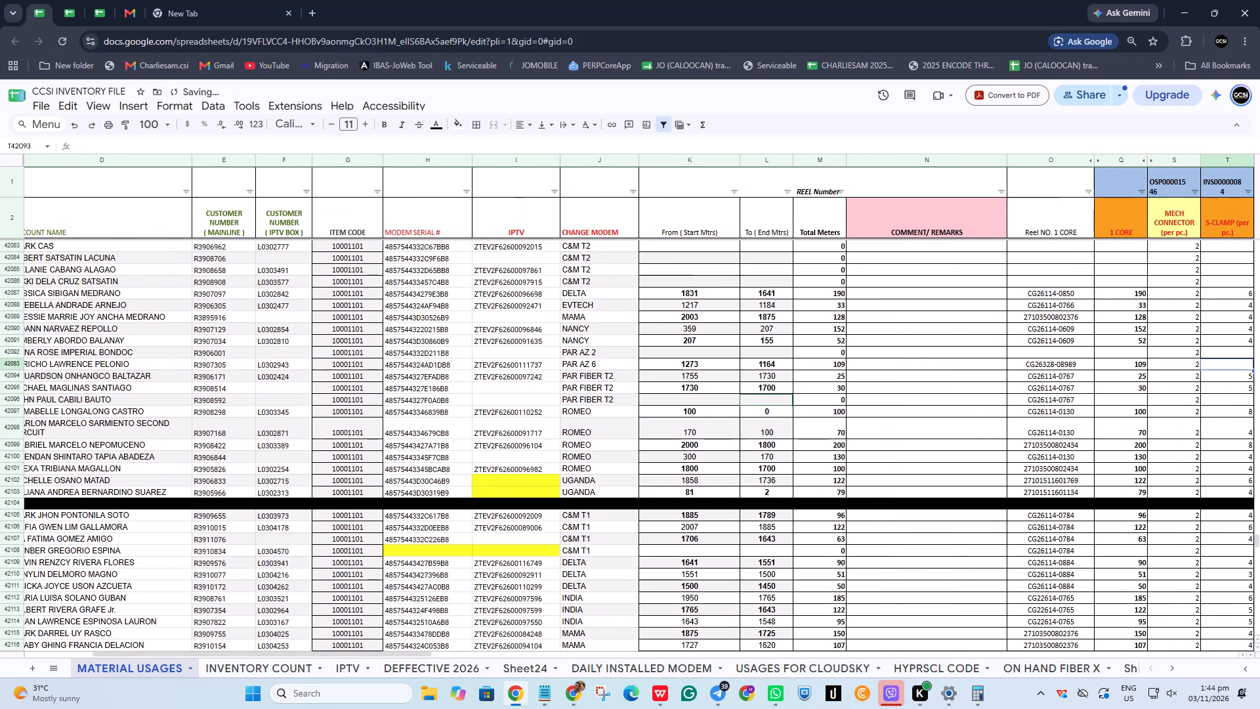
key(4)
key(Up)
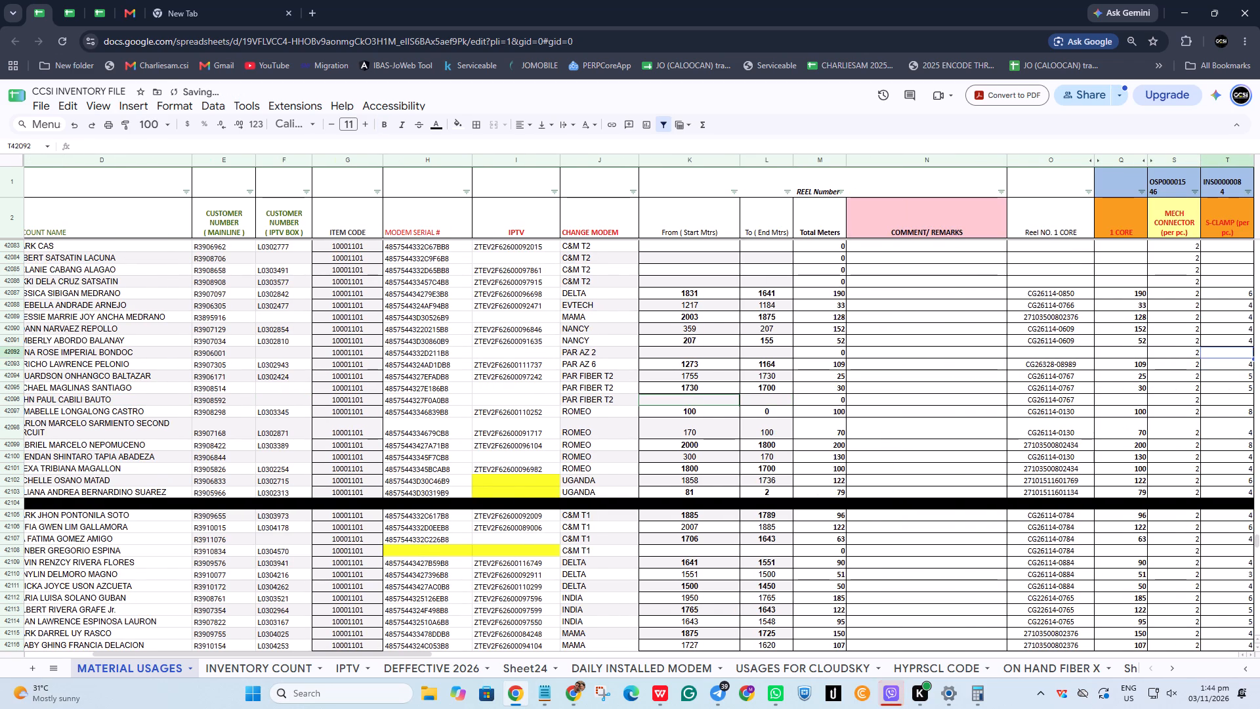
key(4)
key(Tab)
Fill row 42093 with 1 house bracket, 1 mid span hook, 20 cable clips and 20 cable ties.
key(Tab)
key(Tab)
key(Down)
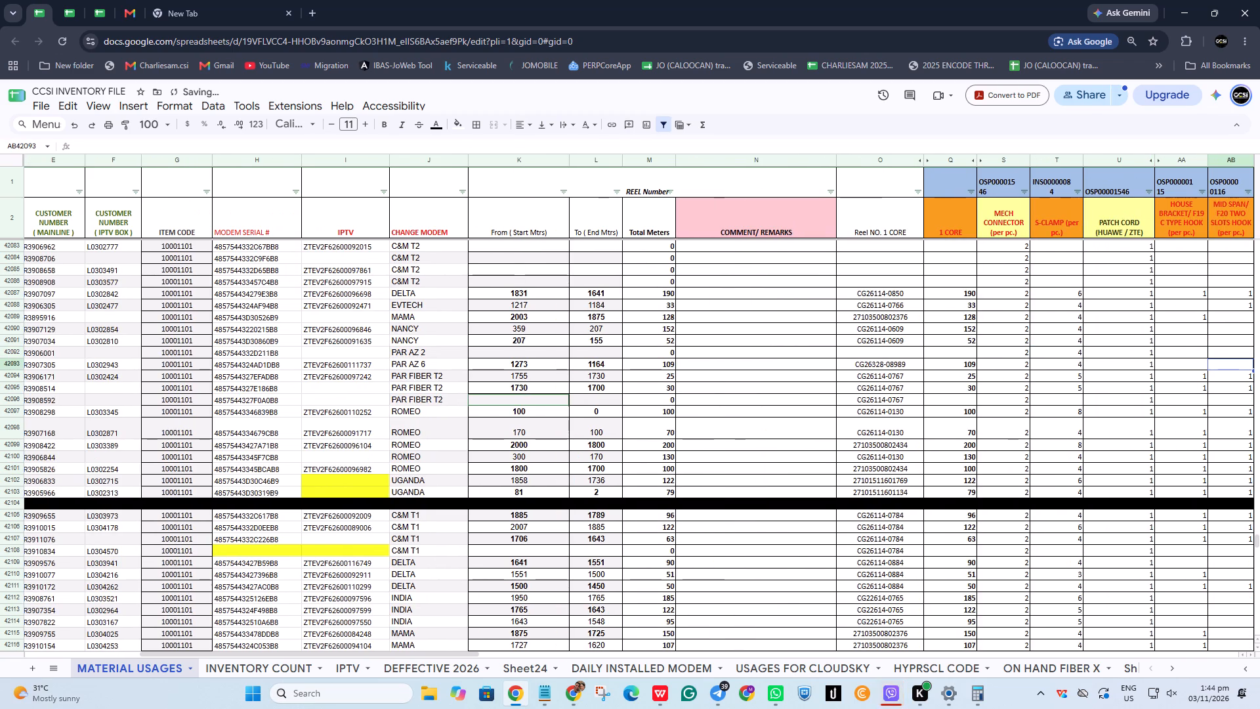
key(Left)
key(1)
key(Tab)
key(1)
key(Tab)
text(20)
key(Tab)
text(20)
key(Tab)
Enter PAR6 in capitals as the technician of the PAR AZ 6 entry in row 42093.
key(Tab)
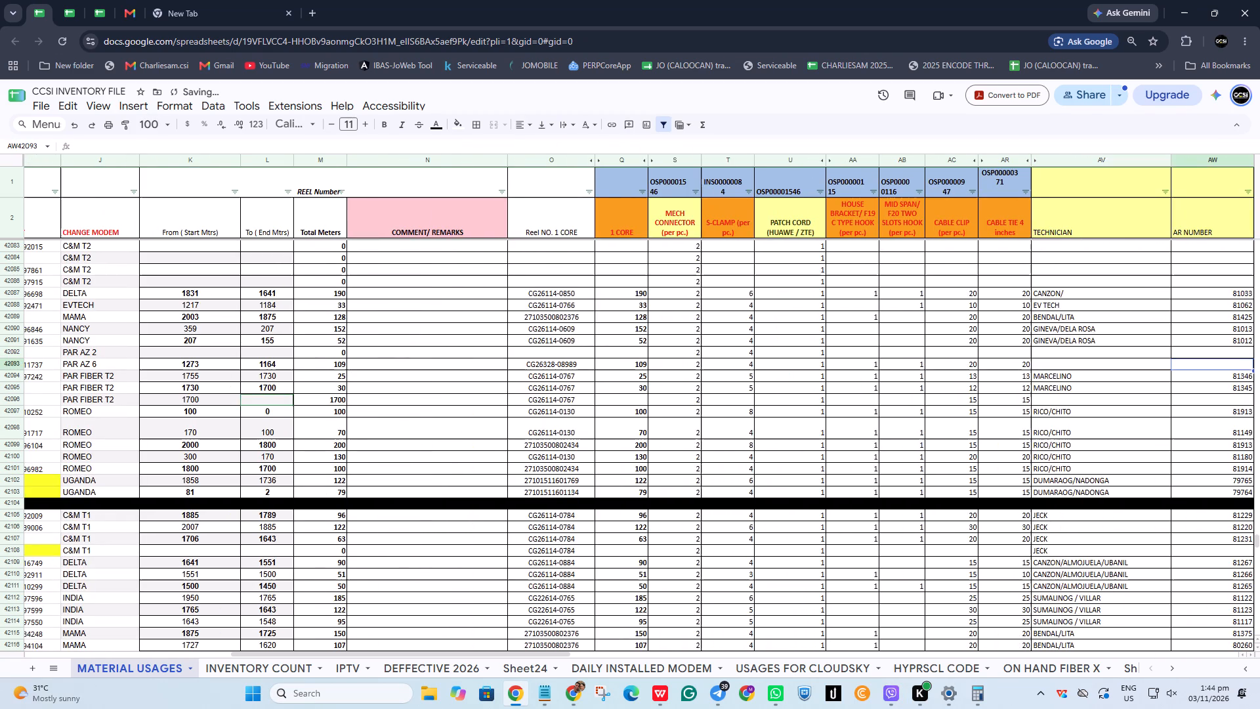
key(Left)
text(par6)
key(BackSpace)
key(BackSpace)
key(BackSpace)
key(BackSpace)
key(BackSpace)
key(BackSpace)
key(BackSpace)
key(BackSpace)
key(BackSpace)
key(BackSpace)
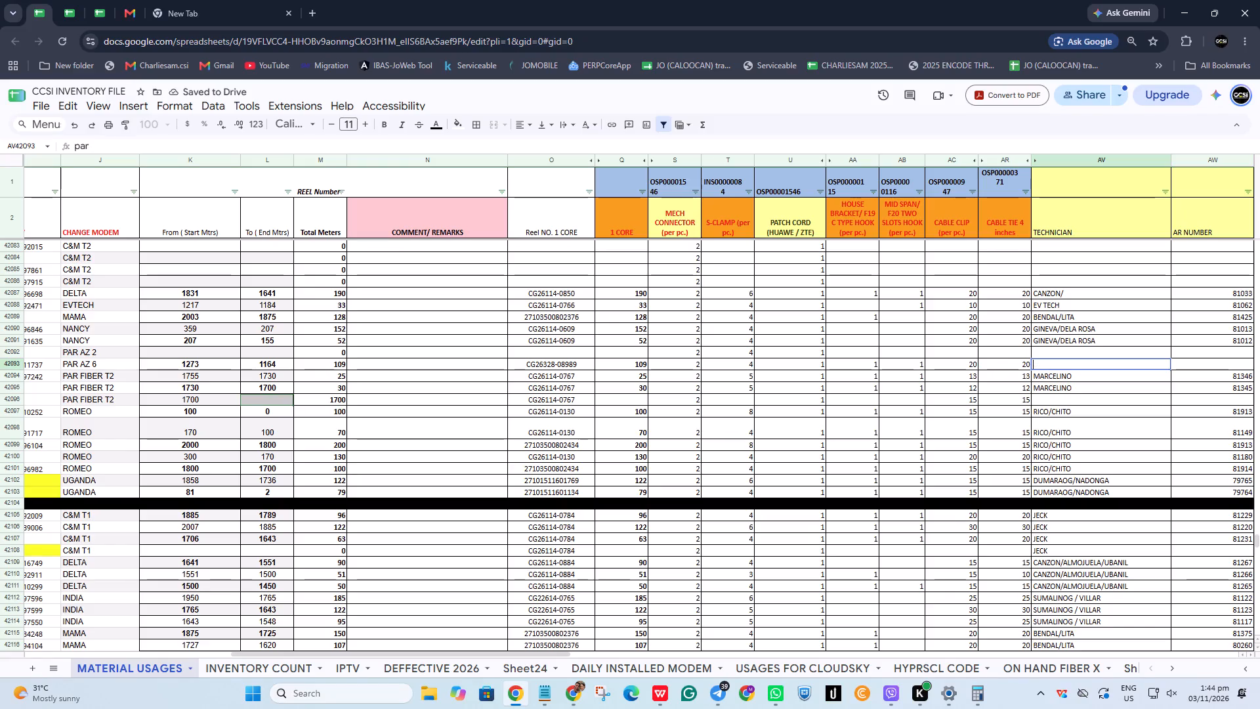
text(PAR)
key(6)
key(Tab)
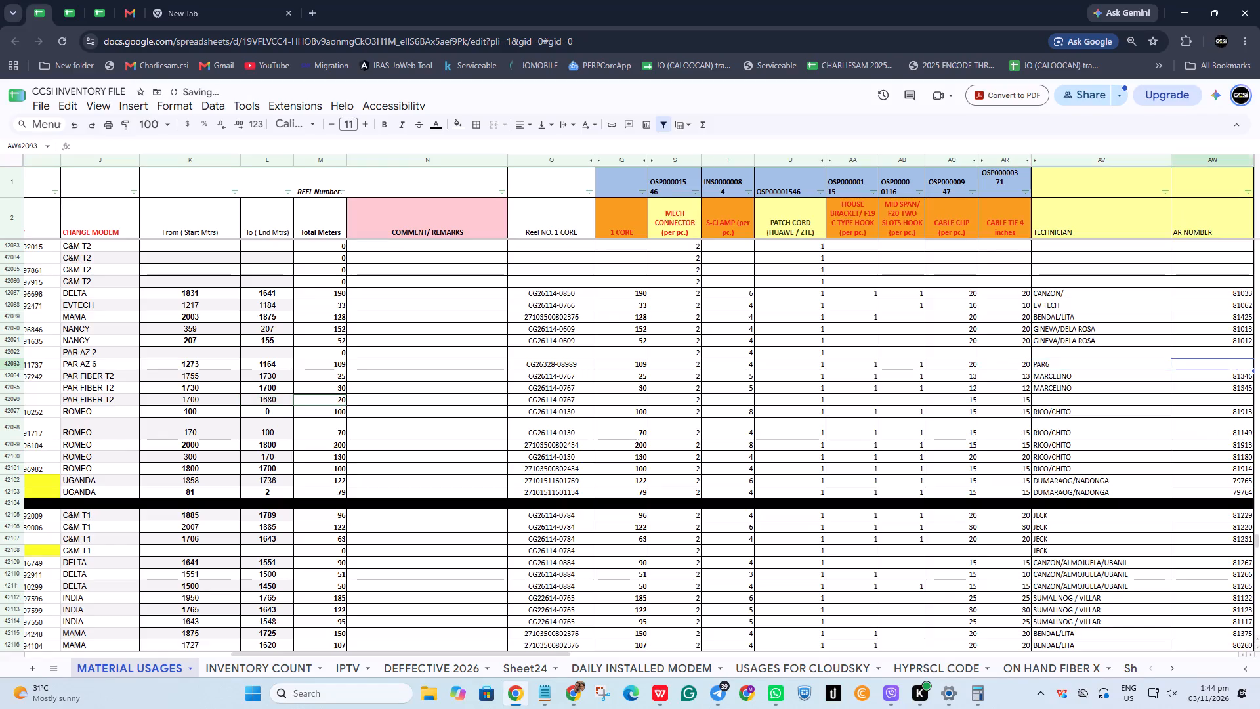
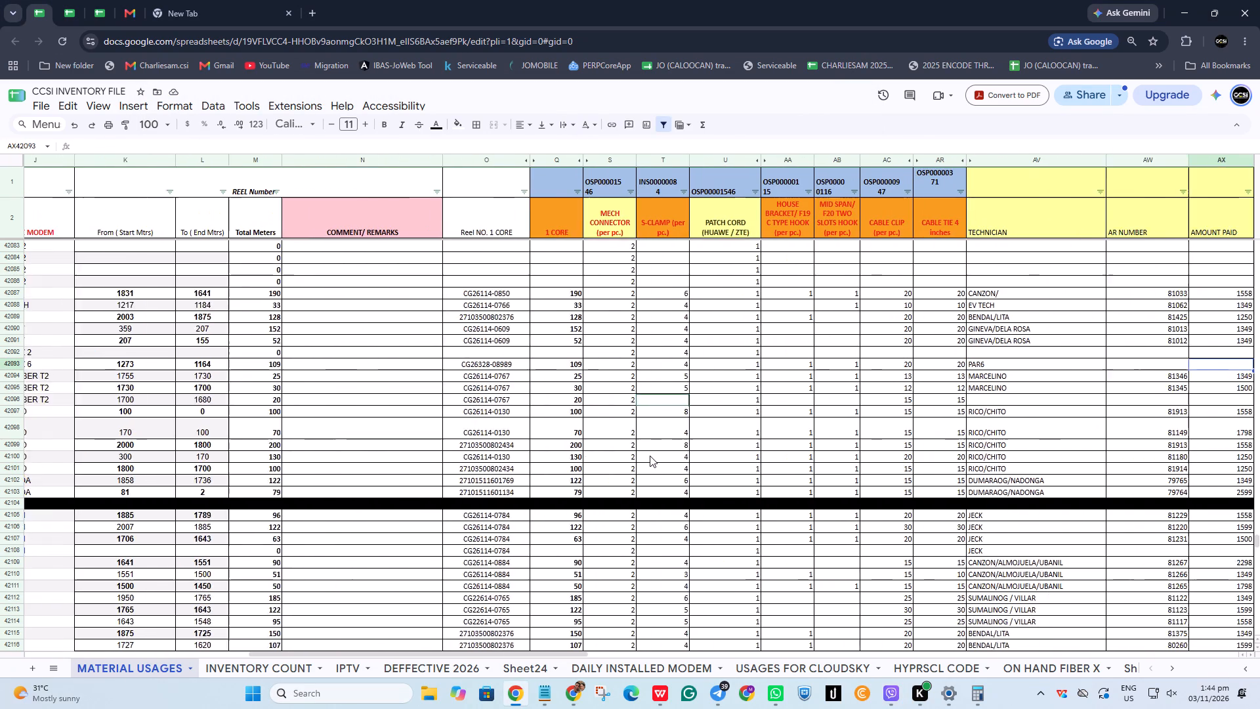
Enter 1349 as the amount paid for the PAR AZ 6 entry in row 42093.
key(Right)
key(Left)
text(1349)
Review the account name, customer numbers and modem details of the PAR AZ 6 entry in row 42093.
key(Left)
key(Left)
key(Left)
key(Left)
key(Left)
key(Left)
key(Left)
key(Left)
key(Left)
key(Left)
key(Left)
key(Left)
key(Left)
key(Left)
key(Left)
key(Left)
key(Left)
key(Left)
key(Left)
key(Left)
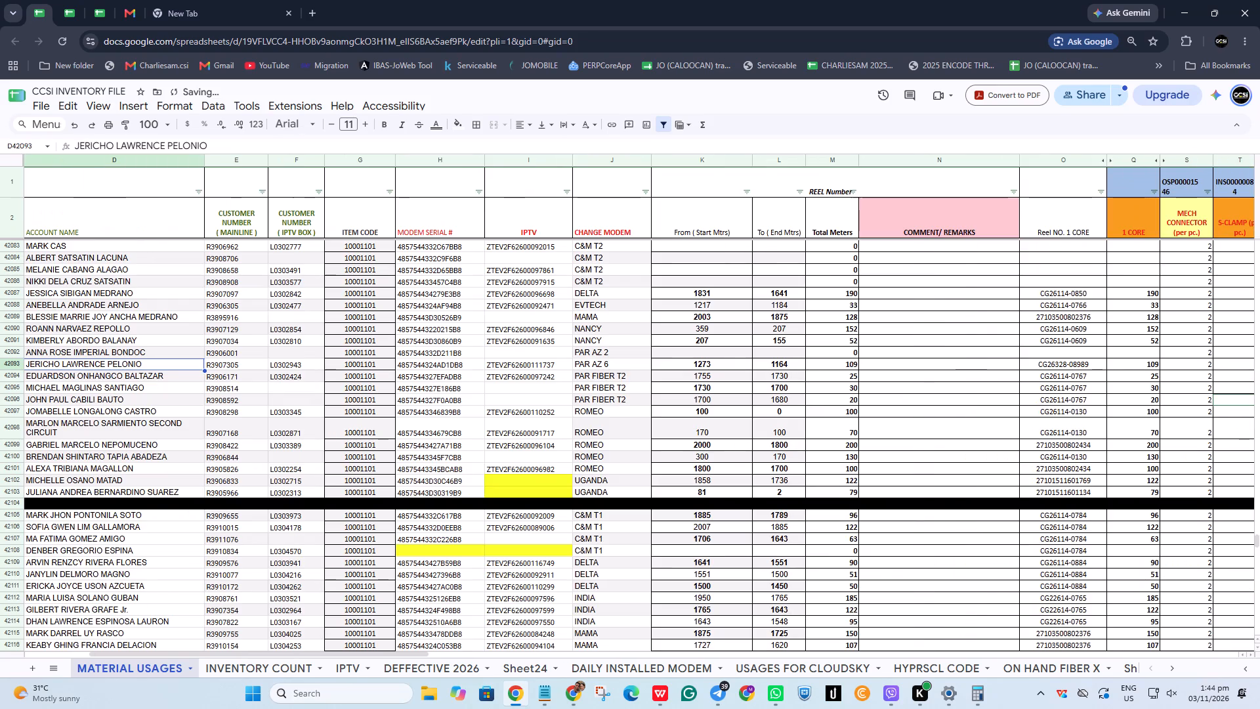
key(Left)
key(Right)
key(Right)
key(Right)
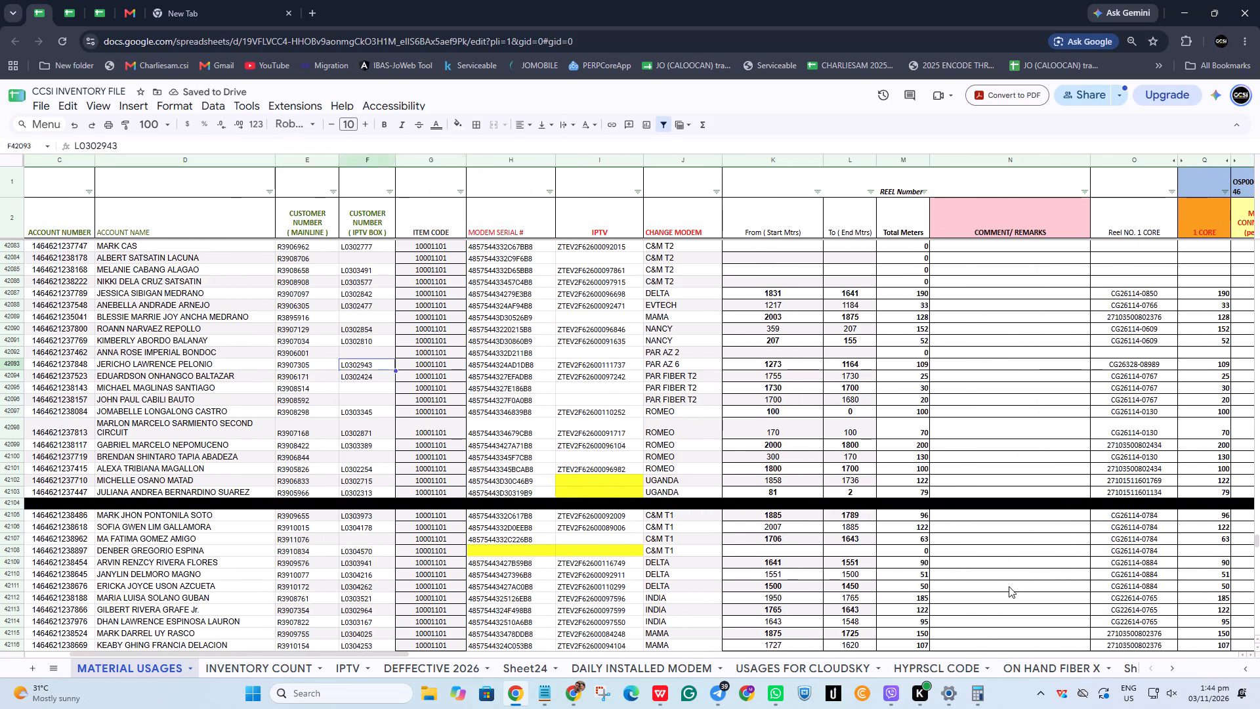
key(Right)
key(Right)
key(Right)
Check the account name of the PAR AZ 2 entry in row 42092.
key(Up)
key(Left)
key(Left)
key(Left)
key(Left)
key(Left)
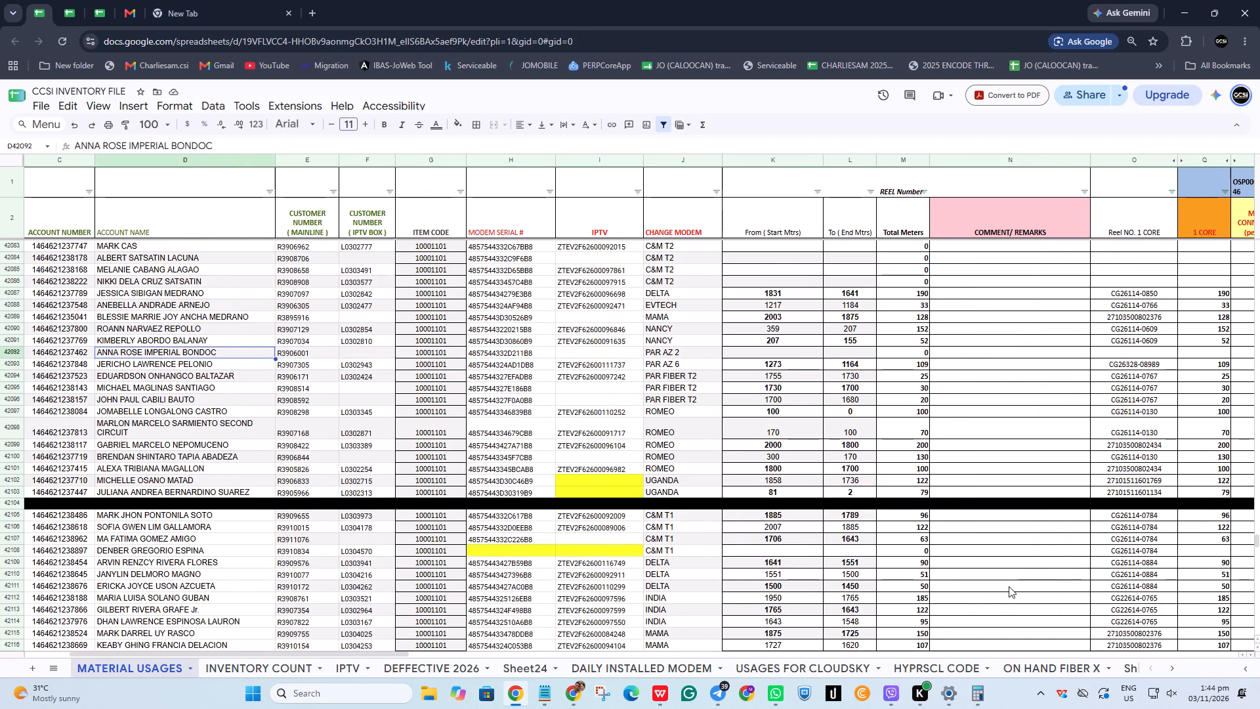
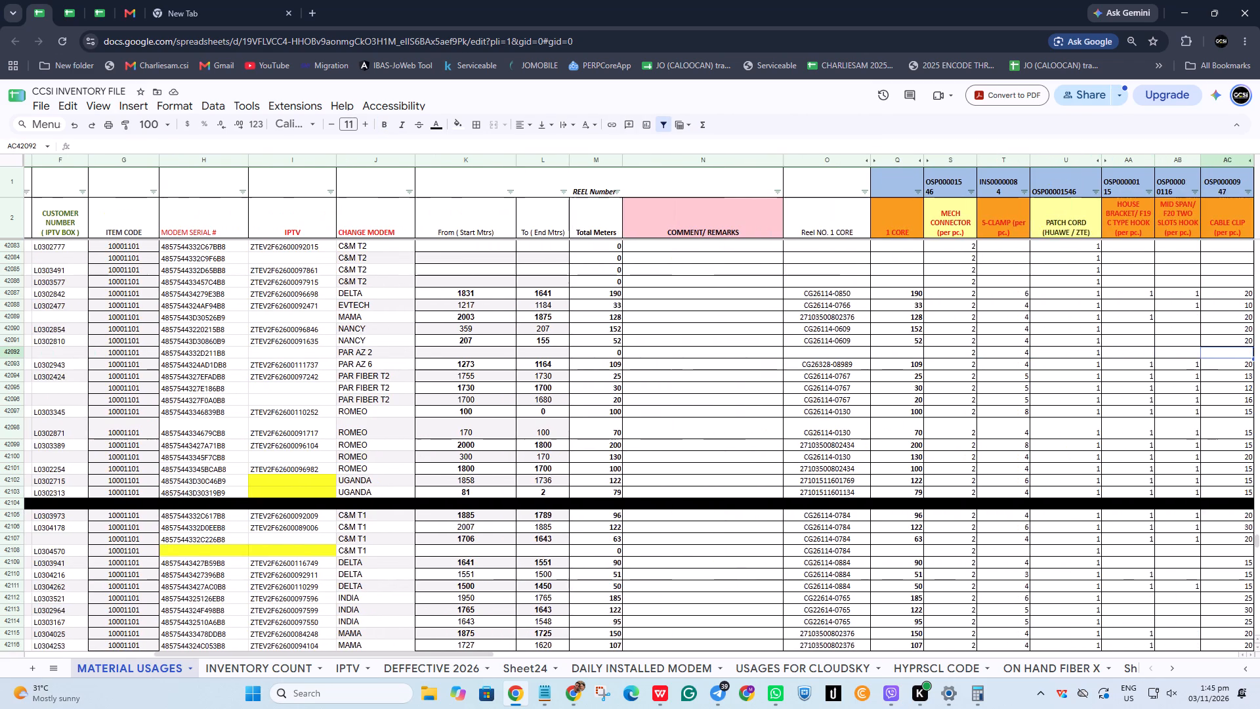
Review the PAR AZ 2 entry in row 42092 across its technician, payment, account, modem and meter columns.
key(Tab)
key(Tab)
key(Tab)
key(Tab)
key(Tab)
key(Tab)
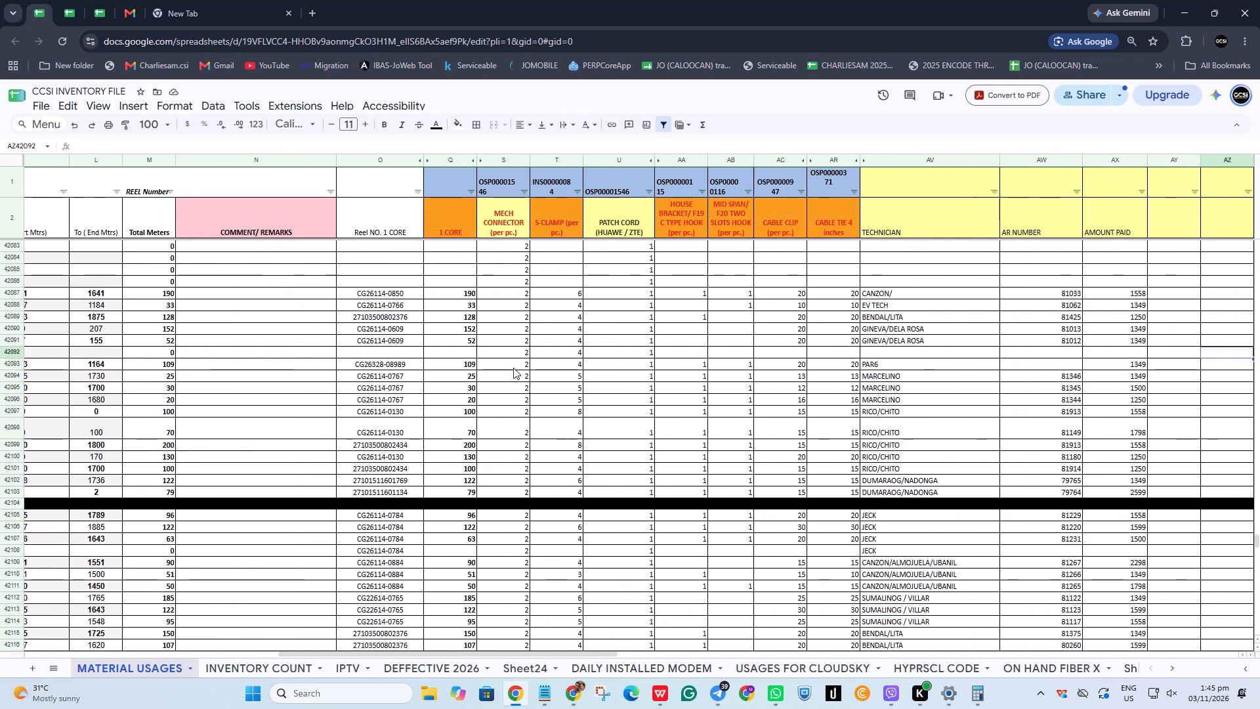
key(Left)
key(Left)
key(Left)
key(Left)
key(Left)
key(Left)
key(Left)
key(Left)
key(Left)
key(Left)
key(Left)
key(Left)
key(Left)
key(Left)
key(Left)
key(Left)
key(Left)
key(Left)
key(Left)
key(Left)
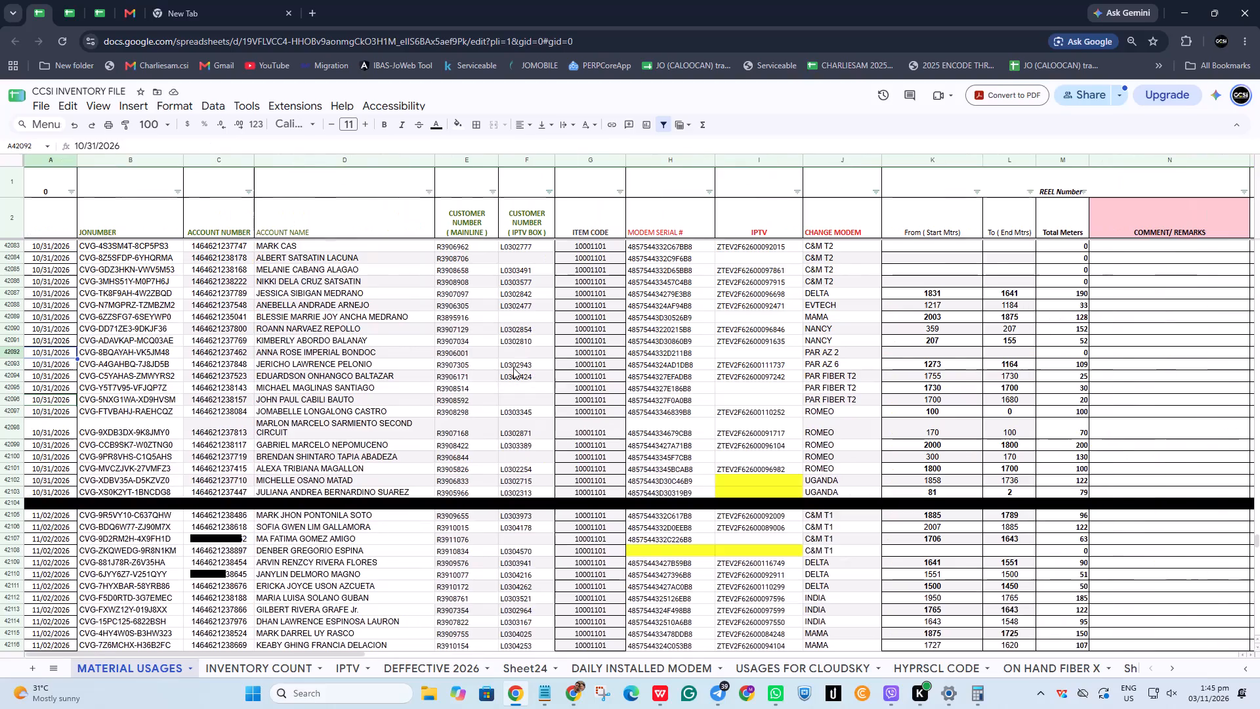
key(Right)
key(Right)
key(Right)
key(Right)
key(Right)
key(Right)
key(Right)
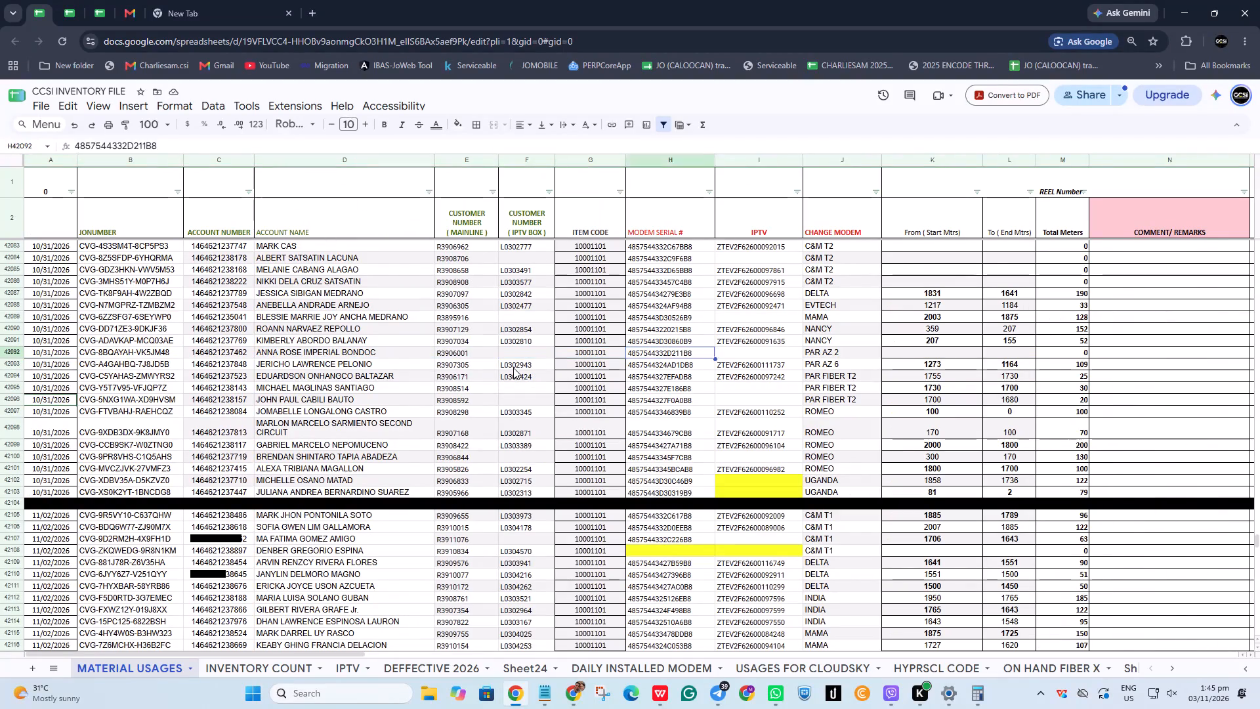
key(Right)
key(Right)
Look through the team names of the 10/31/2026 entries above row 42092, up to the C&M T2 group.
key(Up)
key(Up)
key(Up)
key(Up)
key(Up)
key(Up)
key(Up)
key(Up)
key(Up)
key(Up)
key(Up)
key(Up)
key(Up)
key(Up)
key(Up)
key(Up)
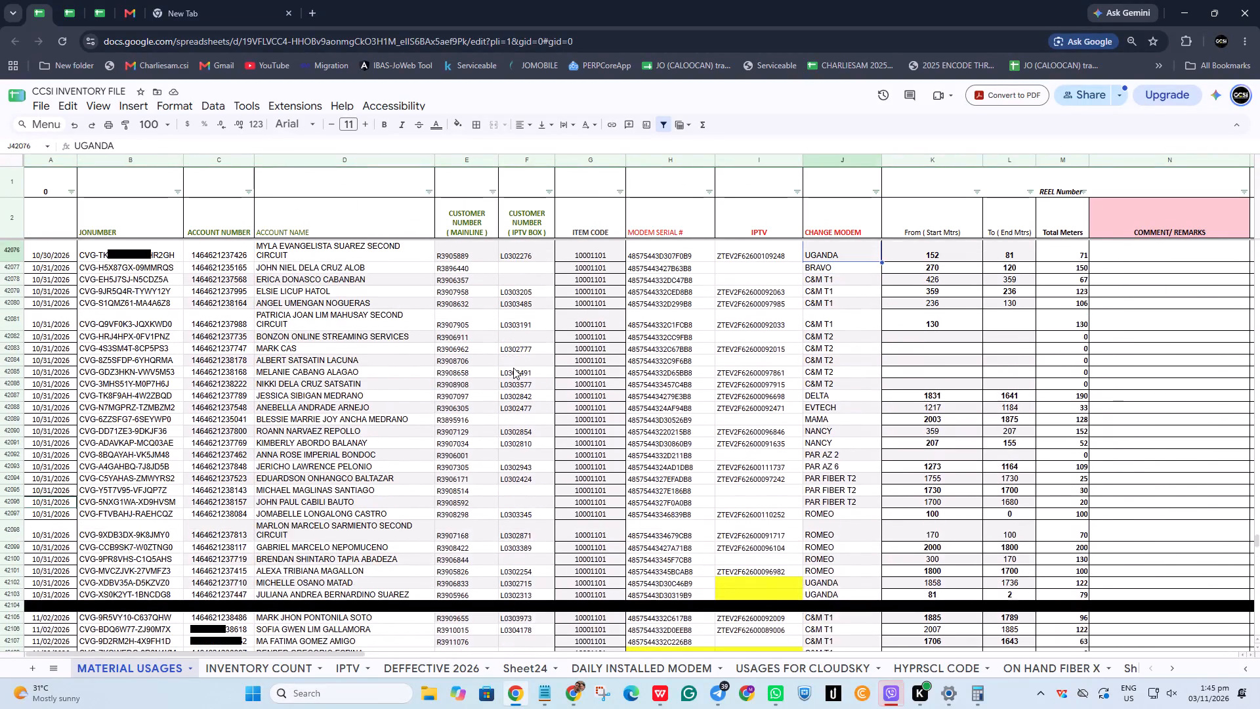
key(Down)
key(Down)
key(Down)
key(Down)
key(Down)
key(Down)
key(Down)
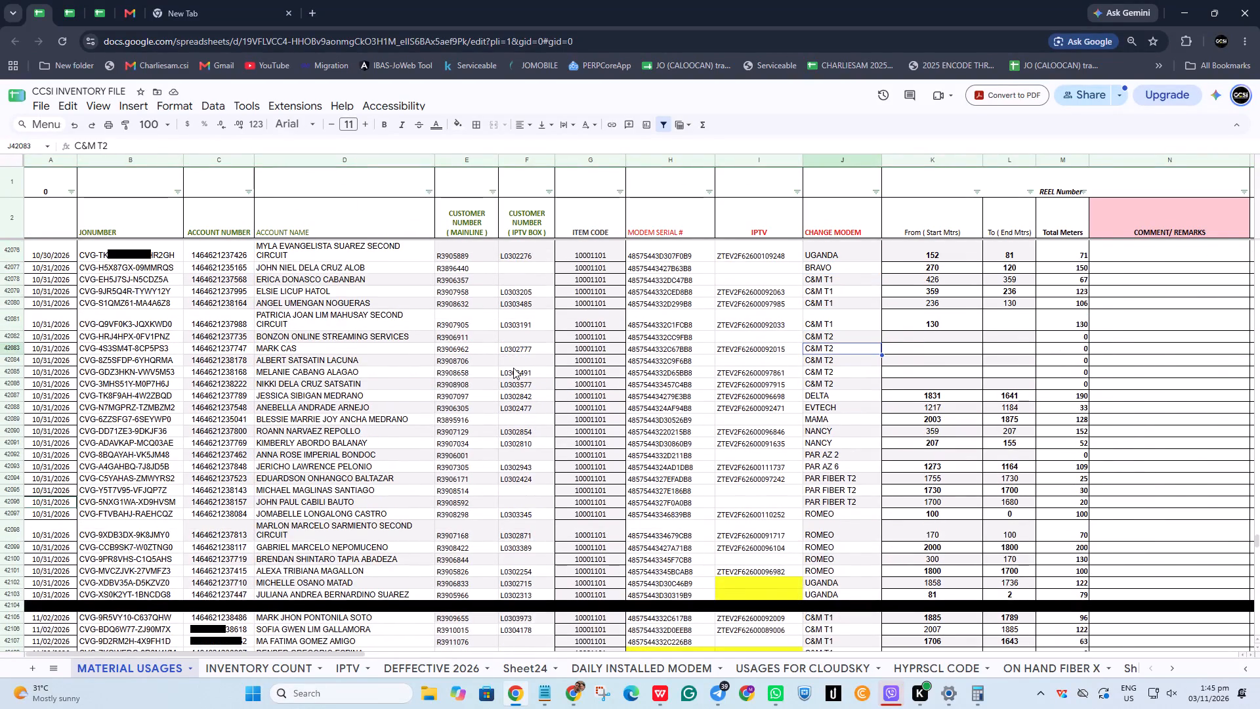
Examine the customer number, modem serial, IPTV and meter fields of the first C&M T2 entry in row 42082.
key(Up)
key(Right)
key(Right)
key(Right)
key(Left)
key(Left)
key(Left)
key(Left)
key(Left)
key(Left)
key(Left)
key(Left)
key(Left)
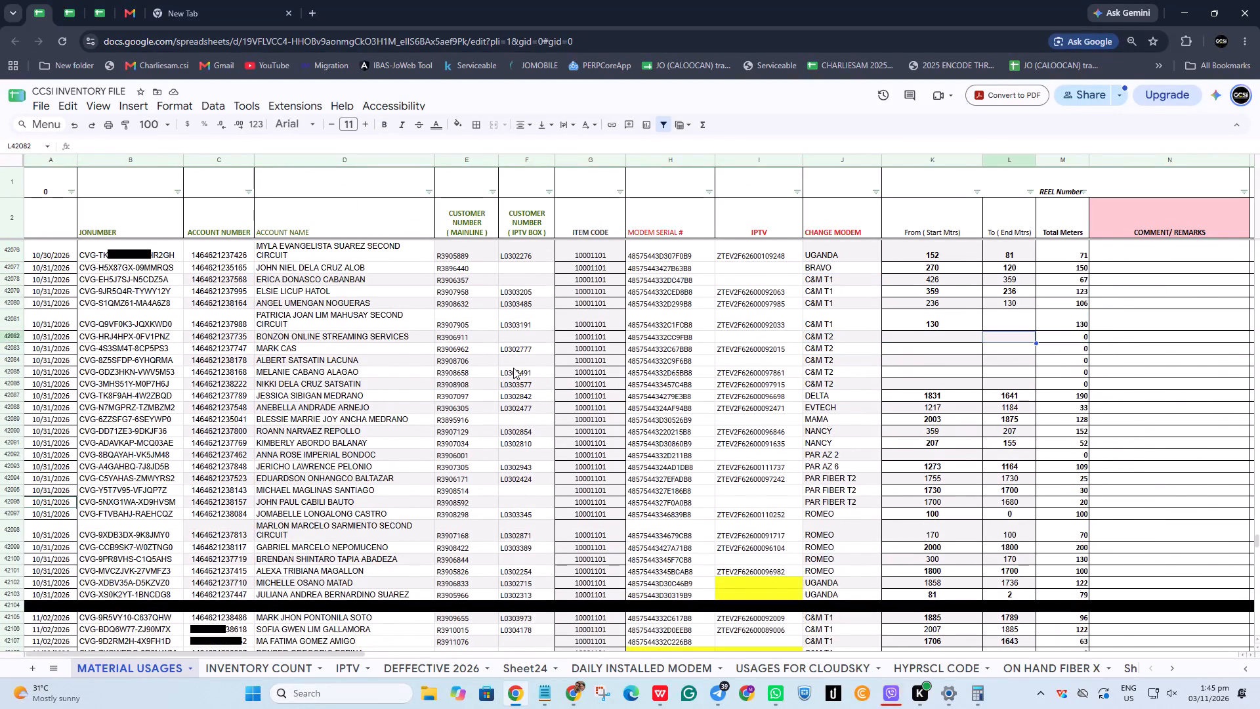
key(Right)
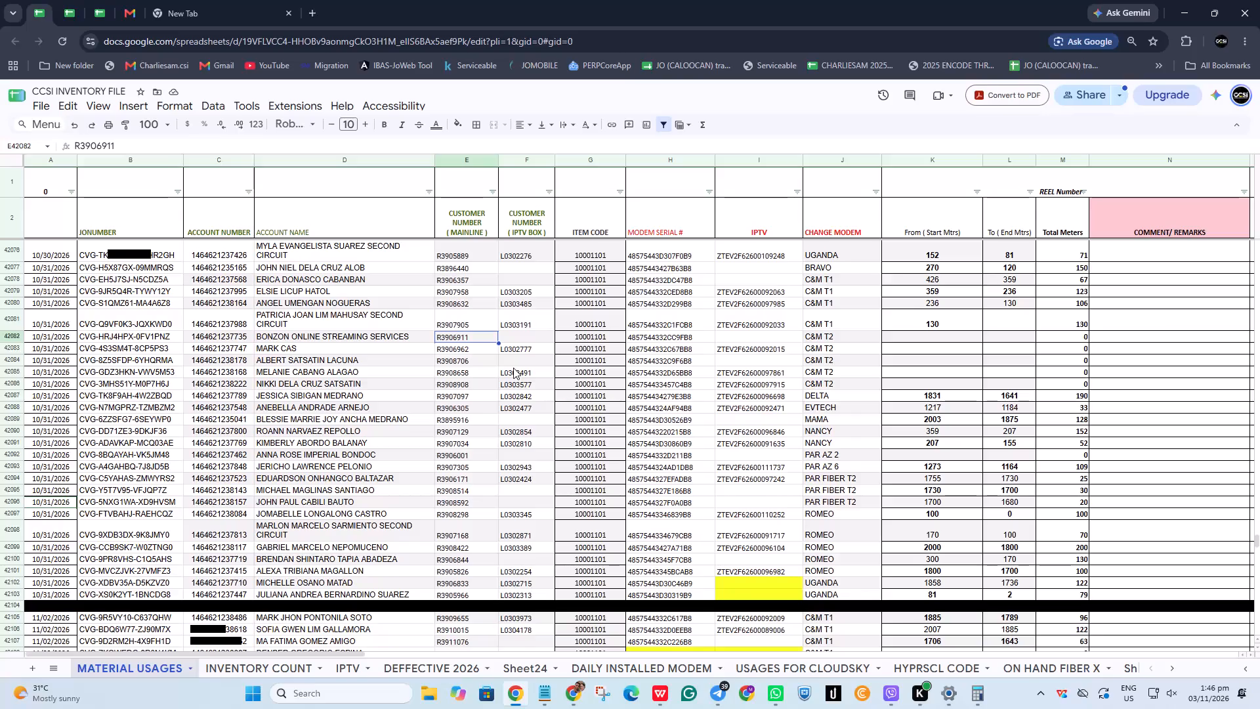
key(Tab)
key(Tab)
key(Tab)
key(Tab)
key(Tab)
key(Tab)
key(Tab)
key(Tab)
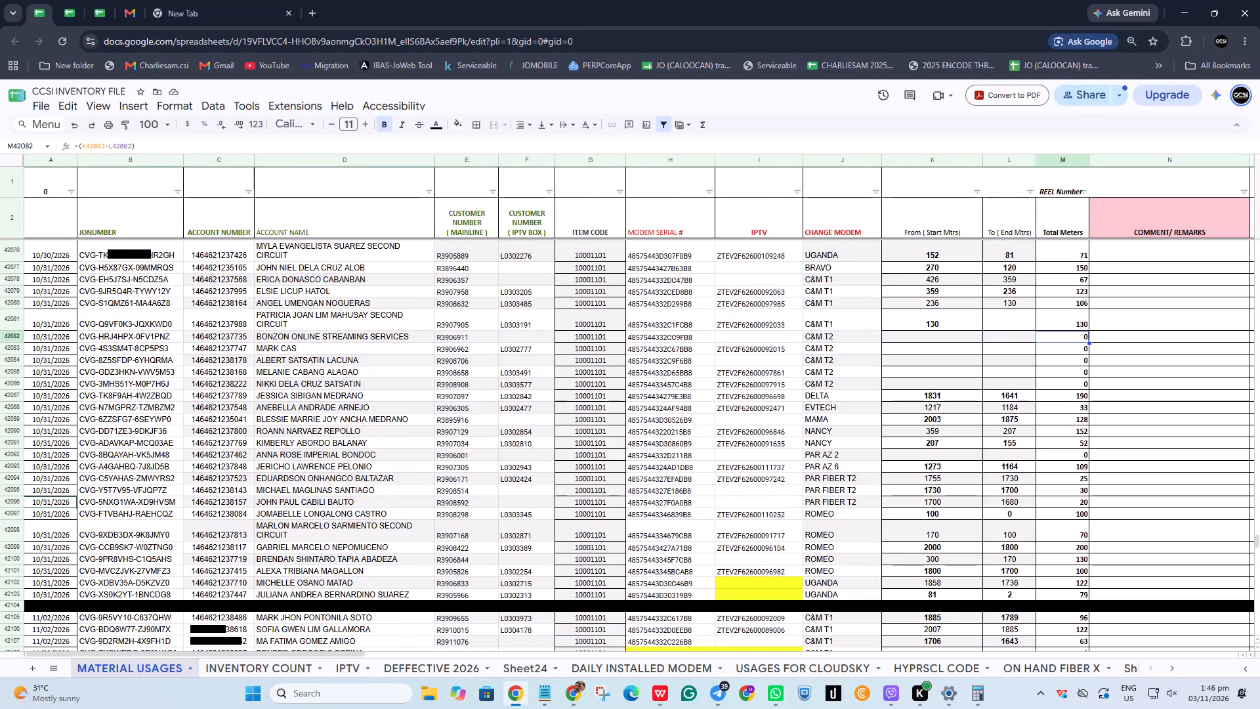
key(Left)
key(Left)
key(Left)
key(Left)
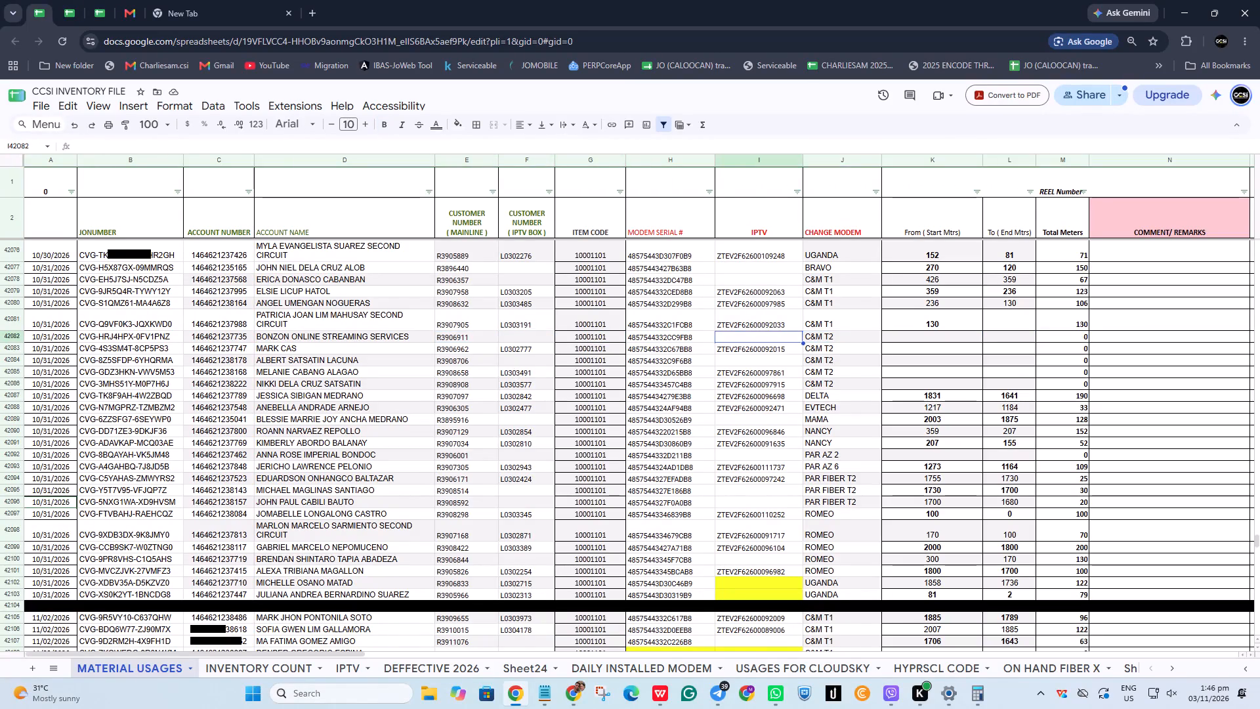
key(Left)
Check the modem serials from row 42083 down to row 42092, and the PAR AZ 2 entry's IPTV and starting meter fields.
key(Down)
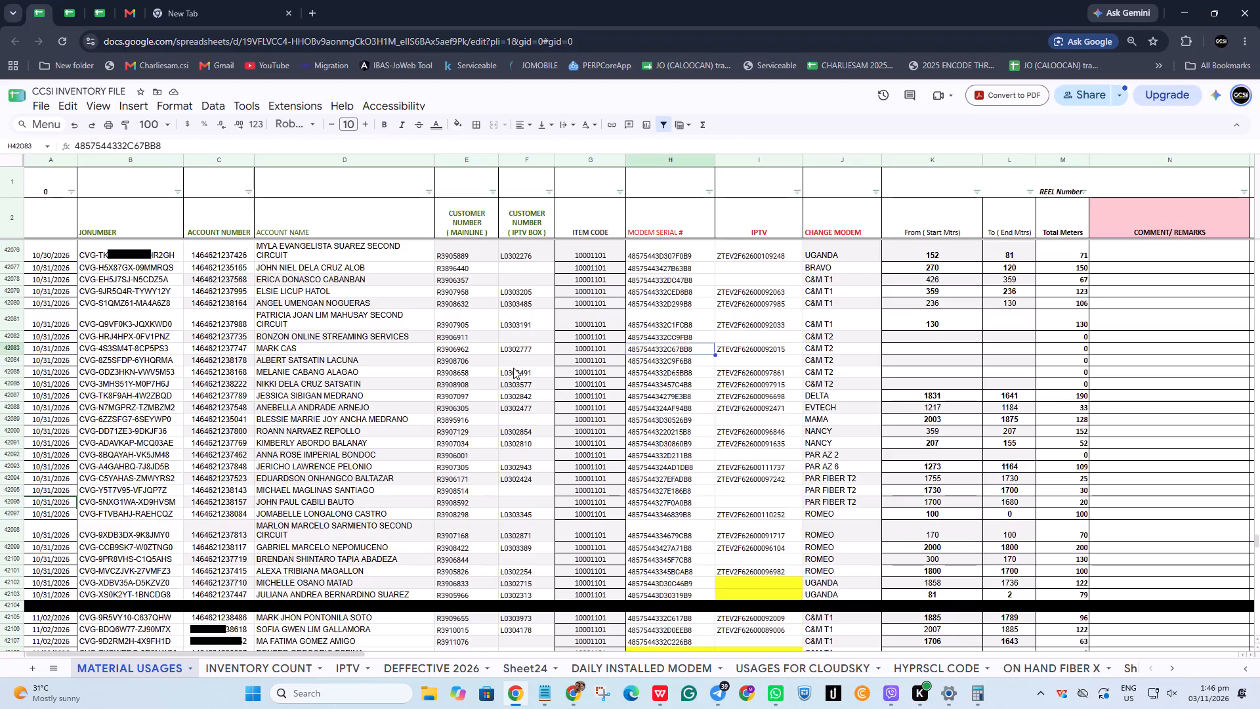
key(Down)
key(Down)
key(Down)
key(Down)
key(Down)
key(Down)
key(Down)
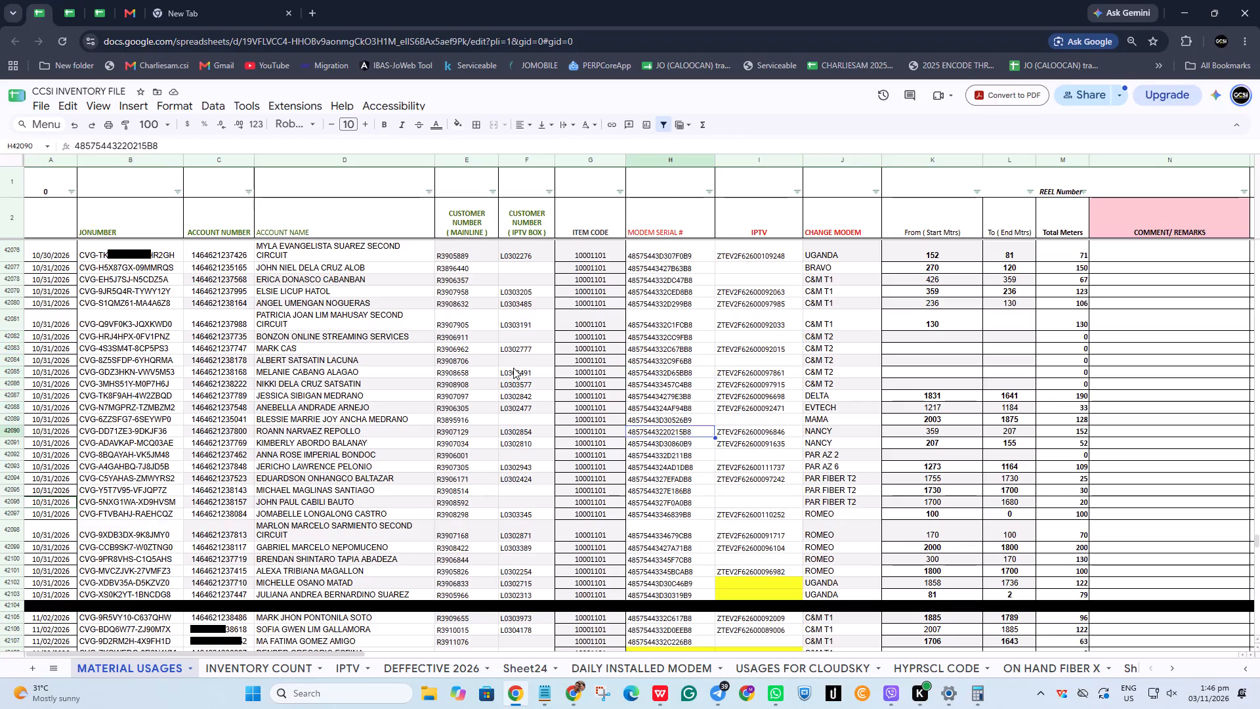
key(Down)
key(Down)
key(Right)
key(Right)
key(Right)
key(Left)
key(Left)
key(Left)
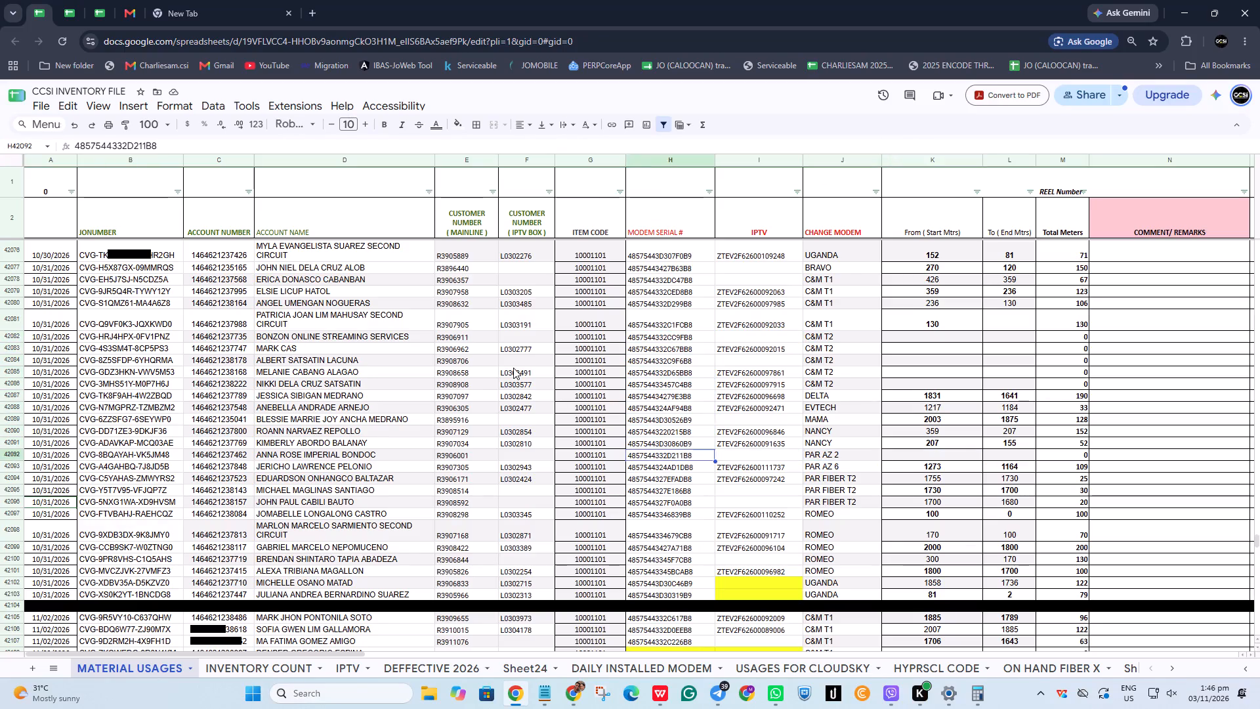
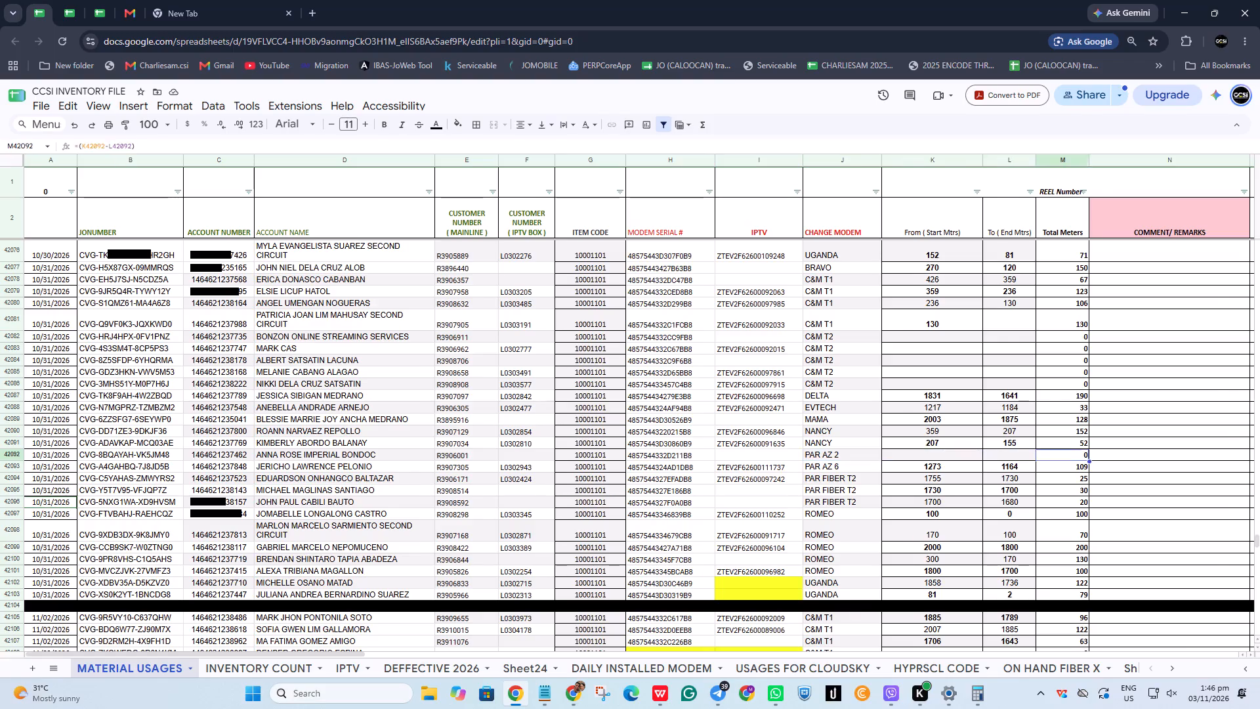
Look through the starting meter values from the PAR AZ 2 entry in row 42092 up to the INDIA and first KILO entries in rows 42057 and 42058.
key(Right)
key(Right)
key(Down)
key(Left)
key(Left)
key(Left)
key(Left)
key(Up)
key(Up)
key(Up)
key(Up)
key(Up)
key(Up)
key(Up)
key(Up)
key(Up)
key(Up)
key(Up)
key(Up)
key(Up)
key(Up)
key(Up)
key(Up)
key(Up)
key(Up)
key(Up)
key(Up)
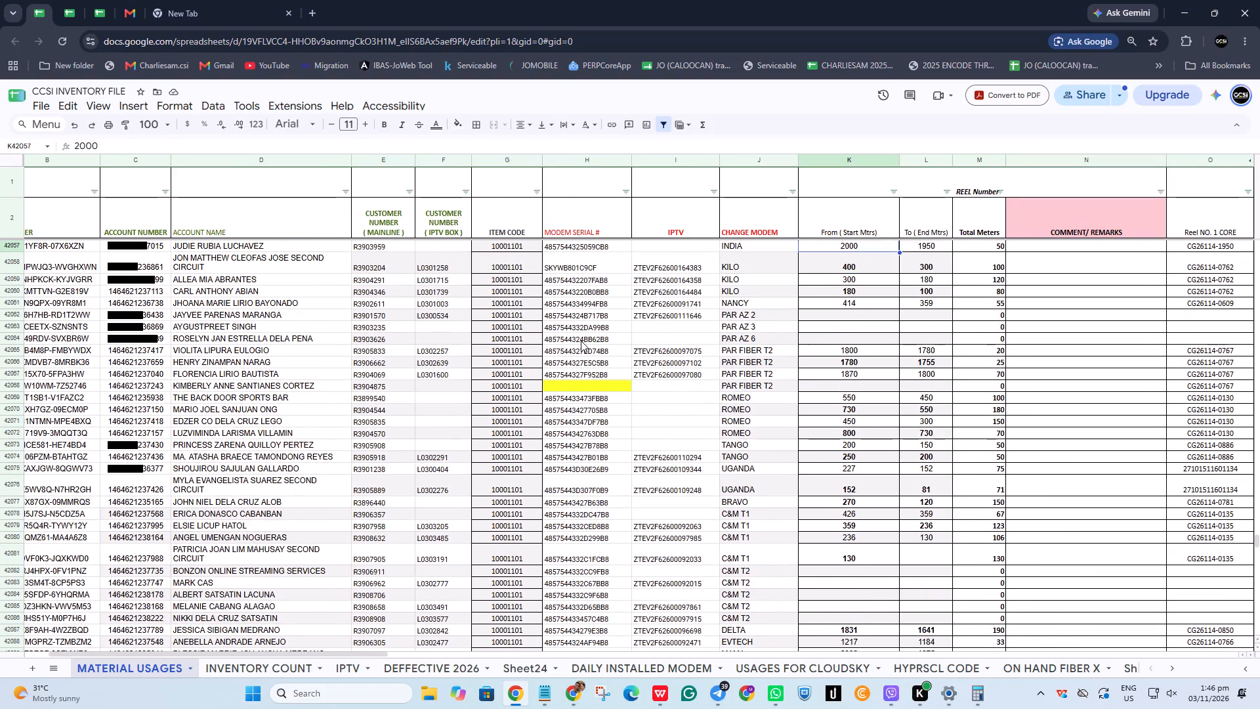
key(Down)
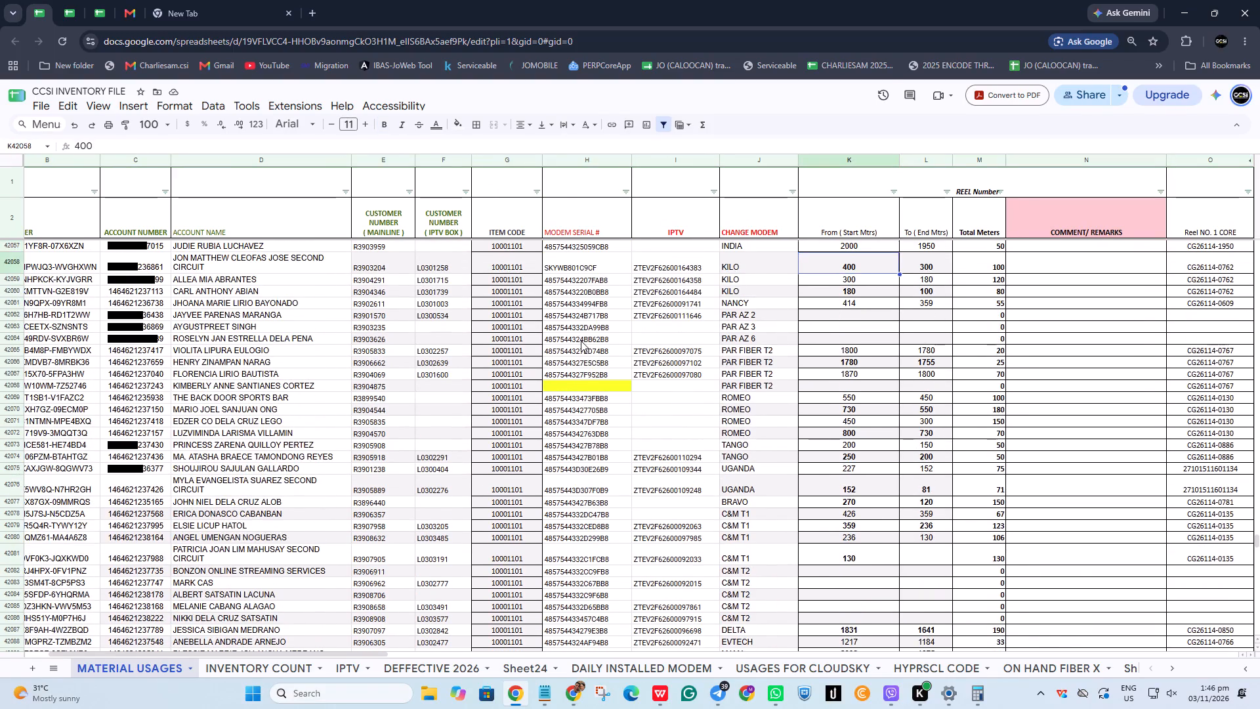
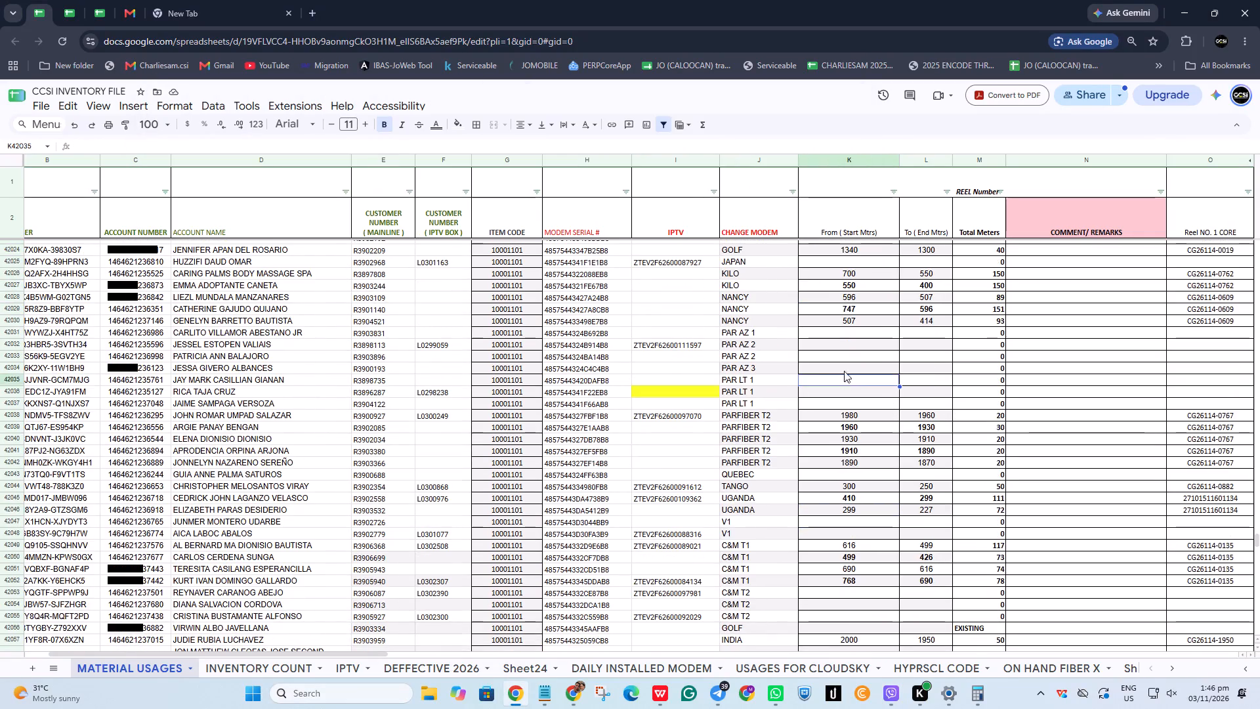
Copy the account number of the first C&M T2 entry without meter values, in row 42014.
scroll(844, 354, up, 3)
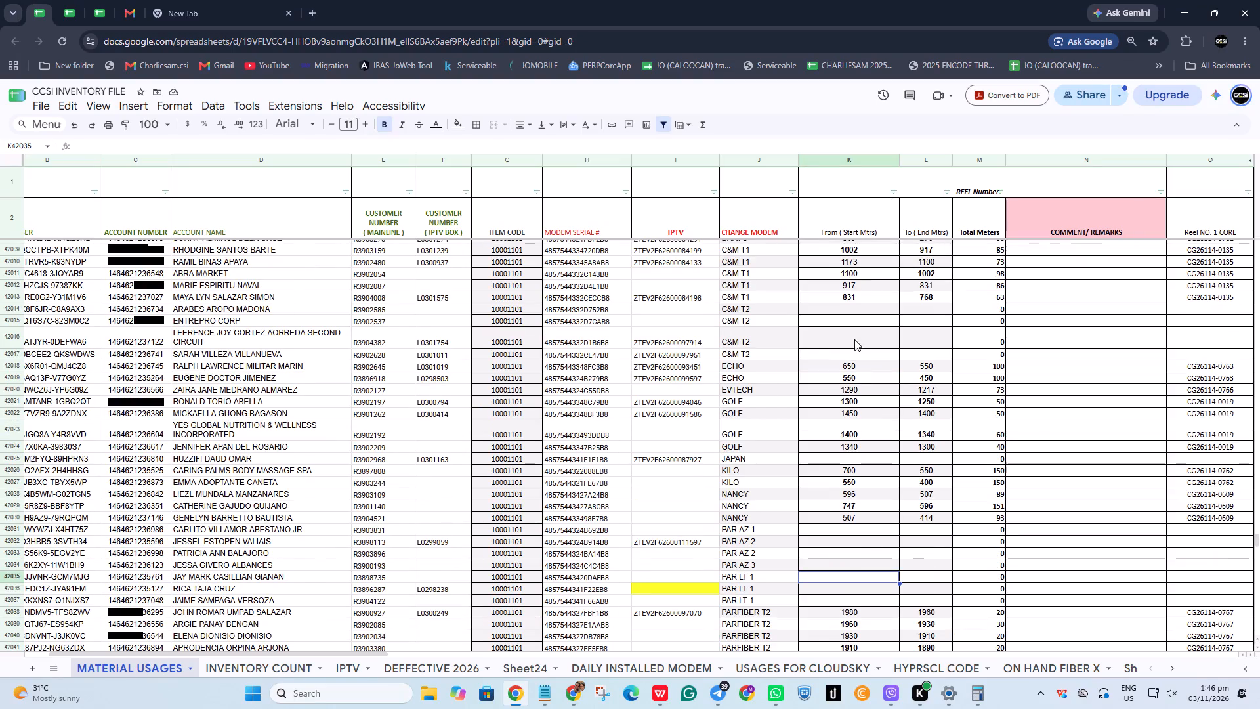
click(857, 318)
key(Up)
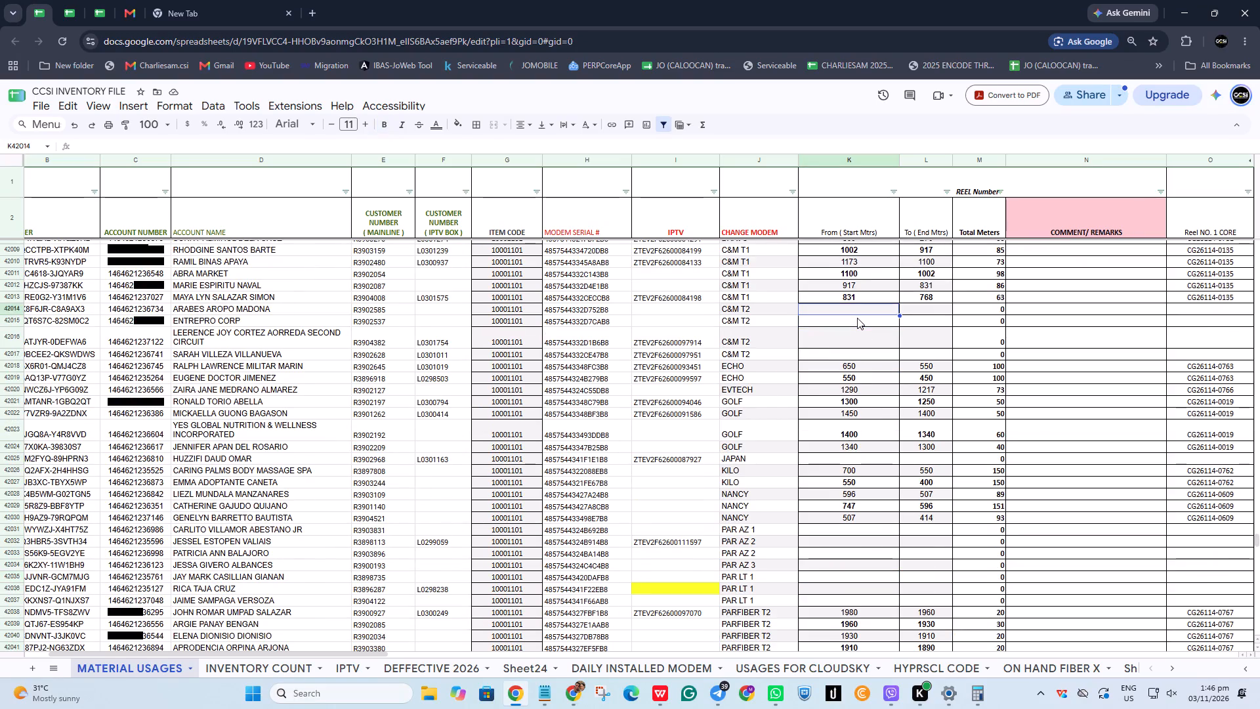
key(Left)
key(Left)
key(Left)
key(Left)
key(Left)
key(Left)
key(Left)
key(Left)
key(Left)
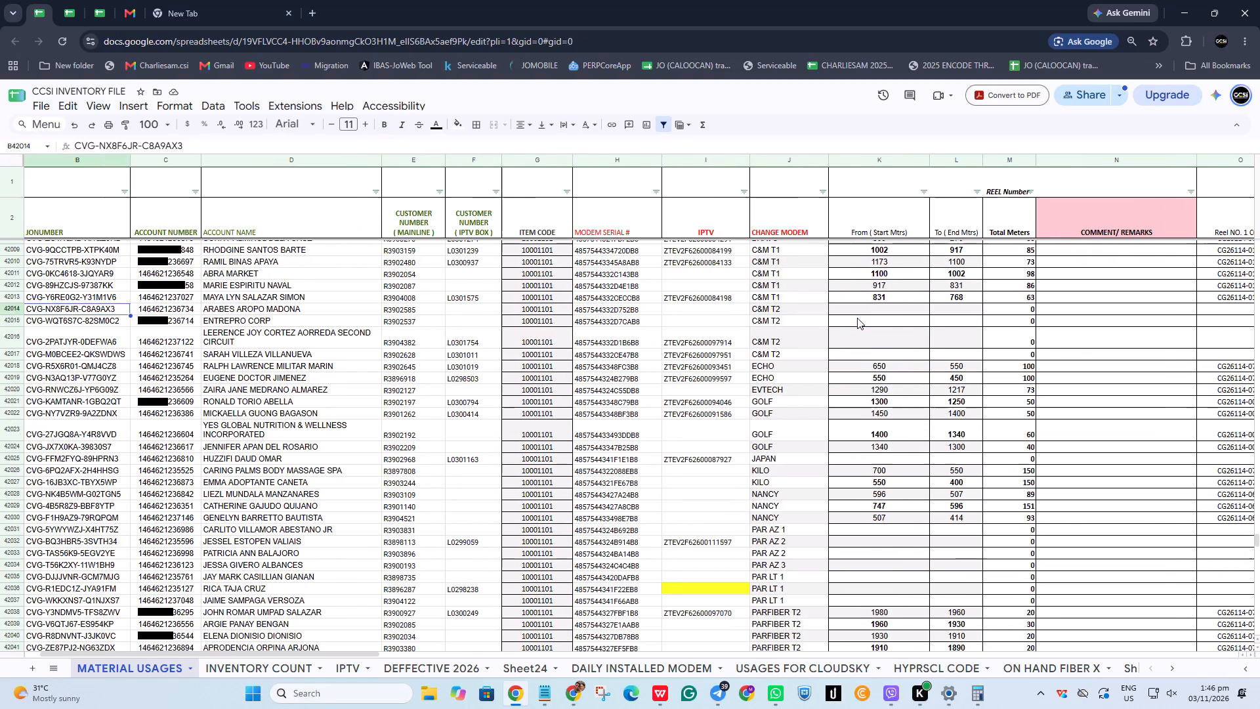
key(Right)
key(ctrl+c)
Look through the starting meter values from the C&M T2 entry in row 42014 up to the PARFIBER T2 entry in row 41880.
key(Right)
key(Right)
key(Right)
key(Right)
key(Right)
key(Right)
key(Right)
key(Right)
key(Right)
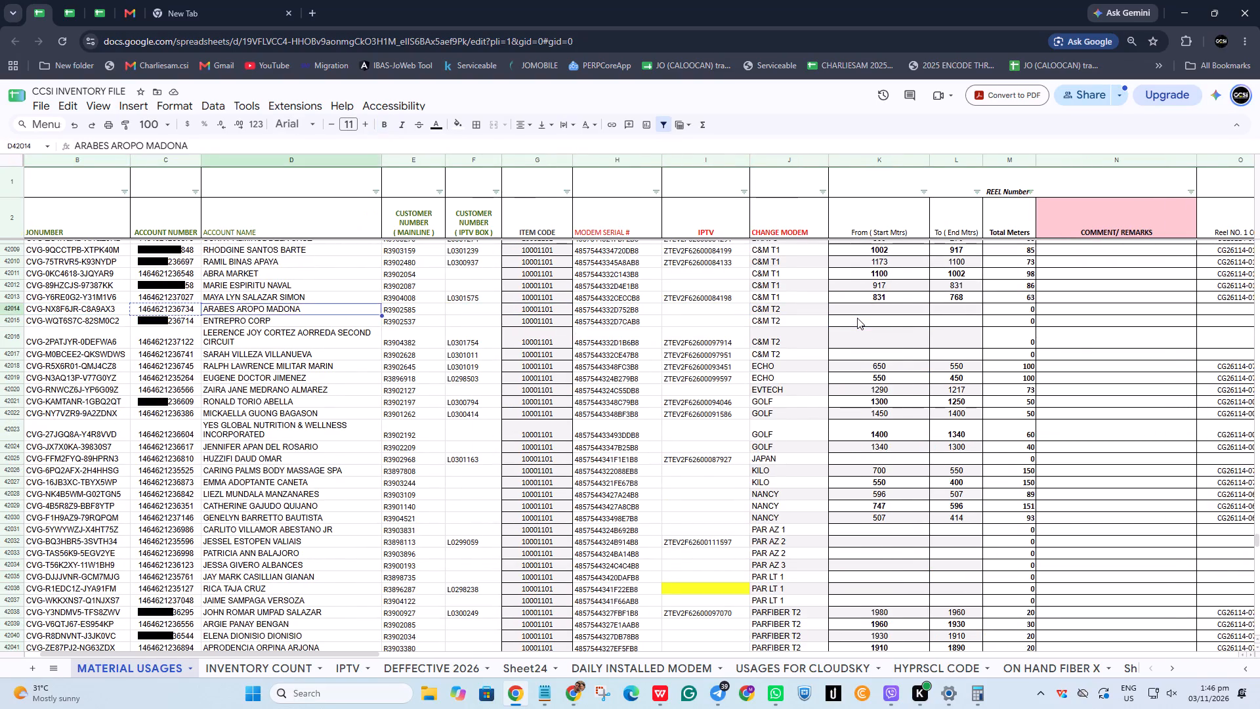
key(Left)
key(Up)
key(Up)
key(Up)
key(Up)
key(Up)
key(Up)
key(Up)
key(Up)
key(Up)
key(Up)
key(Up)
key(Up)
key(Up)
key(Up)
key(Up)
key(Up)
key(Up)
key(Up)
key(Up)
key(Up)
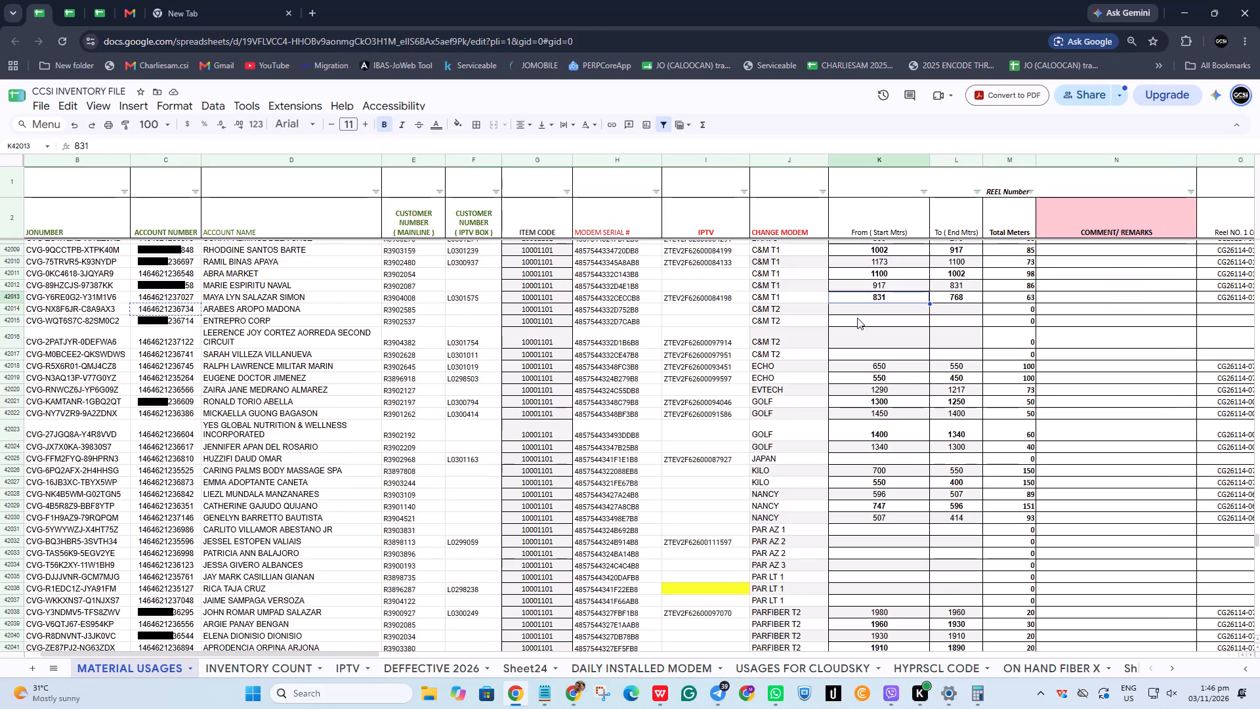
key(Up)
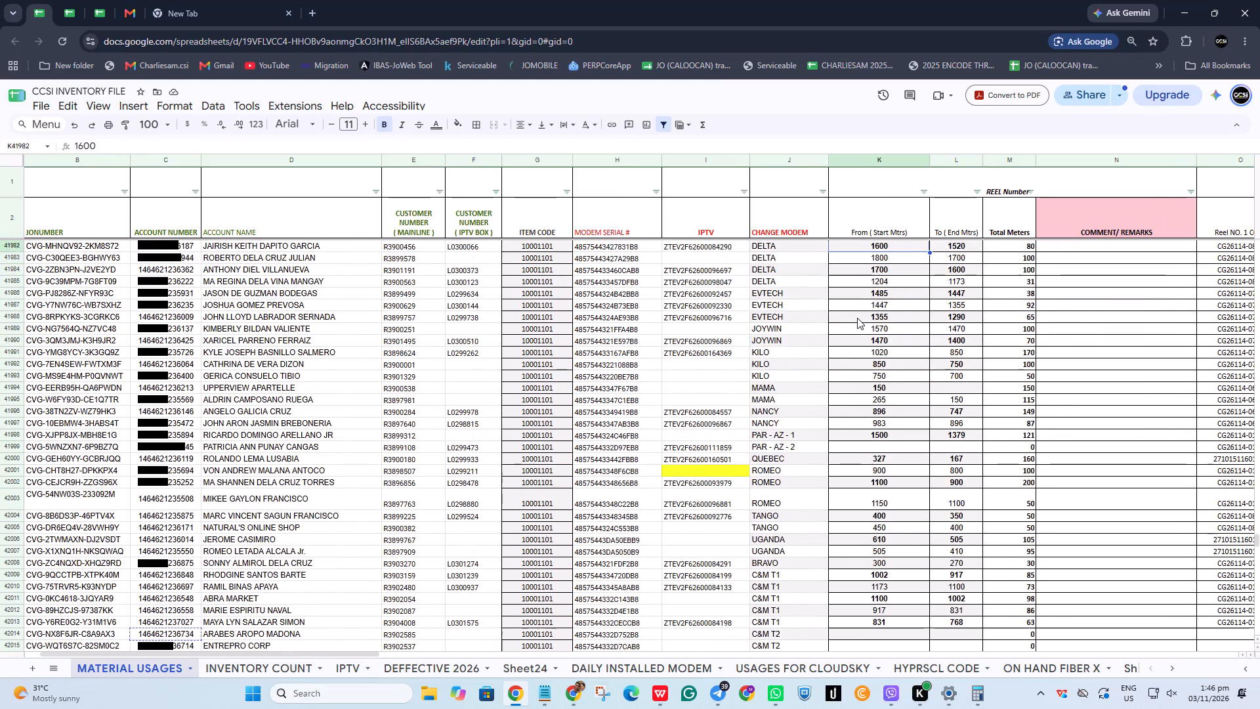
key(Down)
key(Down)
key(Down)
key(Down)
key(Down)
key(Down)
key(Down)
key(Down)
key(Down)
key(Down)
key(Down)
key(Down)
key(Down)
key(Down)
key(Down)
key(Down)
key(Down)
key(Up)
key(Up)
key(Up)
key(Up)
key(Up)
key(Up)
key(Up)
key(Up)
key(Up)
key(Up)
key(Up)
key(Up)
key(Up)
key(Up)
key(Up)
key(Up)
key(Up)
key(Up)
key(Up)
key(Up)
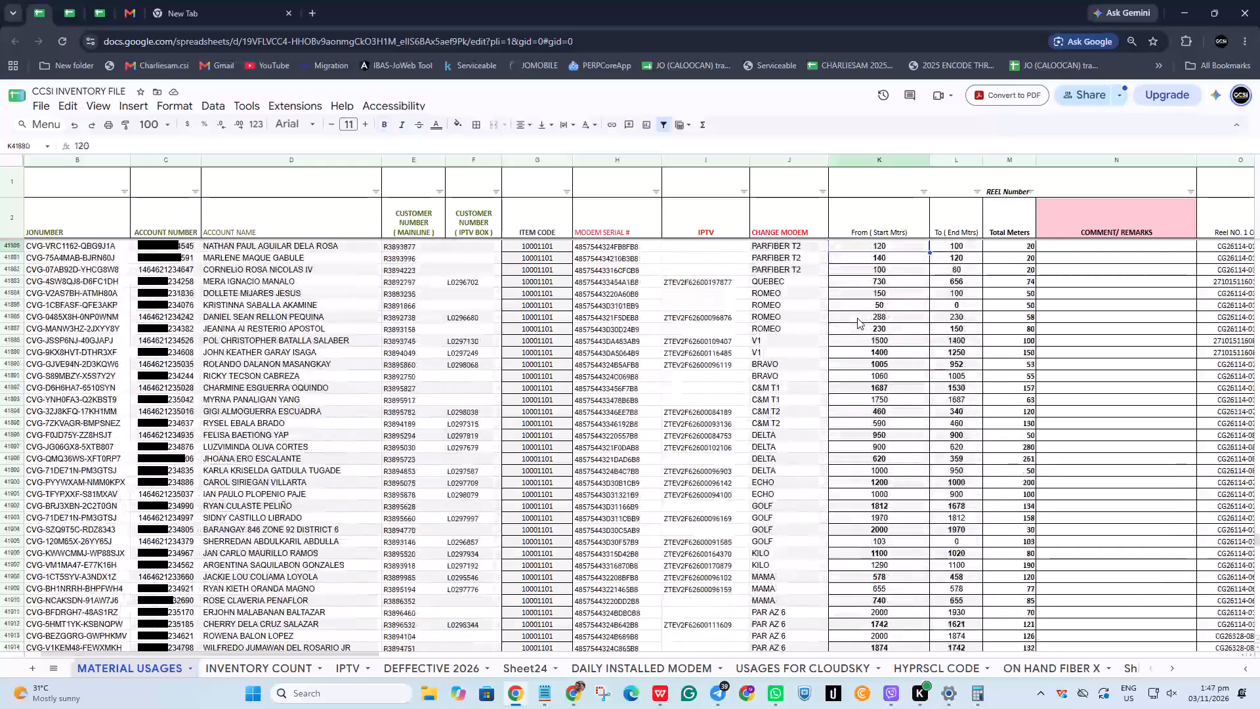
Look through the starting meter values from the PARFIBER T2 entry in row 41880 down to the PAR AZ 6 entry in row 41911.
key(Down)
key(Down)
key(Down)
key(Down)
key(Down)
key(Down)
key(Down)
key(Down)
key(Down)
key(Down)
key(Down)
key(Down)
key(Down)
key(Down)
key(Down)
key(Down)
key(Down)
key(Down)
key(Down)
key(Down)
Look through the dated entries from 10/26/2026 in row 41911 down to the 10/28/2026 QUEBEC entry in row 42000.
key(Left)
key(Left)
key(Left)
key(Left)
key(Left)
key(Left)
key(Left)
key(Left)
key(Left)
key(Left)
key(Left)
key(Left)
key(Left)
key(Left)
key(Left)
key(Left)
key(Left)
key(Left)
key(Left)
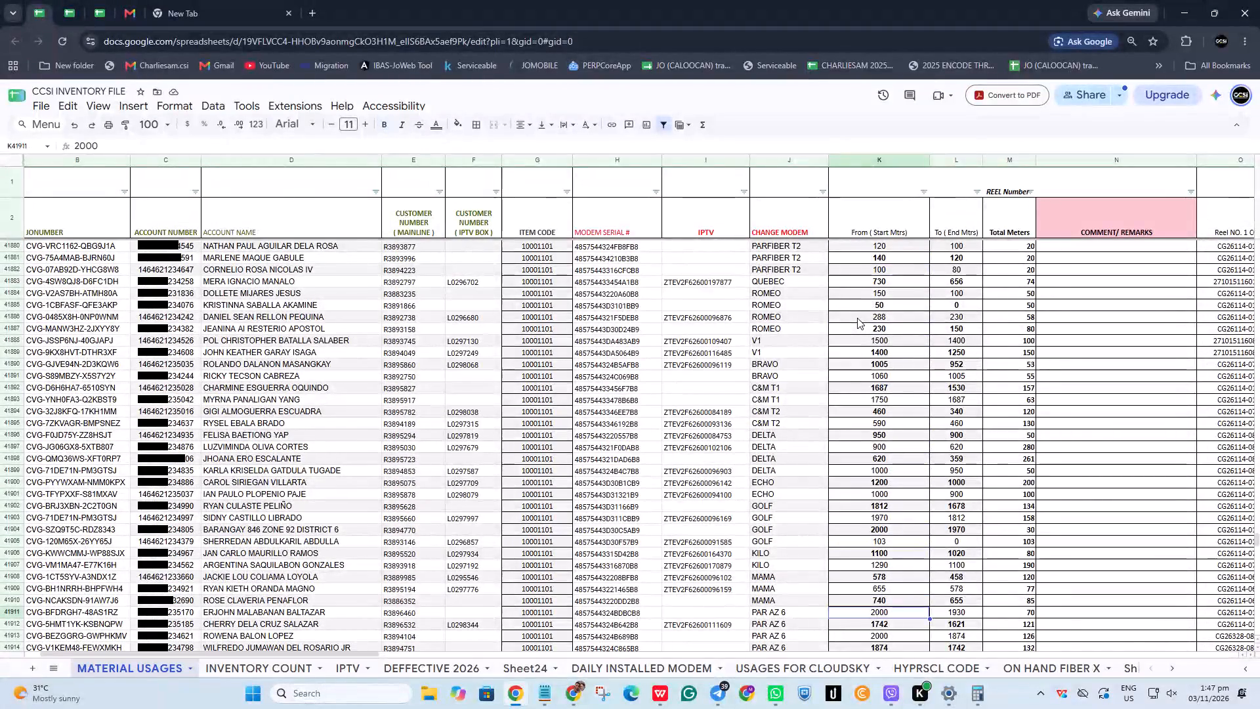
key(Down)
key(Down)
key(Down)
key(Down)
key(Down)
key(Down)
key(Down)
key(Down)
key(Down)
key(Down)
key(Down)
key(Down)
key(Down)
key(Down)
key(Down)
key(Down)
key(Down)
key(Down)
key(Down)
key(Down)
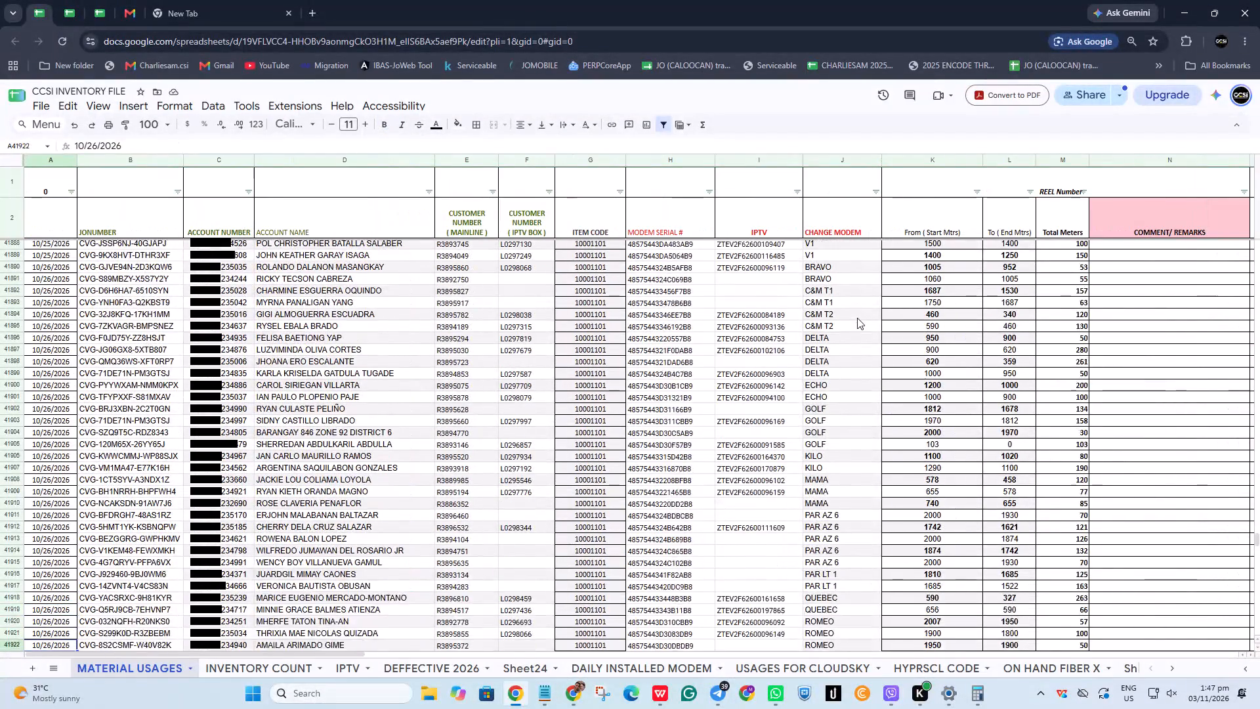
key(Up)
key(Down)
key(Down)
key(Down)
key(Down)
key(Down)
key(Down)
key(Down)
key(Down)
key(Down)
key(Down)
key(Down)
key(Down)
key(Down)
key(Down)
key(Down)
key(Down)
key(Down)
key(Down)
key(Down)
key(Down)
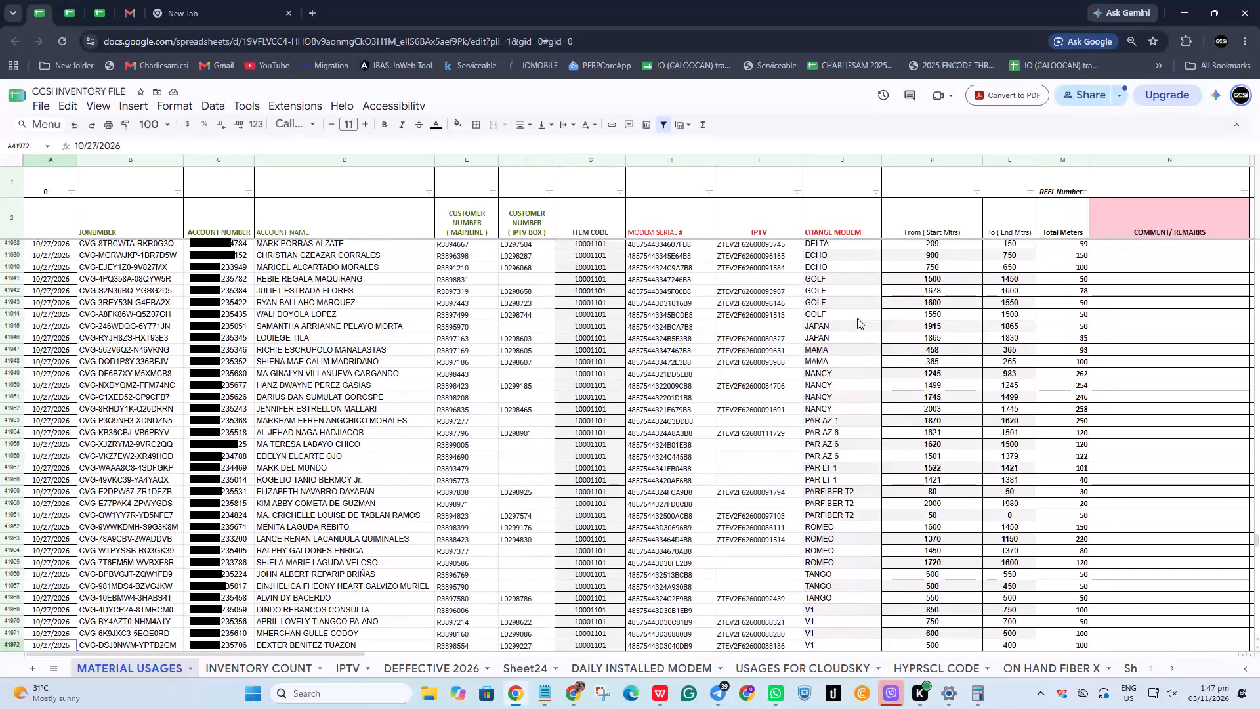
key(Down)
key(Down)
key(Down)
key(Down)
key(Down)
key(Down)
key(Down)
key(Down)
key(Down)
key(Down)
key(Down)
key(Down)
key(Down)
key(Down)
key(Down)
key(Down)
key(Down)
key(Down)
key(Down)
key(Down)
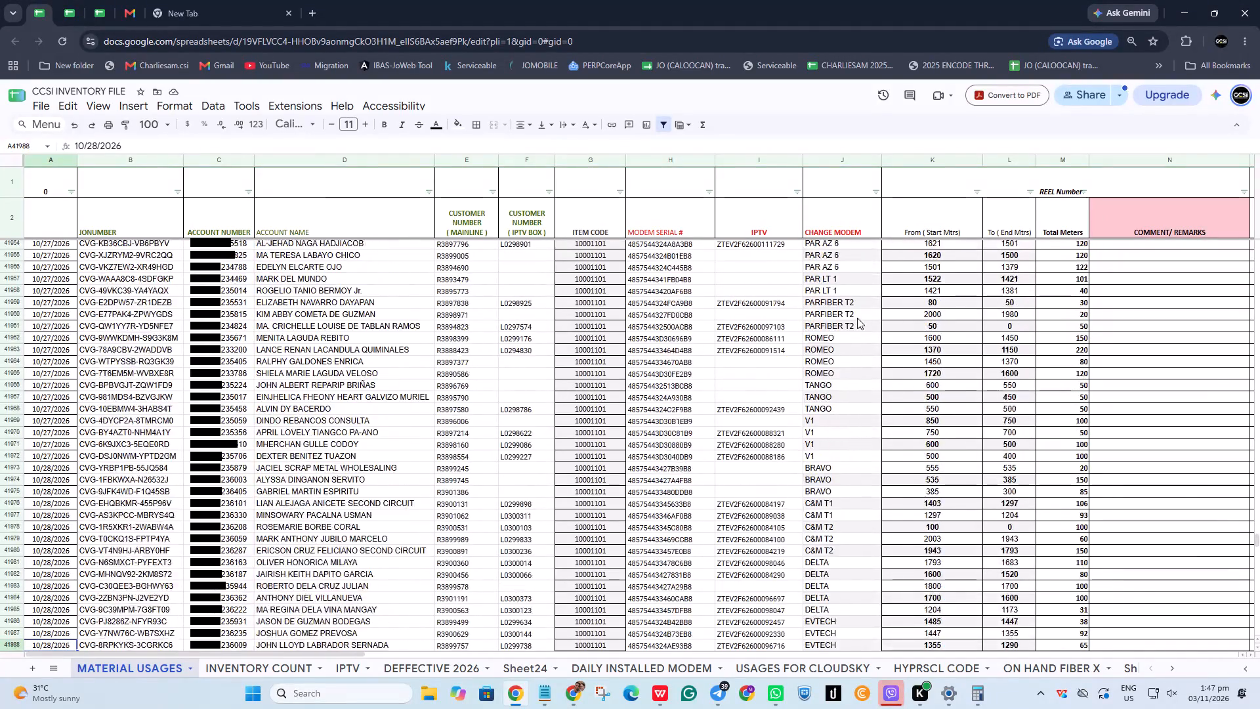
key(Right)
key(Right)
key(Right)
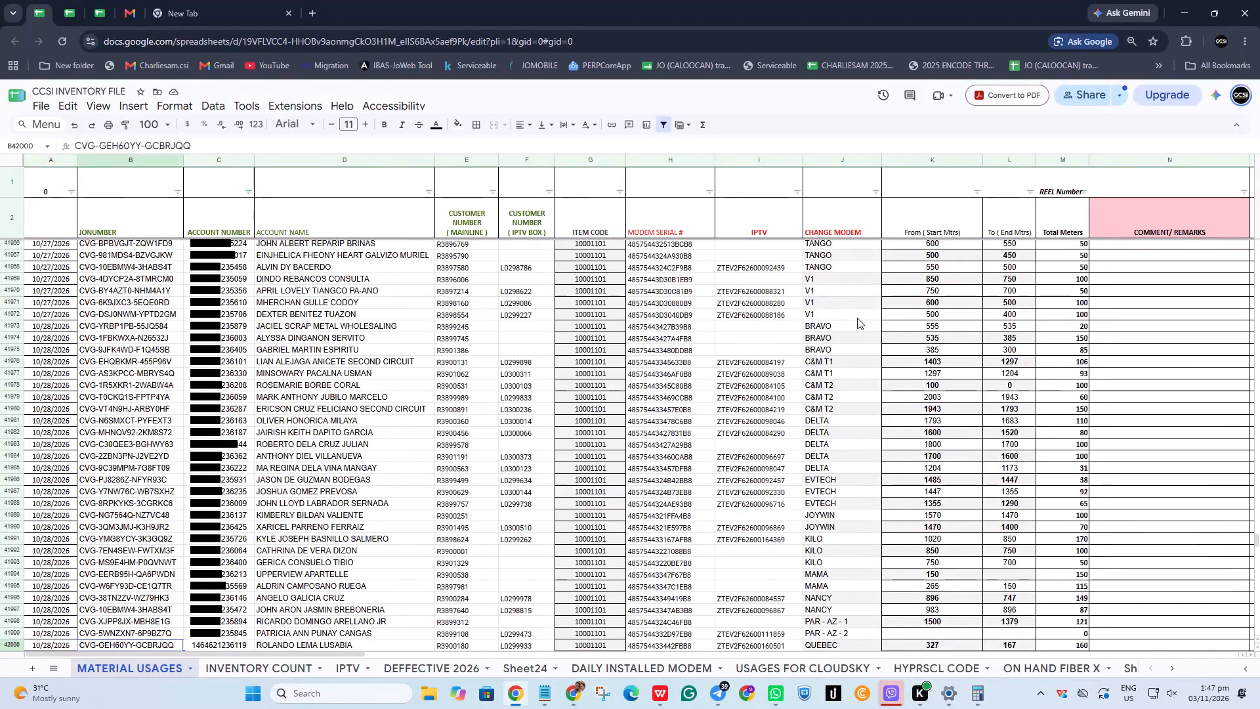
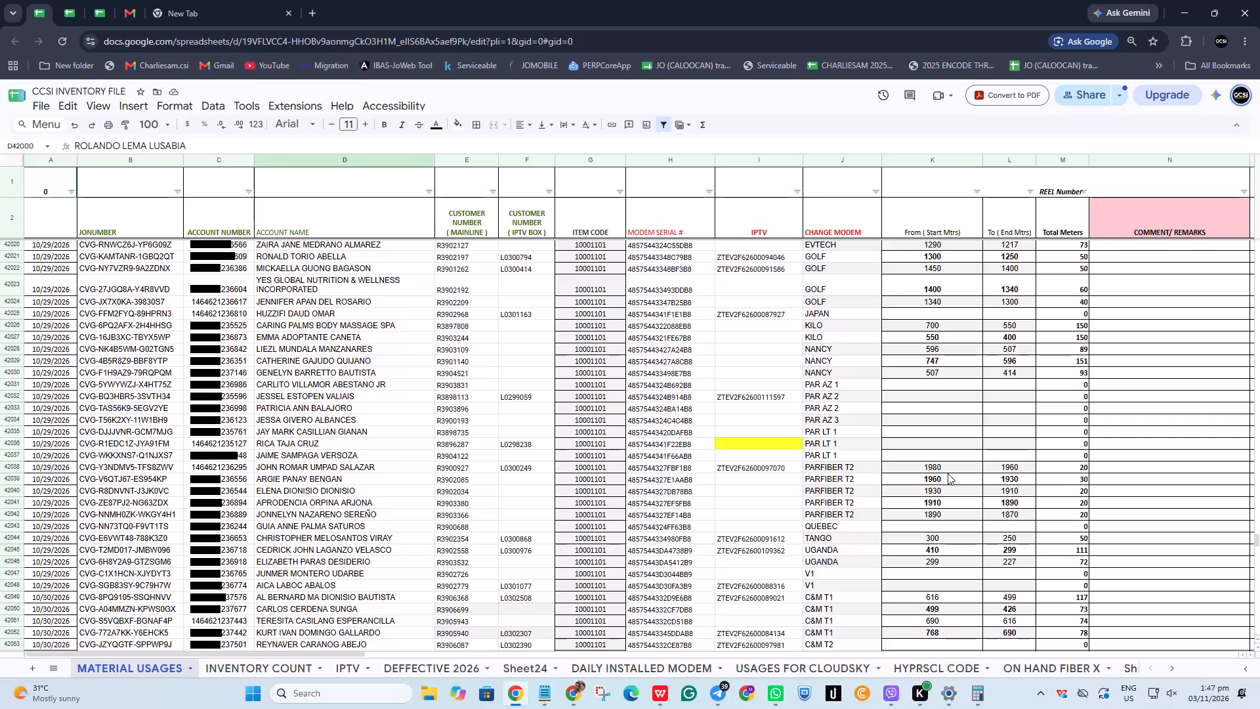
Trace the PAR AZ 1 entry in row 42031 from its starting meter cell back across its modem details.
click(942, 385)
key(Left)
key(Left)
key(Left)
key(Left)
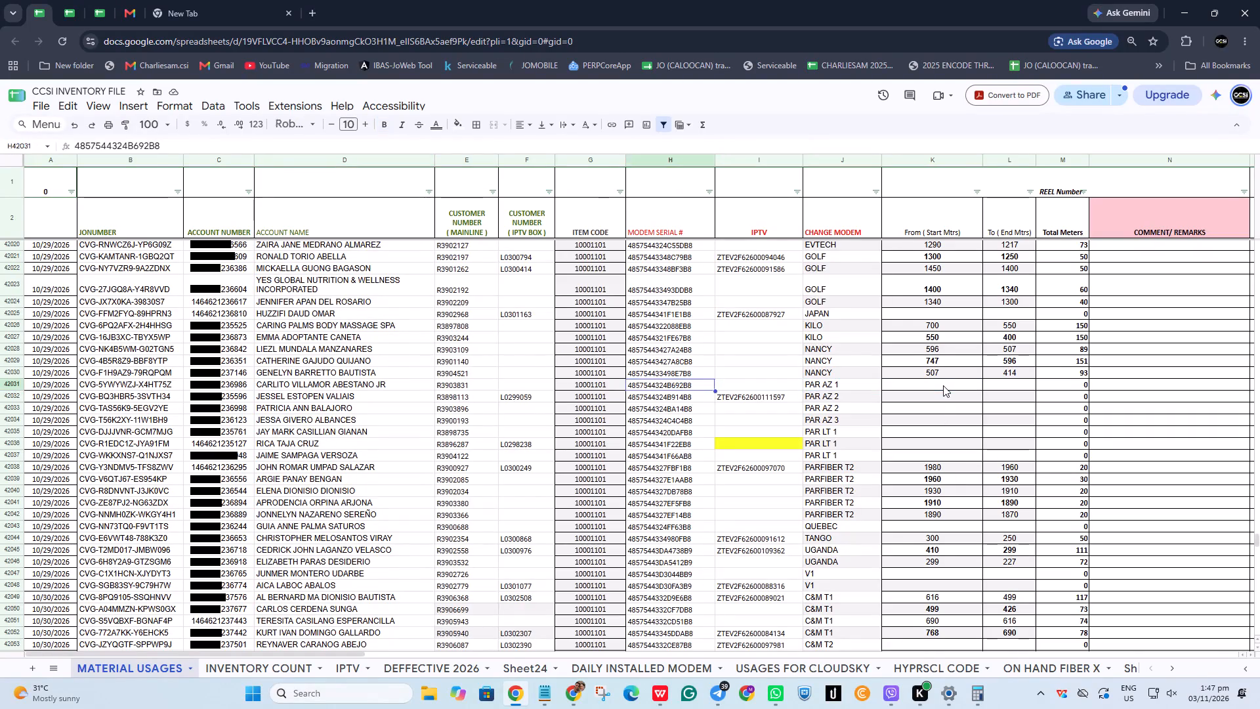
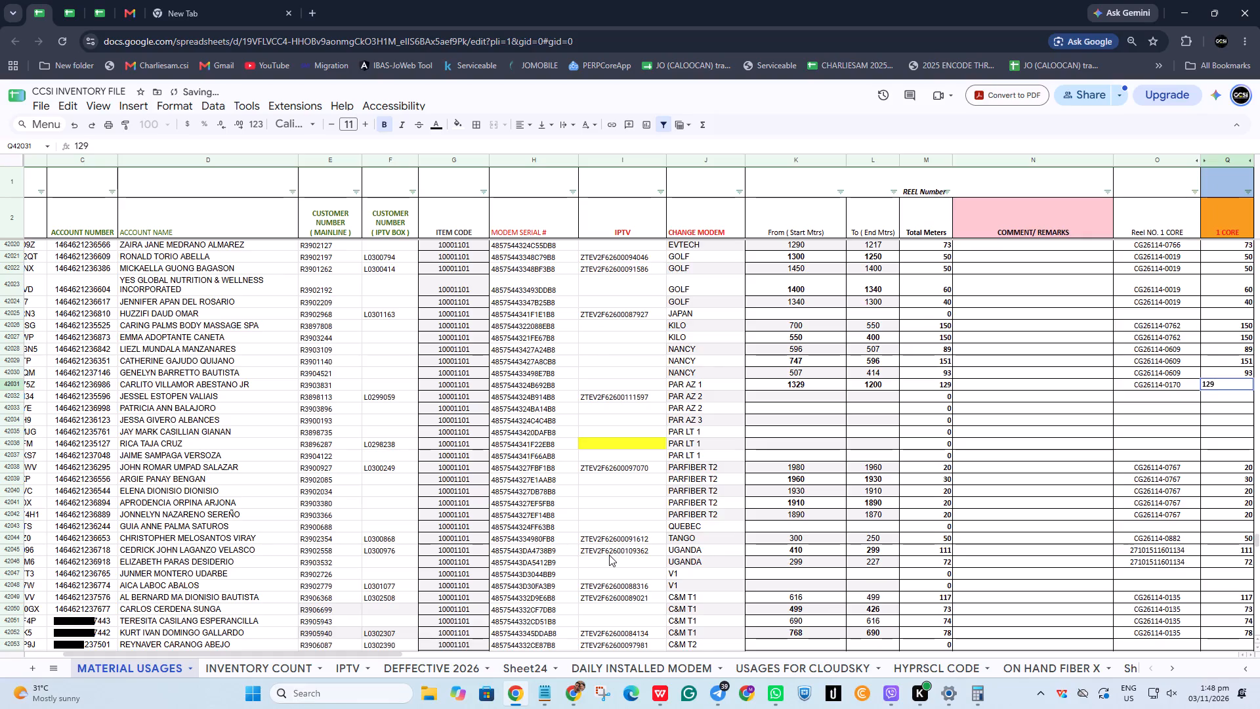
Complete row 42031's material quantities: S-clamp 4, house bracket hook 1, mid span hook 1, cable clip 20 and cable tie 20.
key(Tab)
key(Tab)
key(Tab)
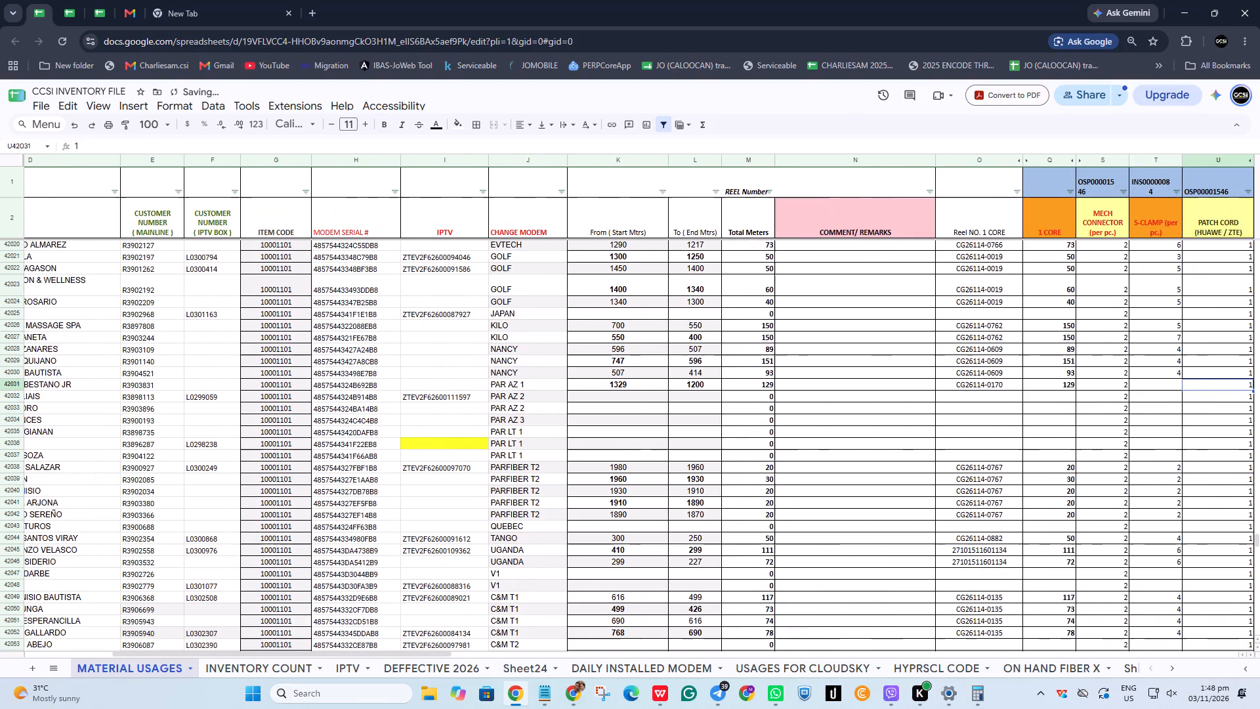
key(Left)
key(4)
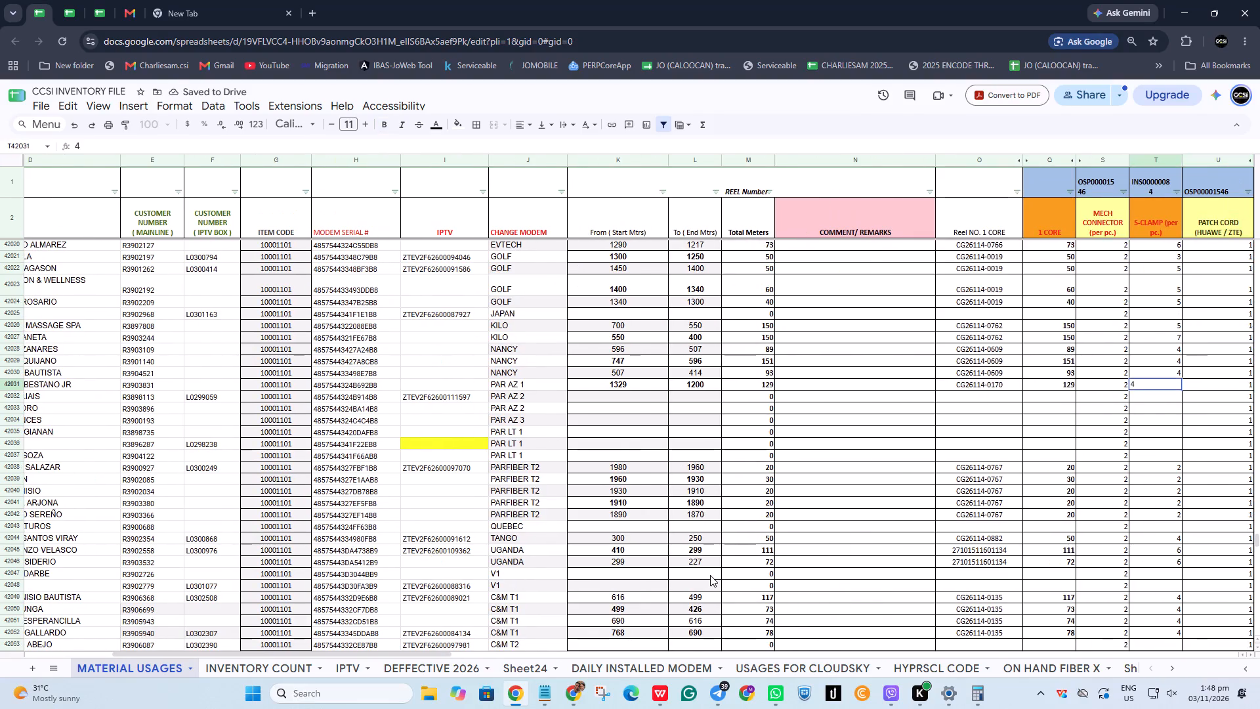
key(Right)
key(Right)
key(1)
key(Right)
key(1)
key(Right)
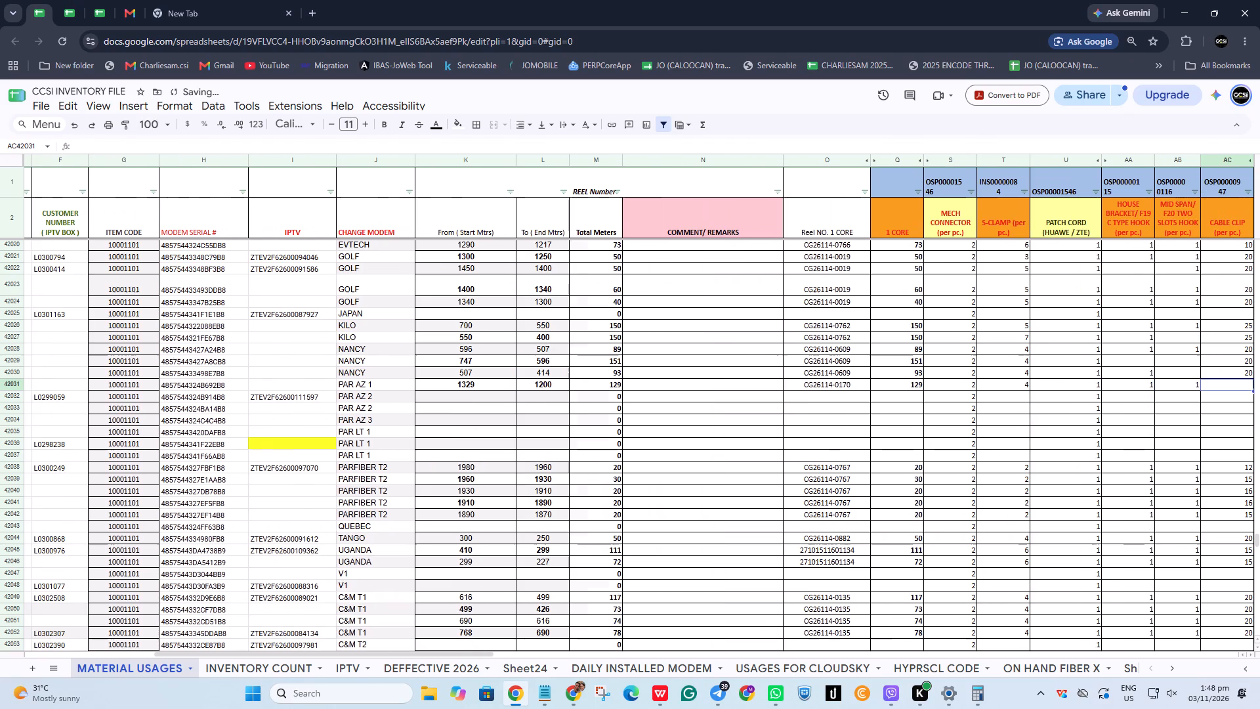
text(20)
key(Right)
text(20)
key(Right)
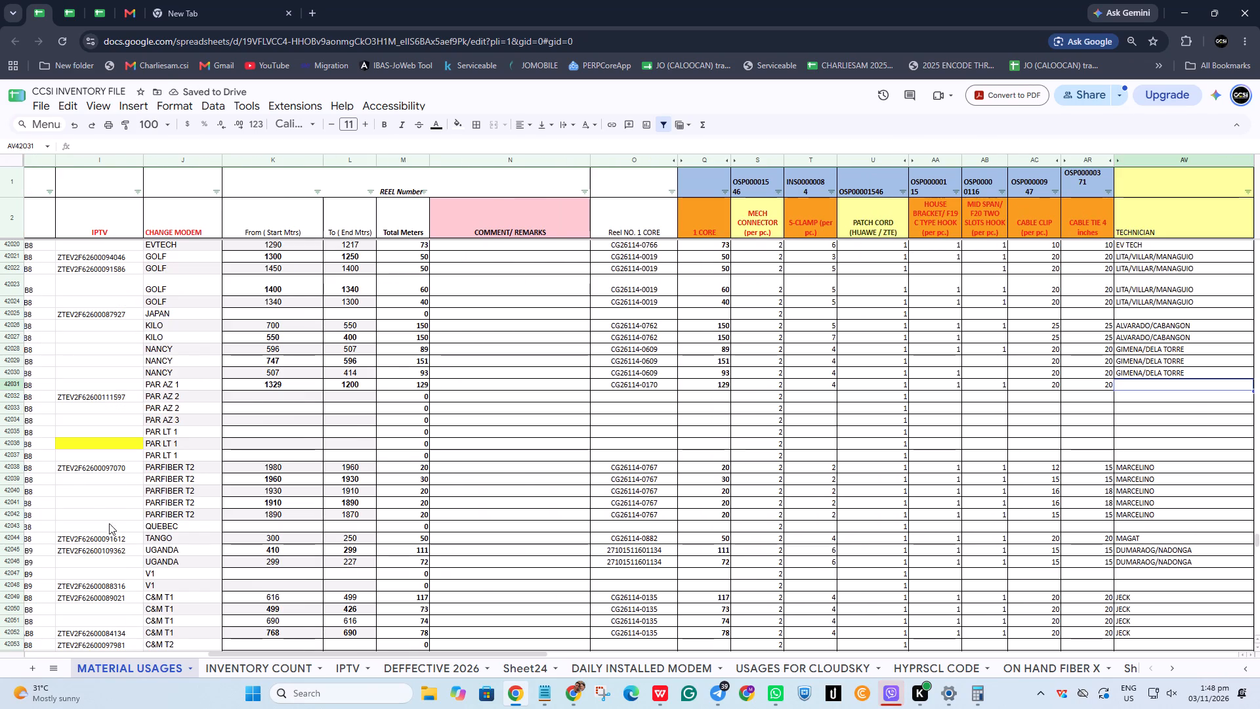
Copy the team name PAR AZ 1 from row 42031's CHANGE MODEM cell into its TECHNICIAN cell.
click(178, 385)
key(ctrl+c)
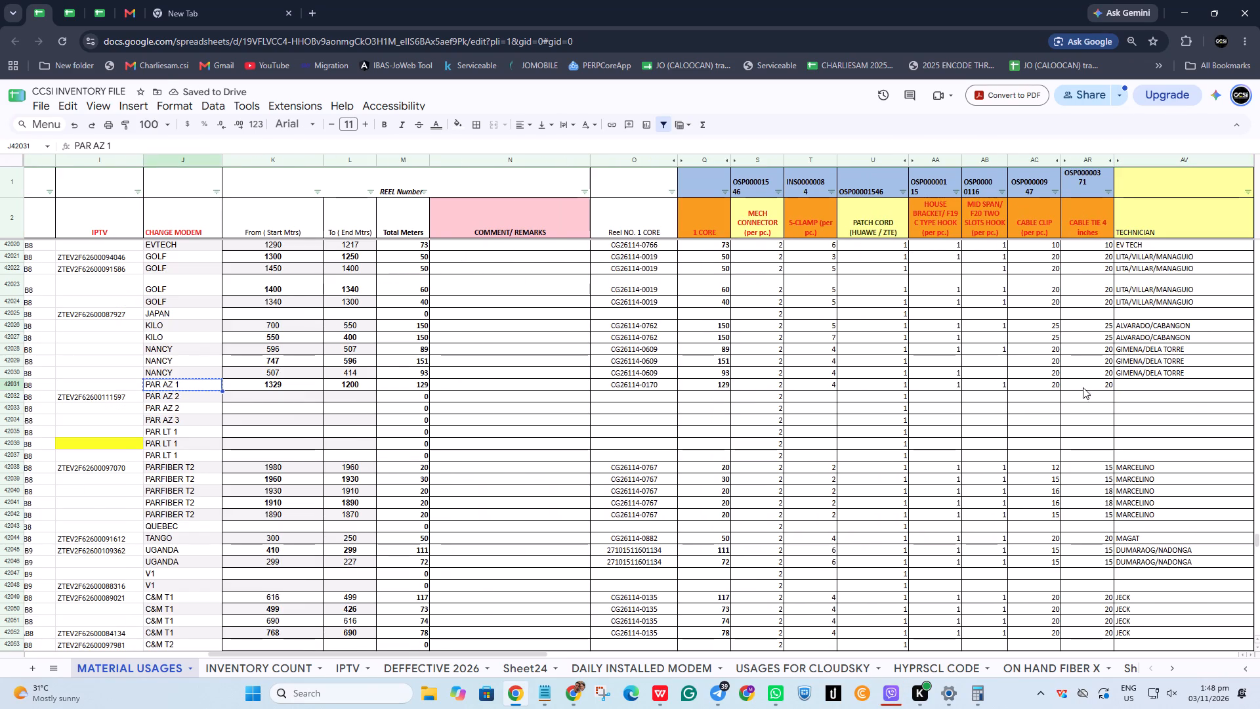
click(1122, 383)
key(ctrl+v)
key(Tab)
key(Tab)
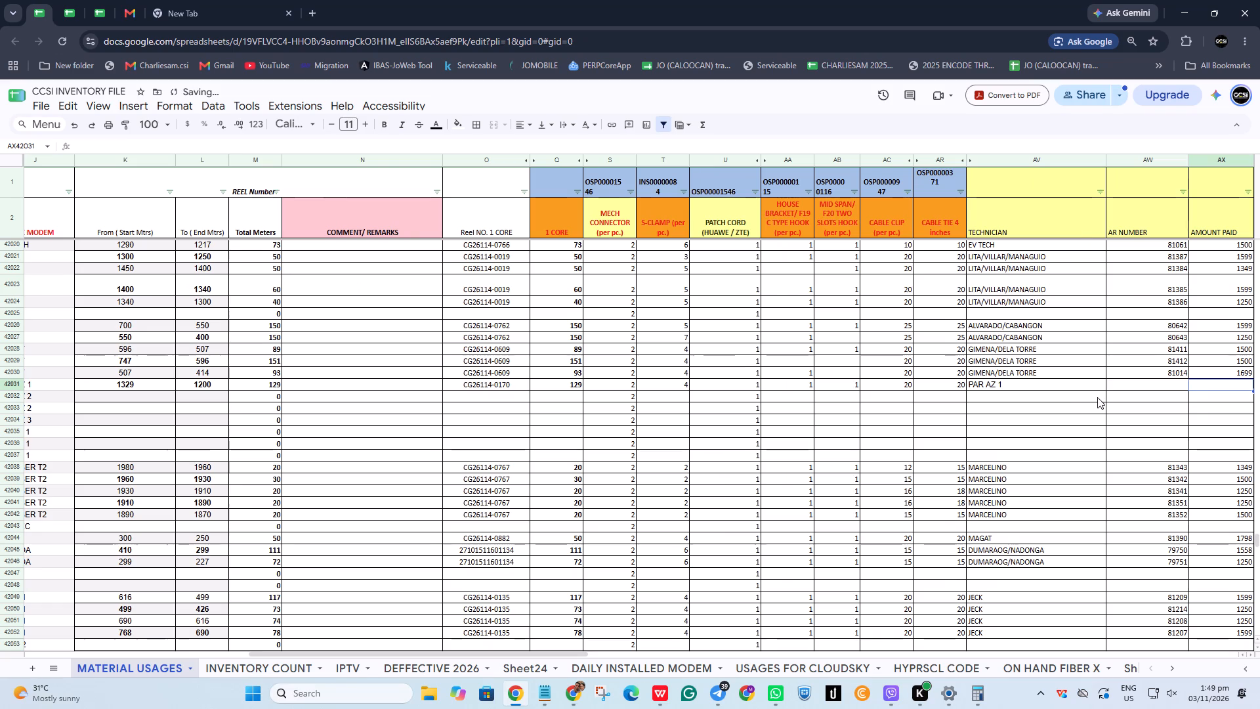
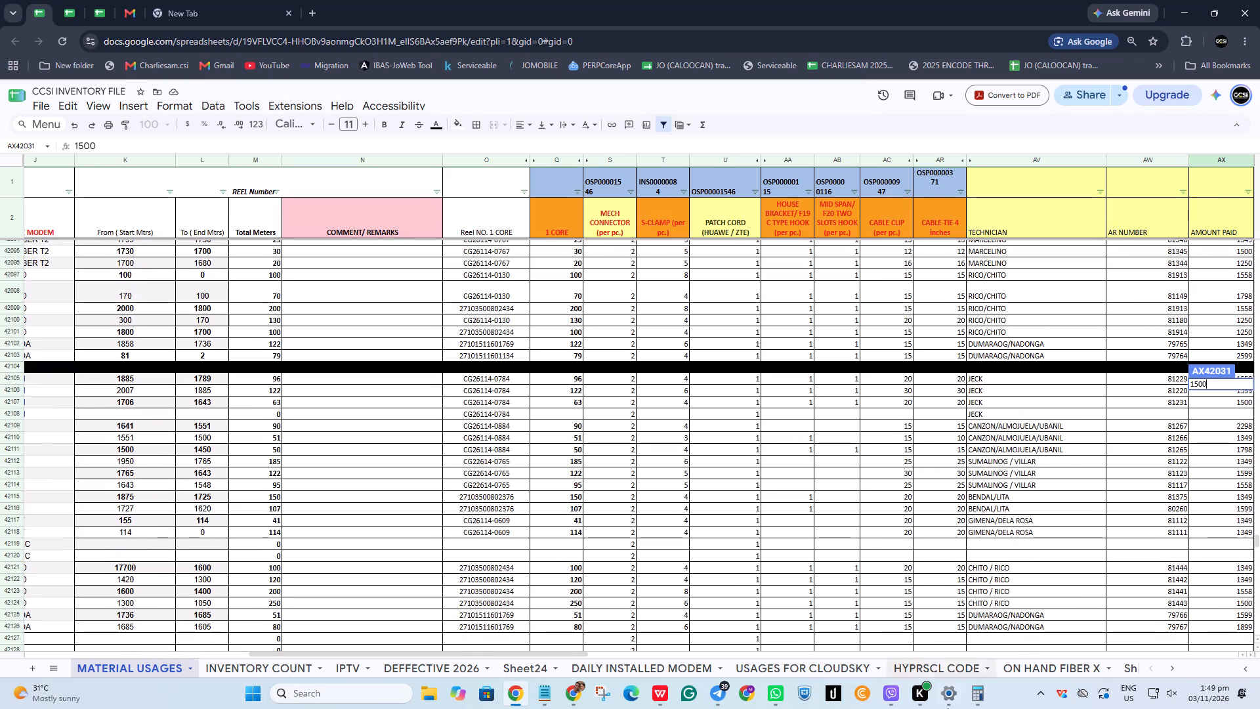
Enter 1500 as the amount paid in row 42031.
click(698, 510)
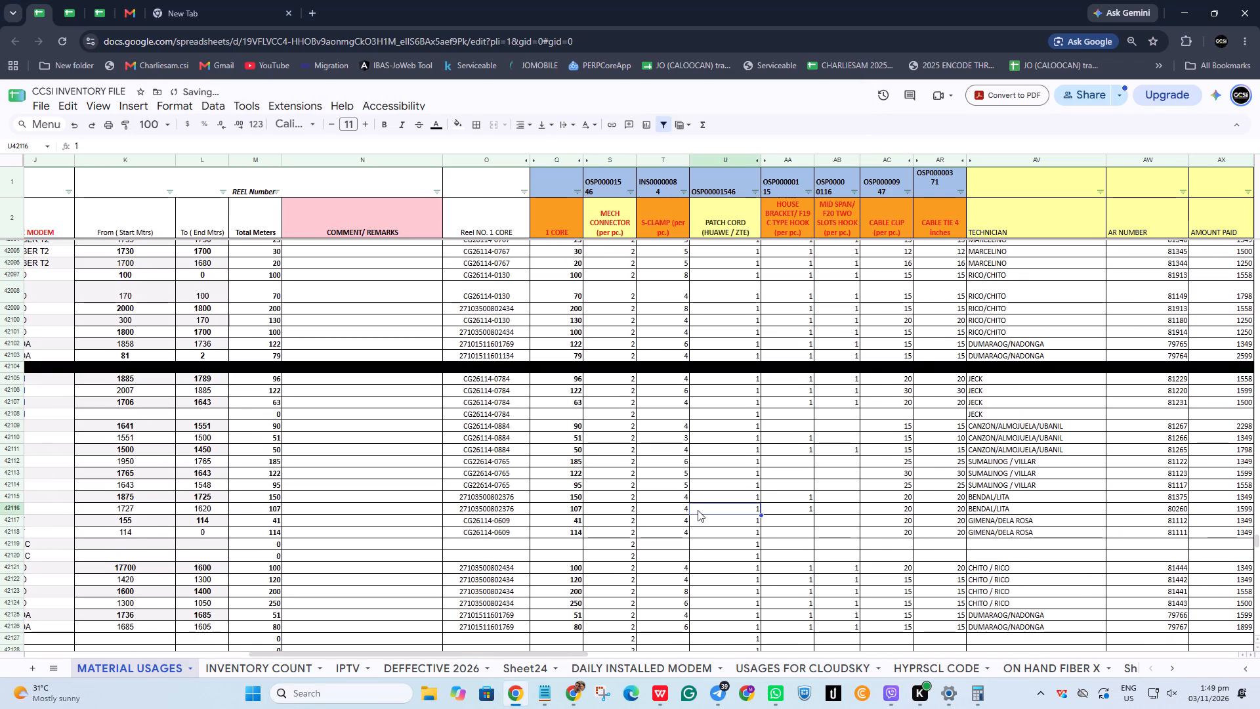
Review the CHANGE MODEM teams and their meter values from the 11/02/2026 entries back to the 10/29/2026 entries for incomplete rows.
key(Left)
key(Left)
key(Left)
key(Left)
key(Left)
key(Left)
key(Left)
key(Left)
key(Left)
key(Left)
key(Left)
key(Left)
key(Left)
key(Left)
key(Left)
key(Left)
key(Left)
key(Left)
key(Left)
key(Left)
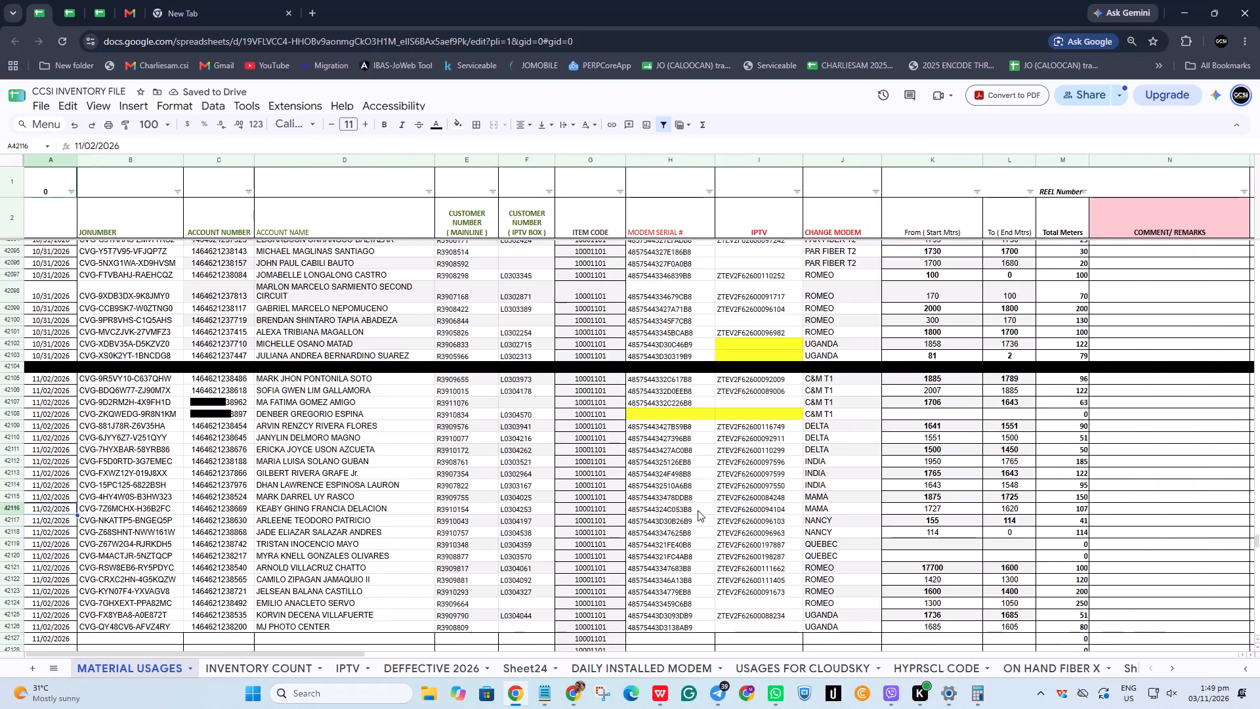
key(Right)
key(Right)
key(Right)
key(Right)
key(Right)
key(Right)
key(Right)
key(Right)
key(Right)
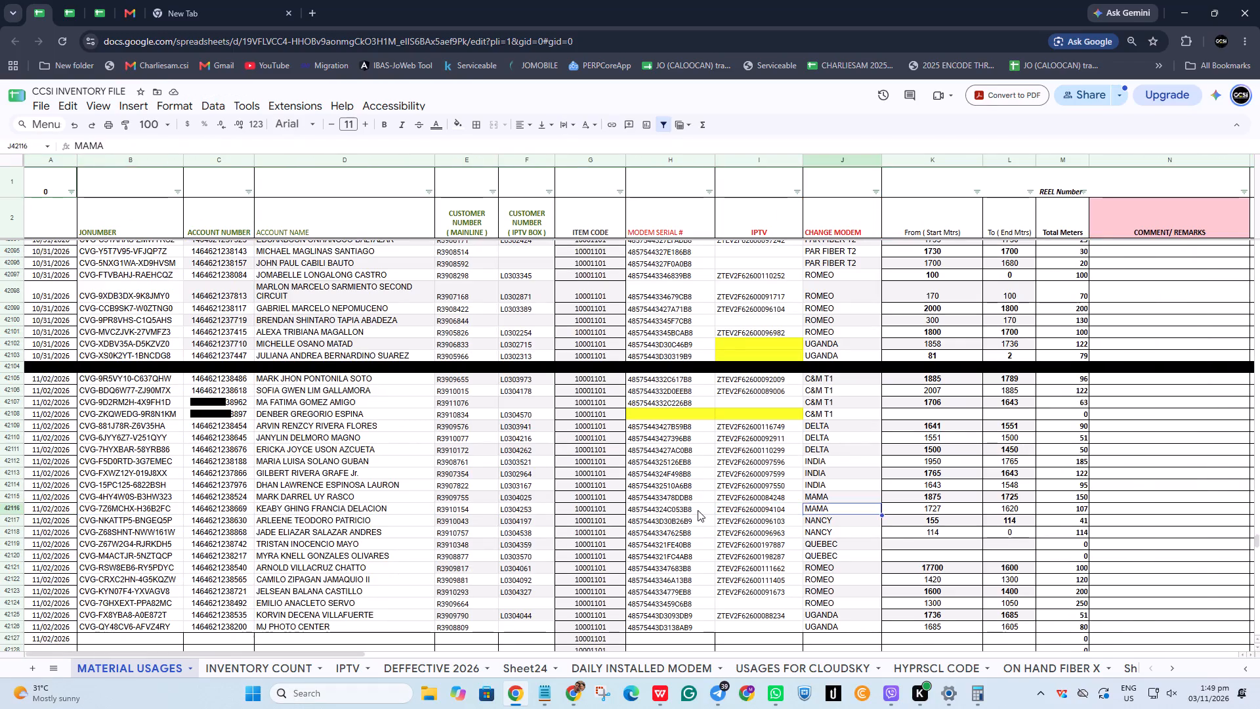
key(Down)
key(Down)
key(Down)
key(Down)
key(Down)
key(Down)
key(Down)
key(Down)
key(Down)
key(Down)
key(Down)
key(Down)
key(Down)
key(Down)
key(Down)
key(Down)
key(Down)
key(Down)
key(Down)
key(Up)
key(Up)
key(Up)
key(Up)
key(Up)
key(Up)
key(Up)
key(Up)
key(Up)
key(Up)
key(Up)
key(Up)
key(Up)
key(Up)
key(Up)
key(Up)
key(Up)
key(Up)
key(Up)
key(Up)
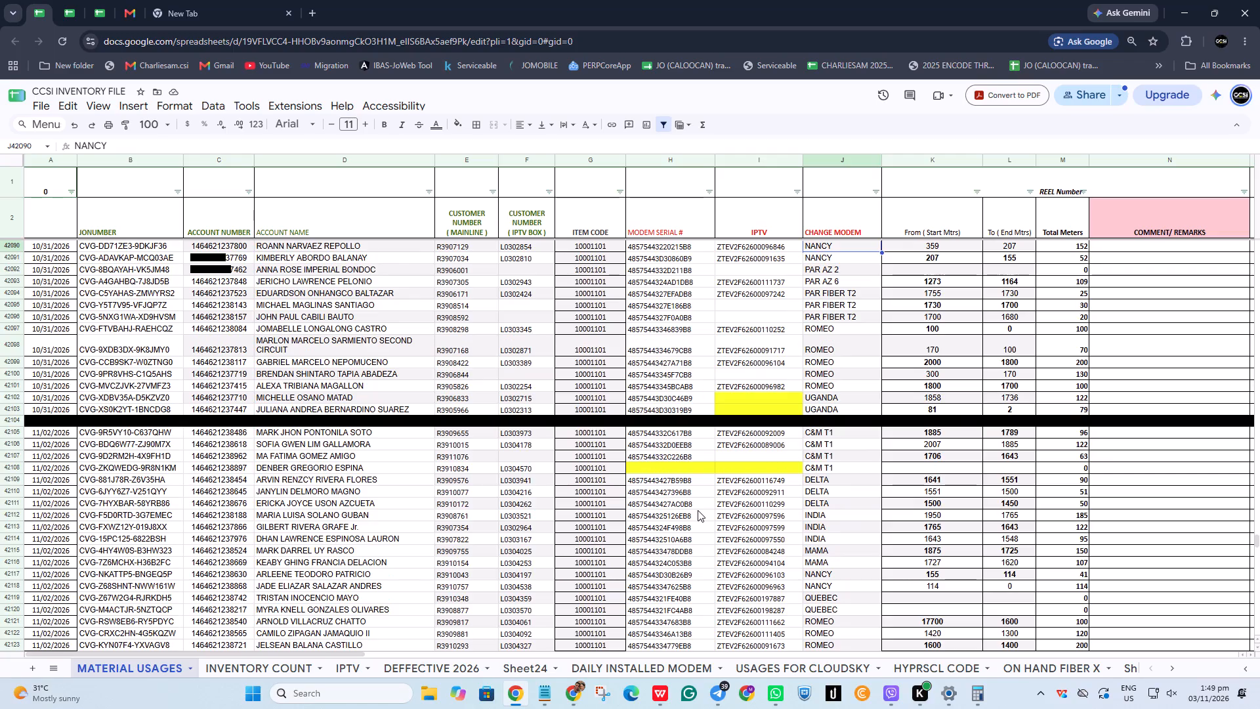
key(Up)
key(Up)
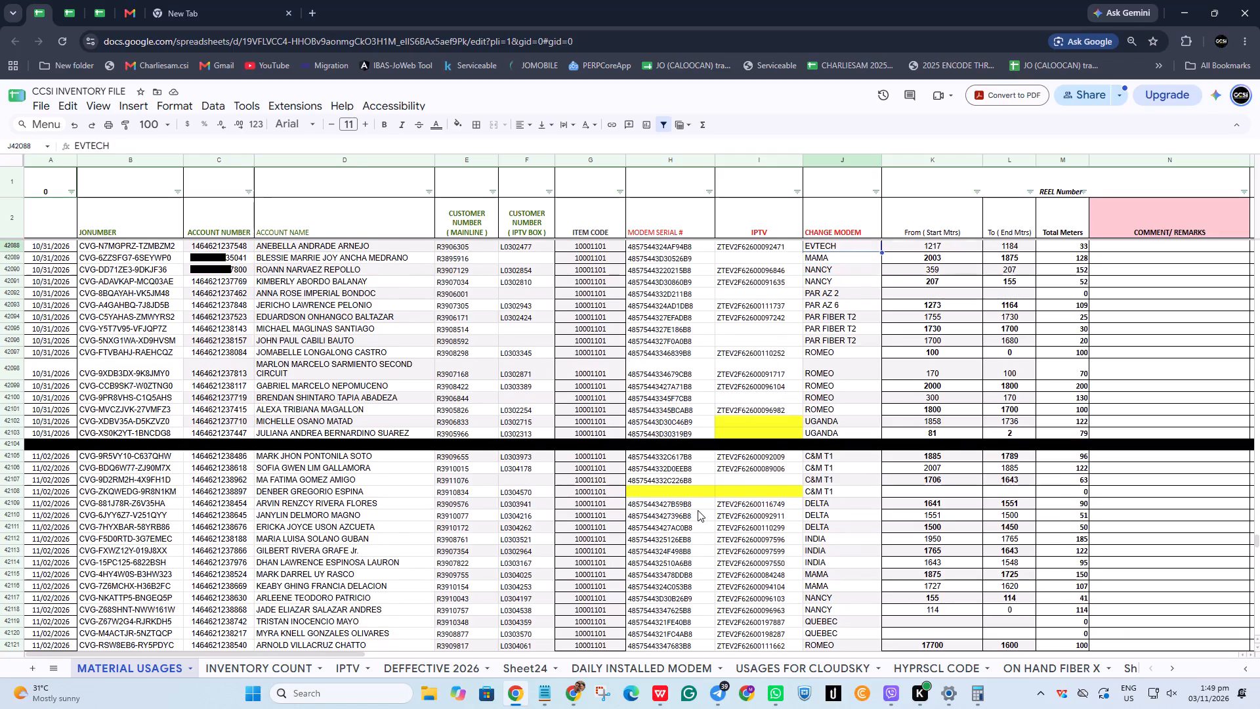
key(Up)
key(Up)
key(Up)
key(Up)
key(Up)
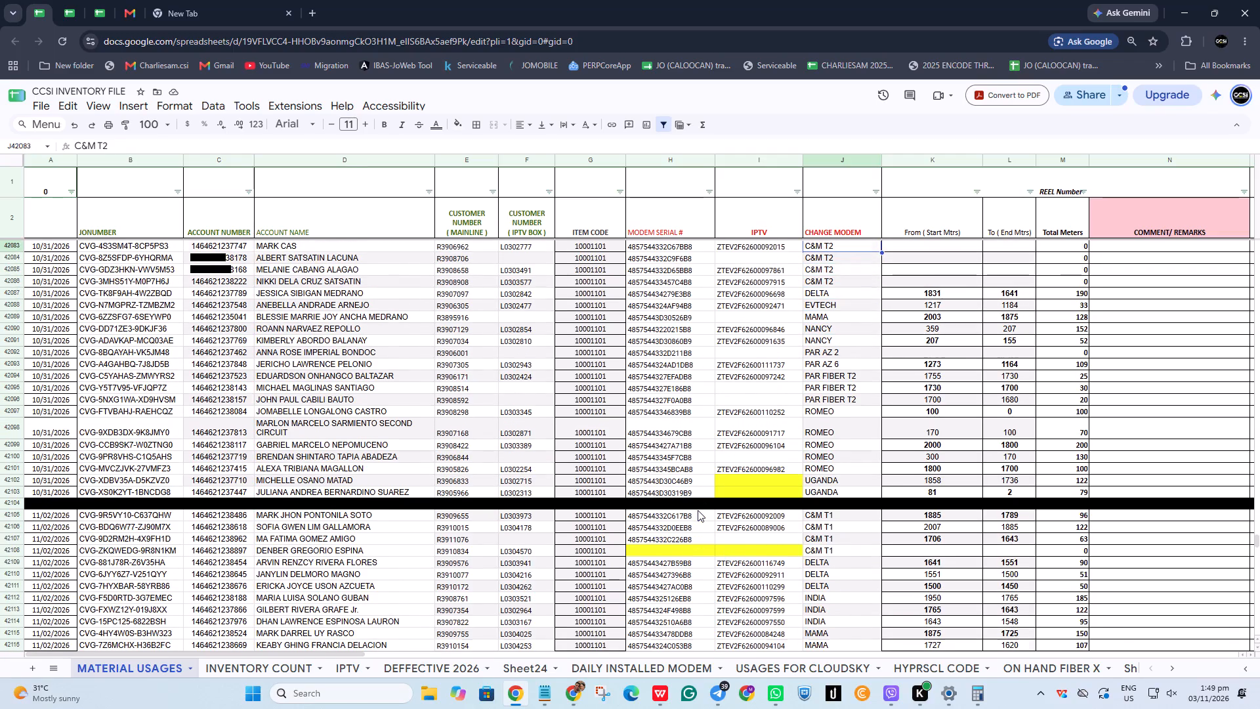
key(Up)
key(Up)
key(Up)
key(Up)
key(Up)
key(Up)
key(Up)
key(Up)
key(Up)
key(Up)
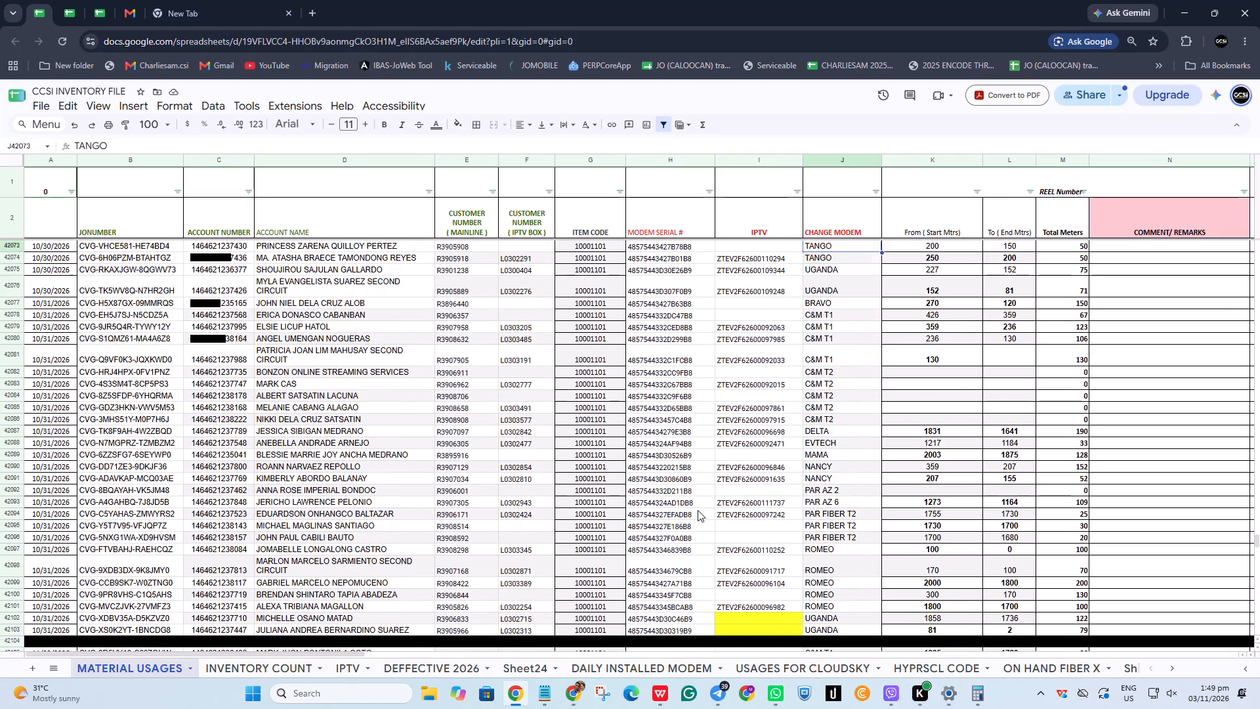
key(Up)
key(Up)
key(Up)
key(Down)
key(Up)
key(Up)
key(Up)
key(Up)
key(Up)
key(Up)
key(Up)
key(Up)
key(Up)
key(Up)
key(Up)
key(Up)
key(Up)
key(Up)
key(Up)
key(Up)
key(Up)
key(Up)
key(Up)
key(Up)
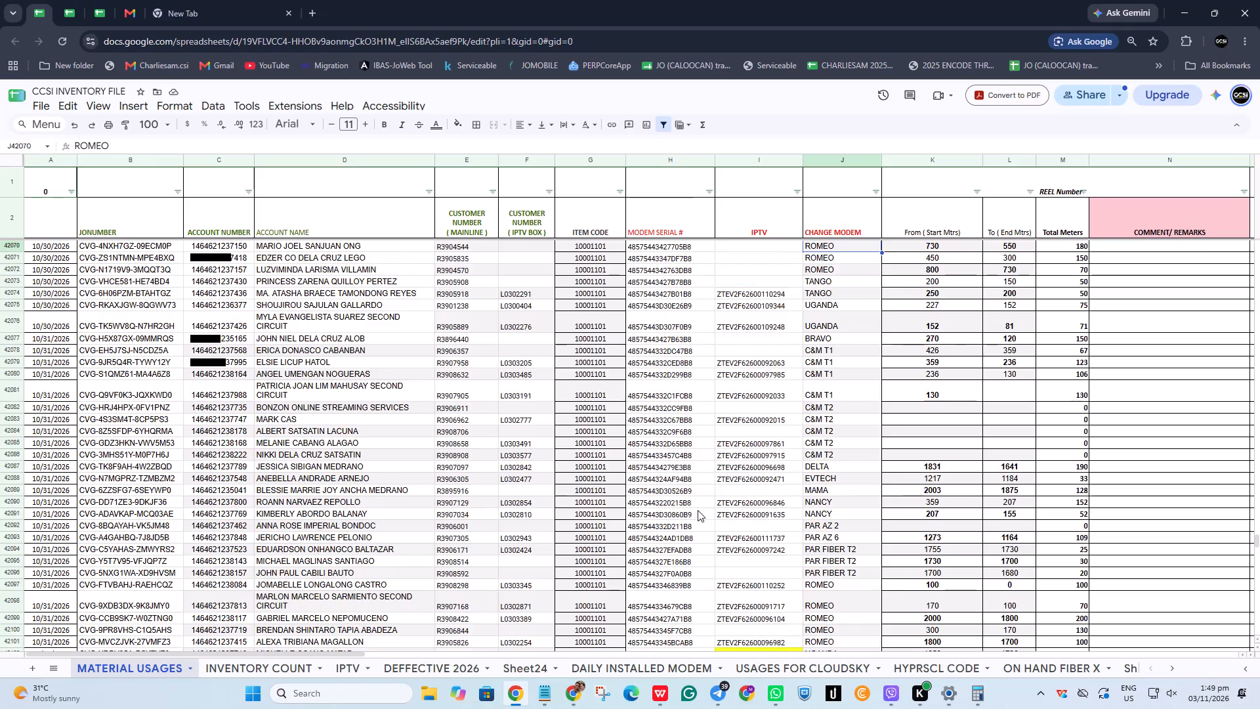
key(Up)
key(Up)
key(Up)
key(Up)
key(Up)
key(Up)
key(Up)
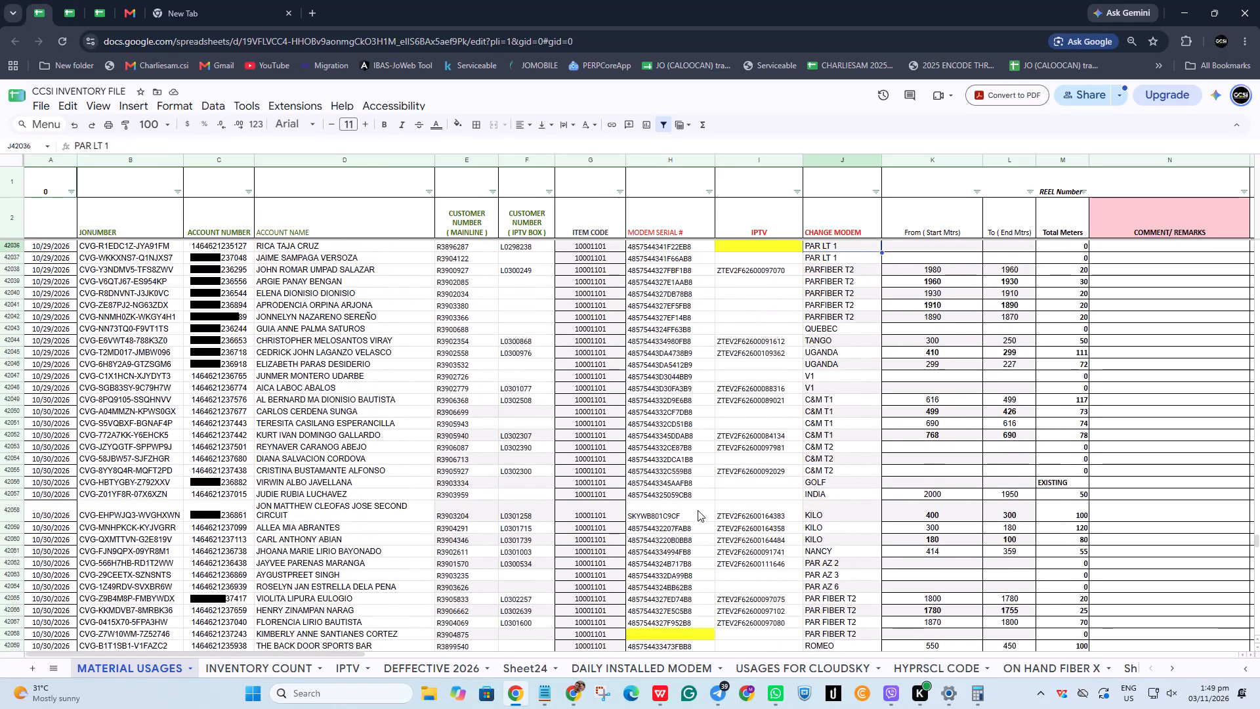
key(Up)
key(Up)
key(Up)
key(Up)
key(Up)
key(Up)
key(Up)
key(Up)
key(Up)
key(Up)
key(Up)
key(Up)
key(Up)
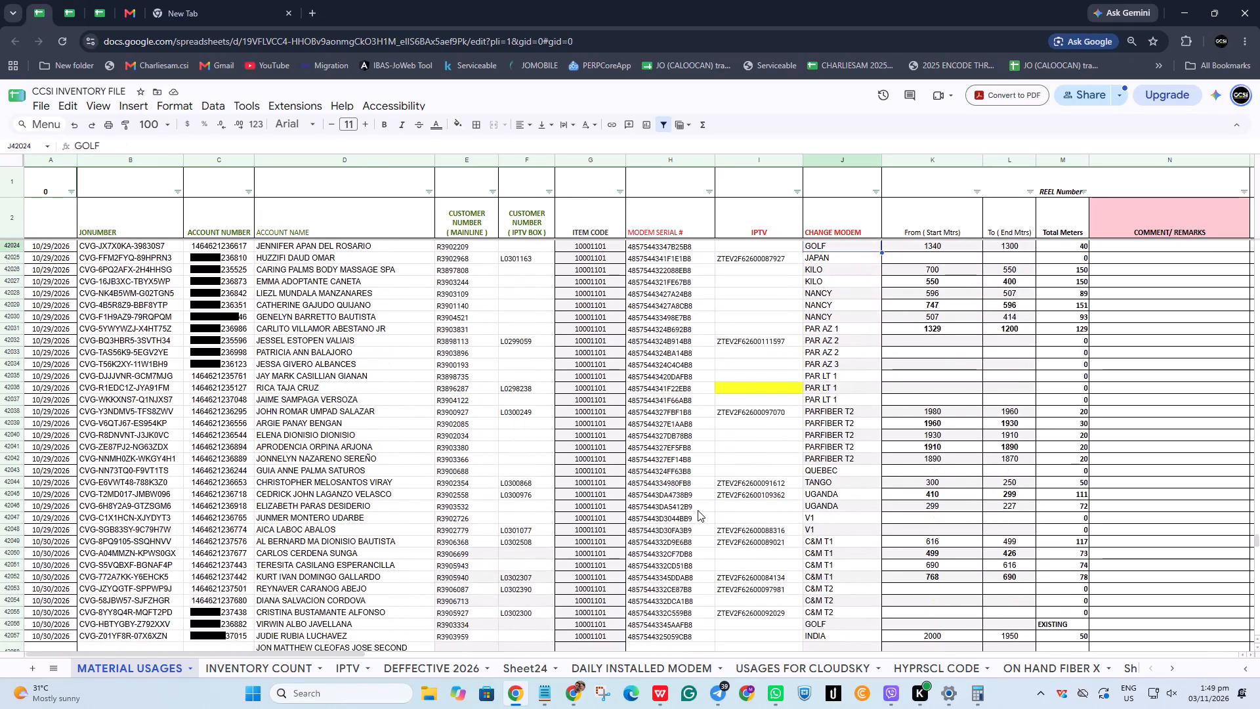
key(Down)
key(Down)
key(Down)
key(Down)
key(Down)
key(Down)
key(Down)
key(Down)
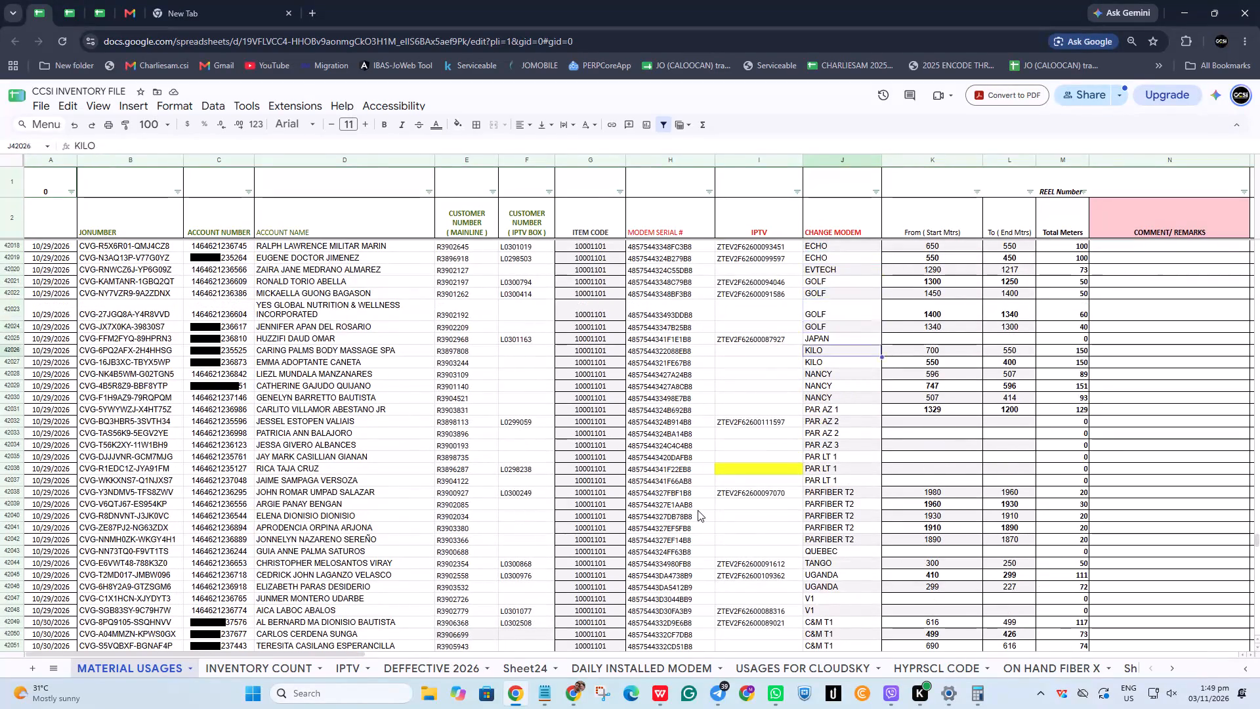
Select the account number in row 42025, the JAPAN team's 10/29/2026 entry without meter values.
key(Up)
key(Left)
key(Left)
key(Left)
key(Left)
key(Left)
key(Left)
key(Left)
key(Left)
key(Left)
key(Left)
key(Left)
key(Left)
key(Right)
key(Right)
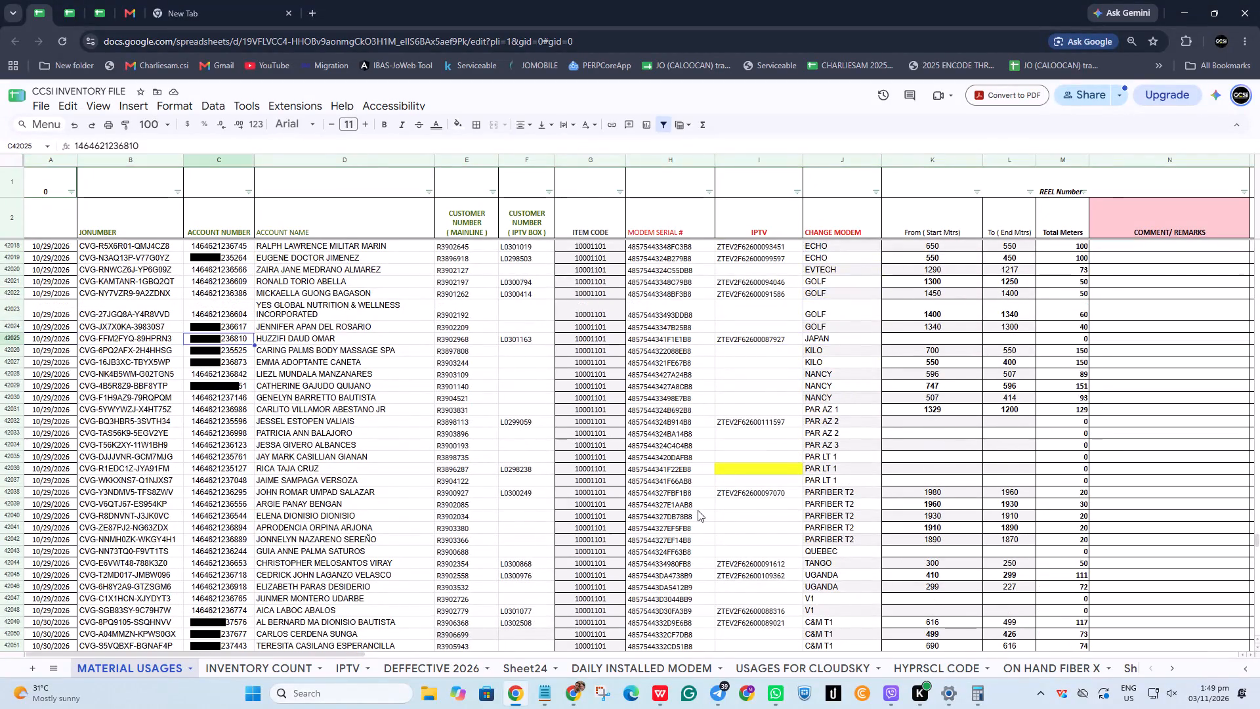
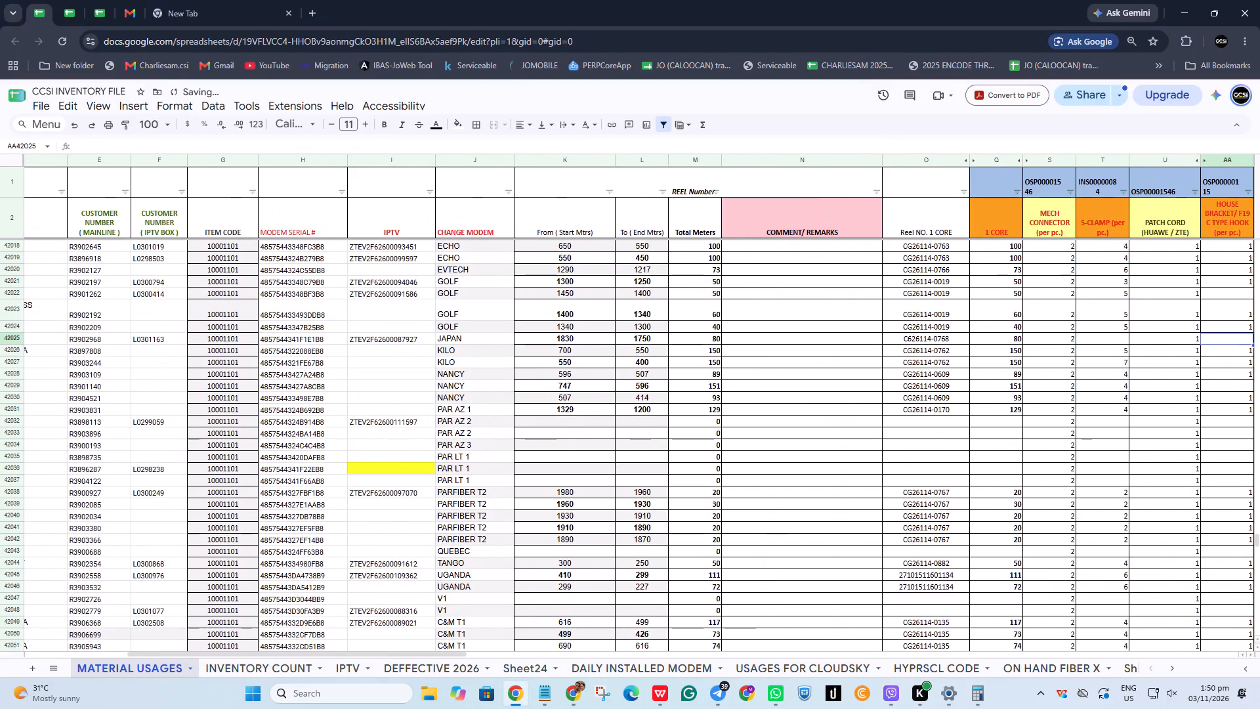
Fill row 42025's hardware quantities with 4 S-clamps, 1 house bracket and 1 mid span hook.
key(Left)
key(Left)
key(4)
key(Tab)
key(Tab)
key(1)
key(Tab)
key(1)
key(Tab)
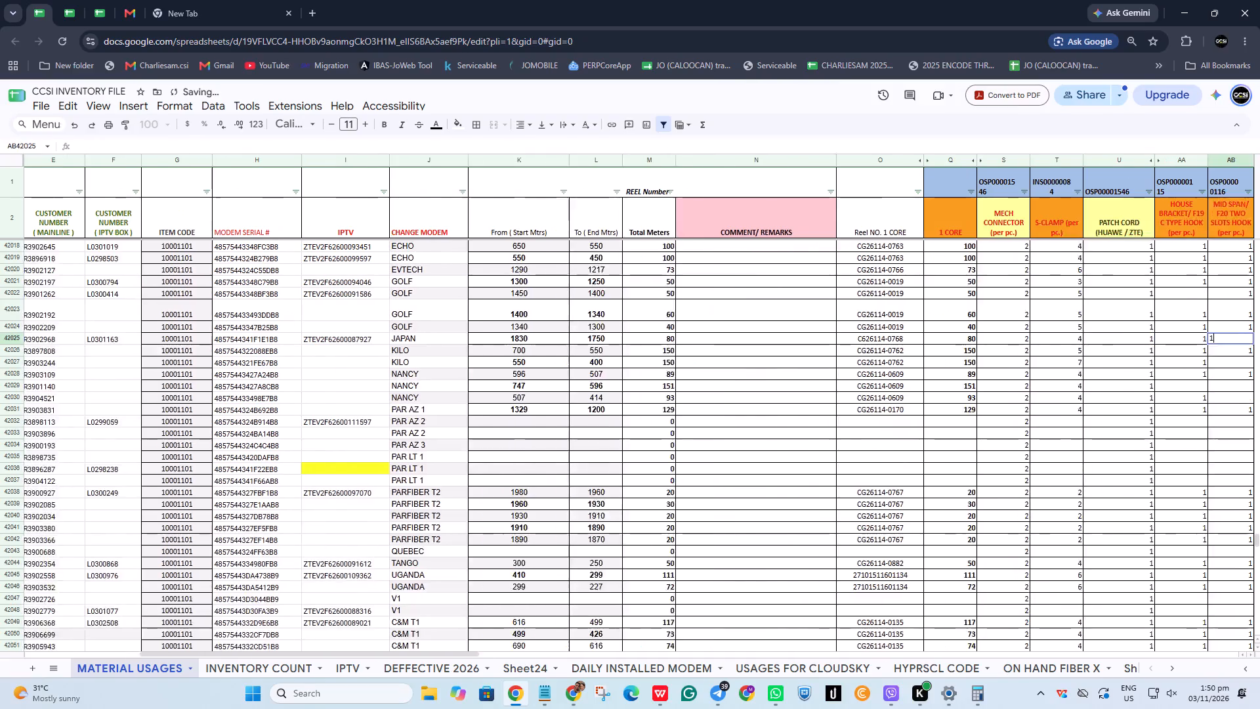
Enter 20 cable clips and 20 cable ties for the JAPAN team's entry in row 42025.
key(Tab)
key(Left)
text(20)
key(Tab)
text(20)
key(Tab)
Enter the JAPAN team's technician names in the TECHNICIAN column of row 42025.
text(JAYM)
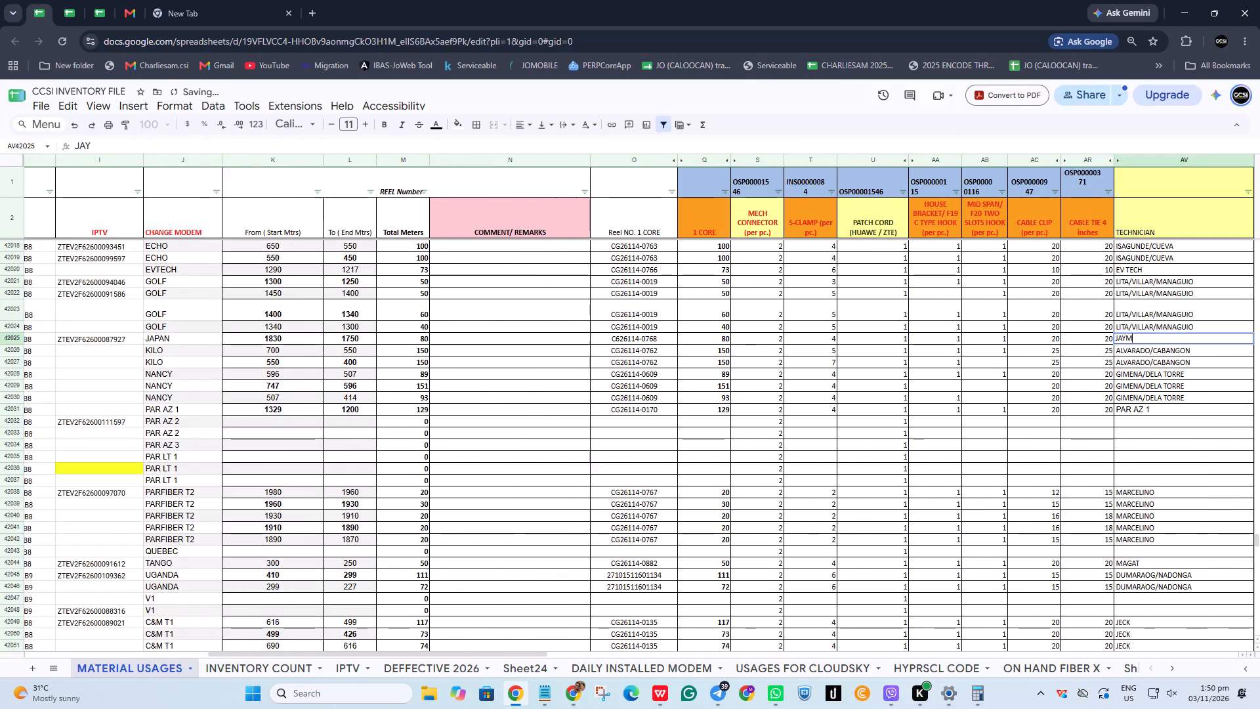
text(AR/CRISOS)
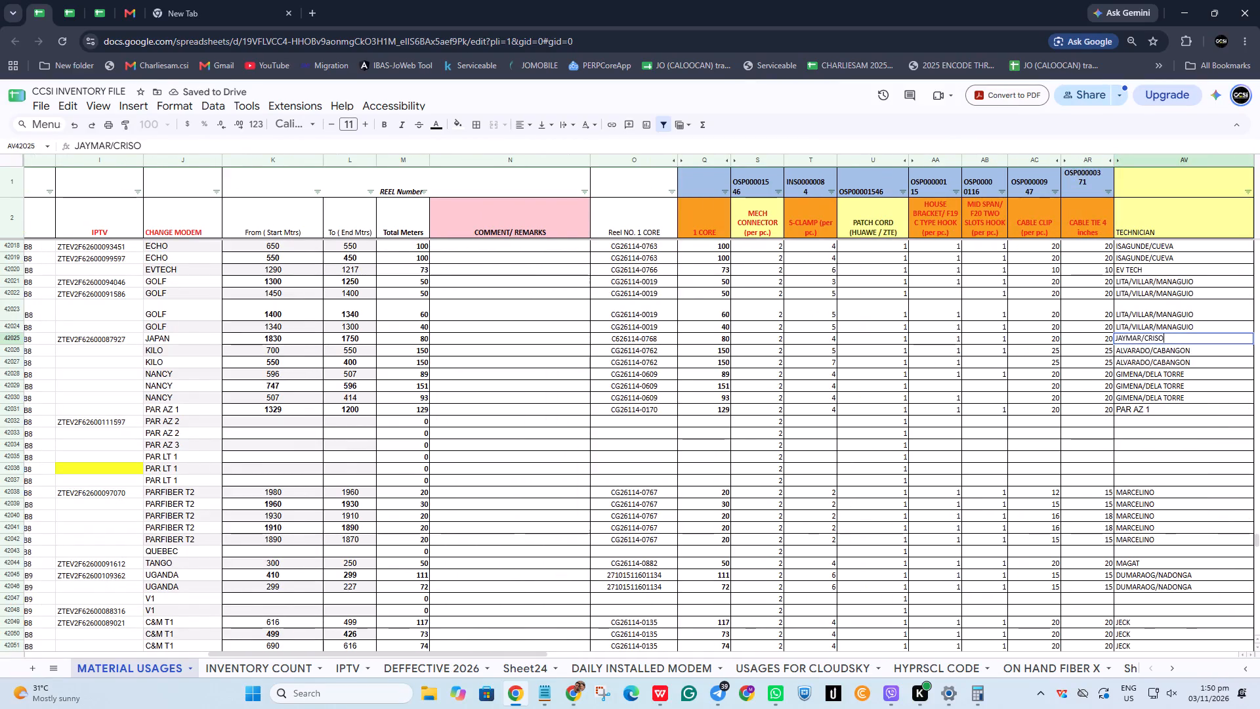
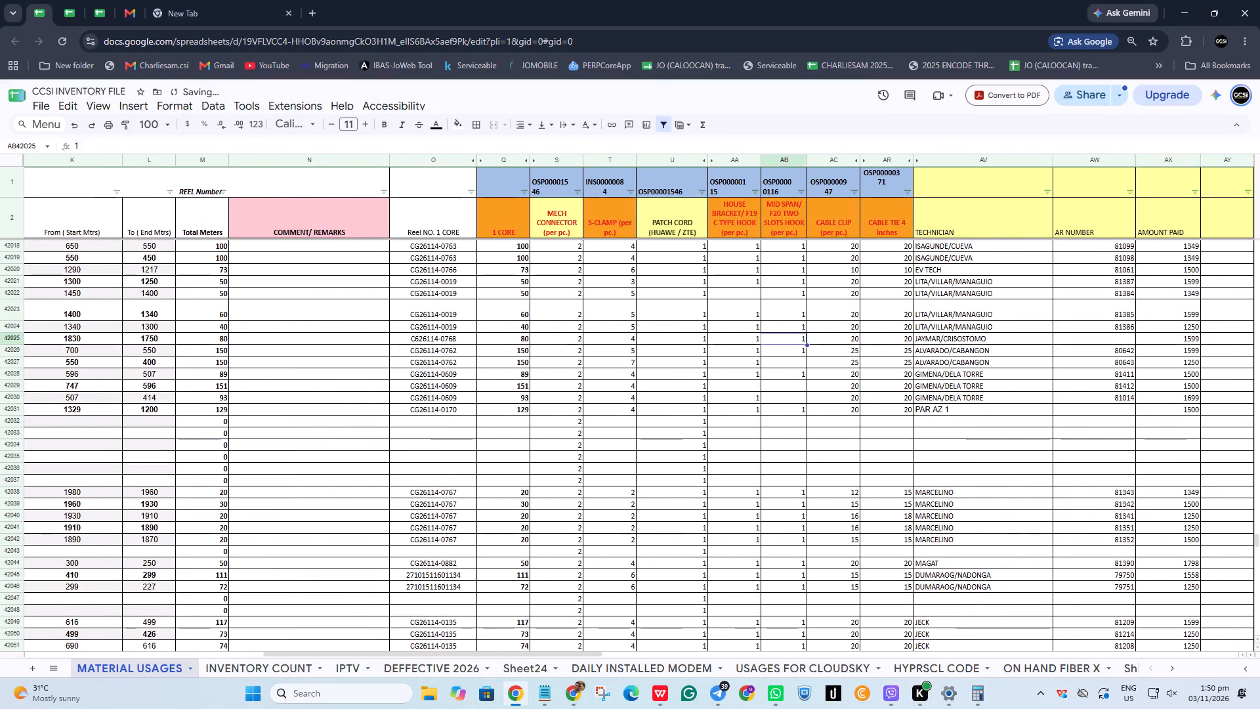
Review the start, end and Total Meters values of the 10/29/2026 entries around row 42025 for missing data.
key(Right)
key(Right)
key(Right)
key(Right)
key(Right)
key(Right)
key(Right)
key(Right)
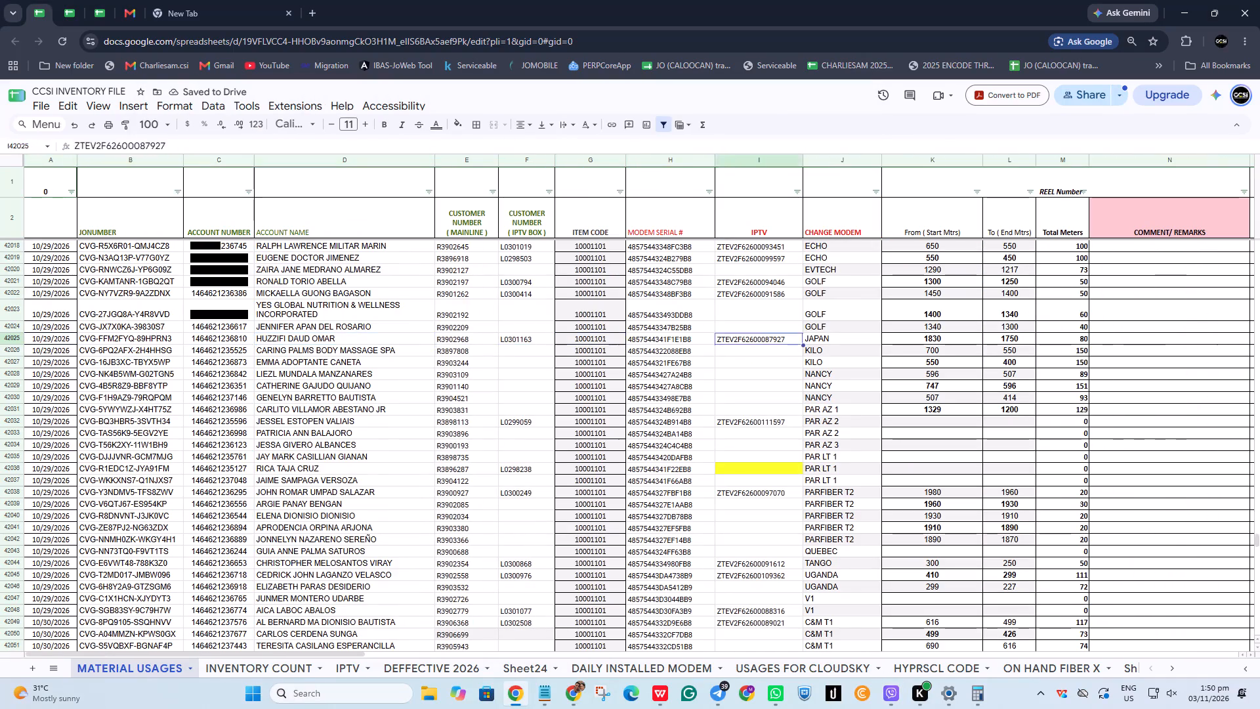
key(Right)
key(Right)
key(Right)
key(Right)
key(Up)
key(Up)
key(Up)
key(Up)
key(Up)
key(Up)
key(Up)
key(Up)
key(Up)
key(Up)
key(Up)
key(Up)
key(Up)
key(Up)
key(Up)
key(Up)
key(Up)
key(Up)
key(Up)
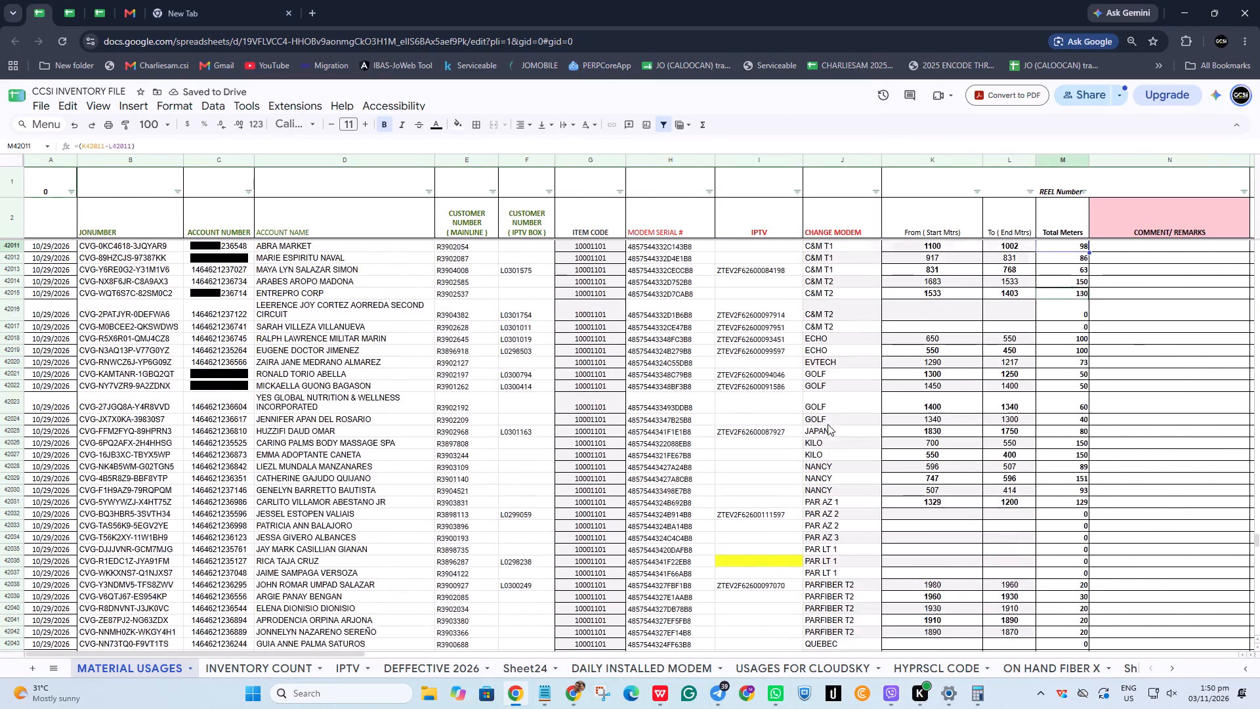
key(Down)
key(Down)
key(Down)
key(Down)
key(Down)
key(Down)
key(Down)
key(Down)
key(Down)
key(Down)
key(Down)
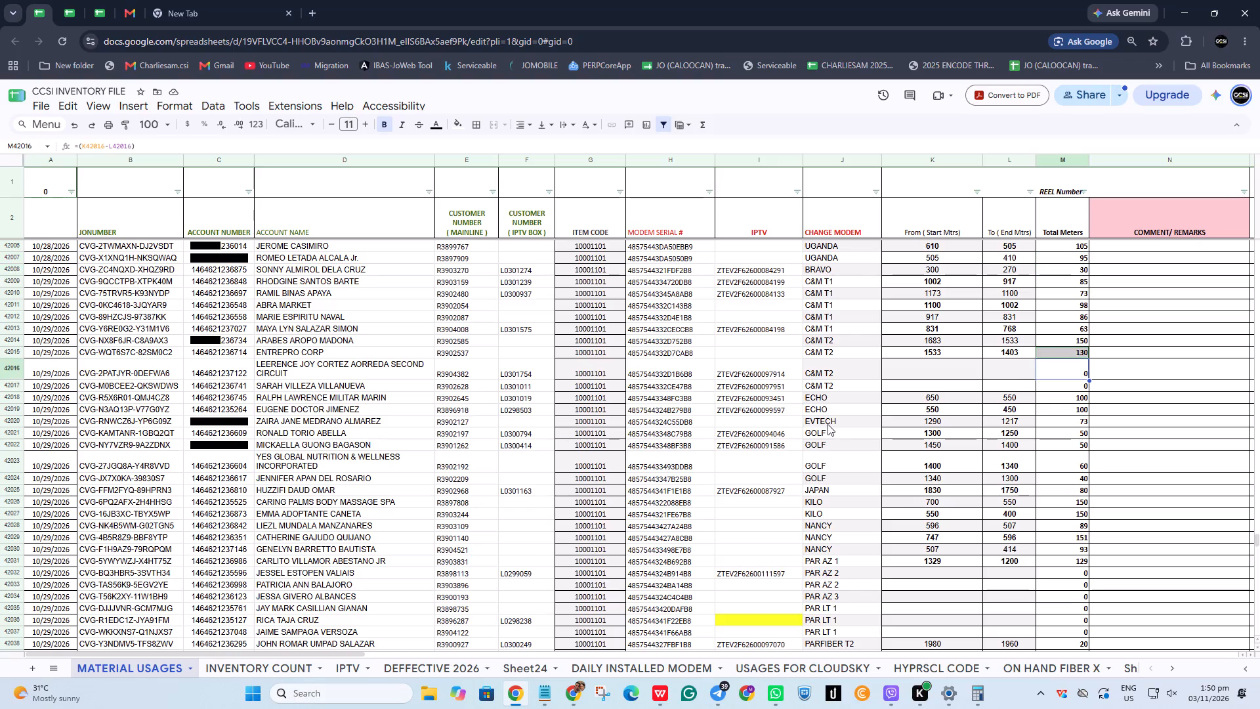
Review the start, end and Total Meters values of the earlier 10/28/2026 and 10/27/2026 entries for missing data.
key(Up)
key(Up)
key(Up)
key(Up)
key(Up)
key(Up)
key(Up)
key(Up)
key(Up)
key(Up)
key(Up)
key(Up)
key(Up)
key(Up)
key(Up)
key(Up)
key(Up)
key(Up)
key(Up)
key(Up)
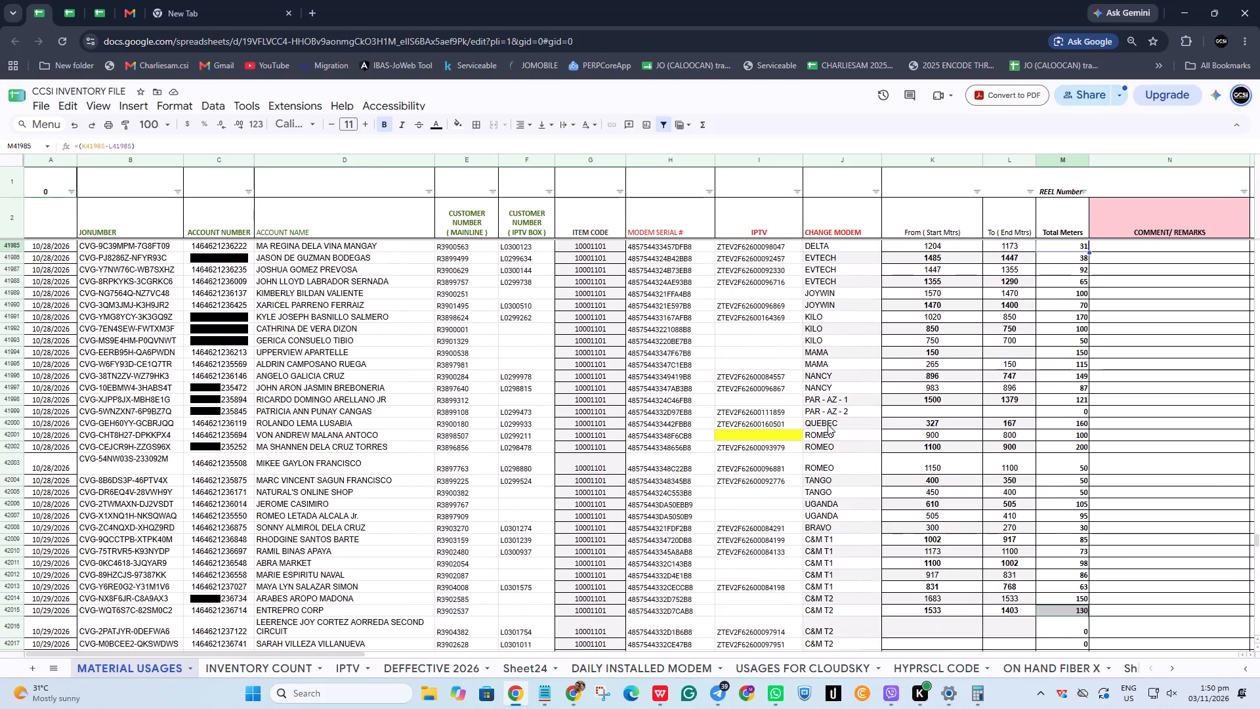
key(Down)
key(Down)
key(Down)
key(Down)
key(Down)
key(Down)
key(Down)
key(Down)
key(Down)
key(Down)
key(Down)
key(Down)
key(Down)
key(Down)
key(Down)
key(Down)
key(Down)
key(Up)
key(Up)
key(Up)
key(Up)
key(Up)
key(Up)
key(Up)
key(Up)
key(Up)
key(Up)
key(Up)
key(Up)
key(Up)
key(Up)
key(Up)
key(Up)
key(Up)
key(Up)
key(Up)
key(Up)
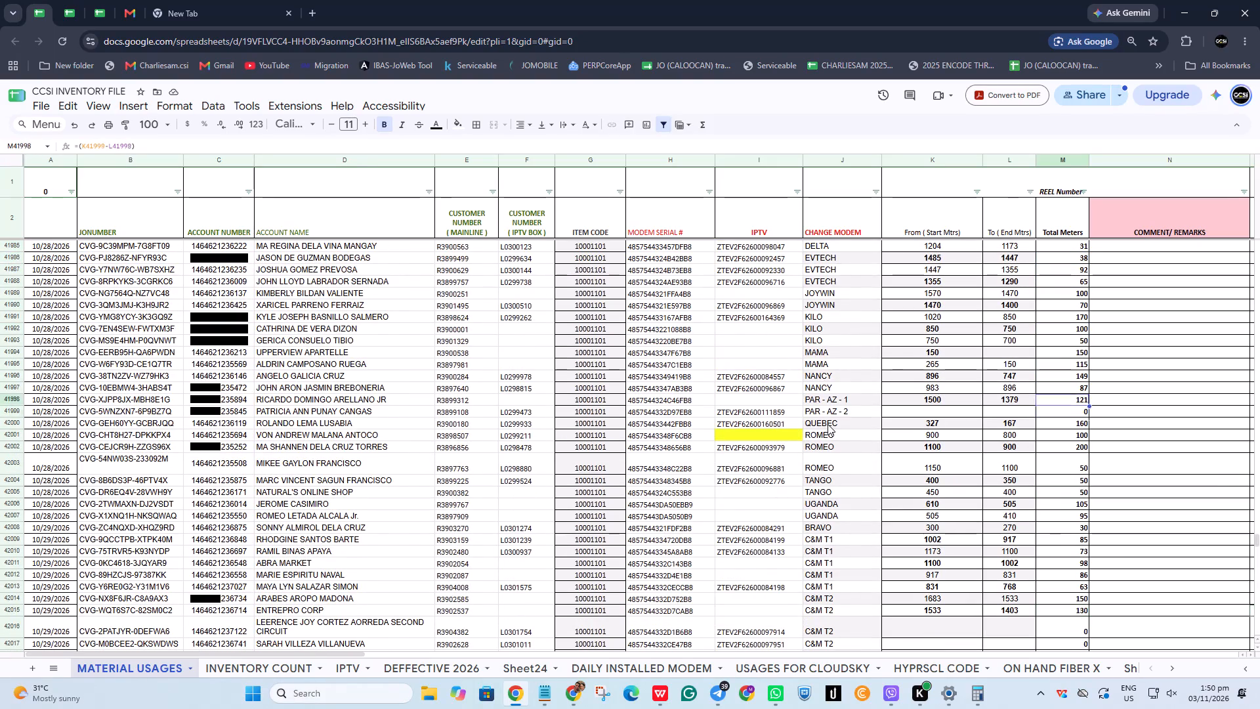
key(Up)
key(Up)
key(Up)
key(Up)
key(Up)
key(Up)
key(Up)
key(Up)
key(Up)
key(Up)
key(Up)
key(Up)
key(Up)
key(Up)
key(Up)
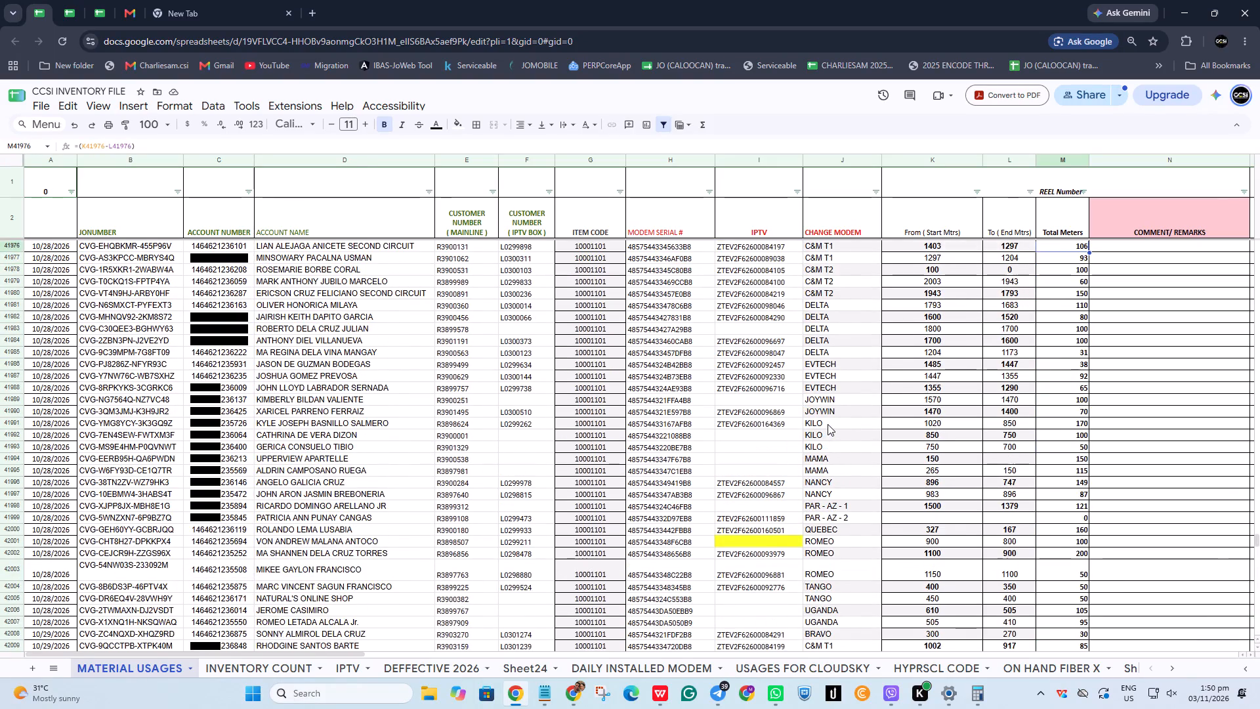
key(Up)
key(Up)
key(Up)
key(Up)
key(Up)
key(Up)
key(Up)
key(Up)
key(Up)
key(Up)
key(Up)
key(Up)
key(Up)
key(Up)
key(Up)
key(Up)
key(Up)
key(Up)
key(Up)
key(Up)
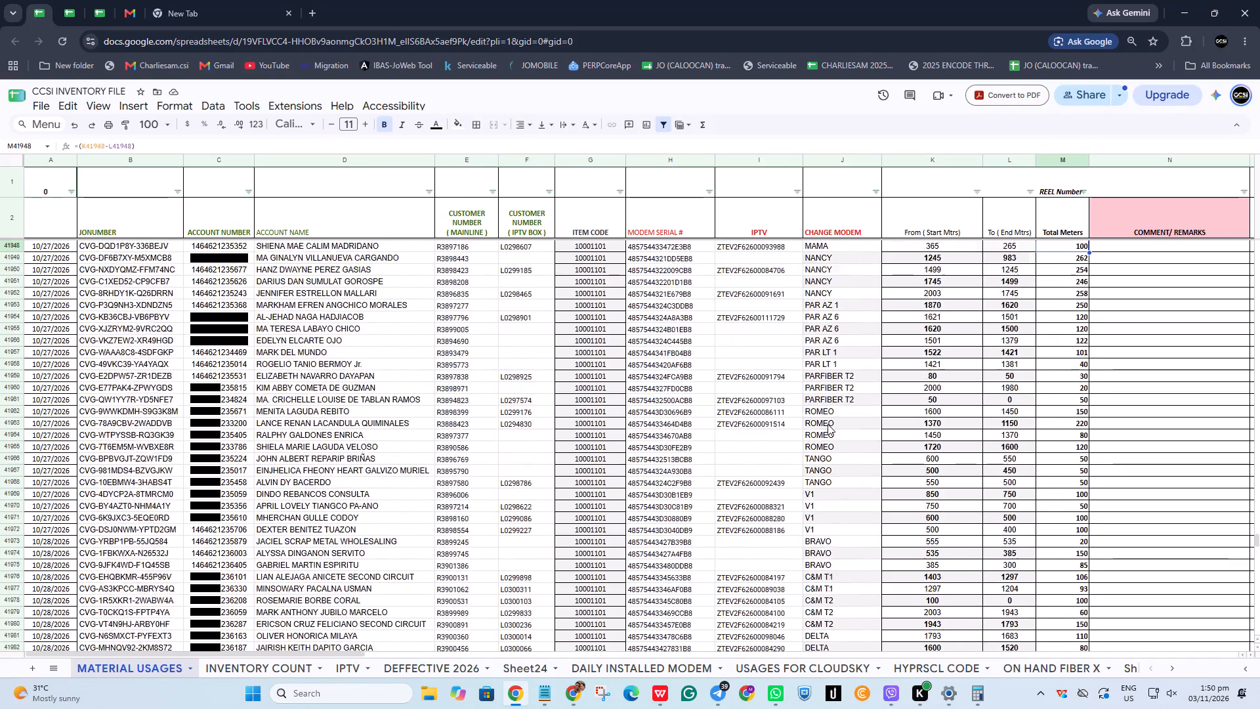
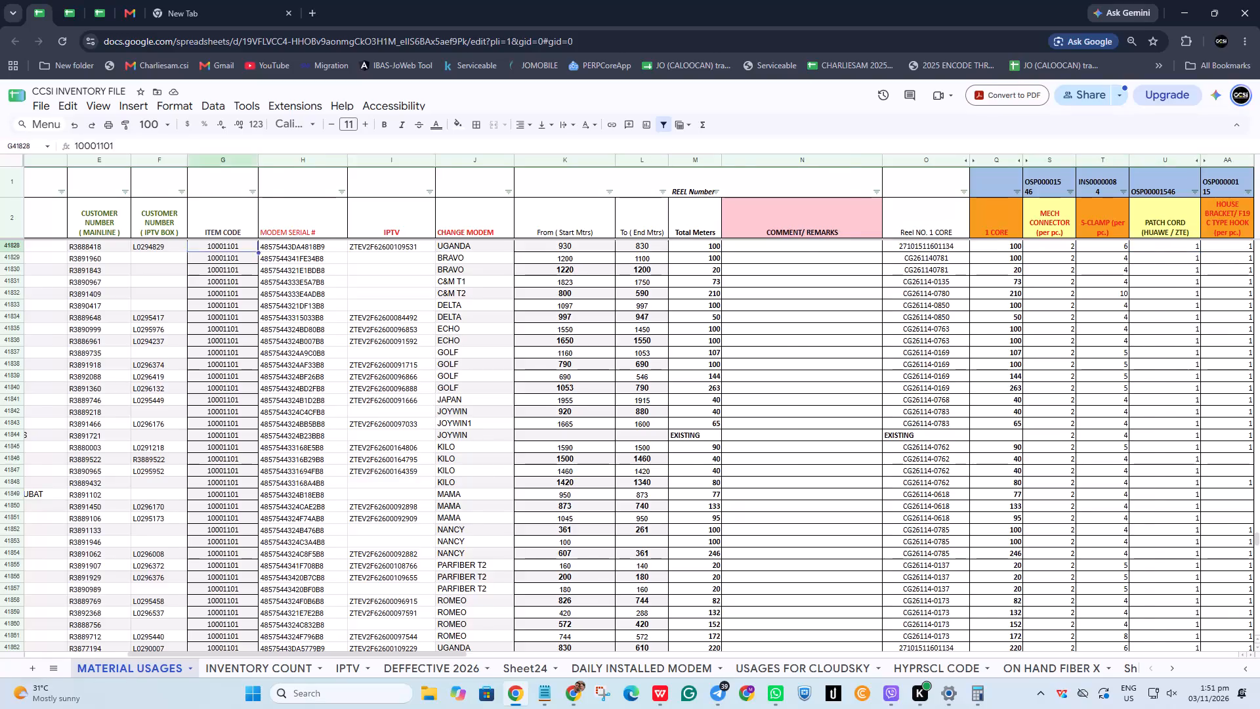
Review the start, end and Total Meters values from row 41828 down to row 41913 for missing data.
key(Down)
key(Down)
key(Right)
key(Right)
key(Right)
key(Right)
key(Right)
key(Right)
key(Right)
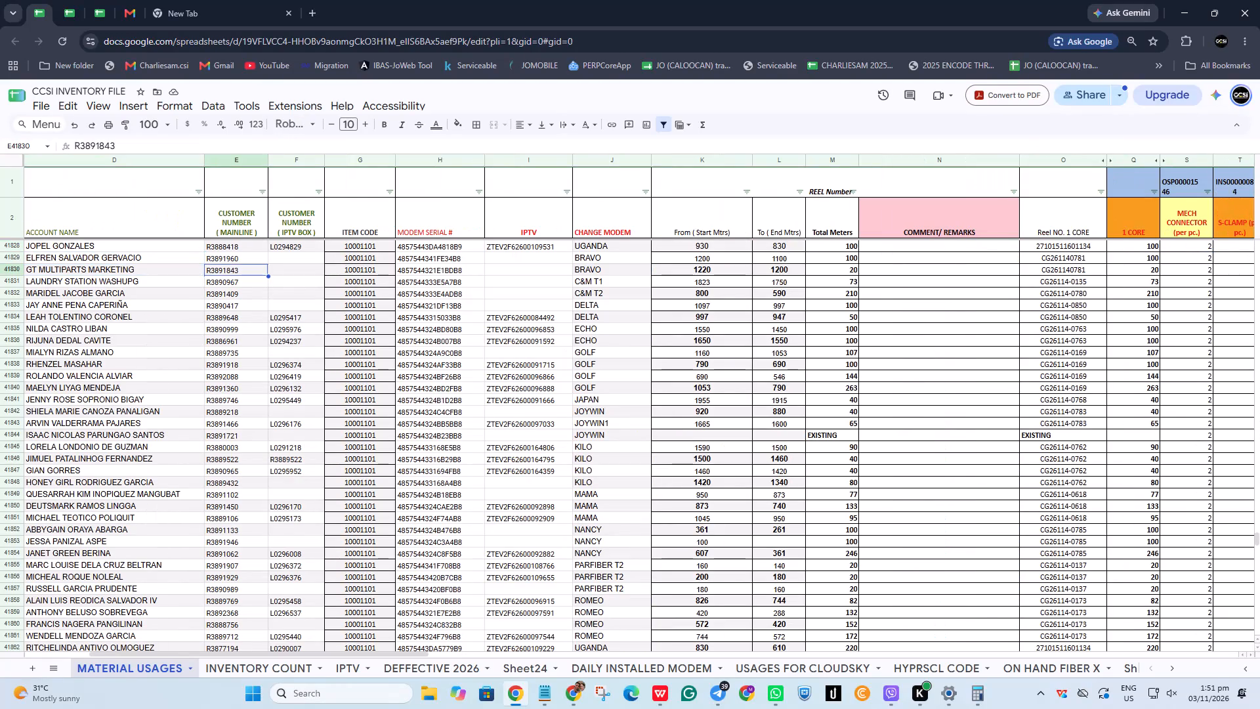
key(Down)
key(Down)
key(Down)
key(Down)
key(Down)
key(Down)
key(Down)
key(Down)
key(Down)
key(Down)
key(Down)
key(Down)
key(Down)
key(Down)
key(Down)
key(Down)
key(Down)
key(Down)
key(Down)
key(Down)
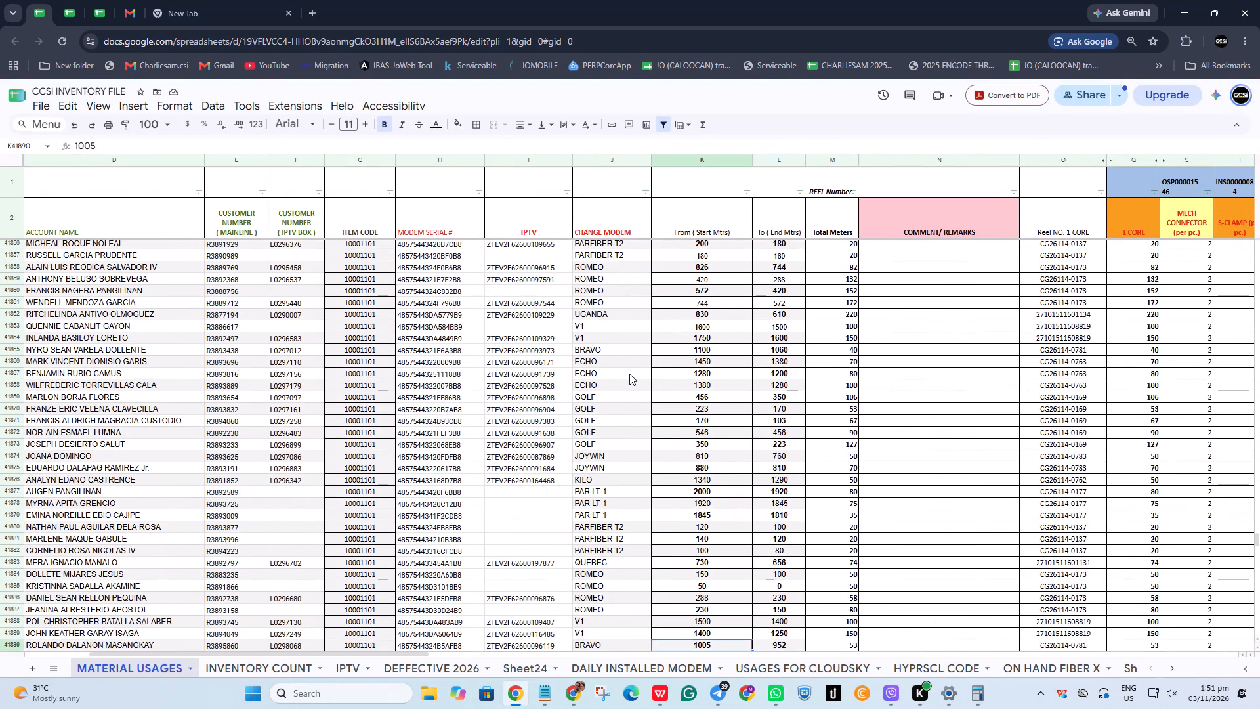
key(Right)
key(Right)
key(Down)
key(Down)
key(Down)
key(Down)
key(Down)
key(Down)
key(Down)
key(Down)
key(Down)
key(Down)
key(Down)
key(Down)
key(Down)
key(Down)
key(Down)
key(Down)
key(Down)
key(Down)
key(Down)
key(Down)
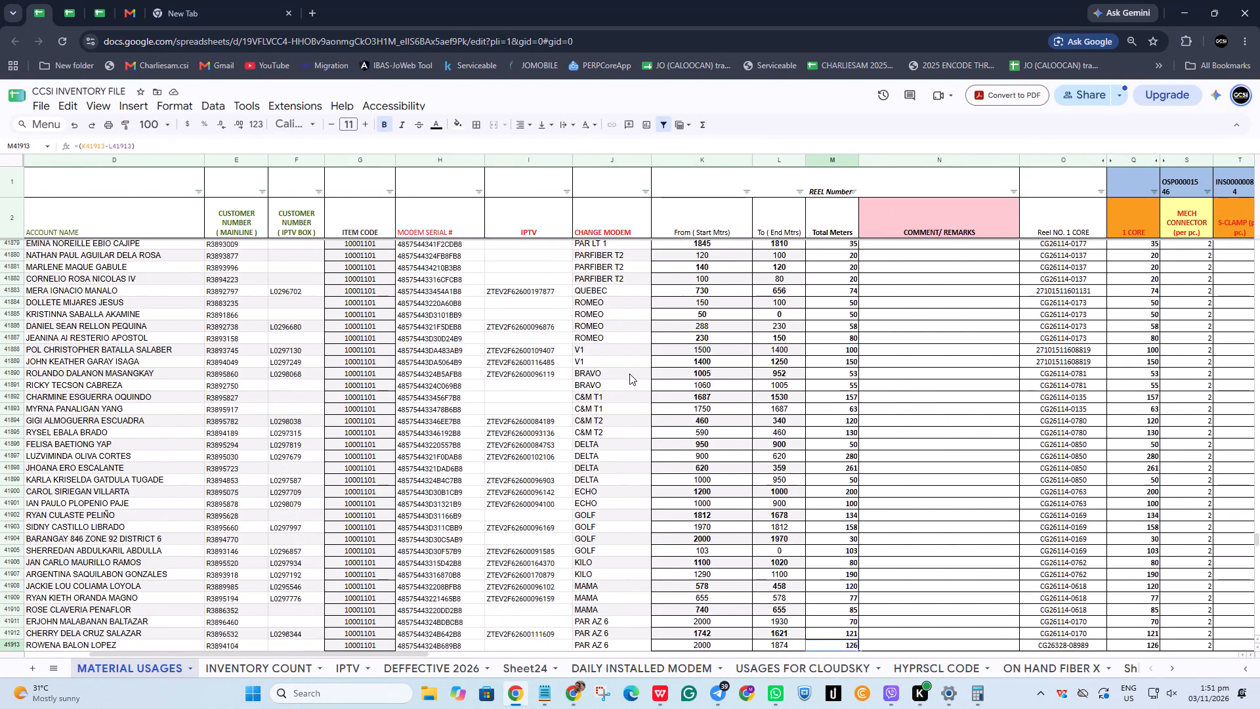
Continue reviewing the start, end and Total Meters values from row 41914 down to row 41976 for missing data.
key(Down)
key(Down)
key(Down)
key(Down)
key(Down)
key(Down)
key(Down)
key(Down)
key(Down)
key(Down)
key(Down)
key(Down)
key(Down)
key(Down)
key(Down)
key(Down)
key(Down)
key(Down)
key(Down)
key(Down)
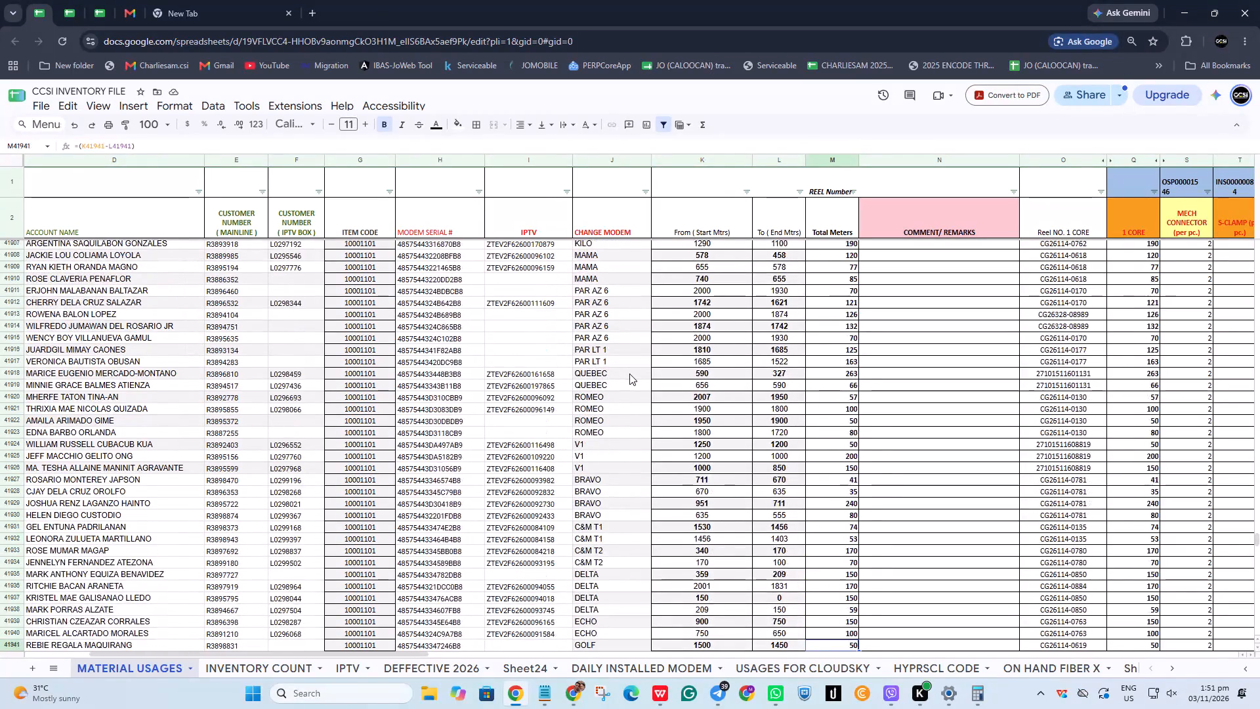
key(Down)
key(Down)
key(Down)
key(Down)
key(Down)
key(Down)
key(Down)
key(Down)
key(Down)
key(Down)
key(Down)
key(Down)
key(Down)
key(Down)
key(Down)
key(Down)
key(Down)
key(Down)
key(Down)
key(Down)
key(Down)
key(Down)
key(Down)
key(Down)
key(Down)
key(Down)
key(Down)
key(Down)
key(Down)
key(Down)
key(Down)
key(Down)
key(Down)
key(Down)
key(Down)
key(Down)
key(Down)
key(Down)
key(Down)
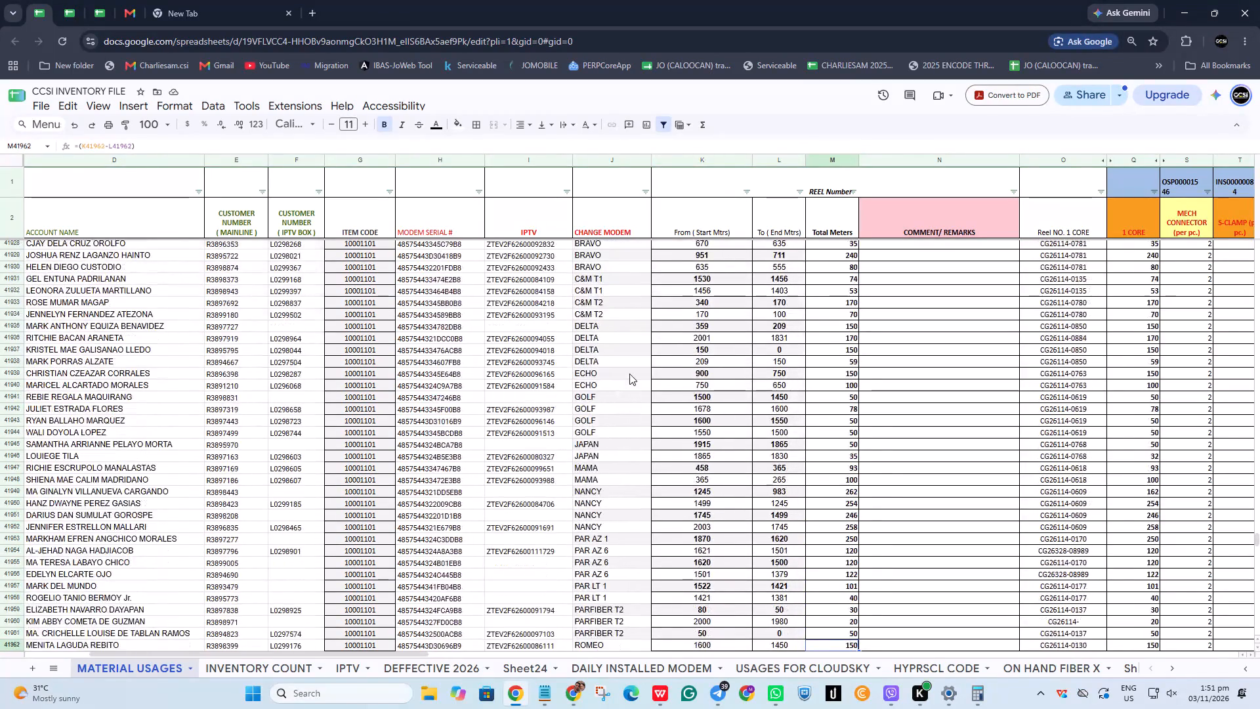
Check the dates and job numbers of the entries around row 41976, returning across to the COMMENT/REMARKS column.
key(Left)
key(Left)
key(Left)
key(Left)
key(Left)
key(Left)
key(Left)
key(Left)
key(Left)
key(Left)
key(Left)
key(Left)
key(Left)
key(Left)
key(Left)
key(Left)
key(Left)
key(Left)
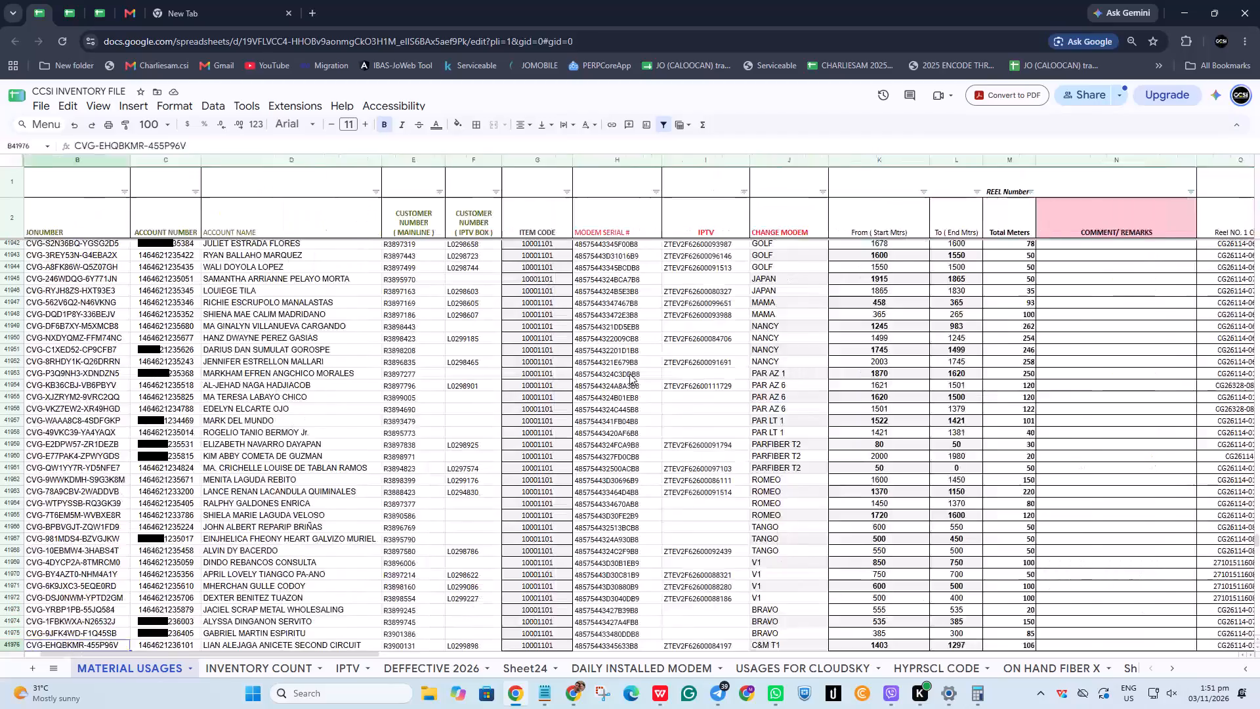
key(Right)
key(Right)
key(Right)
key(Right)
key(Right)
key(Right)
key(Right)
key(Right)
key(Right)
key(Right)
key(Right)
key(Right)
key(Right)
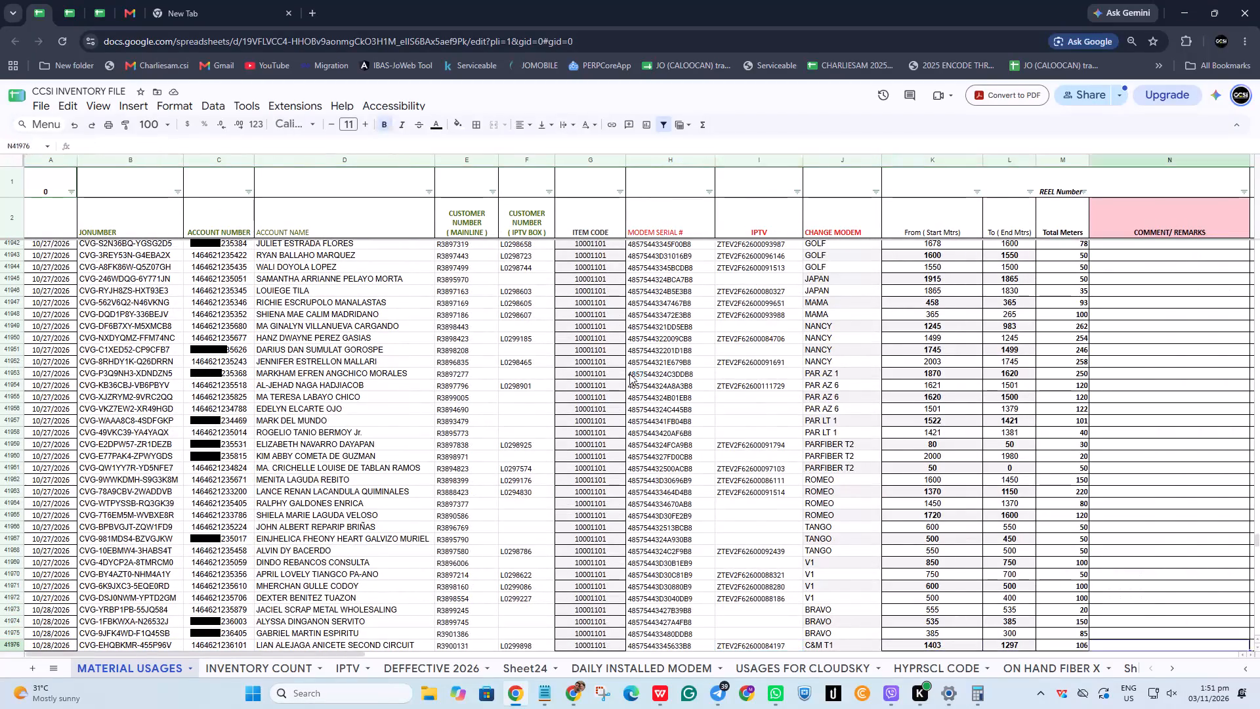
Review the start, end and Total Meters values from row 41976 down to row 42029 for missing data.
key(Left)
key(Down)
key(Down)
key(Down)
key(Down)
key(Down)
key(Down)
key(Down)
key(Down)
key(Down)
key(Down)
key(Down)
key(Down)
key(Down)
key(Down)
key(Down)
key(Down)
key(Down)
key(Down)
key(Down)
key(Down)
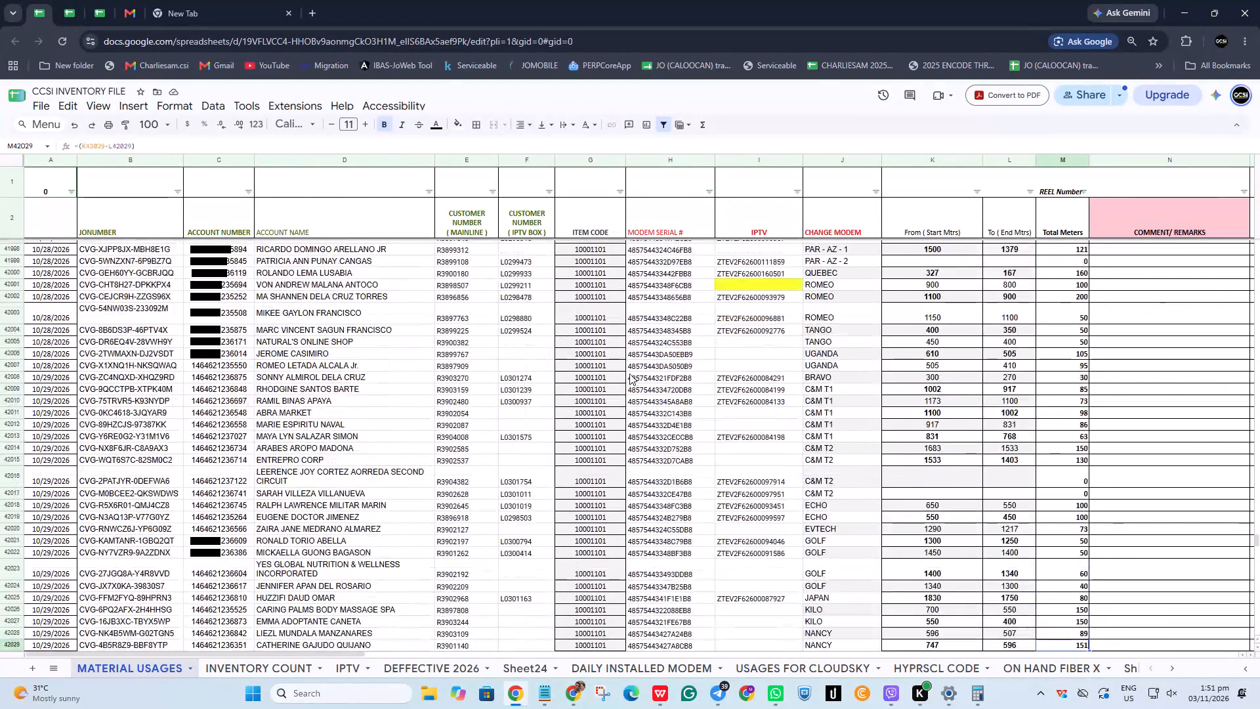
Copy the account number of the 10/29/2026 C&M T2 entry in row 42016, whose start and end meters are blank.
key(Up)
key(Up)
key(Up)
key(Up)
key(Up)
key(Up)
key(Up)
key(Up)
key(Up)
key(Up)
key(Up)
key(Up)
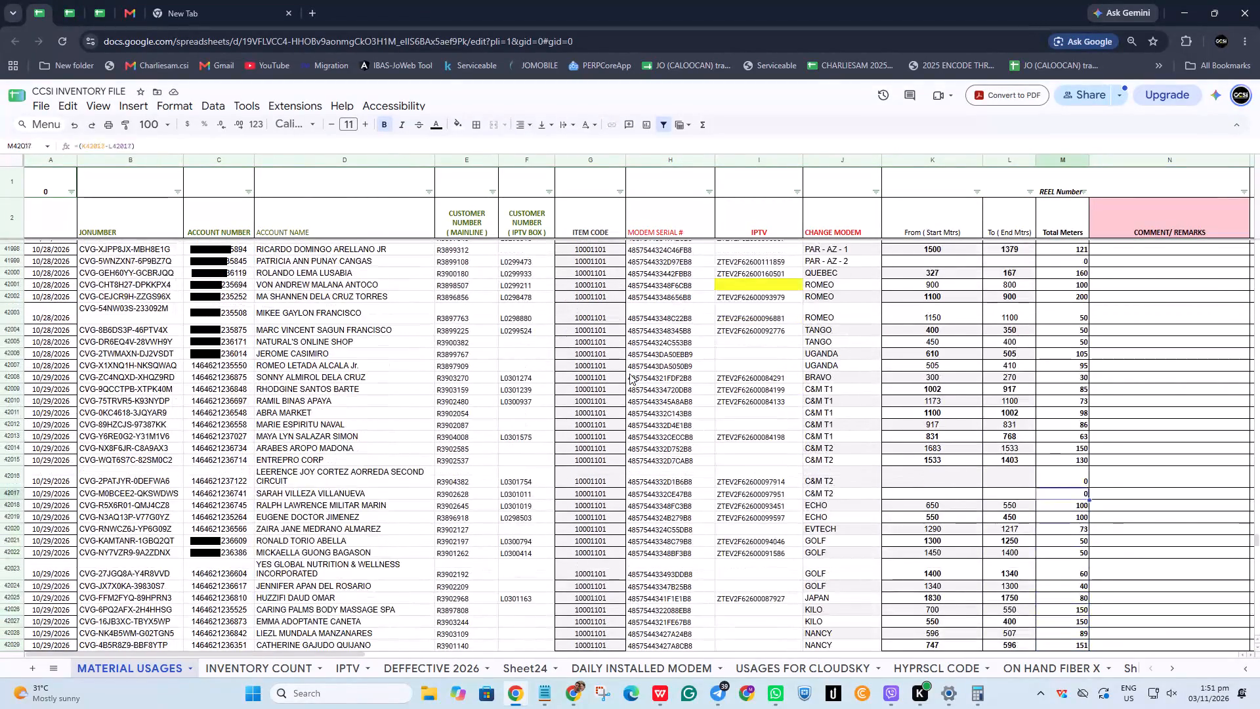
key(Up)
key(Left)
key(Left)
key(Left)
key(Left)
key(Left)
key(Left)
key(Left)
key(Left)
key(Left)
key(Left)
key(Left)
key(Left)
key(Left)
key(Left)
key(Left)
key(Left)
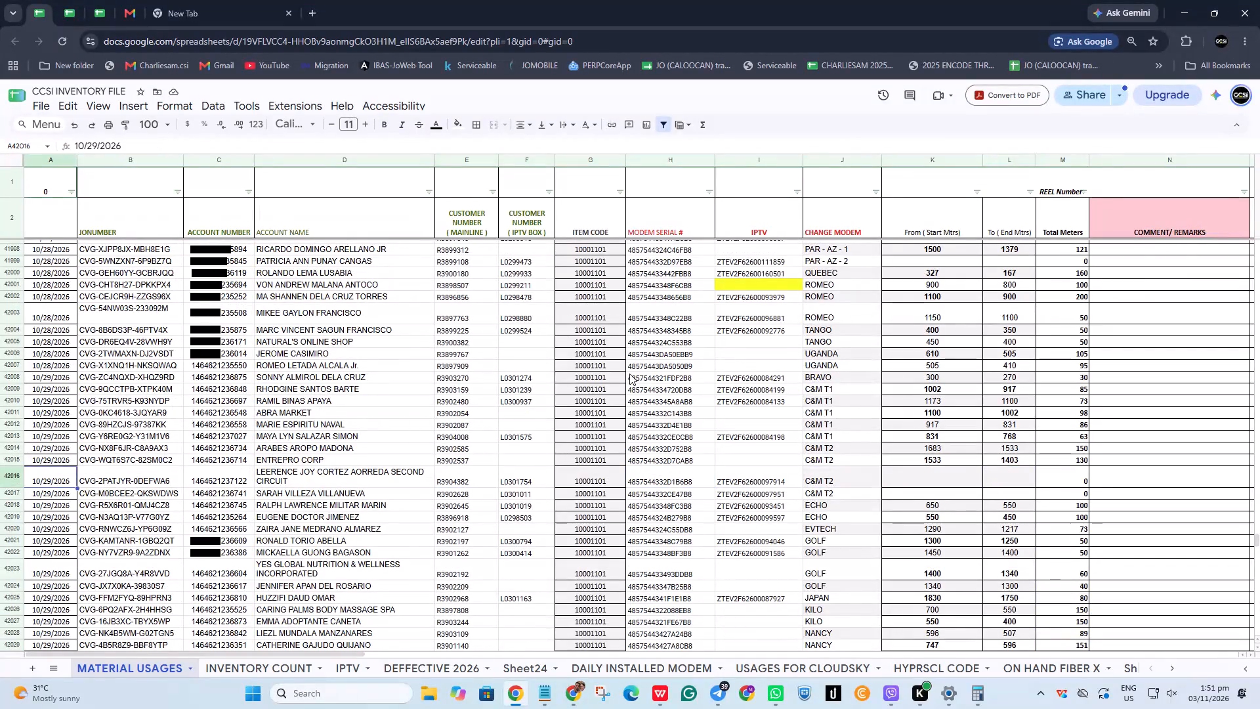
key(Right)
key(Right)
key(ctrl+c)
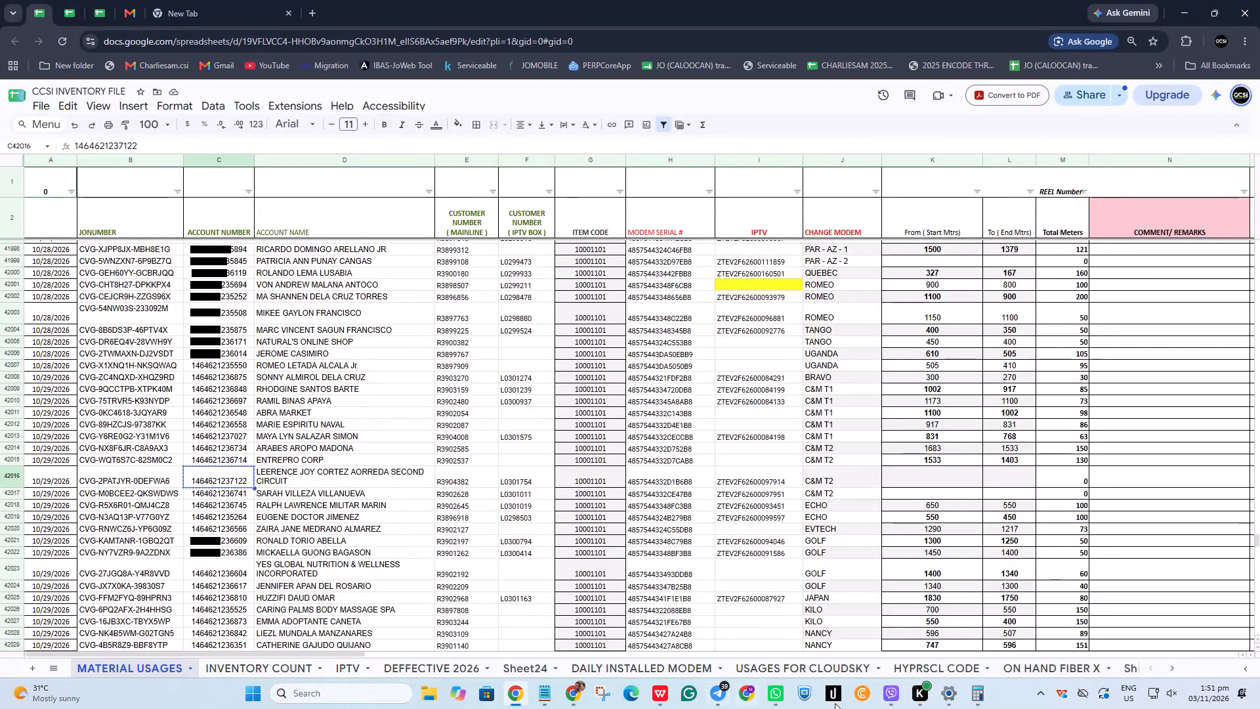
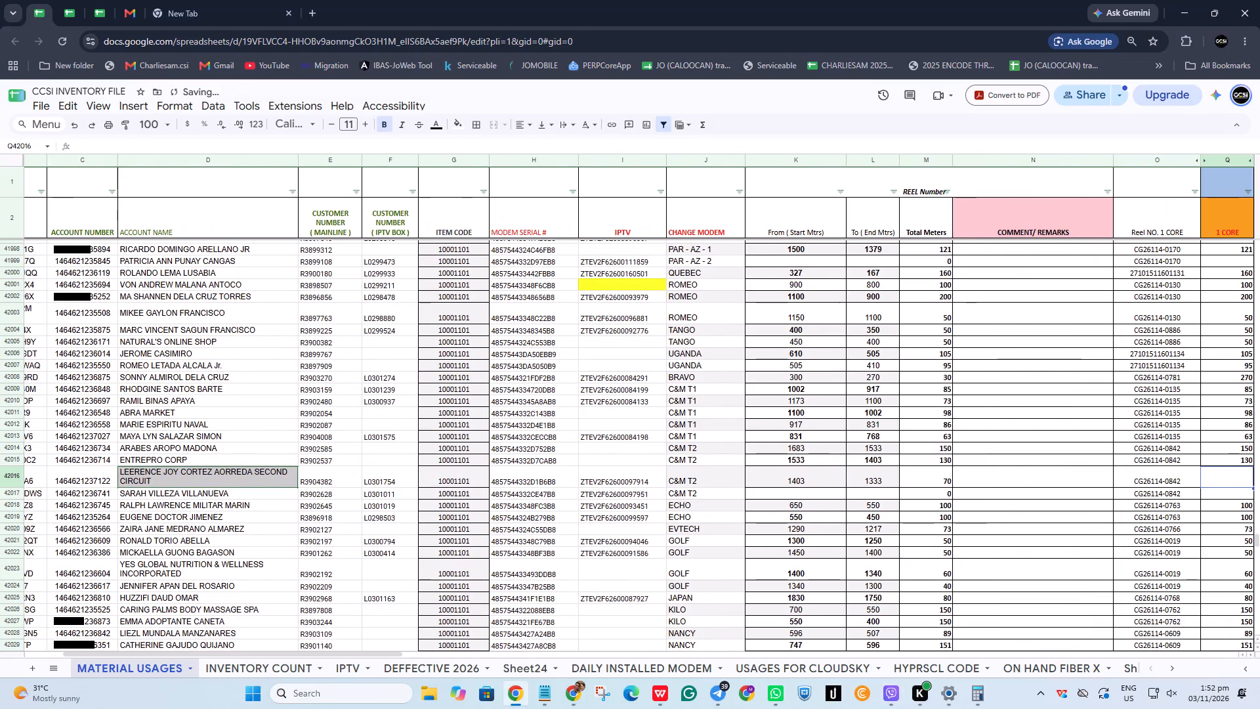
Enter 70 as the 1 CORE value in row 42016 and 4 S-clamps in rows 42016 and 42017.
text(70)
key(Tab)
key(Tab)
key(Tab)
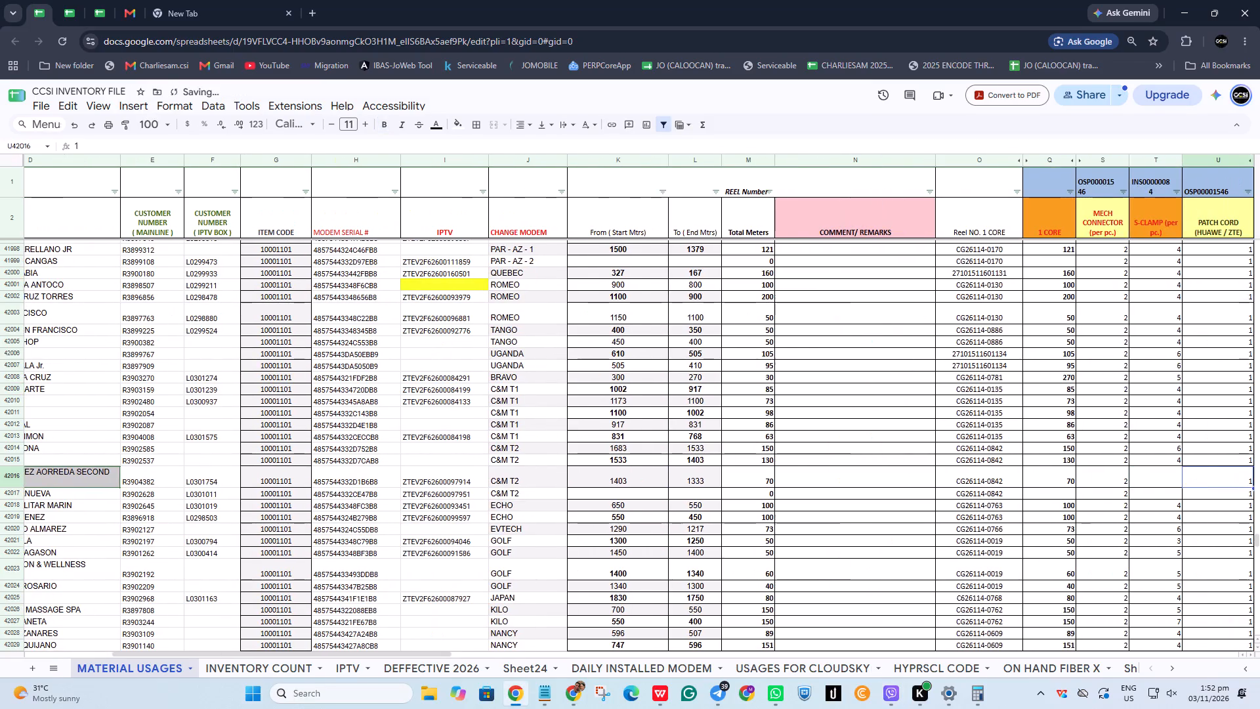
key(Left)
key(4)
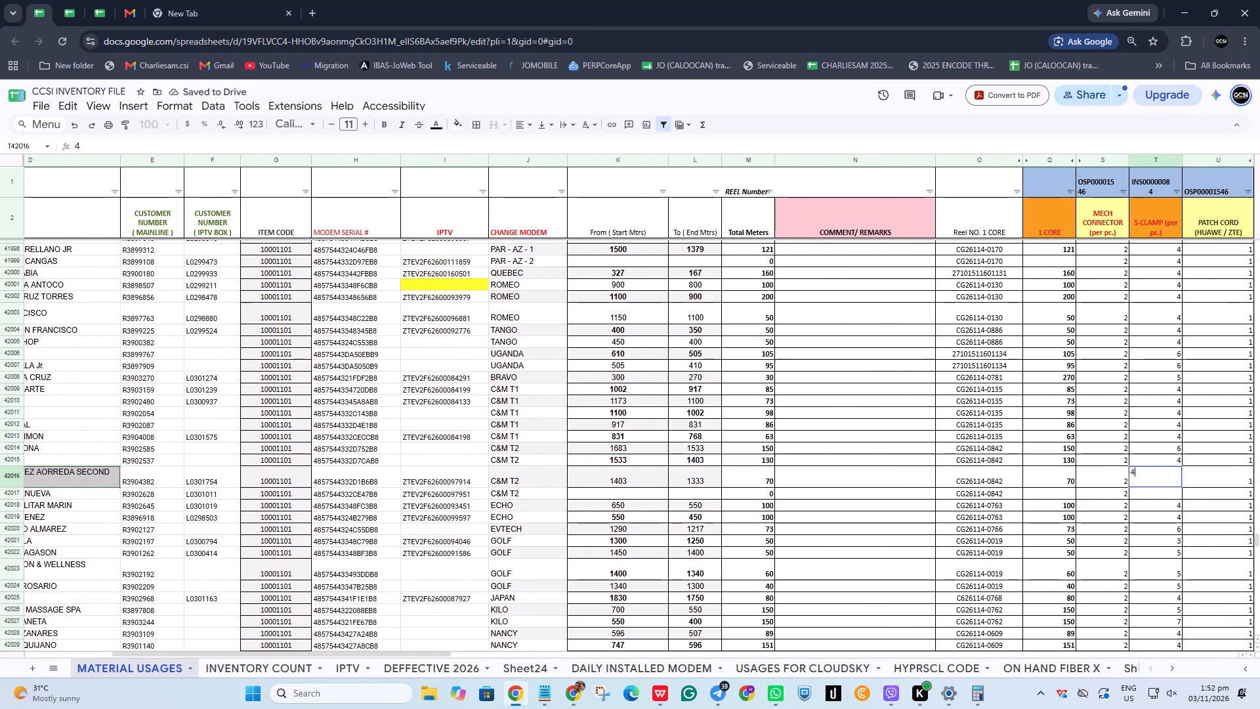
key(Down)
key(4)
Enter 1 house bracket hook and 1 mid span two slots hook for both C&M T2 rows 42016 and 42017.
key(Tab)
key(Up)
key(Tab)
key(1)
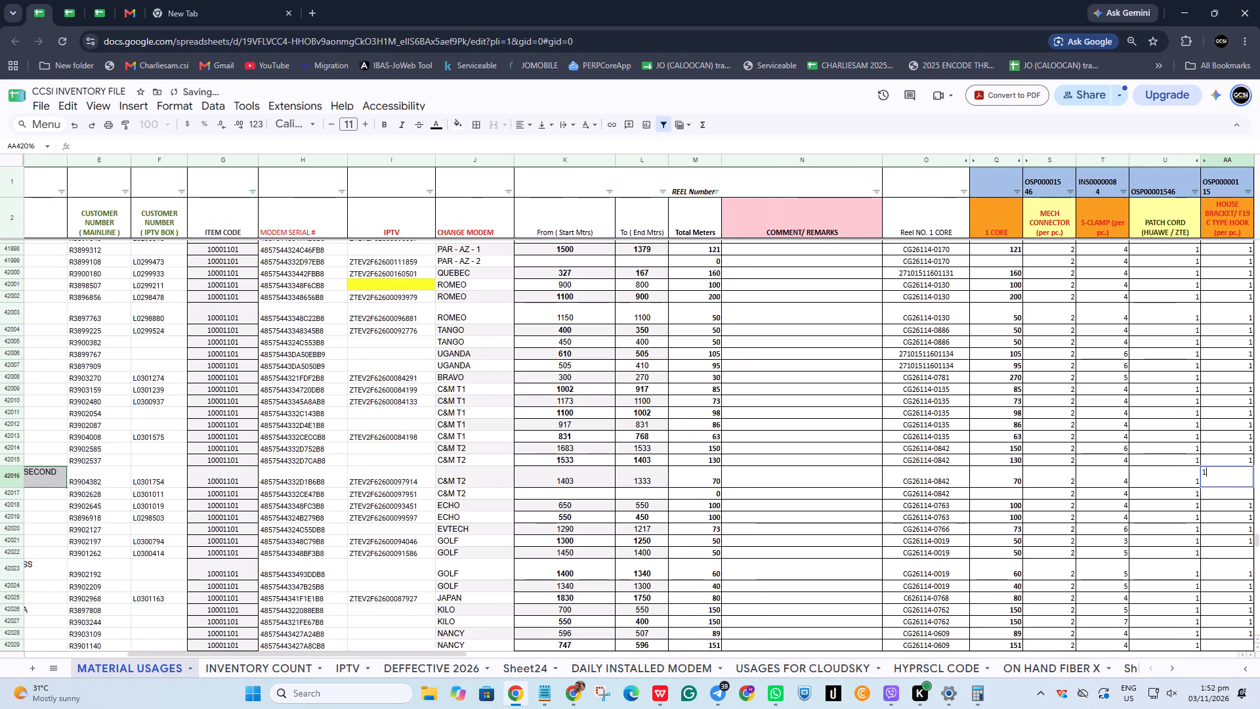
key(Down)
key(1)
key(Right)
key(1)
key(Up)
key(1)
Enter 20 cable clips and 20 cable ties for both rows 42016 and 42017.
key(Right)
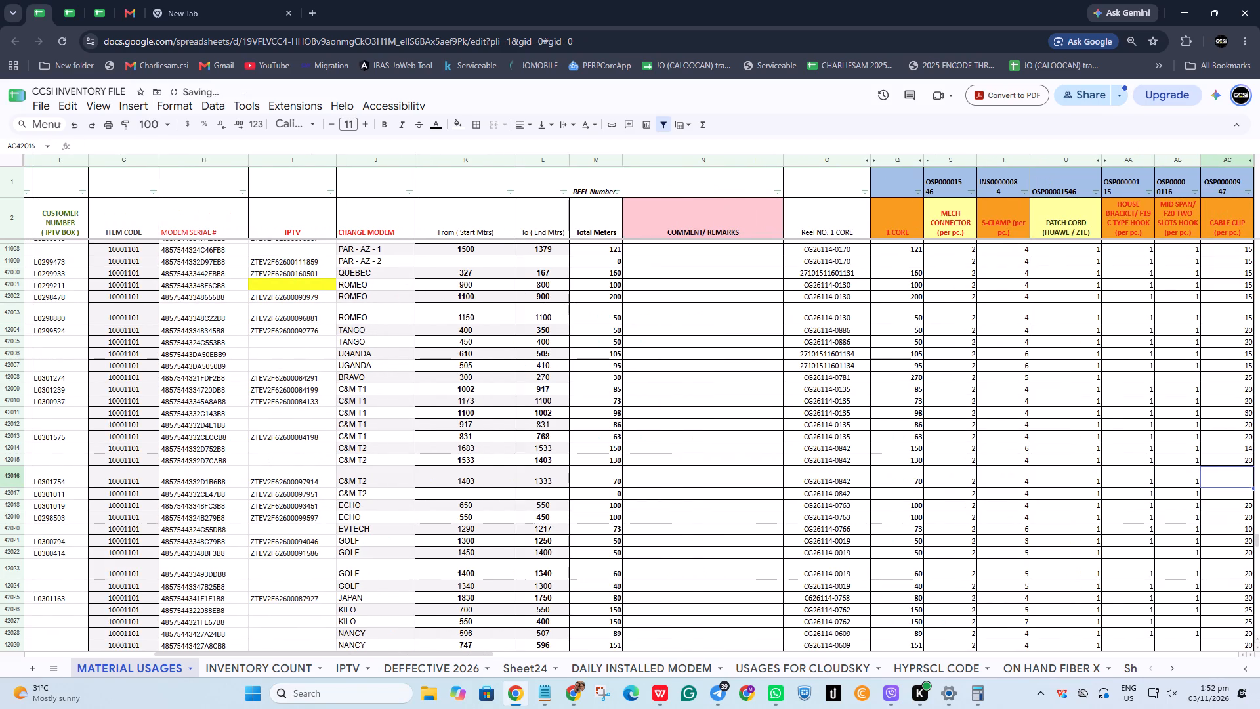
text(20)
key(Down)
text(20)
key(Right)
text(20)
key(Up)
text(20)
key(Right)
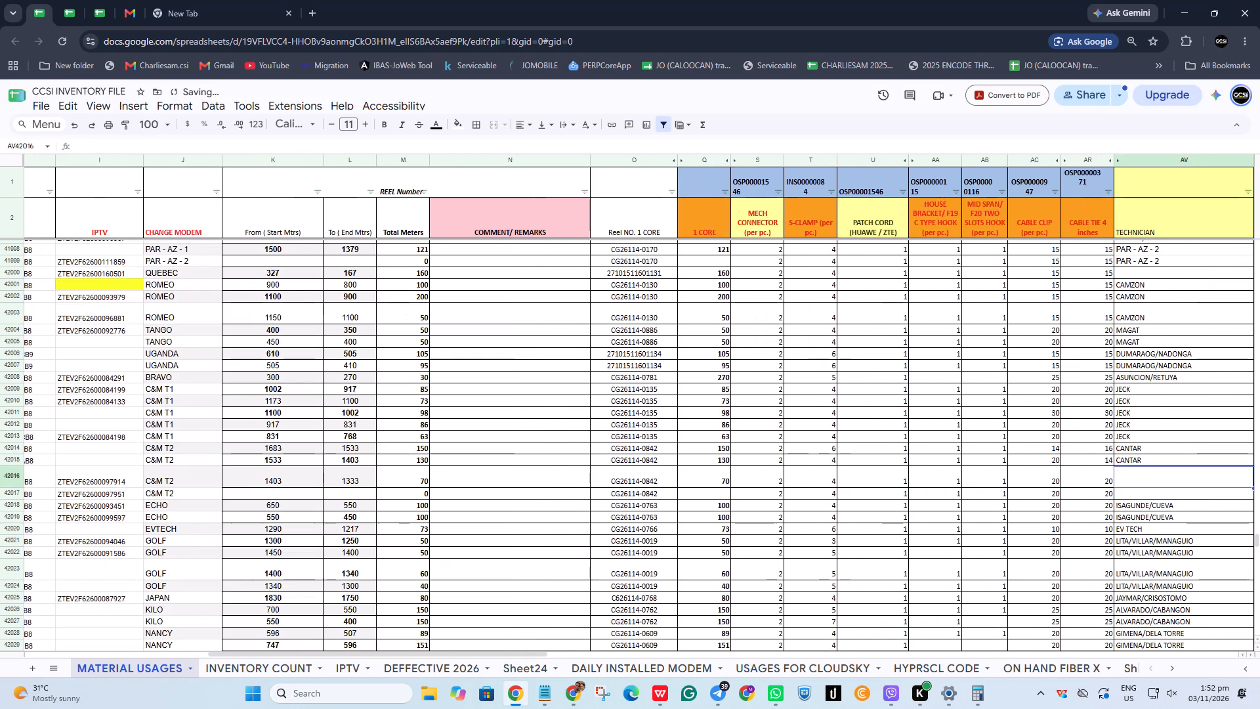
Copy the C&M T2 team name from row 42016's CHANGE MODEM column into the TECHNICIAN cells of rows 42016 and 42017.
key(Left)
key(Left)
key(Left)
key(Left)
key(Left)
key(Left)
key(Left)
key(Left)
key(Left)
key(Left)
key(Left)
key(Left)
key(Left)
key(Left)
key(Left)
key(Left)
key(Right)
key(Right)
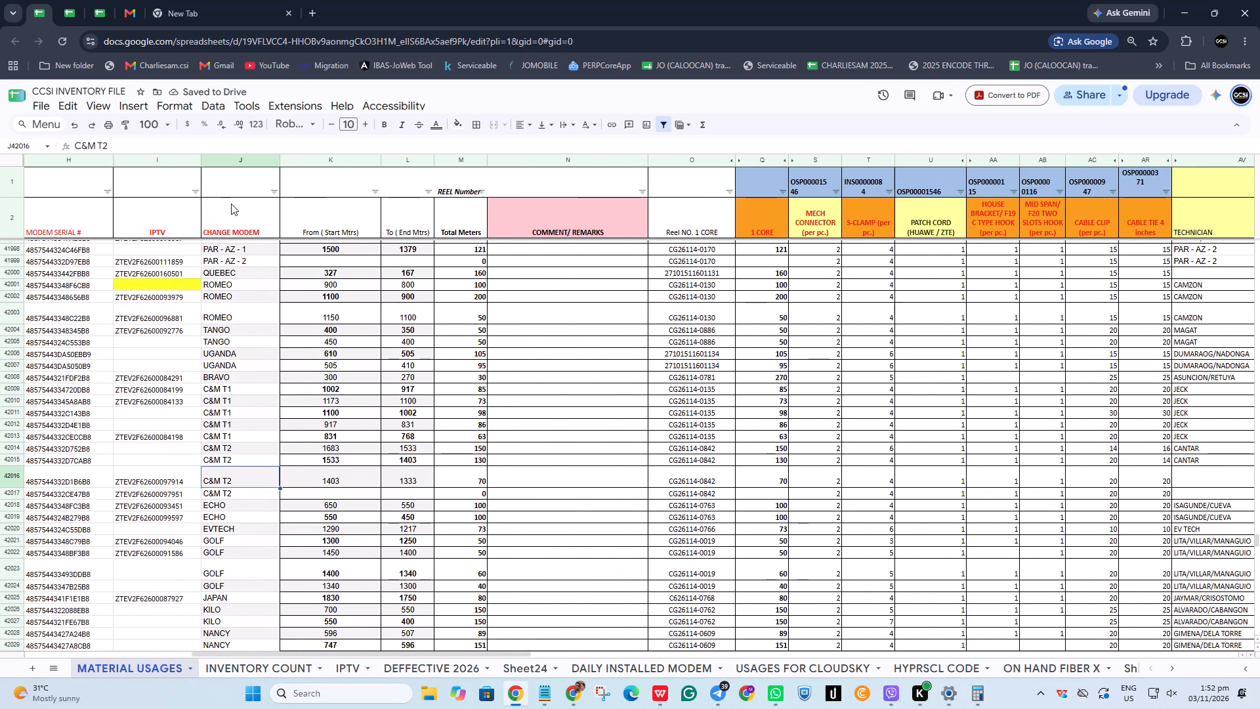
key(ctrl+c)
key(Right)
key(Right)
key(Right)
key(Right)
key(Right)
key(Right)
key(Right)
key(Right)
key(Right)
key(Right)
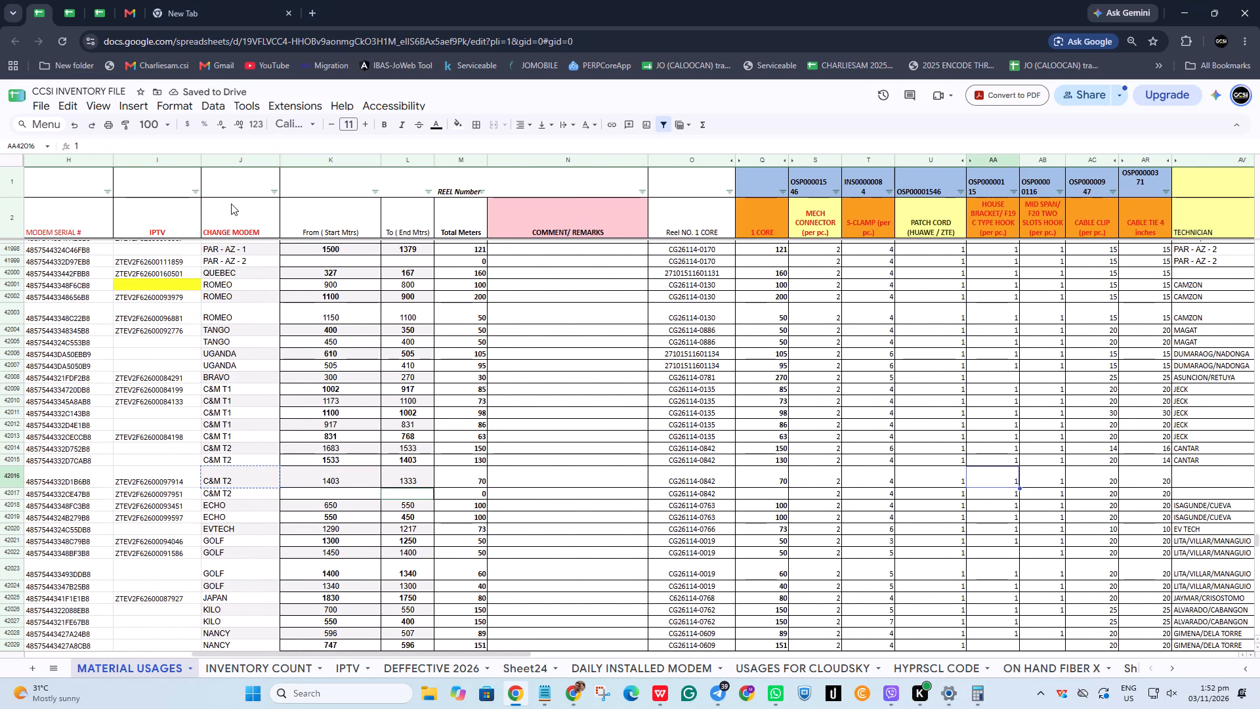
key(Right)
key(Right)
key(Right)
key(Right)
key(ctrl+v)
key(Down)
key(ctrl+v)
key(Up)
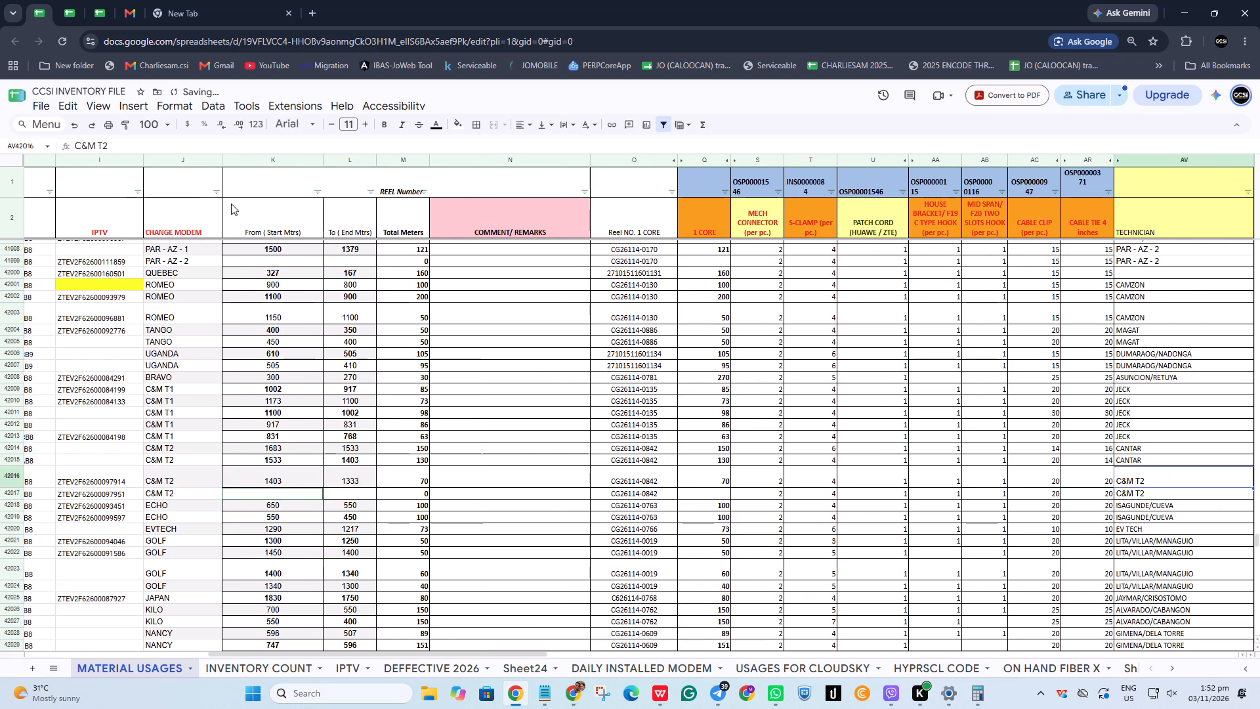
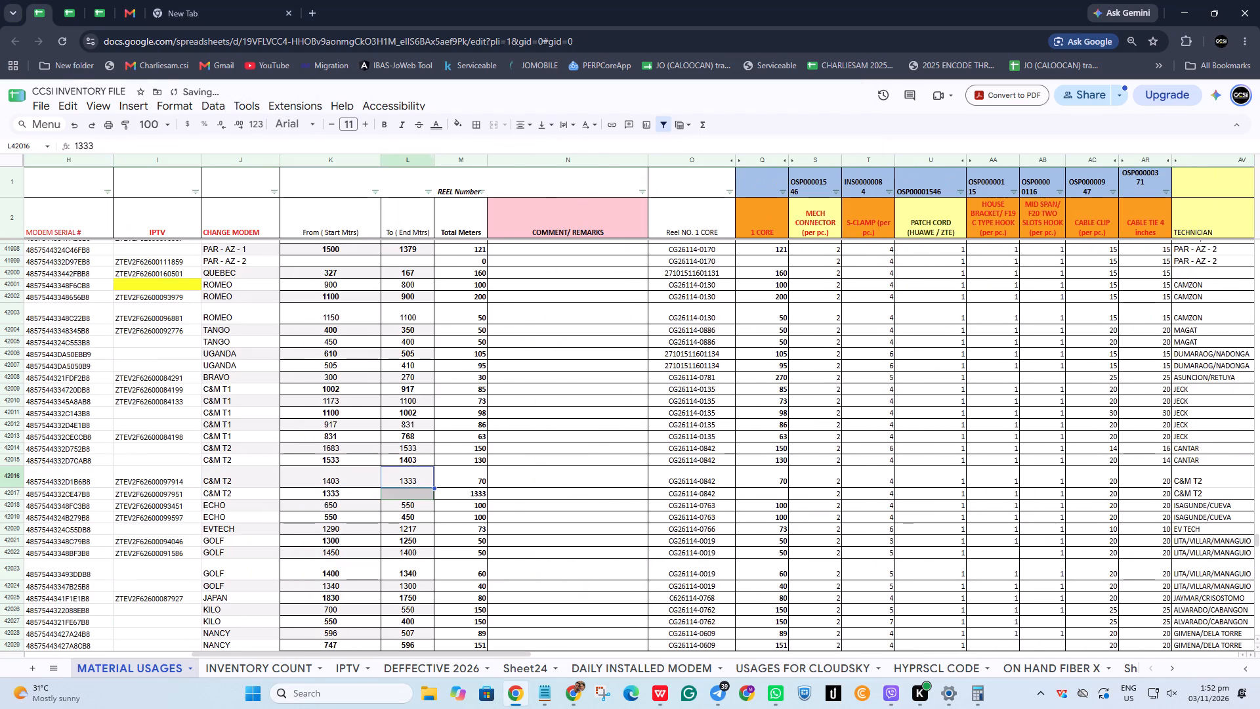
Enter 1298 as the To (End Mtrs) value for the C&M T2 entry in row 42017.
key(Down)
key(Left)
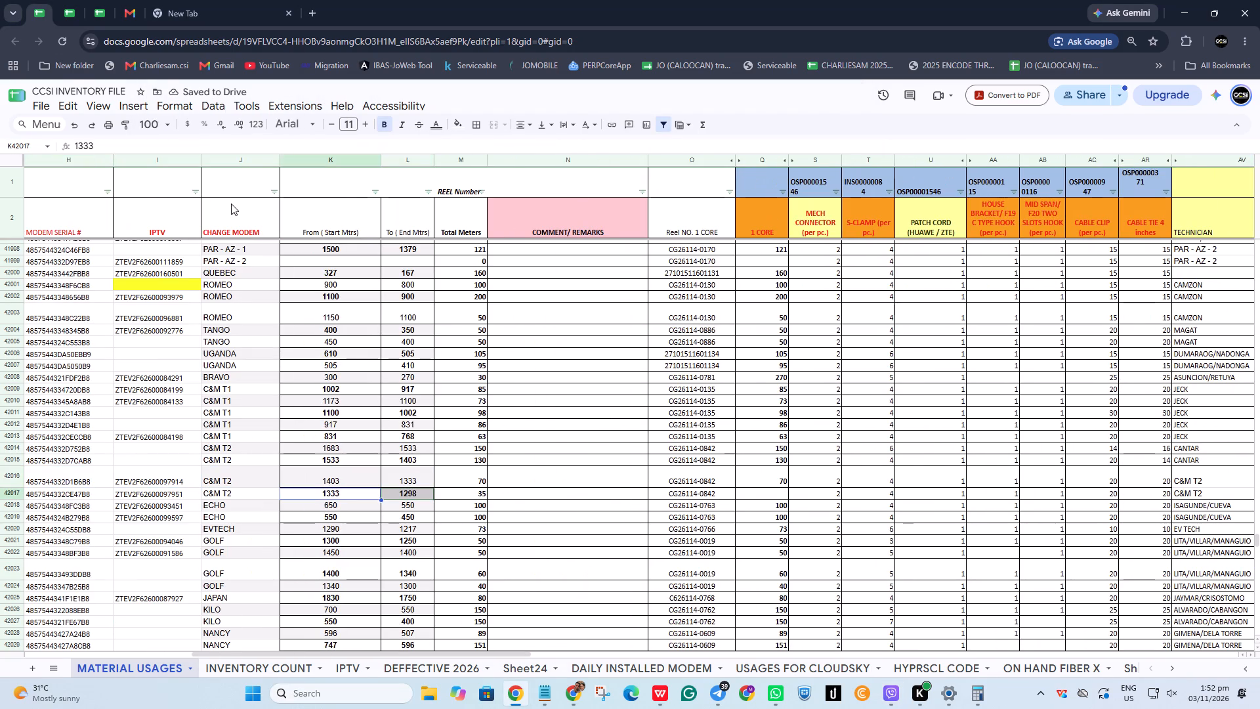
Review the entries below row 42017, down to row 42094, for missing meter, reel, material and technician values.
key(Down)
key(Down)
key(Down)
key(Down)
key(Down)
key(Down)
key(Down)
key(Down)
key(Down)
key(Down)
key(Down)
key(Down)
key(Down)
key(Down)
key(Down)
key(Down)
key(Down)
key(Down)
key(Down)
key(Down)
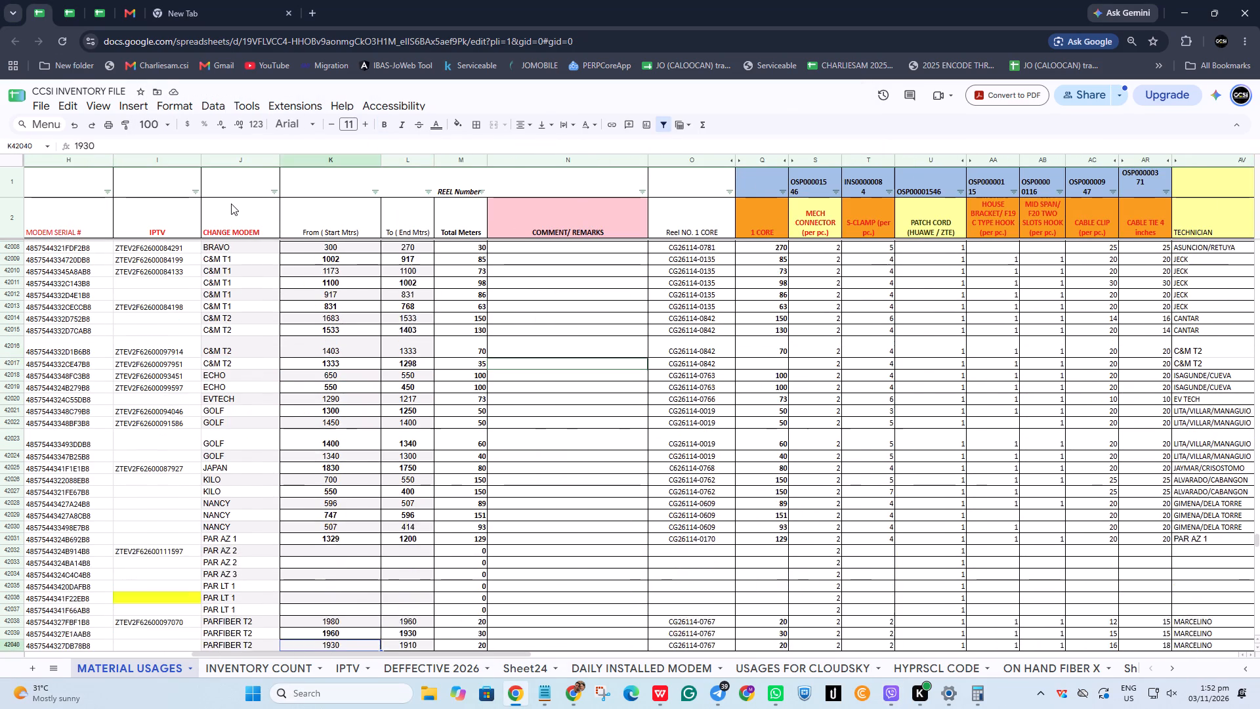
key(Down)
key(Down)
key(Down)
key(Down)
key(Down)
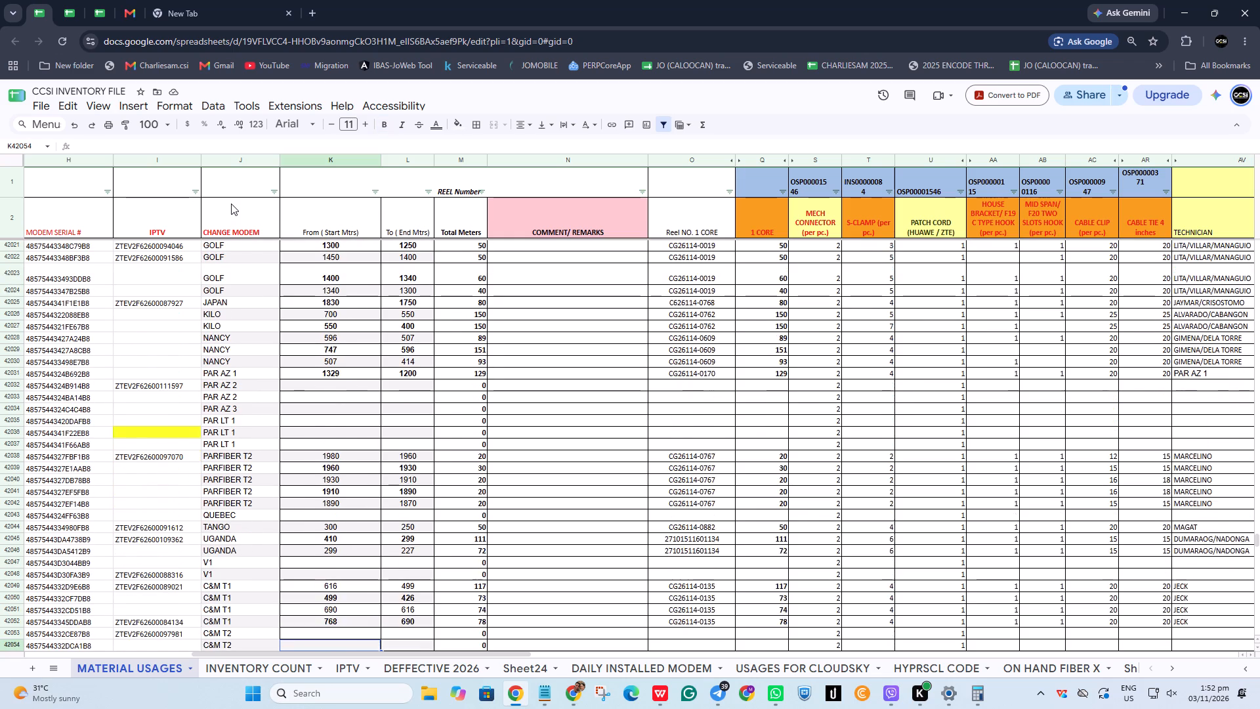
key(Down)
key(Down)
key(Down)
key(Down)
key(Down)
key(Down)
key(Down)
key(Down)
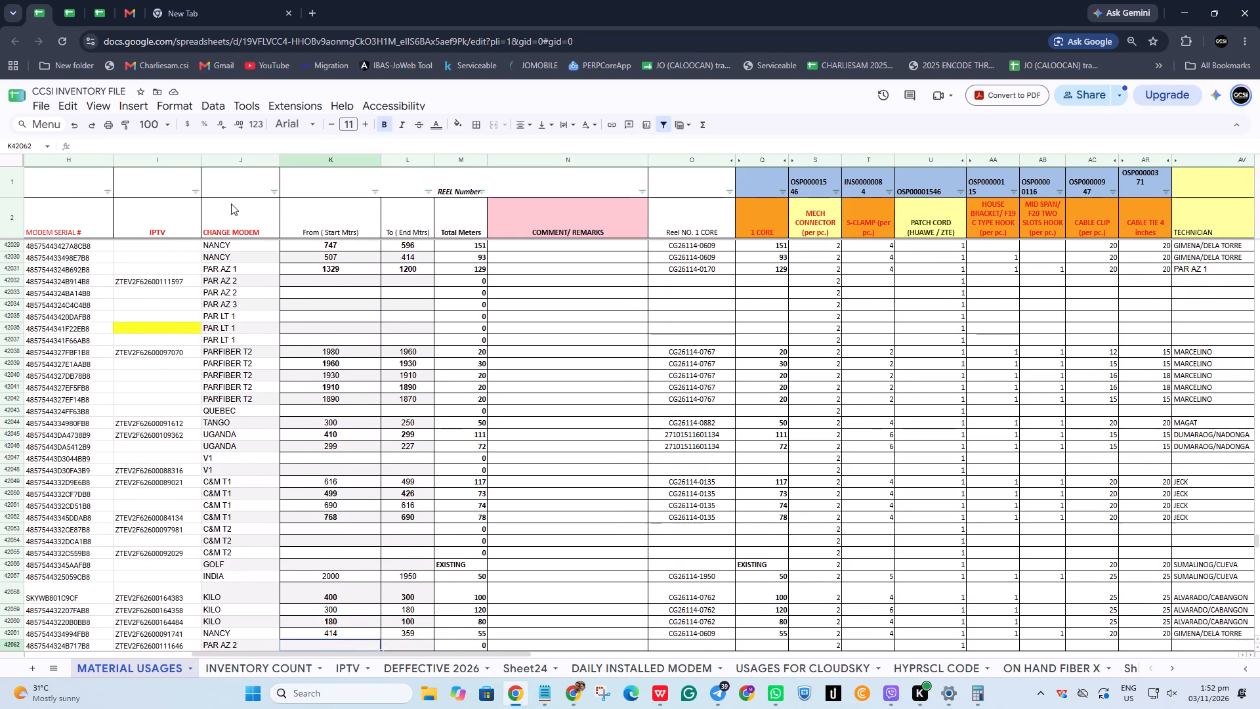
key(Down)
key(Down)
key(Down)
key(Down)
key(Down)
key(Down)
key(Down)
key(Down)
key(Down)
key(Down)
key(Down)
key(Down)
key(Down)
key(Down)
key(Down)
key(Down)
key(Down)
key(Down)
key(Down)
key(Down)
key(Down)
key(Down)
key(Down)
key(Down)
key(Down)
key(Down)
key(Down)
key(Down)
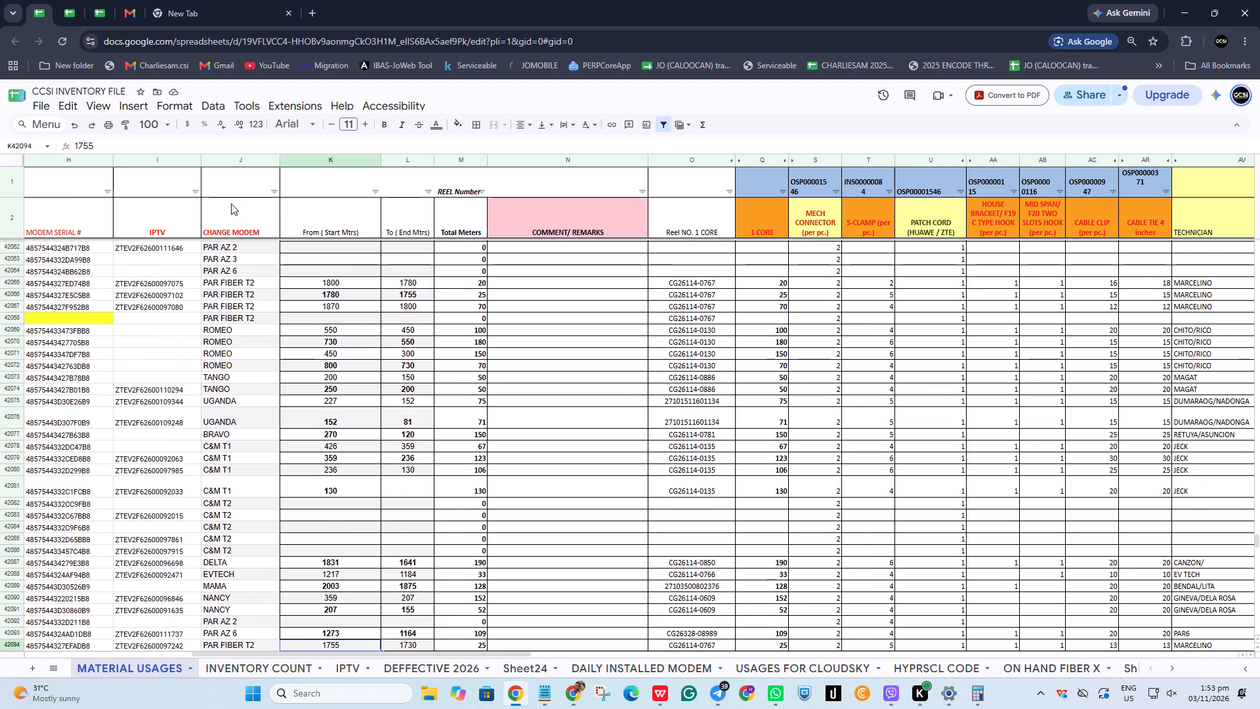
key(Up)
key(Up)
key(Up)
key(Up)
key(Up)
key(Up)
key(Up)
key(Up)
key(Up)
key(Up)
key(Up)
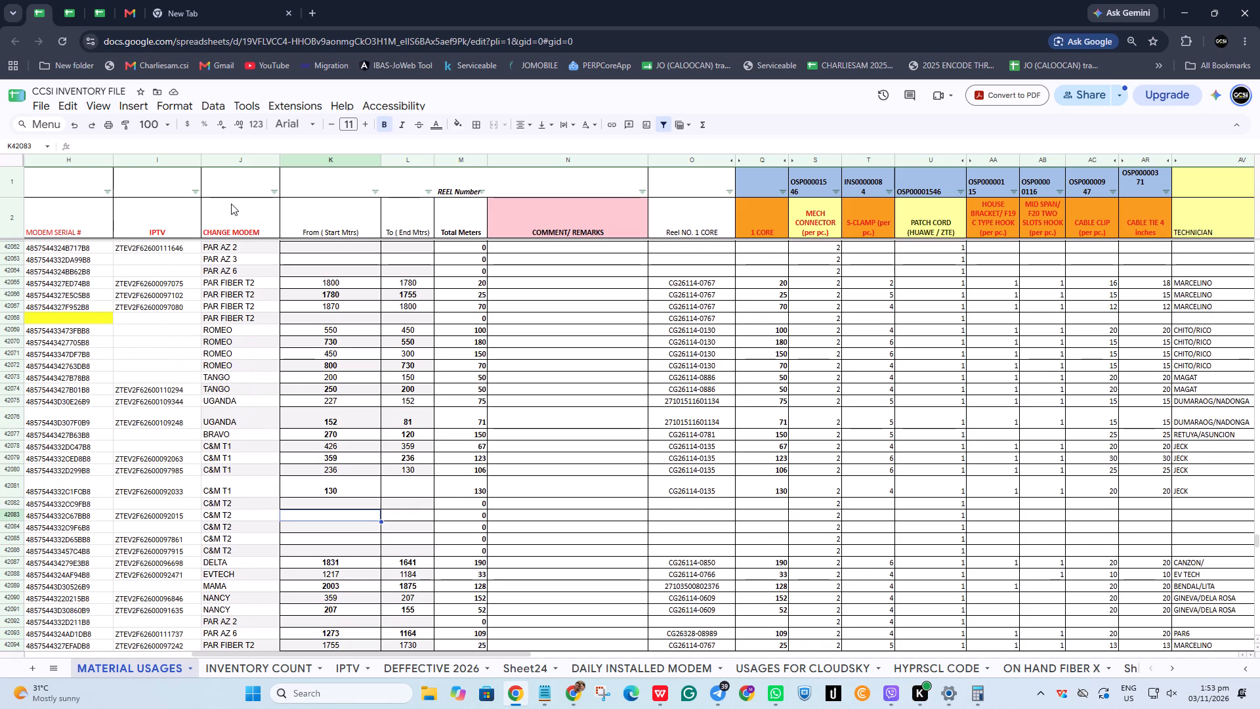
Review the job and account details of the 10/31/2026 and 11/02/2026 entries for incomplete rows, through the last filled row.
key(Left)
key(Left)
key(Left)
key(Left)
key(Left)
key(Left)
key(Left)
key(Left)
key(Left)
key(Left)
key(Left)
key(Left)
key(Left)
key(Left)
key(Left)
key(Left)
key(Left)
key(Left)
key(Left)
key(Left)
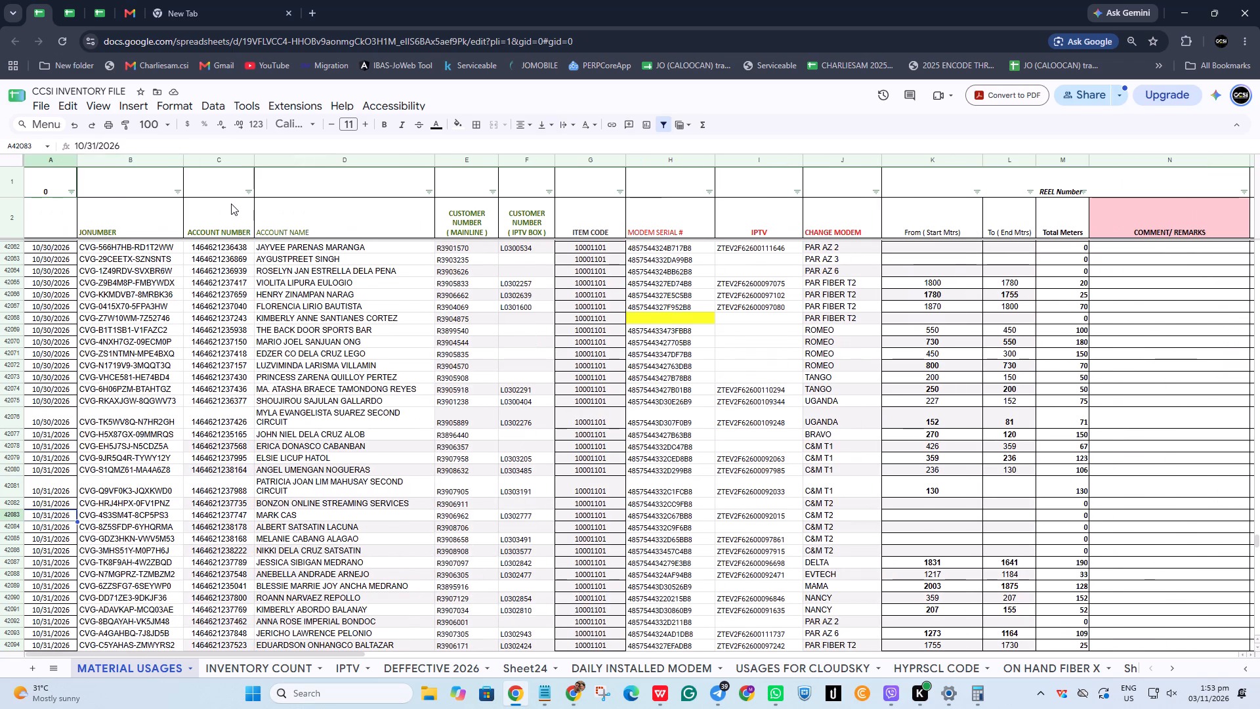
scroll(312, 190, down, 5)
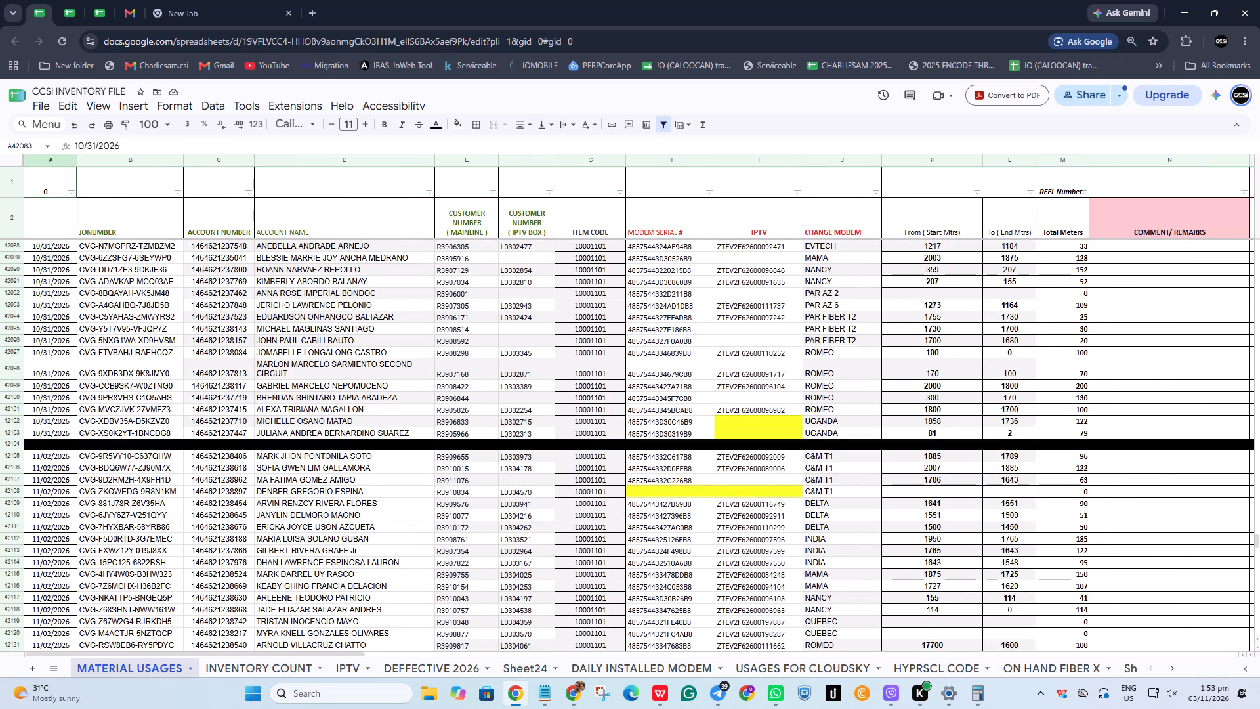
scroll(291, 153, down, 6)
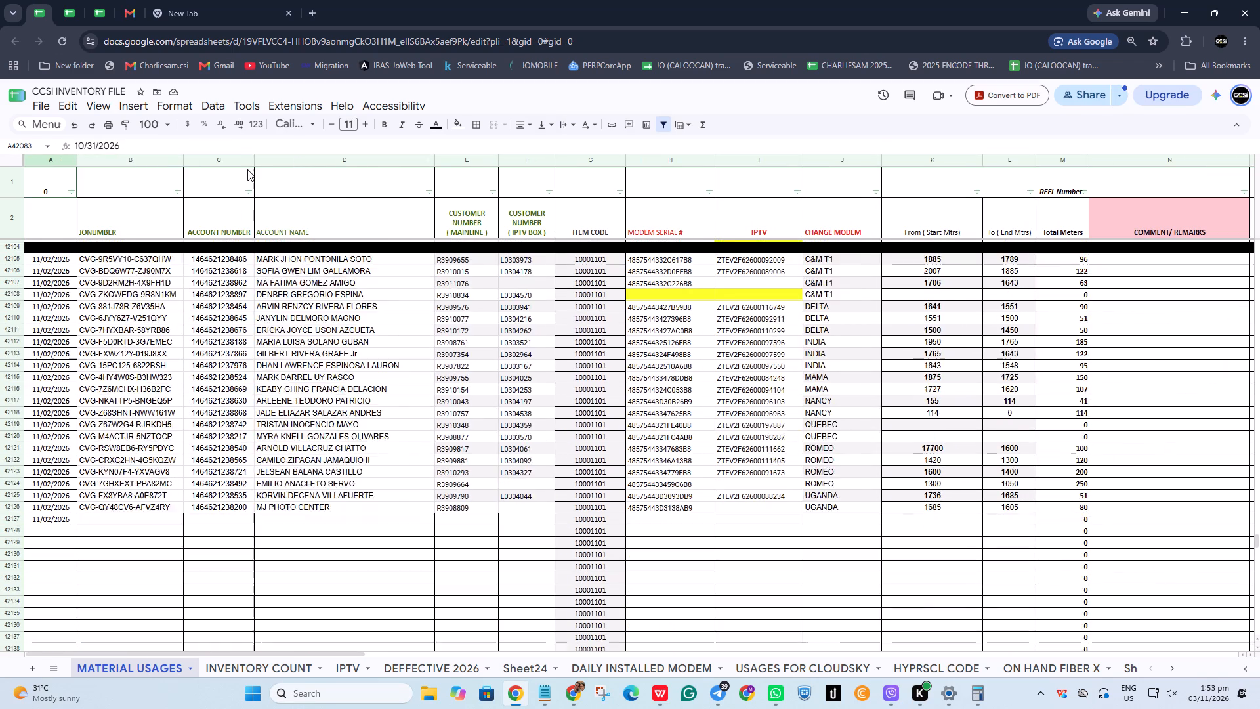
scroll(251, 163, up, 2)
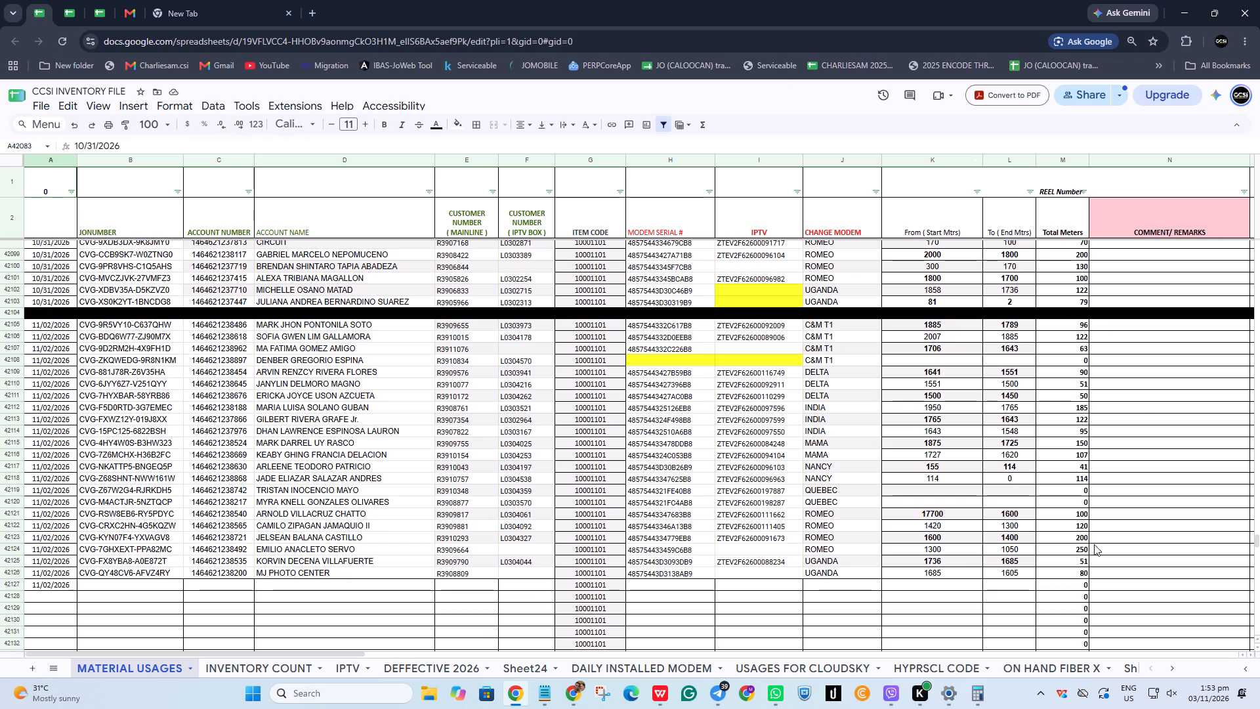
click(1138, 413)
key(Left)
key(Left)
key(Left)
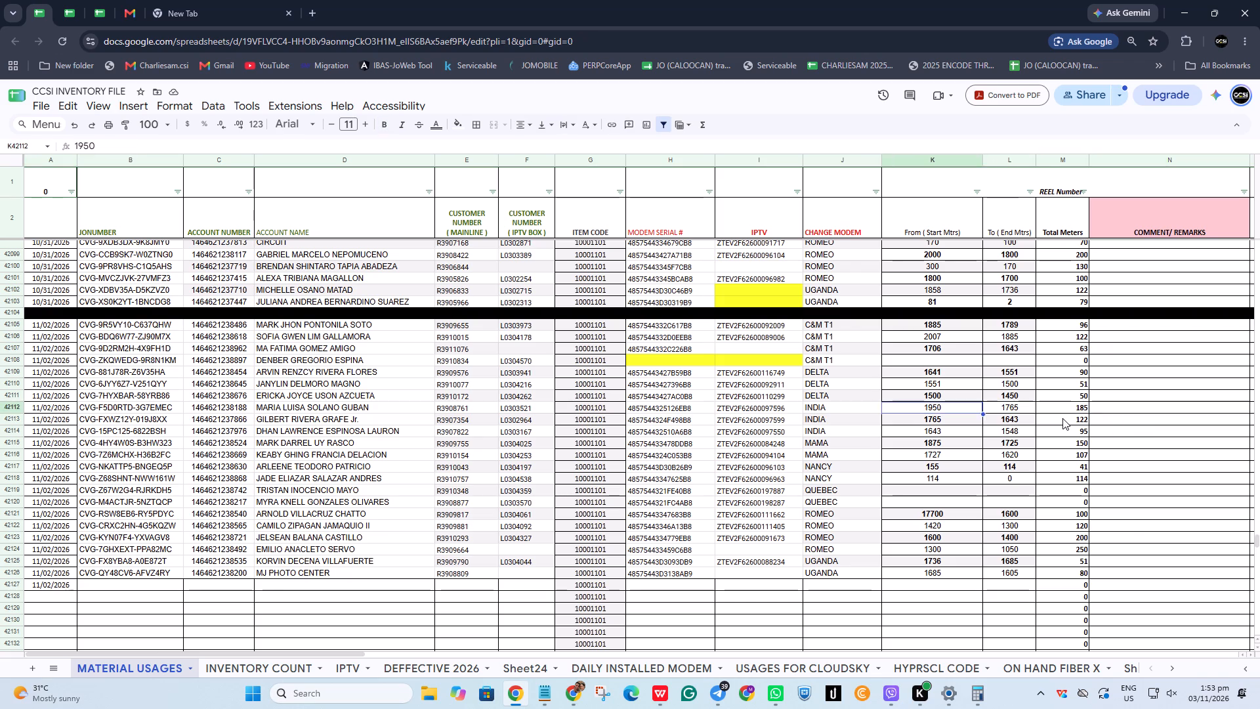
key(Left)
key(Left)
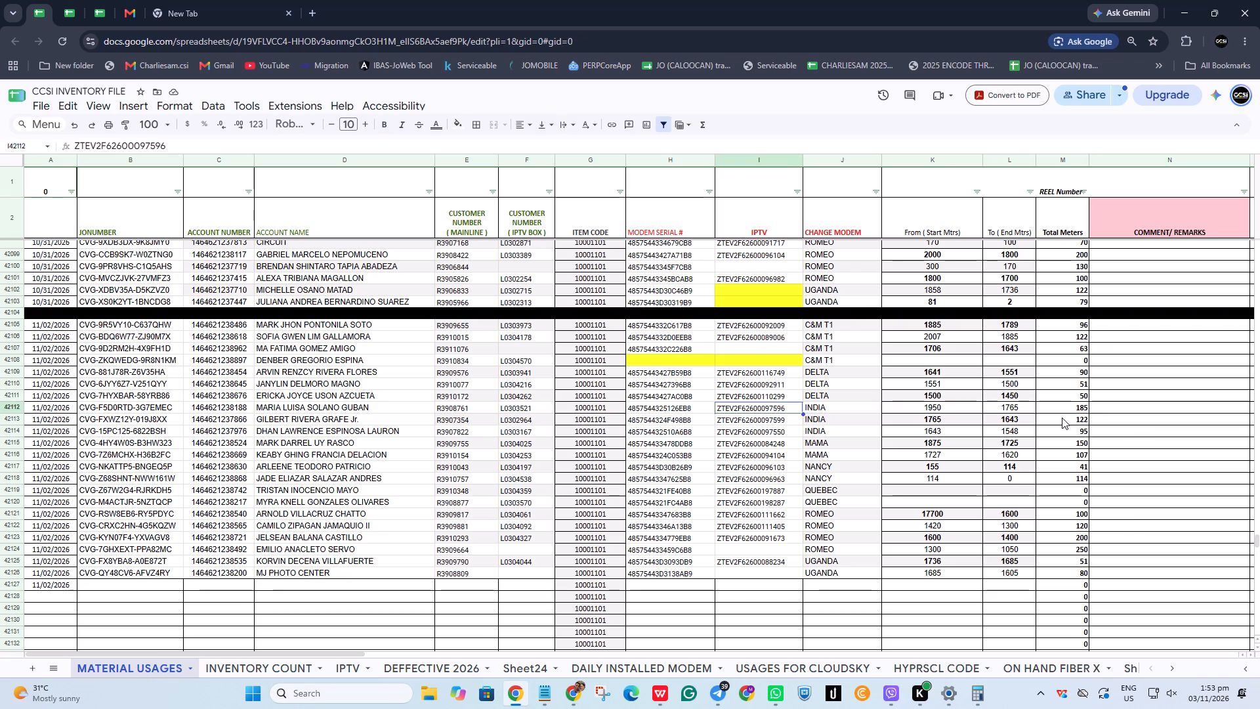
scroll(1115, 458, up, 3)
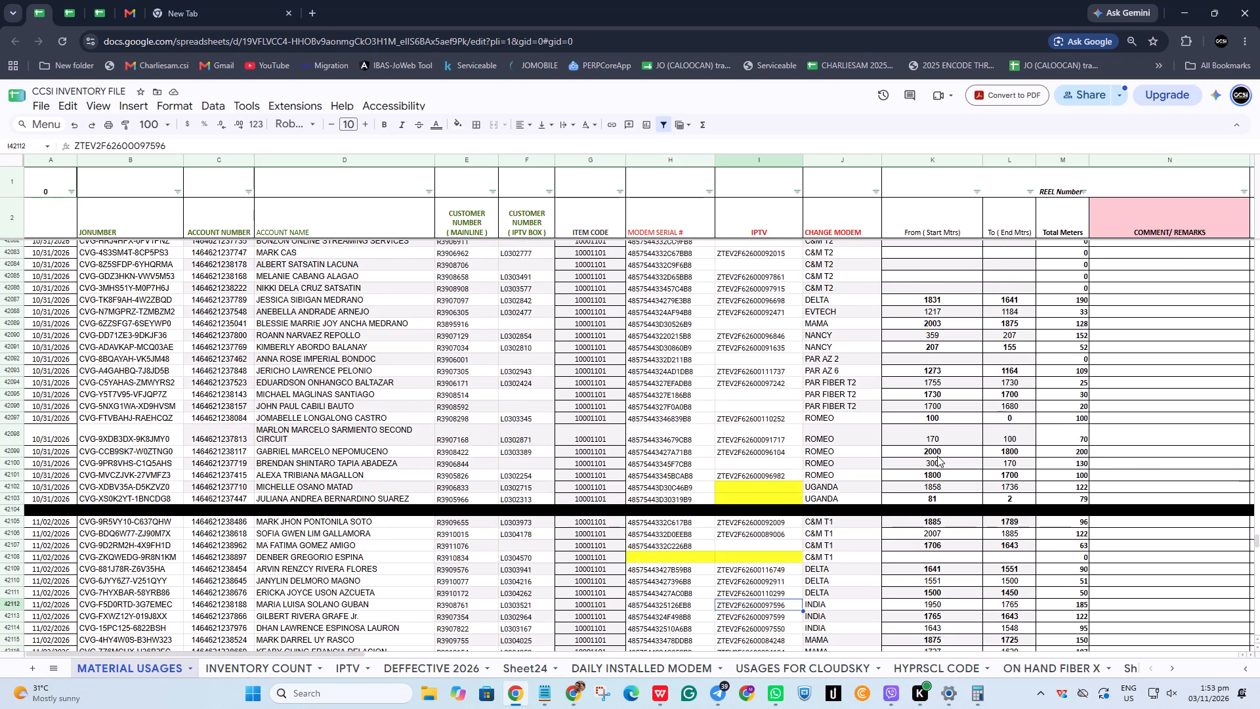
scroll(937, 456, up, 3)
Check the incomplete C&M T2 entry in row 42082 and select its account number for a lookup.
click(952, 436)
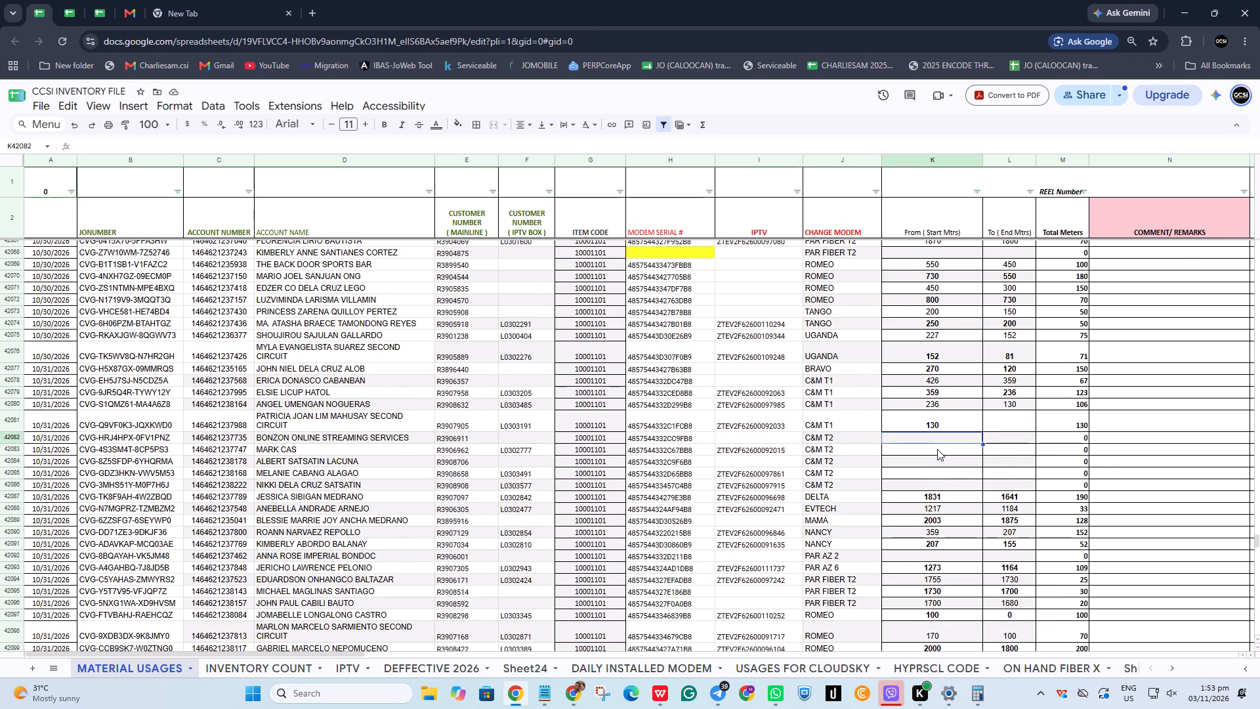
key(Left)
key(Left)
key(Left)
key(Left)
key(Up)
key(Right)
key(Down)
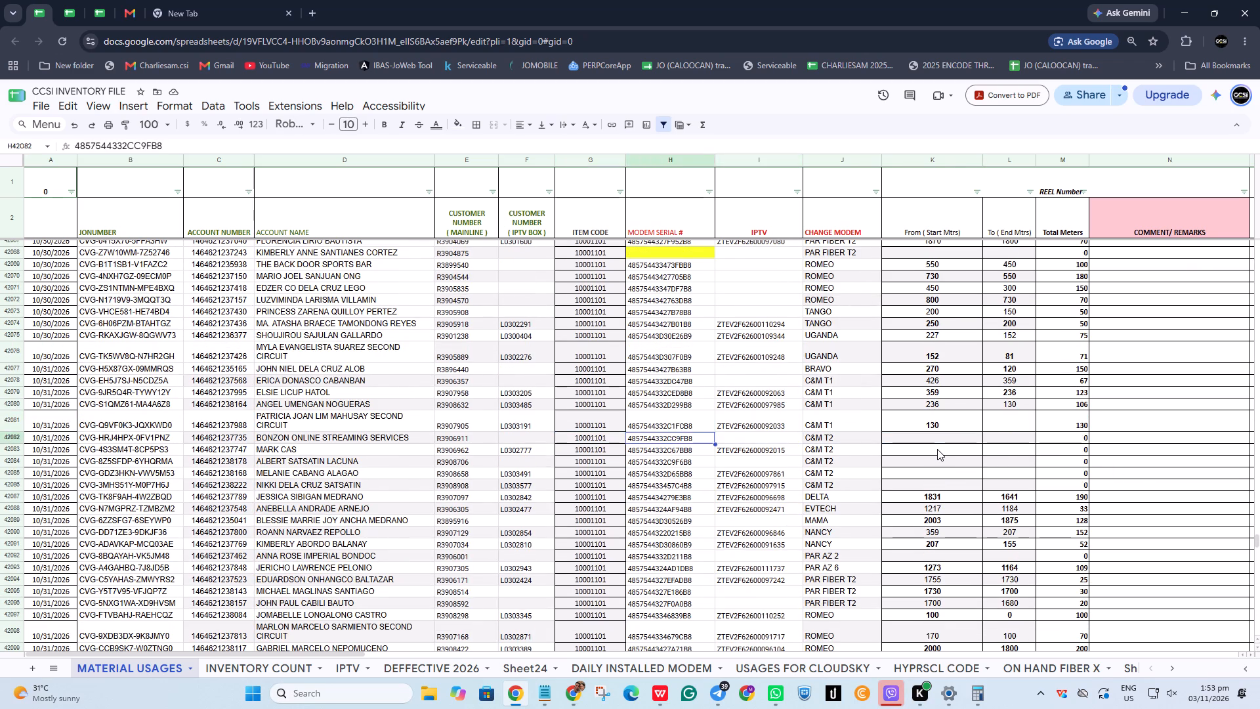
key(Right)
key(Right)
key(Right)
key(Left)
key(Left)
key(Left)
key(Left)
key(Left)
key(Left)
key(Left)
key(Left)
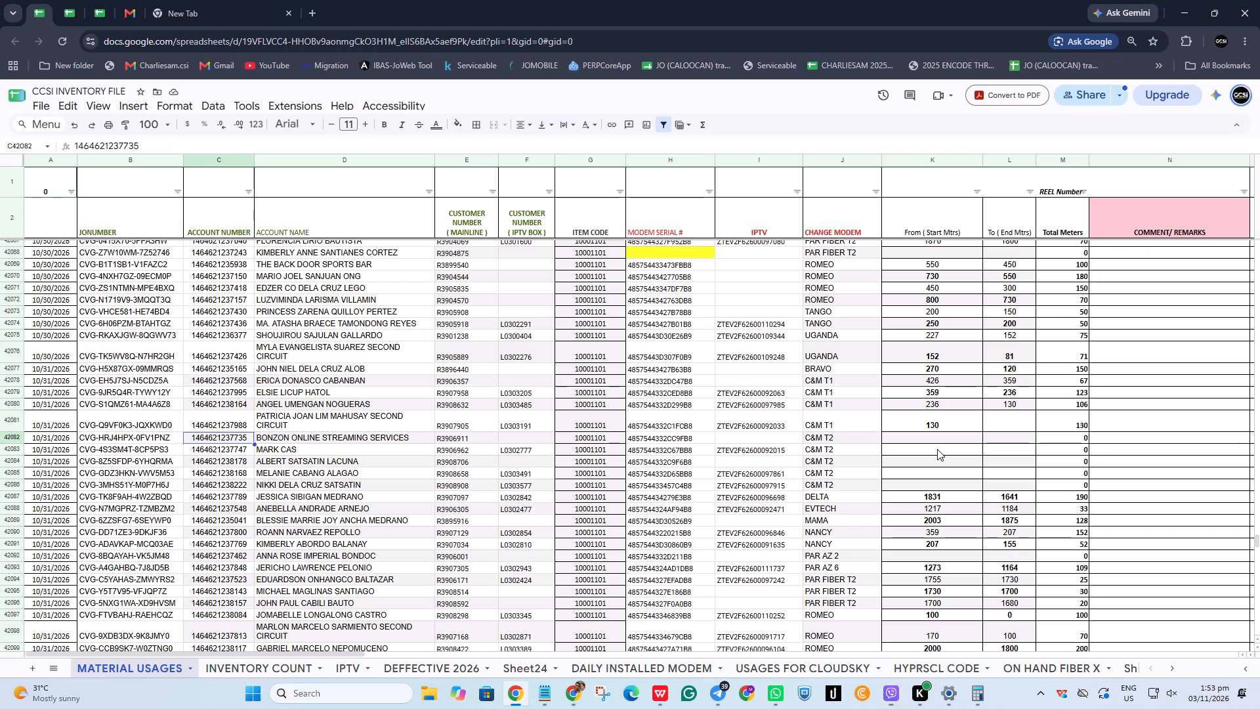
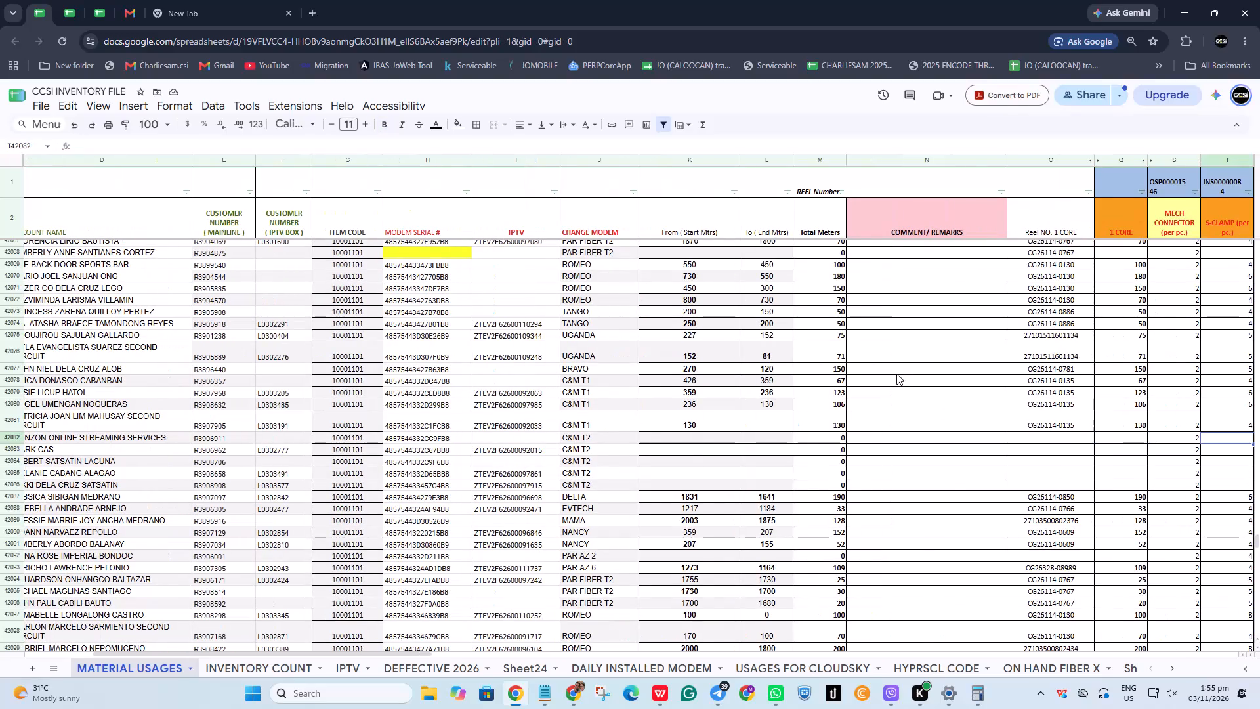
Examine the C&M T2 entry in row 42082 across its modem, meter, reel, material, technician and payment columns for missing values.
key(Right)
key(Left)
key(Left)
key(Left)
key(Left)
key(Right)
key(Right)
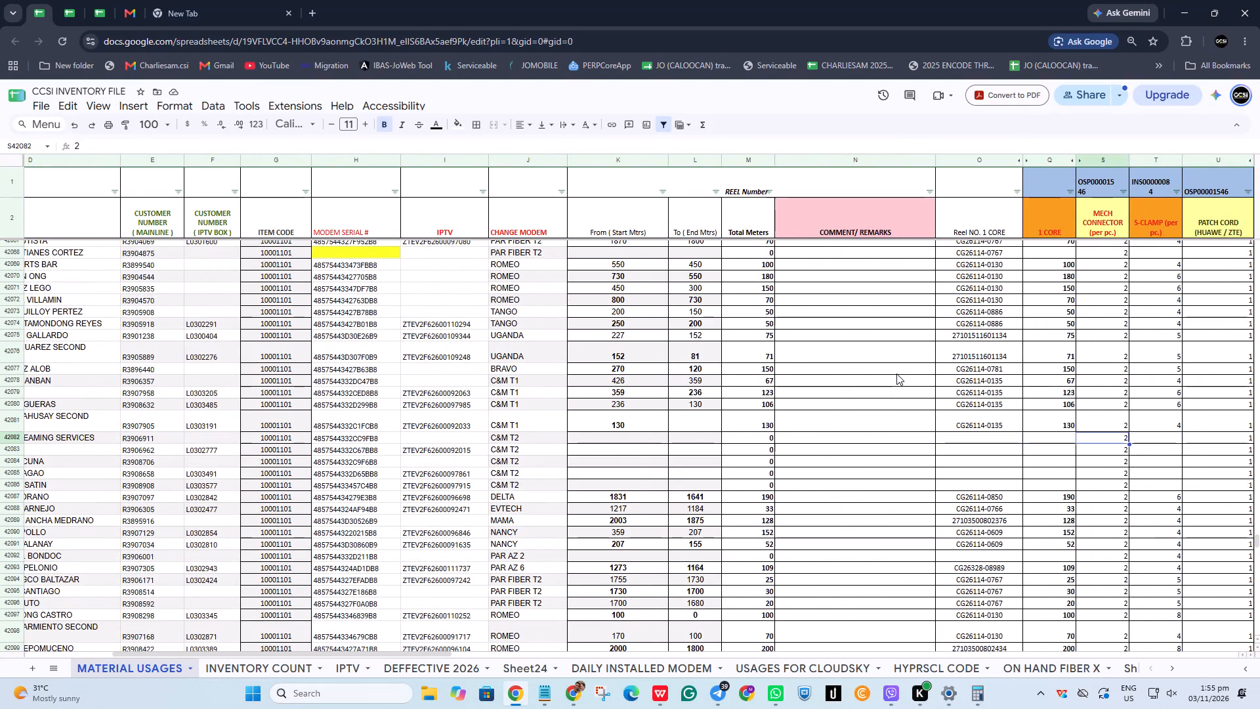
key(Right)
key(Right)
key(Right)
key(Right)
key(Right)
key(Right)
key(Right)
key(Right)
key(Right)
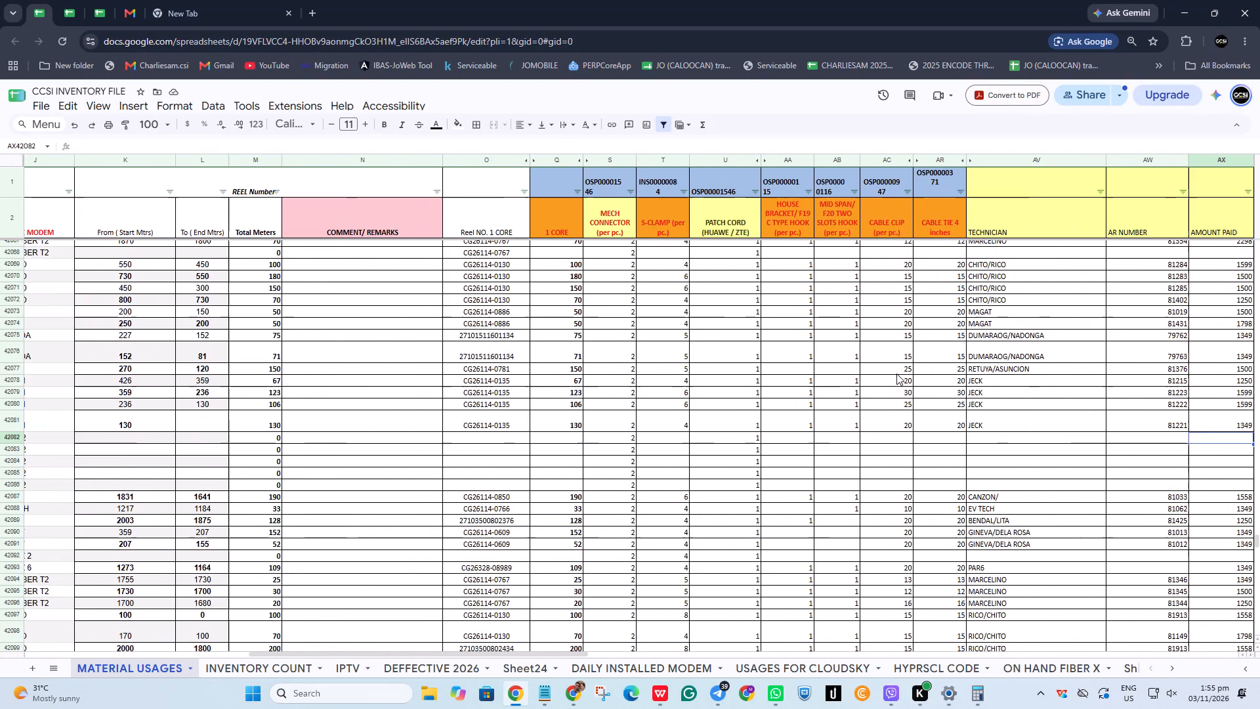
key(Right)
key(Right)
key(Right)
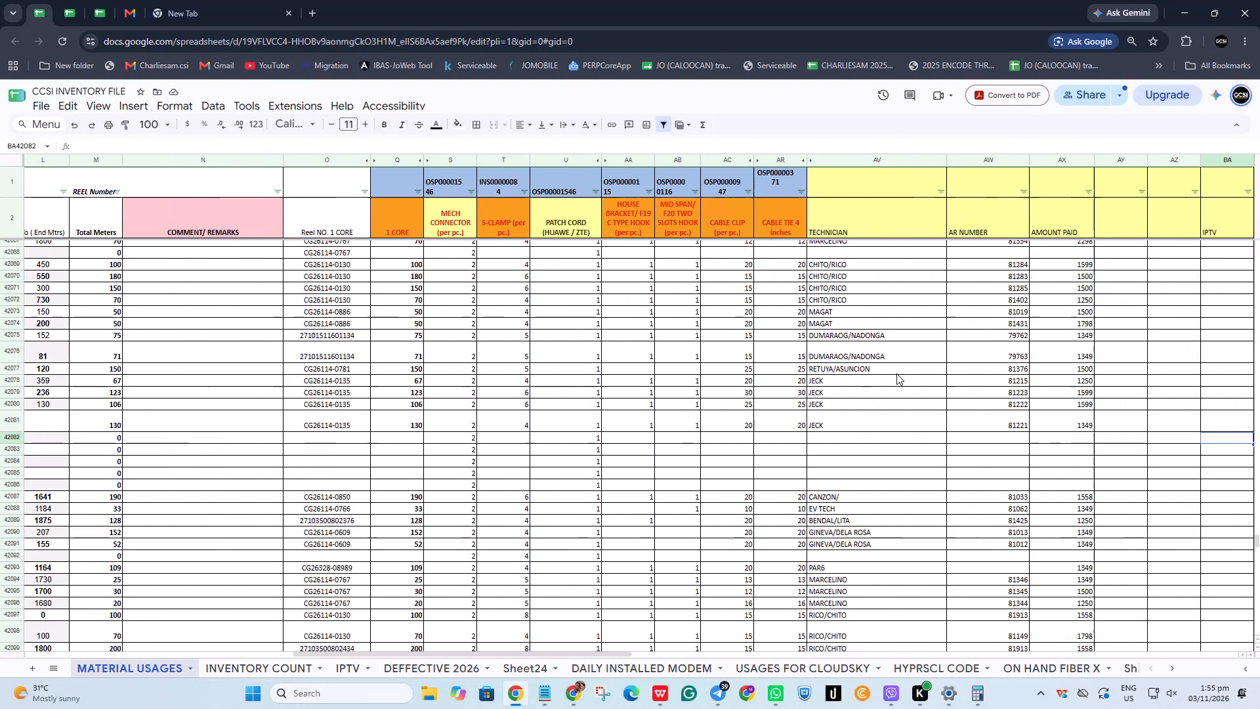
key(Right)
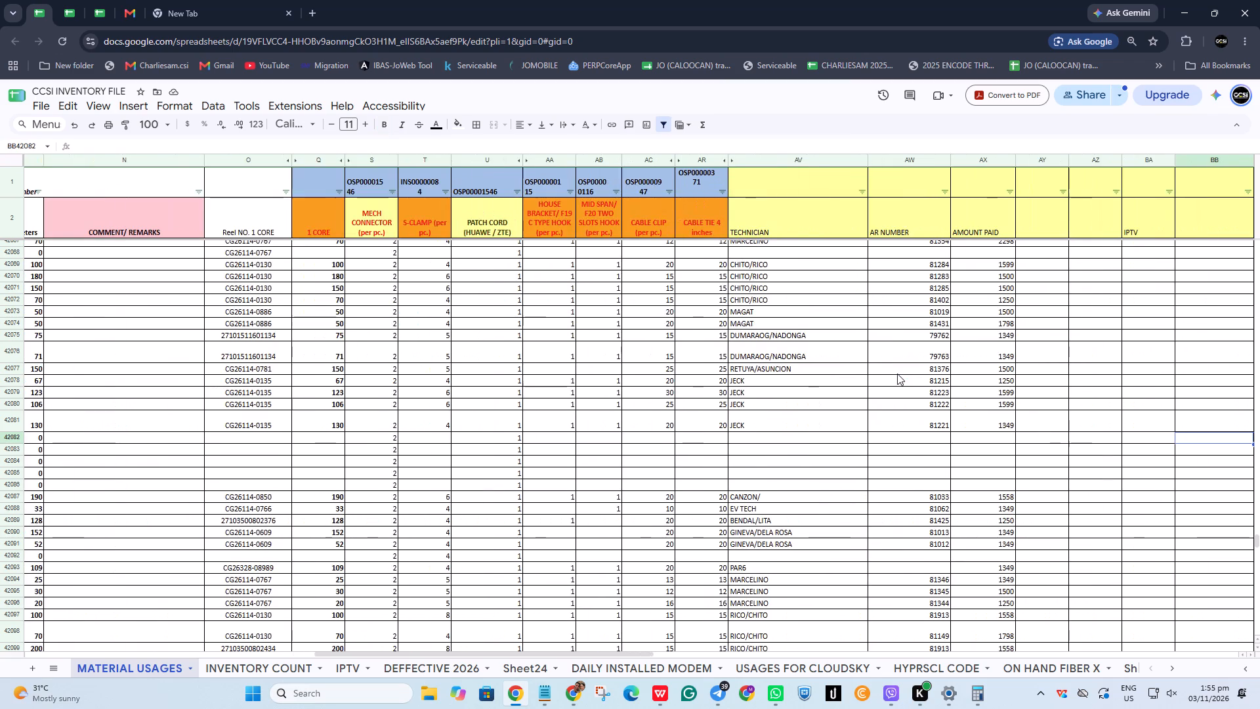
key(Left)
key(Right)
key(Right)
key(Right)
key(Left)
key(Left)
key(Left)
key(Left)
key(Left)
key(Left)
key(Left)
key(Left)
key(Left)
key(Left)
key(Left)
key(Left)
key(Left)
key(Left)
key(Left)
key(Left)
key(Left)
key(Left)
key(Left)
key(Left)
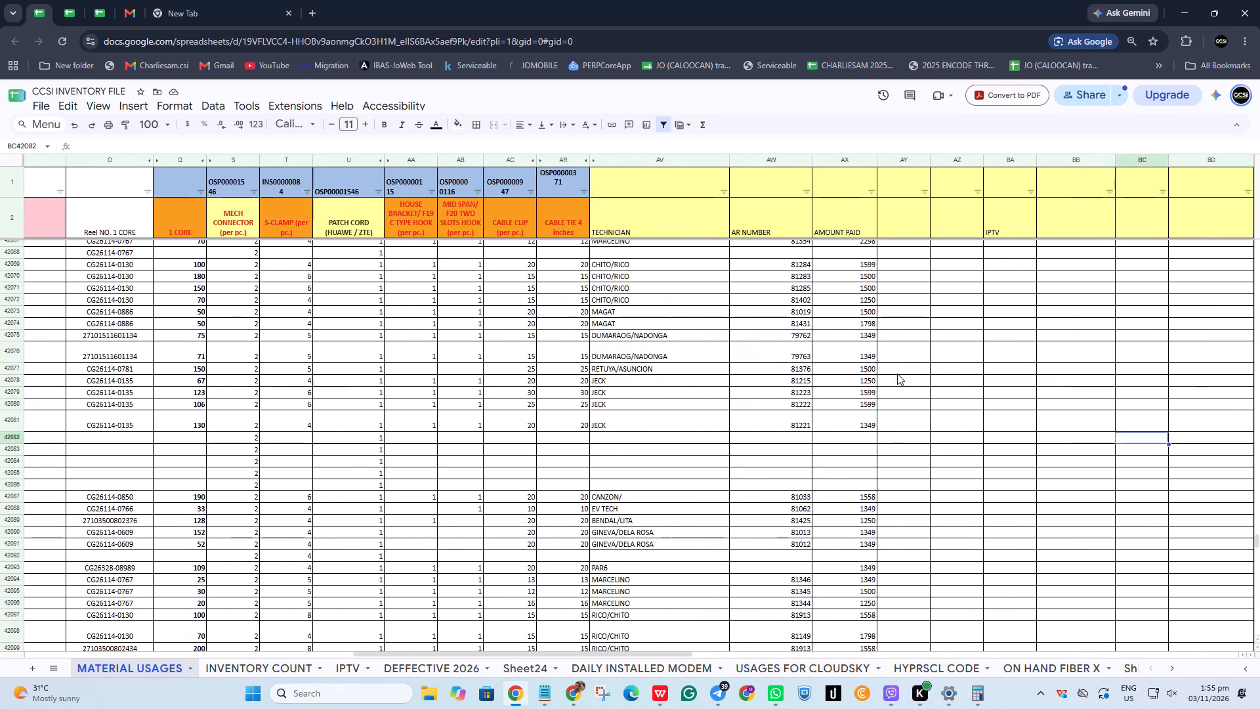
key(Right)
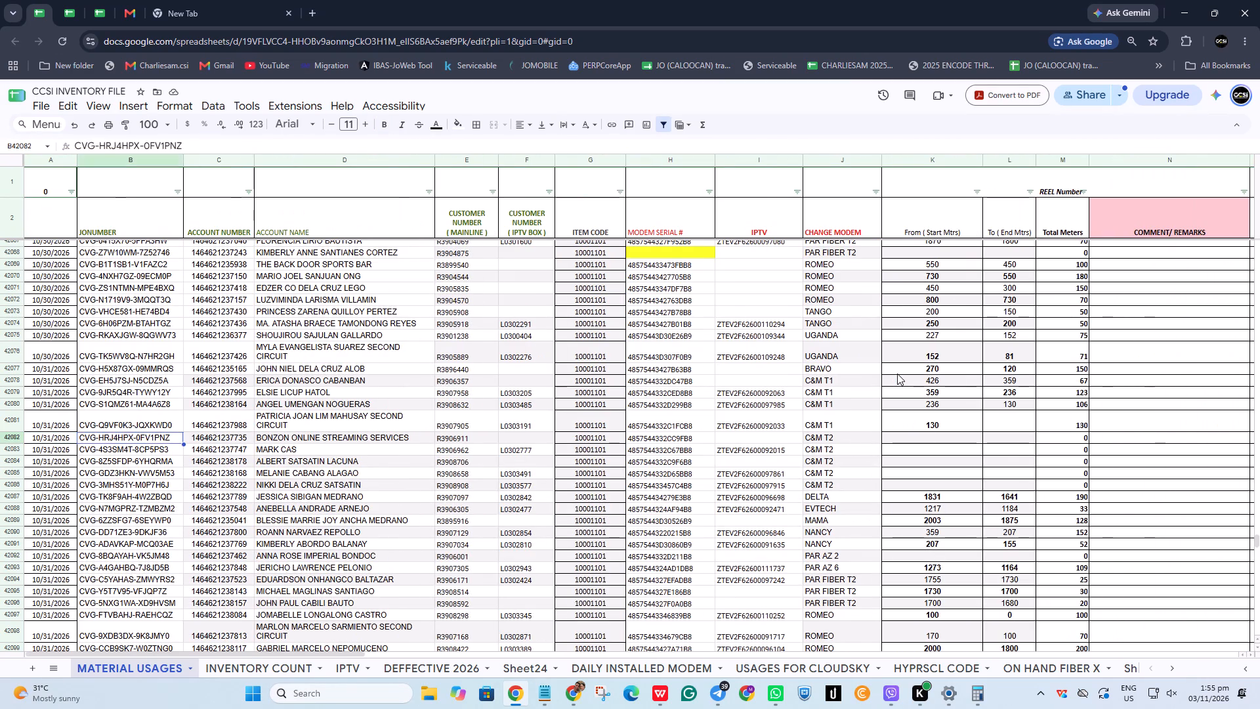
key(Right)
key(Right)
key(Right)
key(Right)
key(Right)
key(Right)
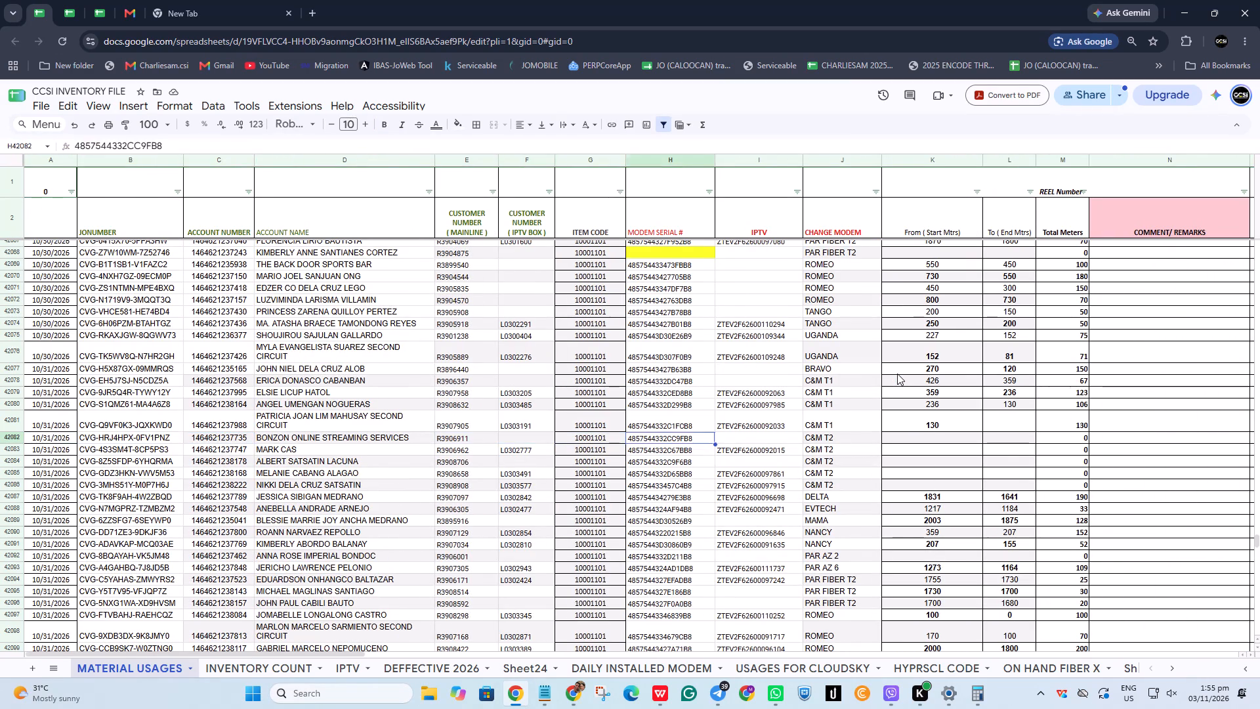
key(Right)
key(Right)
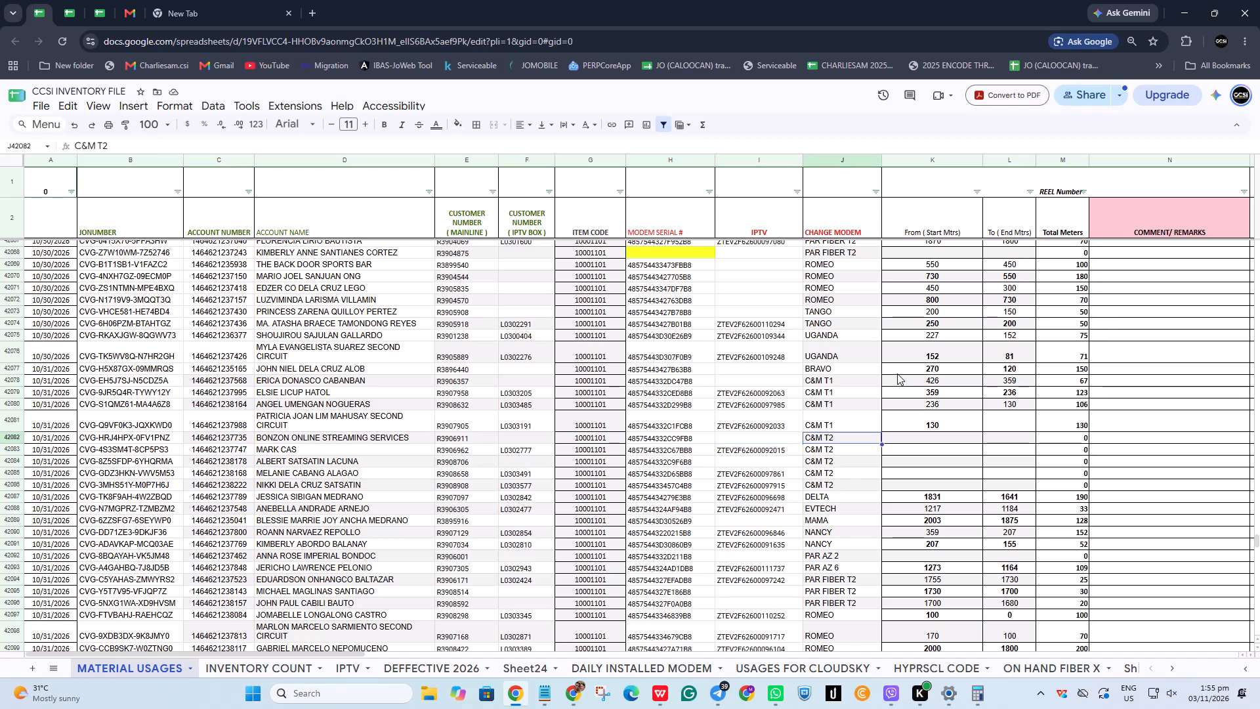
Check the modem and team details of the C&M T2 entries in rows 42082 to 42086.
key(Left)
key(Left)
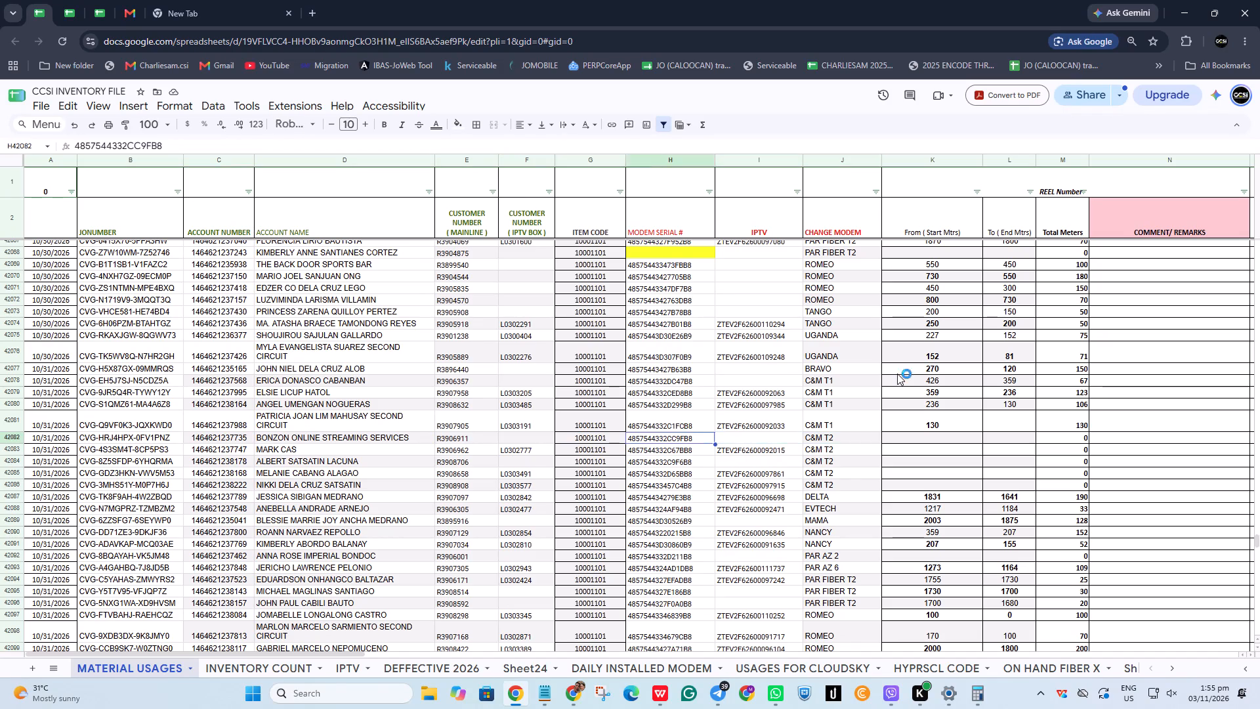
key(Left)
key(Right)
key(Right)
key(Right)
key(Down)
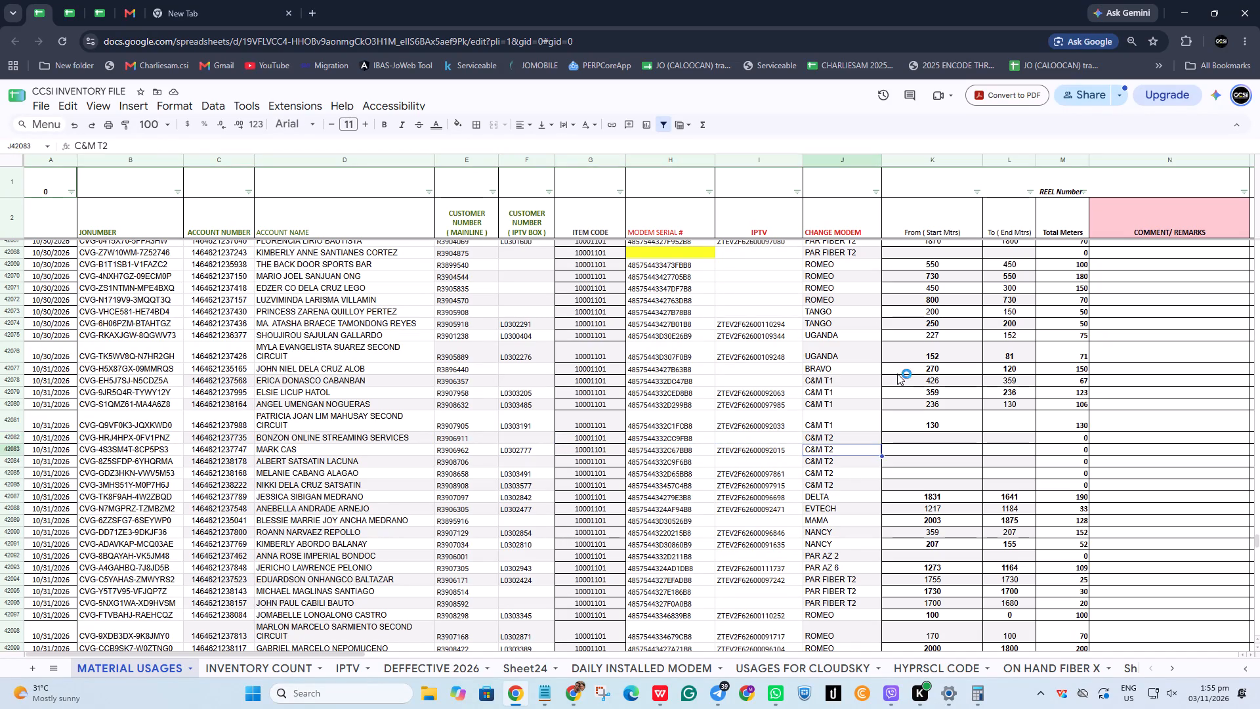
key(Down)
key(Down)
key(Down)
key(Down)
key(Up)
key(Up)
key(Up)
key(Up)
Recheck row 42082 from its job number through the meter and reel columns for blank cells.
key(Up)
key(Right)
key(Right)
key(Right)
key(Right)
key(Right)
key(Right)
key(Left)
key(Left)
key(Left)
key(Left)
key(Left)
key(Left)
key(Left)
key(Left)
key(Left)
key(Left)
key(Left)
key(Left)
key(Left)
key(Left)
key(Left)
key(Left)
key(Left)
key(Left)
key(Left)
key(Left)
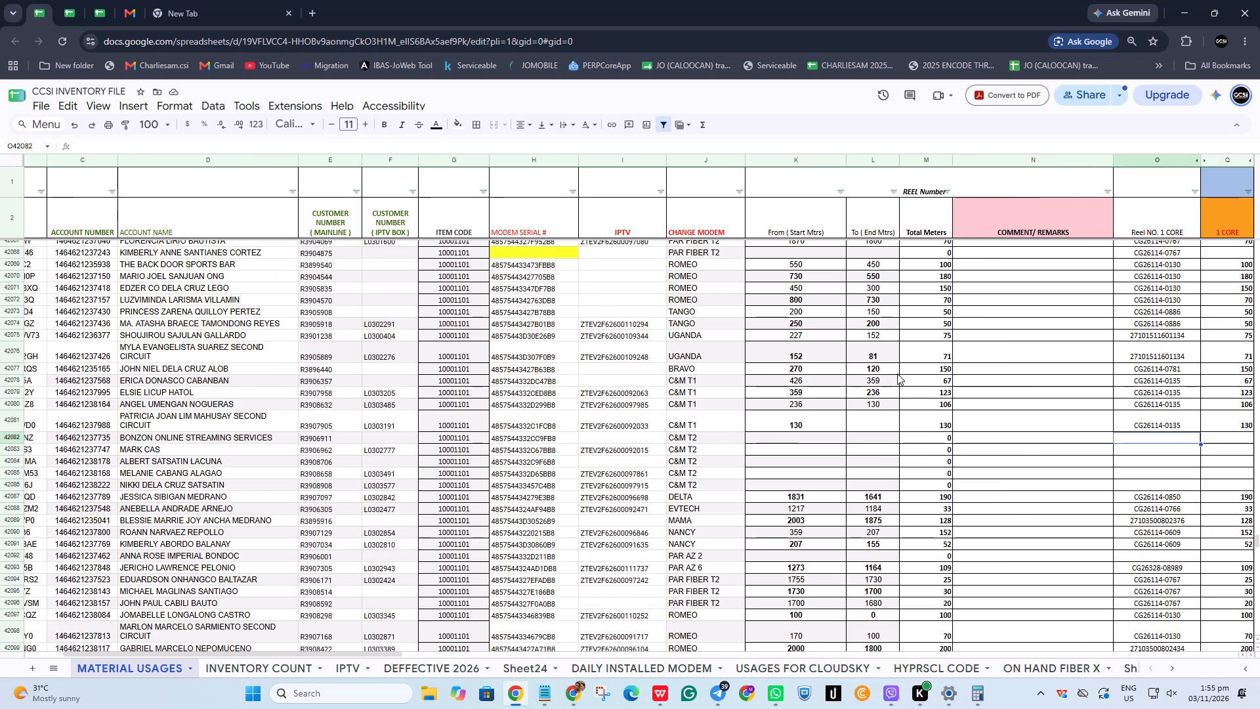
key(Right)
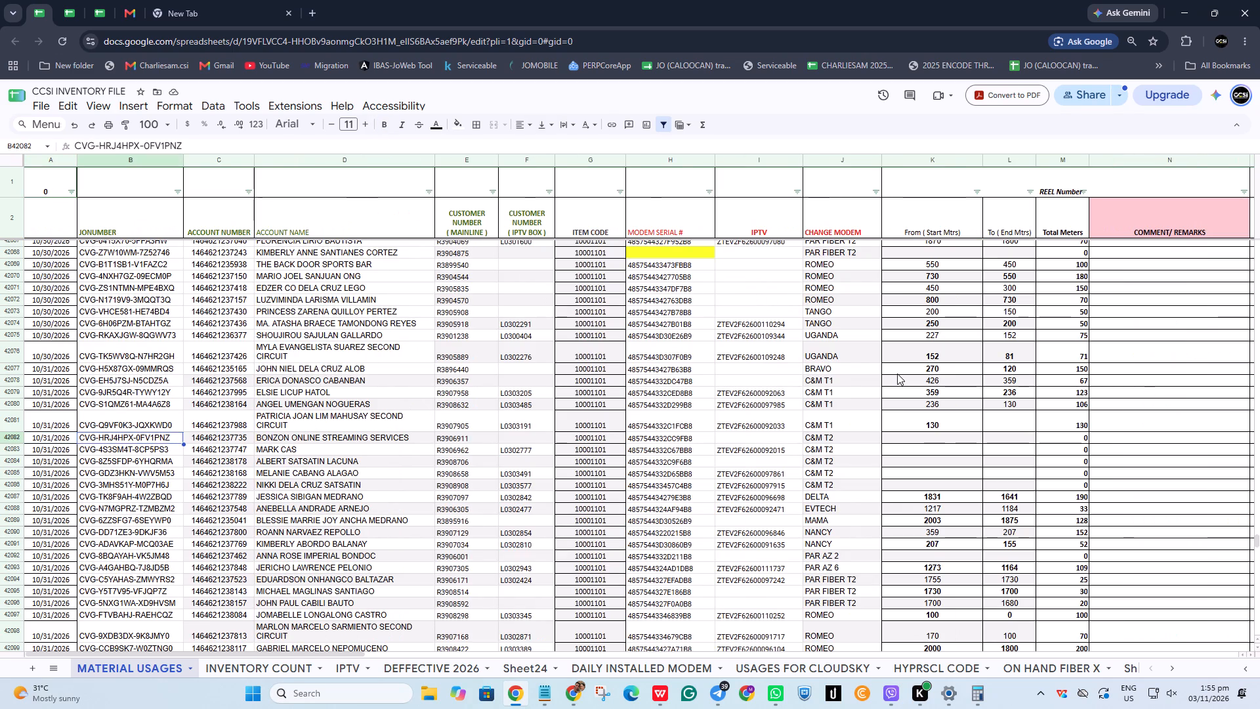
key(Right)
key(Right)
key(Right)
key(Right)
key(Right)
key(Right)
key(Right)
key(Right)
key(Right)
Copy the account number of the C&M T2 entry in row 42082.
key(Left)
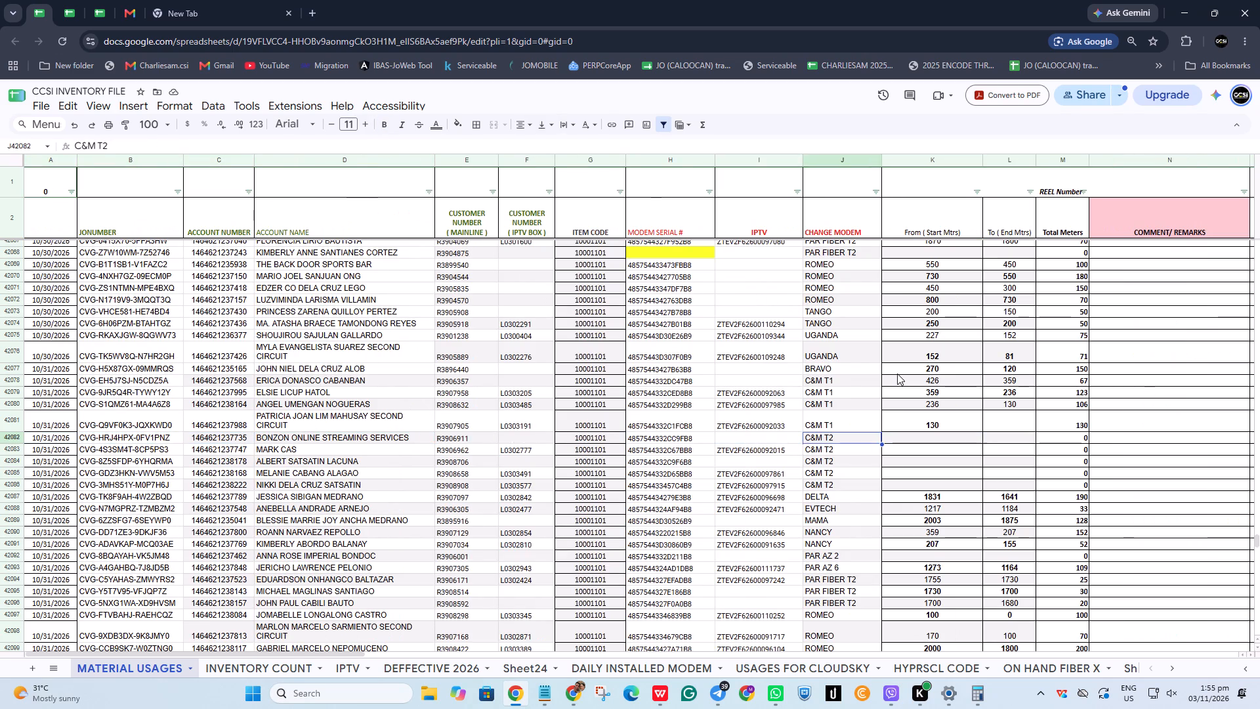
key(Left)
key(Left)
key(Left)
key(Left)
key(Left)
key(Left)
key(Left)
key(ctrl+c)
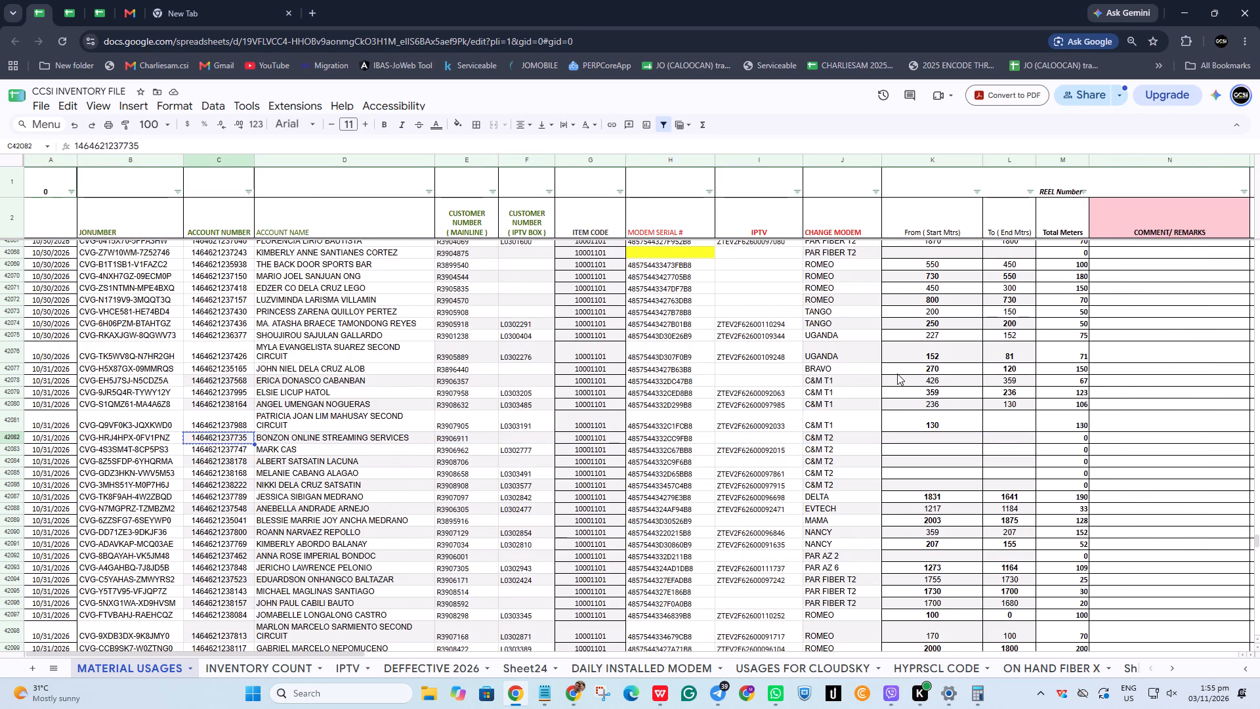
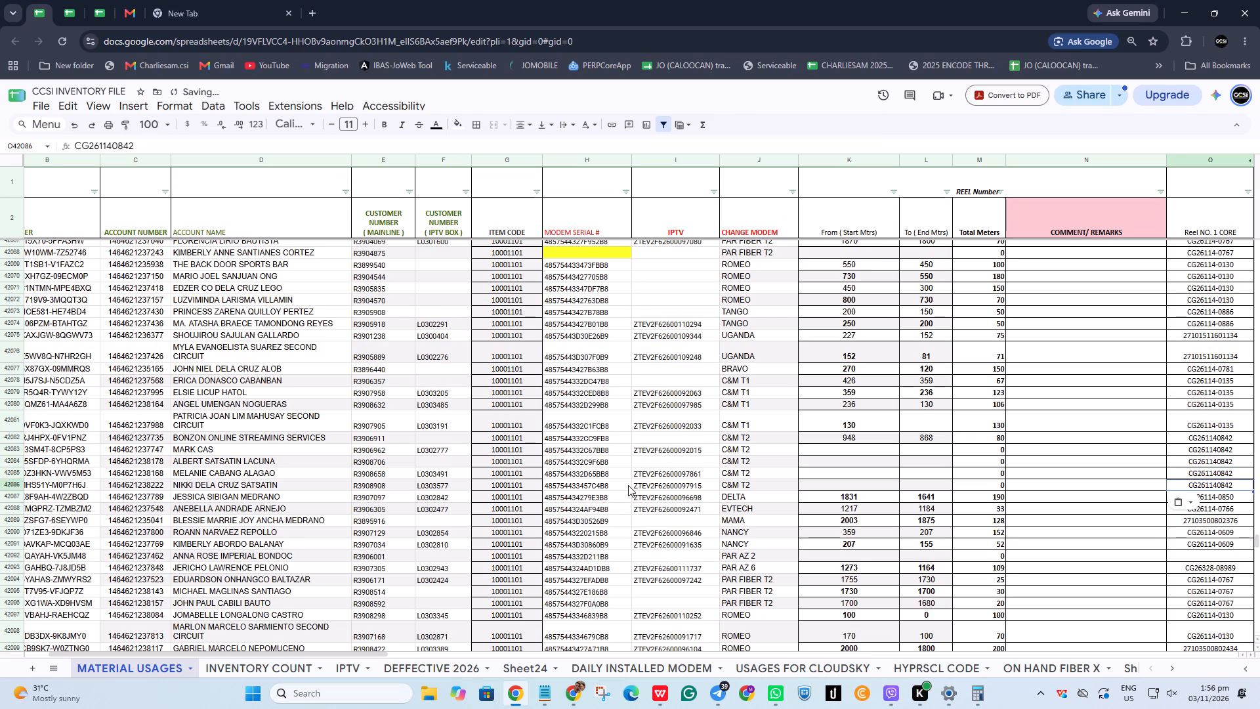
Enter 80 as the 1 CORE quantity for the C&M T2 entry in row 42082.
key(Up)
key(Left)
key(Up)
key(Up)
key(Up)
key(Tab)
key(Tab)
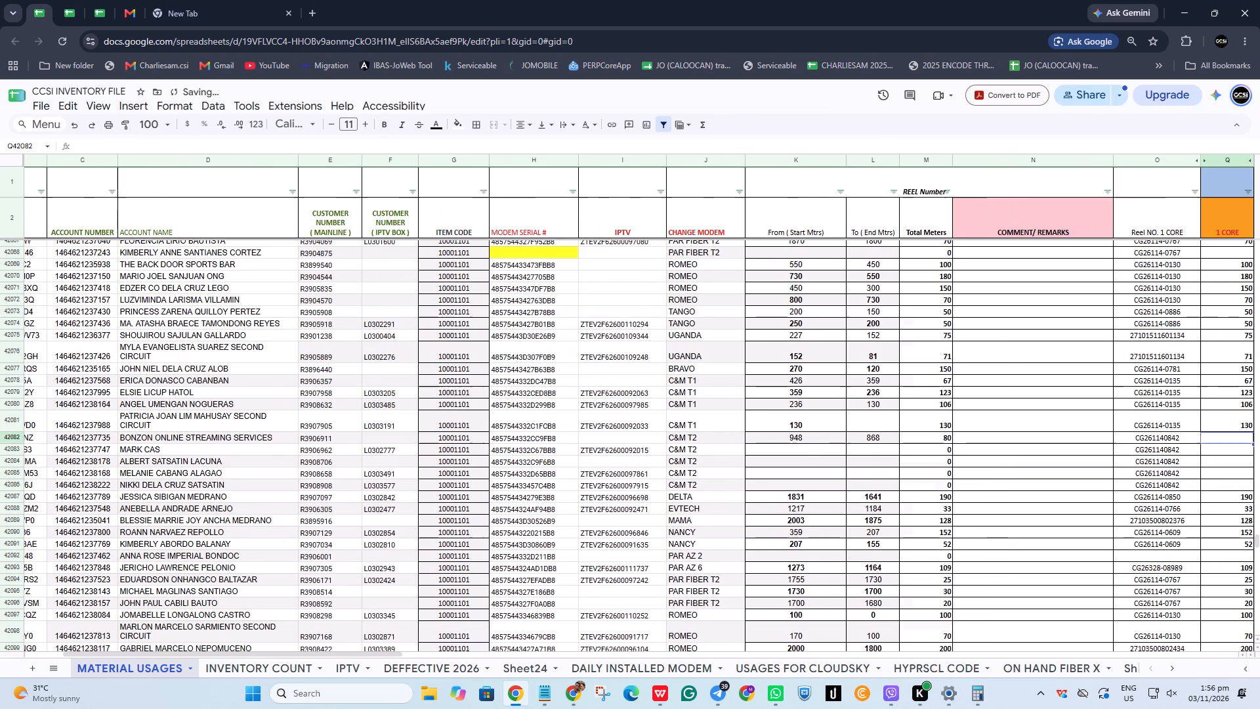
key(8)
key(0)
key(Right)
Enter an S-clamp quantity of 4 for each C&M T2 entry in rows 42082 to 42086.
key(Right)
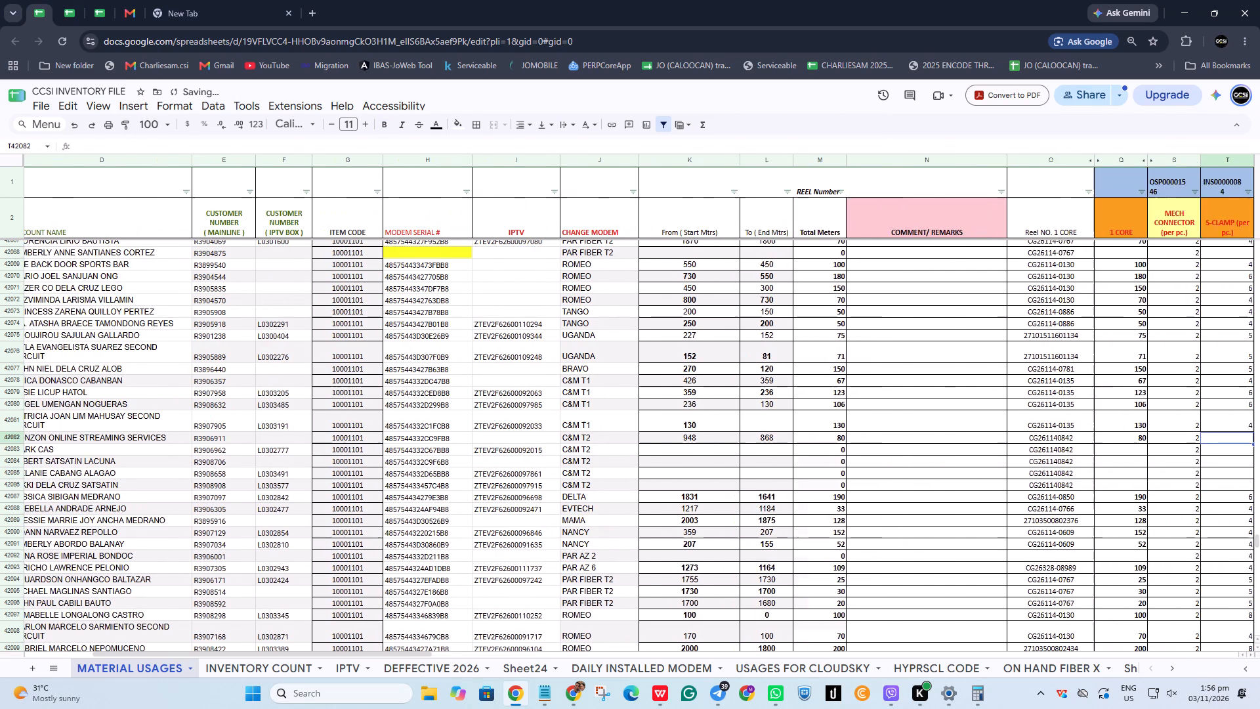
key(Right)
key(Left)
key(4)
key(Down)
key(4)
key(Down)
key(4)
key(Down)
key(4)
key(Down)
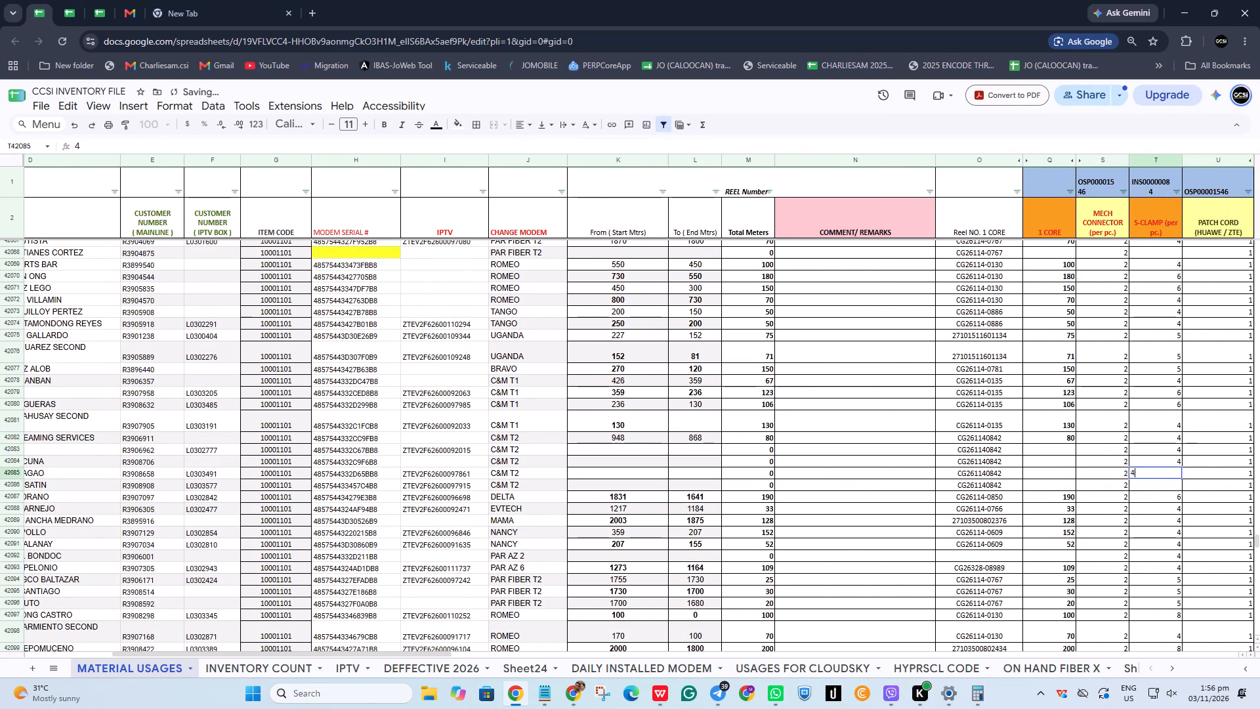
key(4)
key(Right)
Enter a house bracket quantity of 1 for each C&M T2 entry in rows 42082 to 42086.
key(Up)
key(Up)
key(Up)
key(Left)
key(Up)
key(Right)
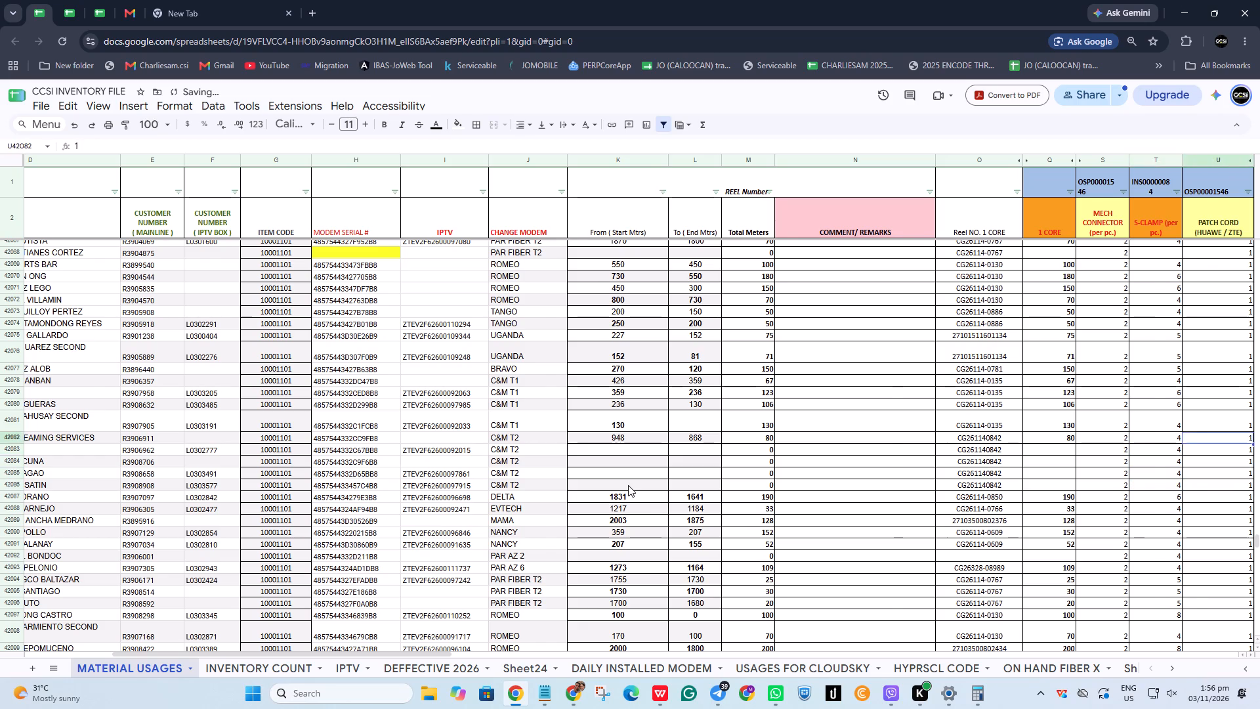
key(Right)
key(Right)
key(Left)
key(1)
key(Down)
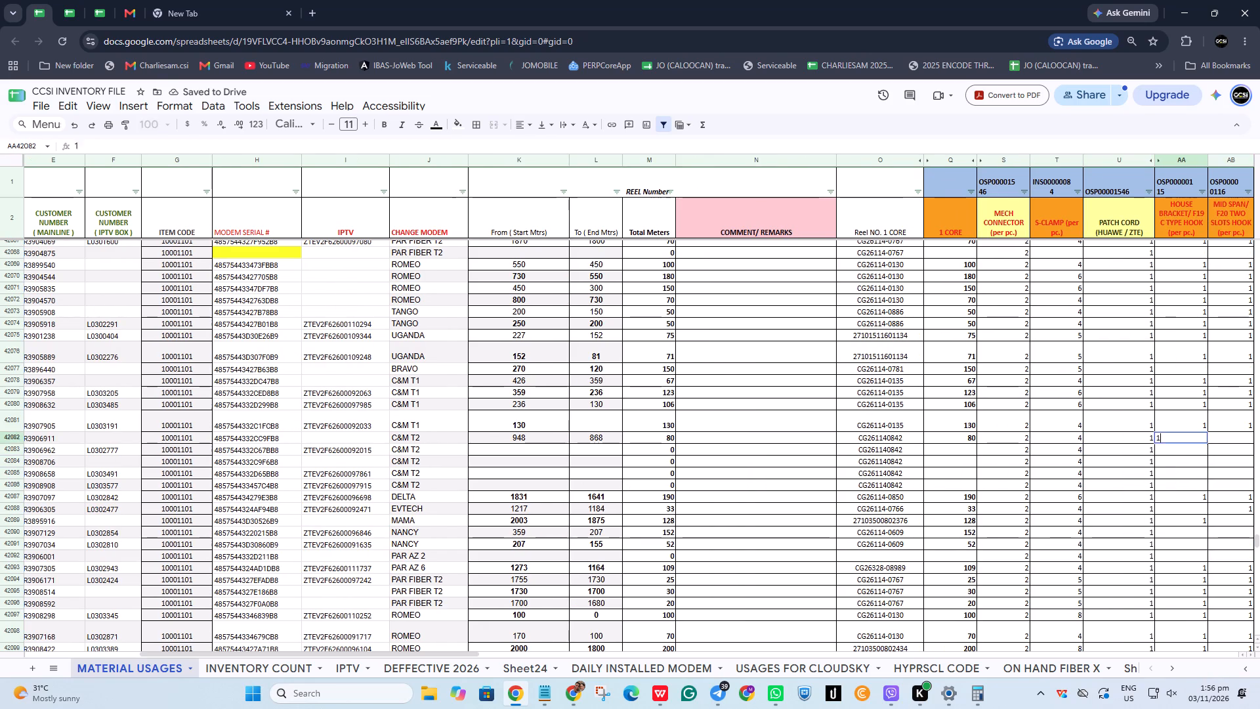
key(1)
key(Down)
key(1)
key(Down)
key(1)
key(Down)
key(1)
key(Right)
Enter a mid span hook quantity of 1 for each C&M T2 entry in rows 42082 to 42086.
key(1)
key(Up)
key(1)
key(Up)
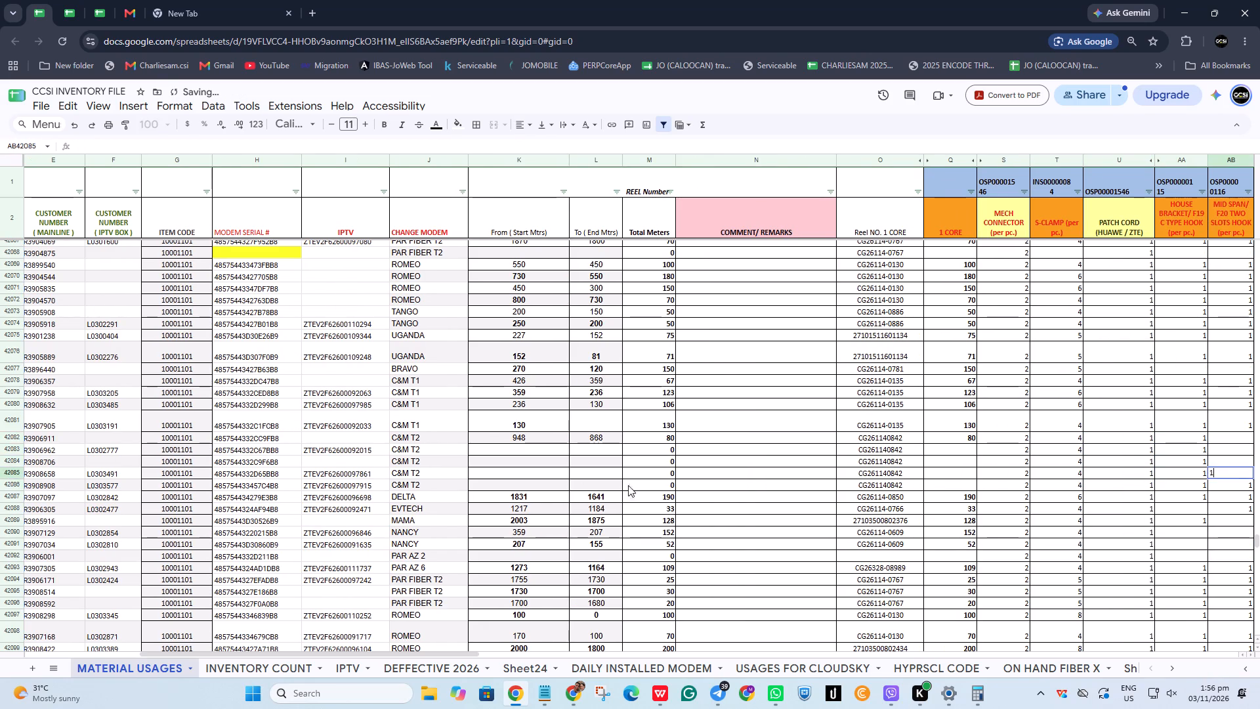
key(1)
key(Up)
key(1)
key(Up)
key(1)
key(Right)
Enter a cable clip quantity of 20 for each C&M T2 entry in rows 42082 to 42086.
text(20)
key(Down)
text(20)
key(Down)
text(20)
key(Down)
text(20)
key(Down)
text(20)
key(Right)
Enter a 4-inch cable tie quantity of 20 for each C&M T2 entry in rows 42082 to 42086.
text(20)
key(Up)
text(20)
key(Up)
text(20)
key(Up)
key(2)
key(Up)
text(020)
key(Right)
key(Left)
key(Down)
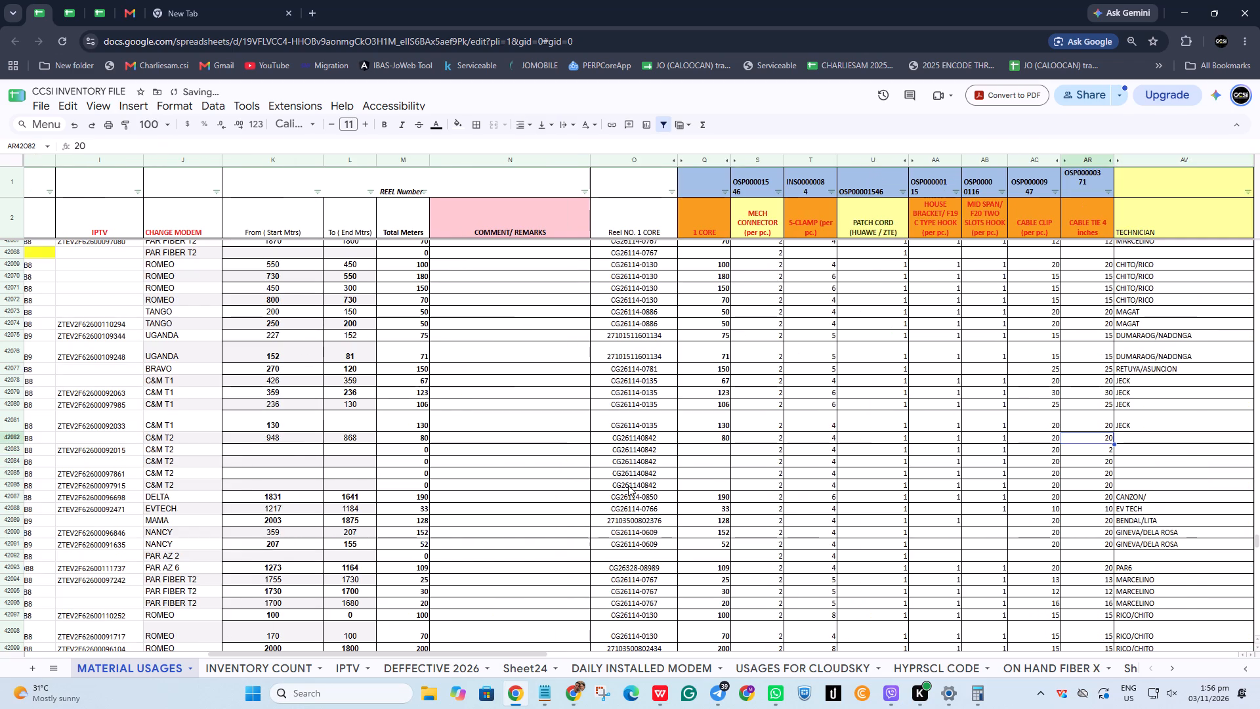
text(20)
key(Right)
key(Up)
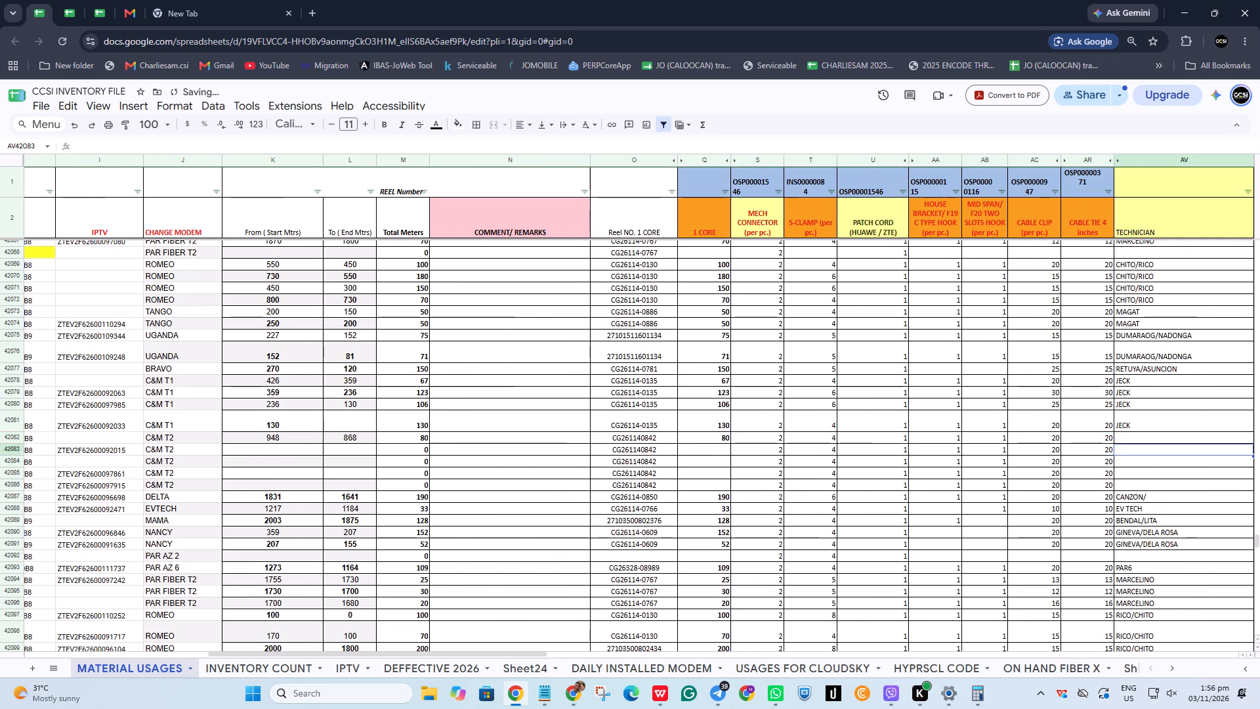
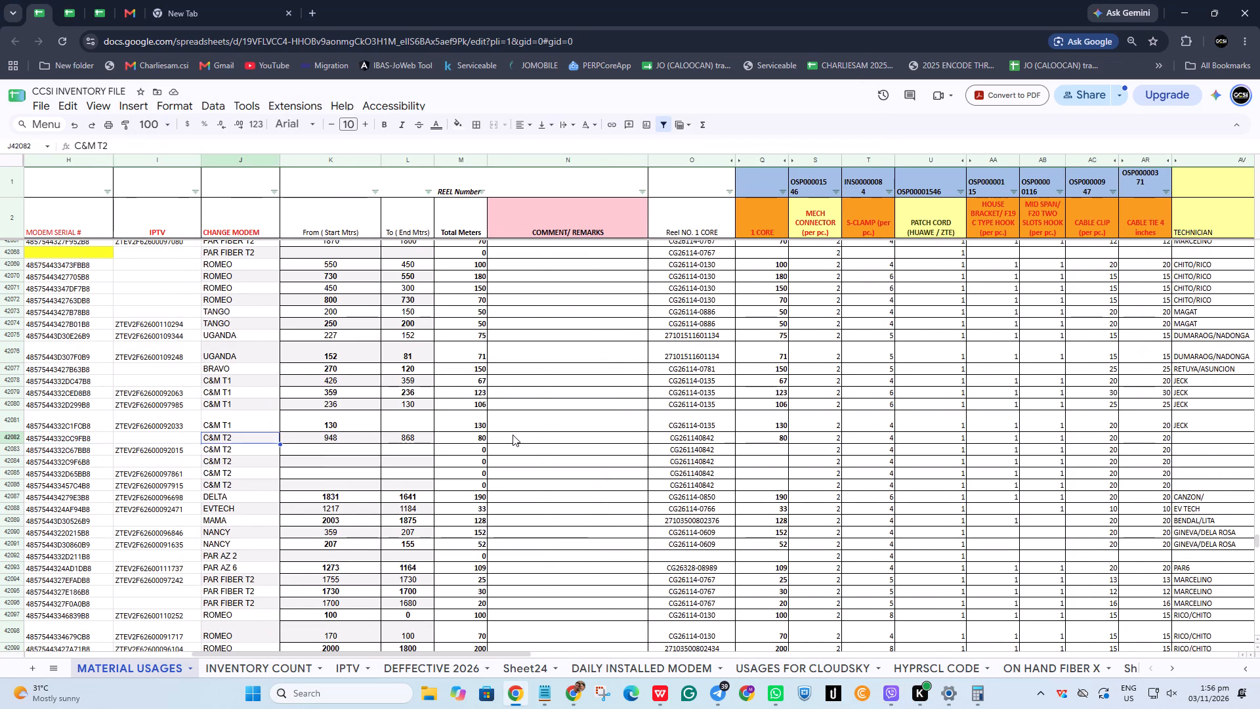
Copy the C&M T2 labels from the change modem column into the technician column for rows 42082 to 42086.
key(shift+Down)
key(shift+Down)
key(shift+Down)
key(shift+Down)
key(shift+Down)
key(shift+Up)
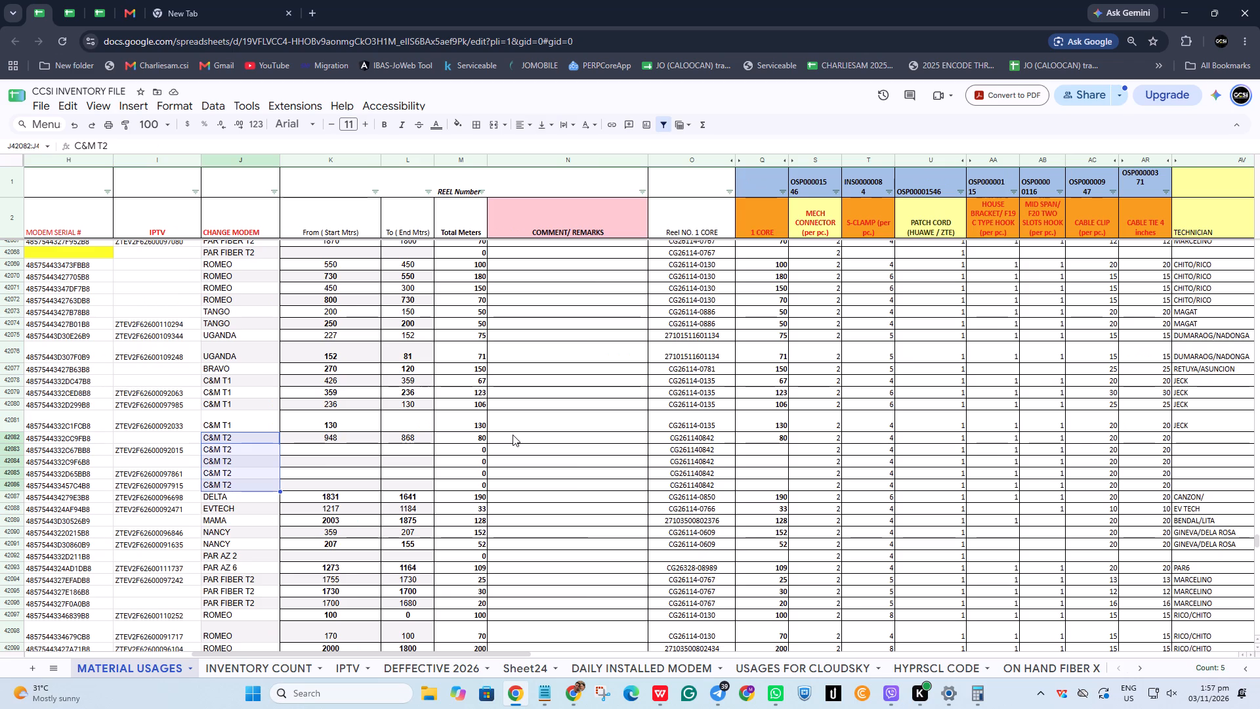
key(ctrl+c)
key(Up)
key(Down)
key(Right)
key(Right)
key(Right)
key(Right)
key(Right)
key(Right)
key(Right)
key(Right)
key(Right)
key(Right)
key(Right)
key(Right)
key(Right)
key(Right)
key(Right)
key(Right)
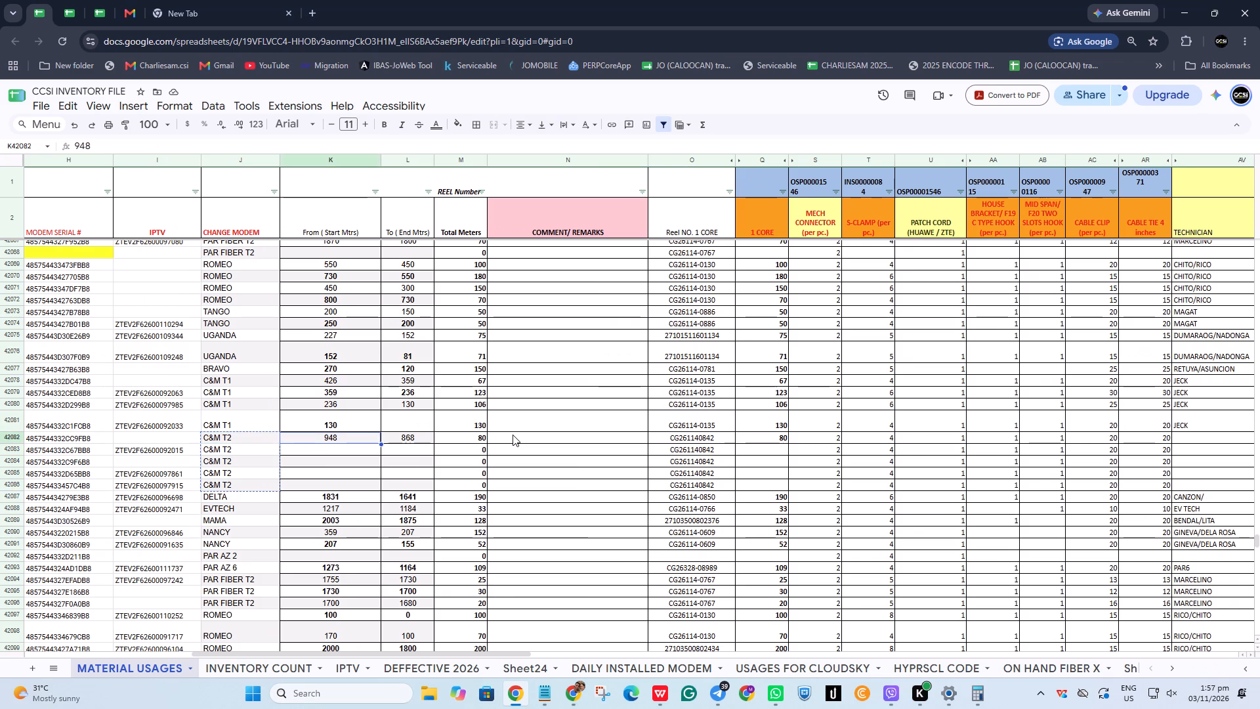
key(Left)
key(Left)
key(ctrl+v)
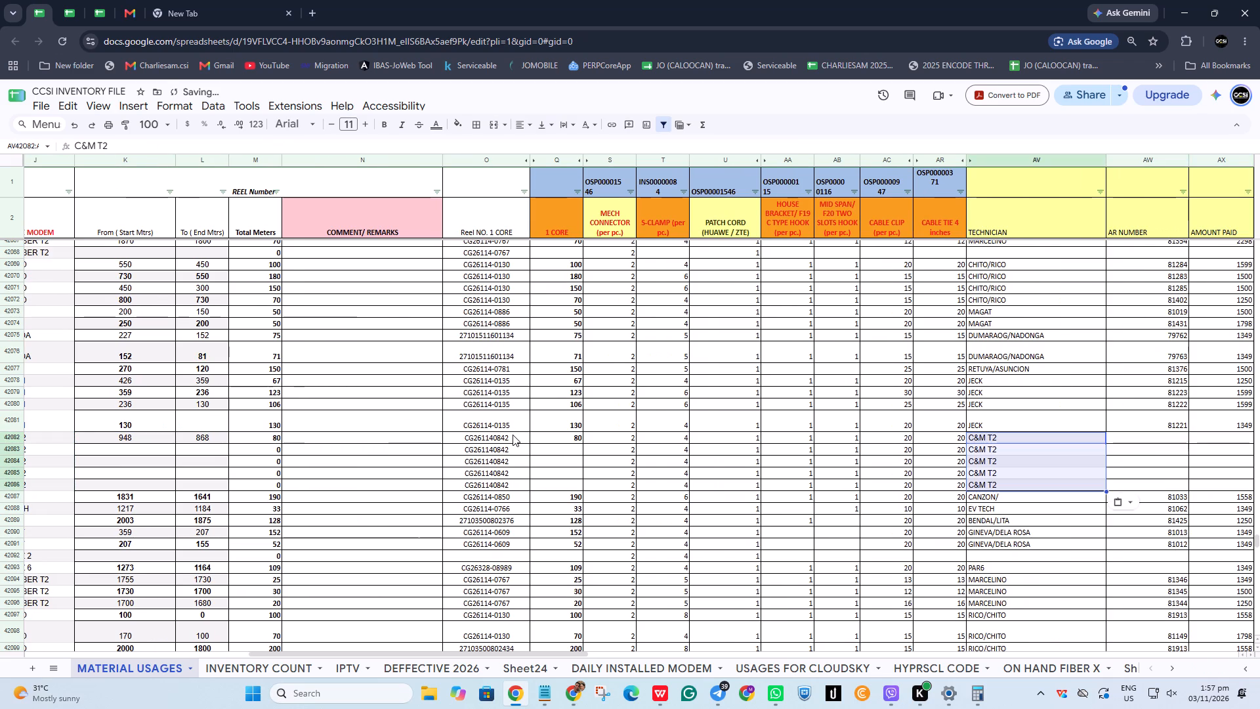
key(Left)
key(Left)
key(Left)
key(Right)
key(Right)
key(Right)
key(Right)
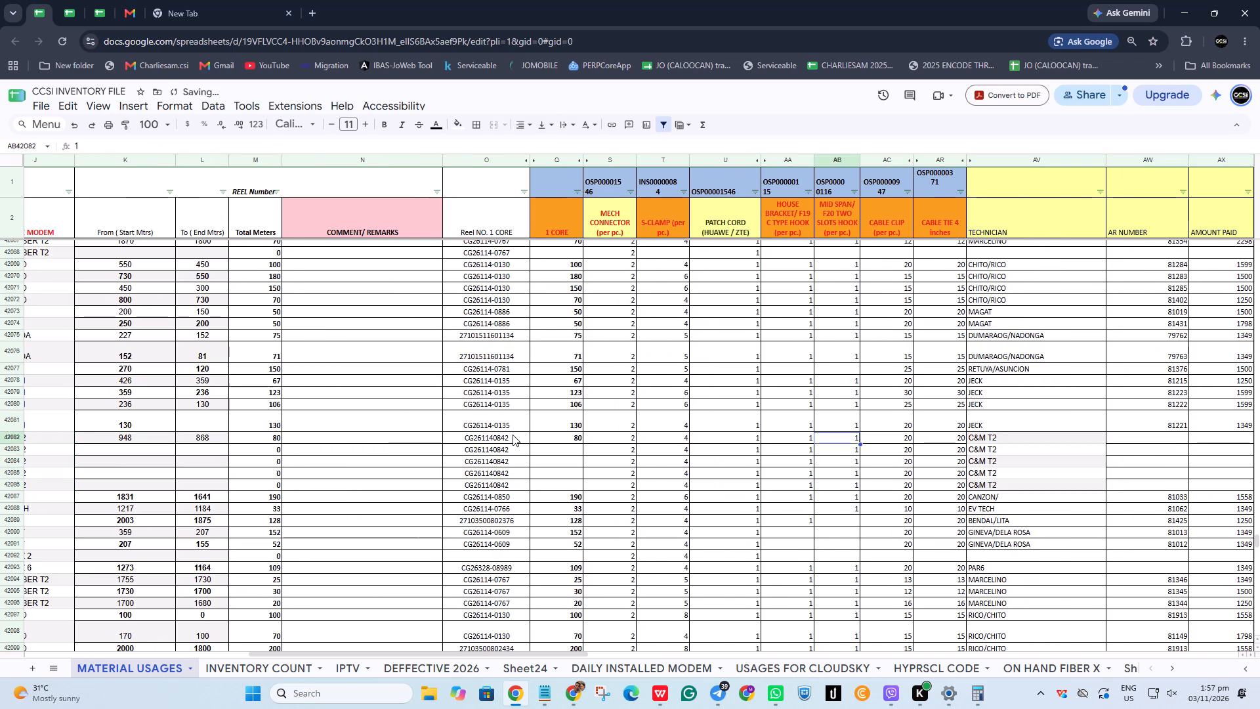
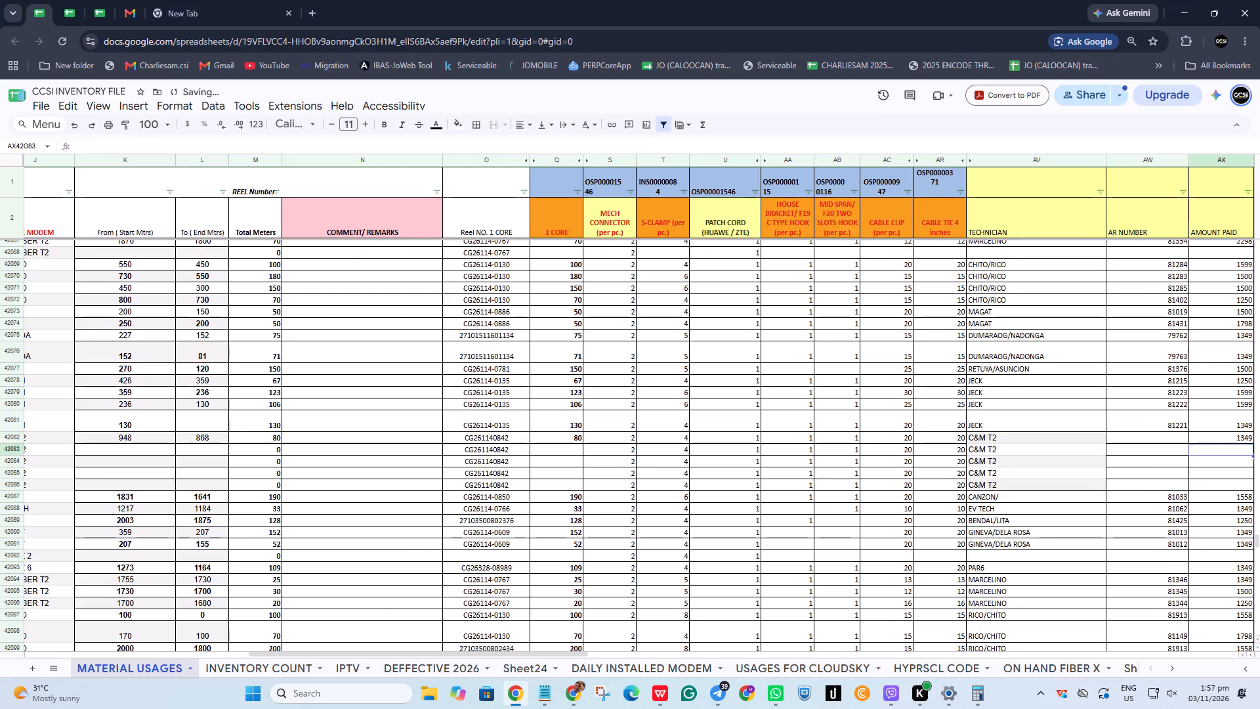
Copy the account number in row 42083 for lookup and select that row's empty From (Start Mtrs) cell.
key(Right)
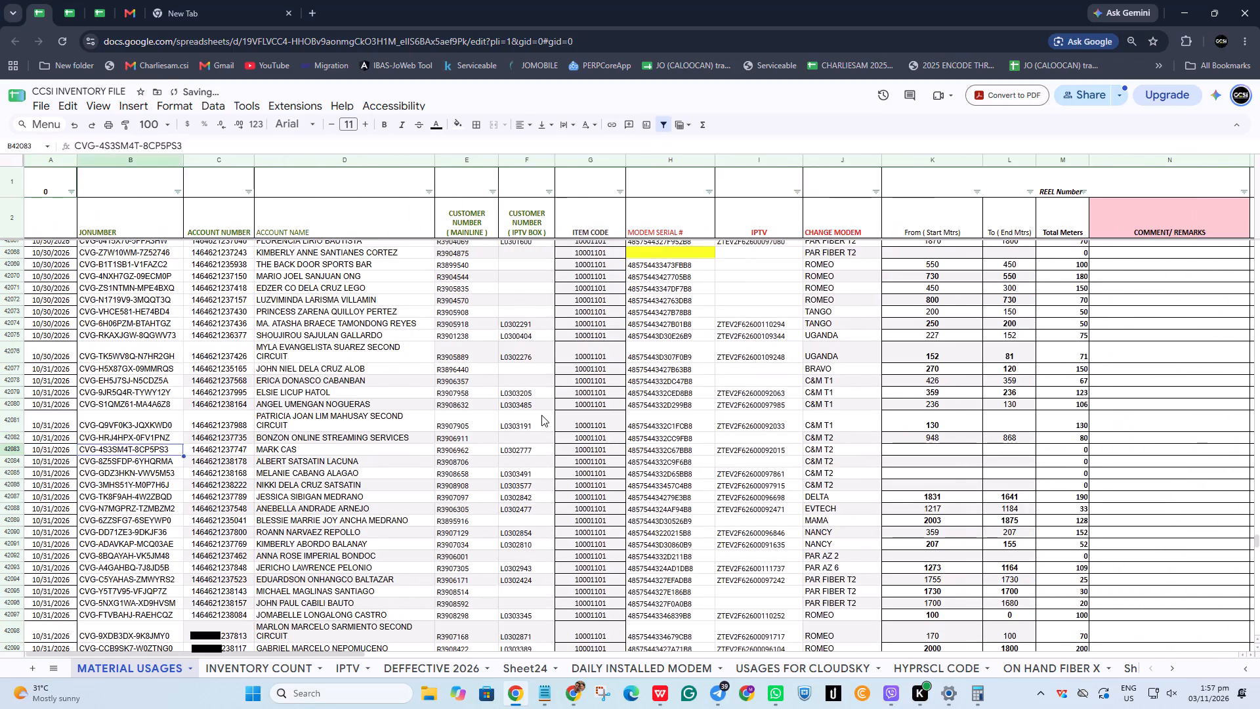
key(Right)
key(ctrl+c)
key(Tab)
key(Tab)
key(Tab)
key(Tab)
key(Tab)
key(Tab)
key(Tab)
key(Tab)
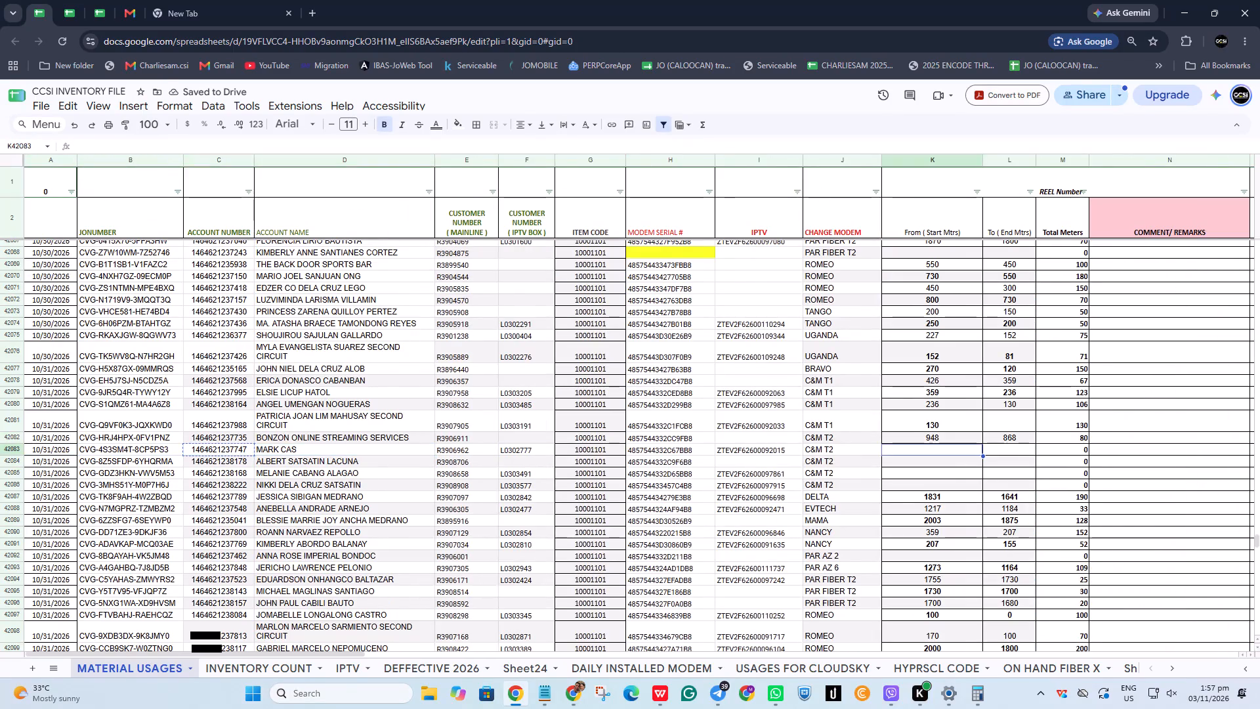
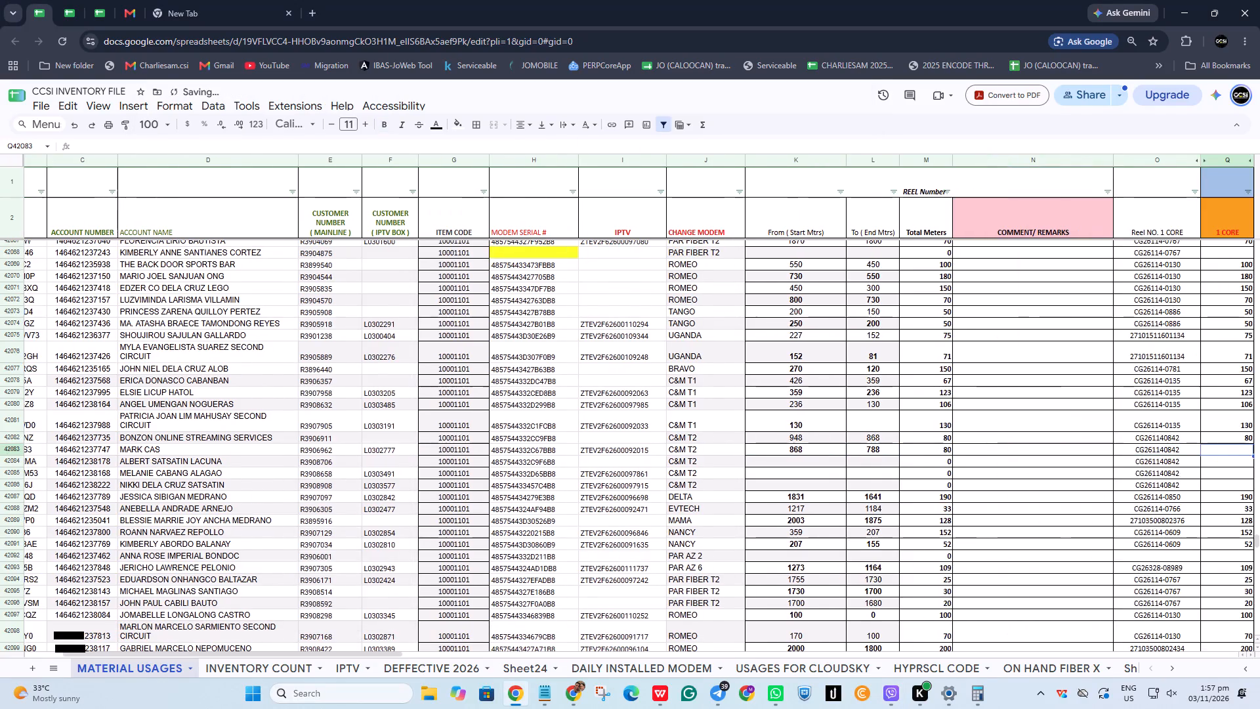
Enter 80 as the 1 CORE value in row 42083 and go to that row's TECHNICIAN cell.
text(80)
key(Tab)
key(Tab)
key(Tab)
key(Tab)
key(Tab)
key(Tab)
key(Tab)
key(Tab)
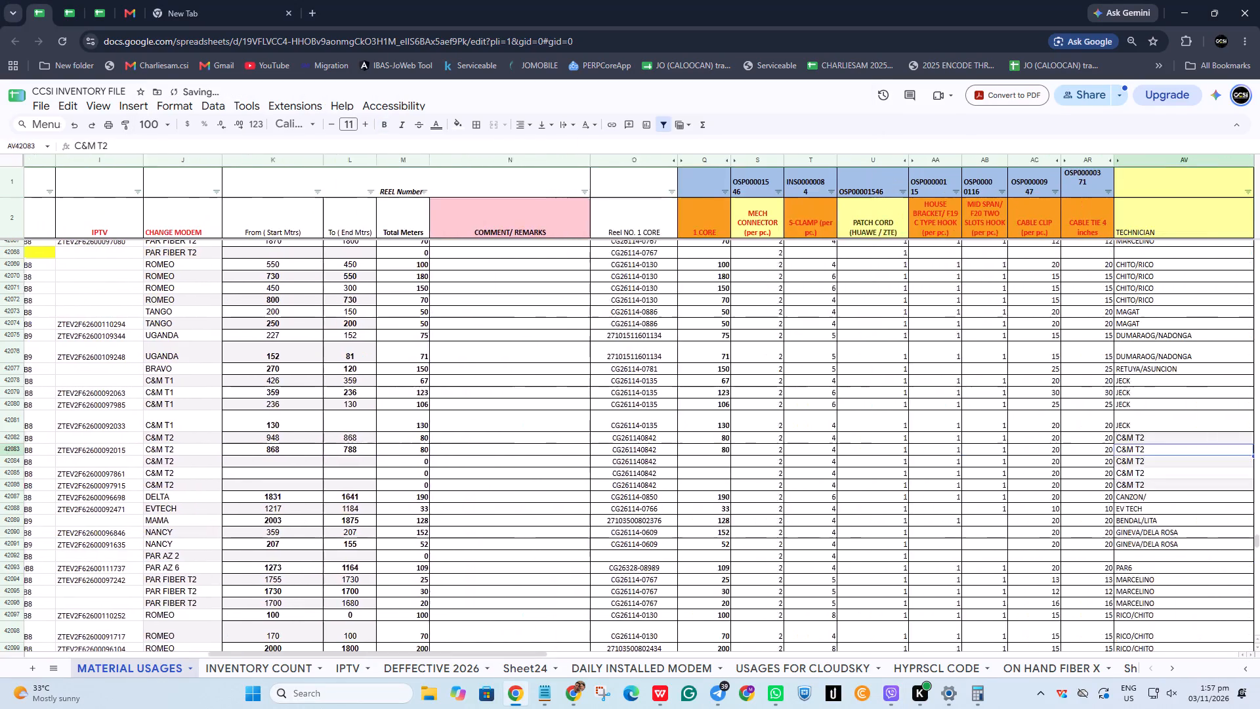
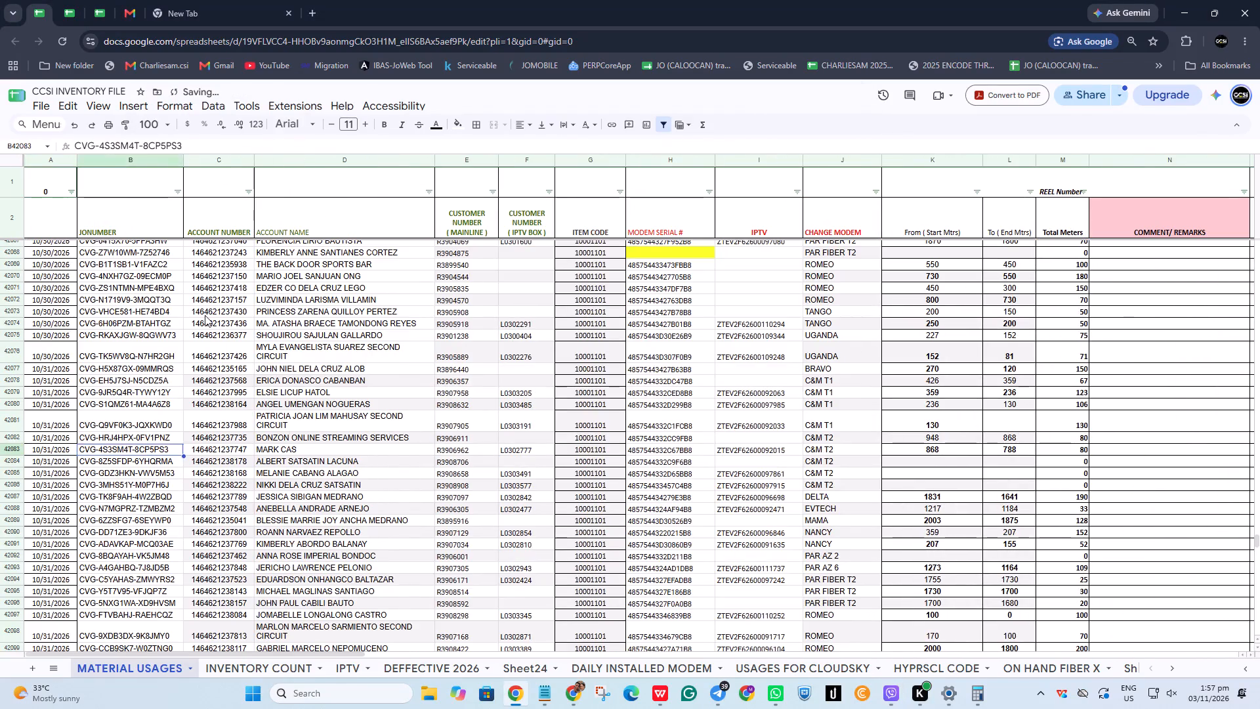
Copy the account number in row 42084 and go to that row's From (Start Mtrs) cell.
key(Right)
key(Down)
key(ctrl+c)
key(Right)
key(Right)
key(Right)
key(Right)
key(Right)
key(Right)
key(Right)
key(Right)
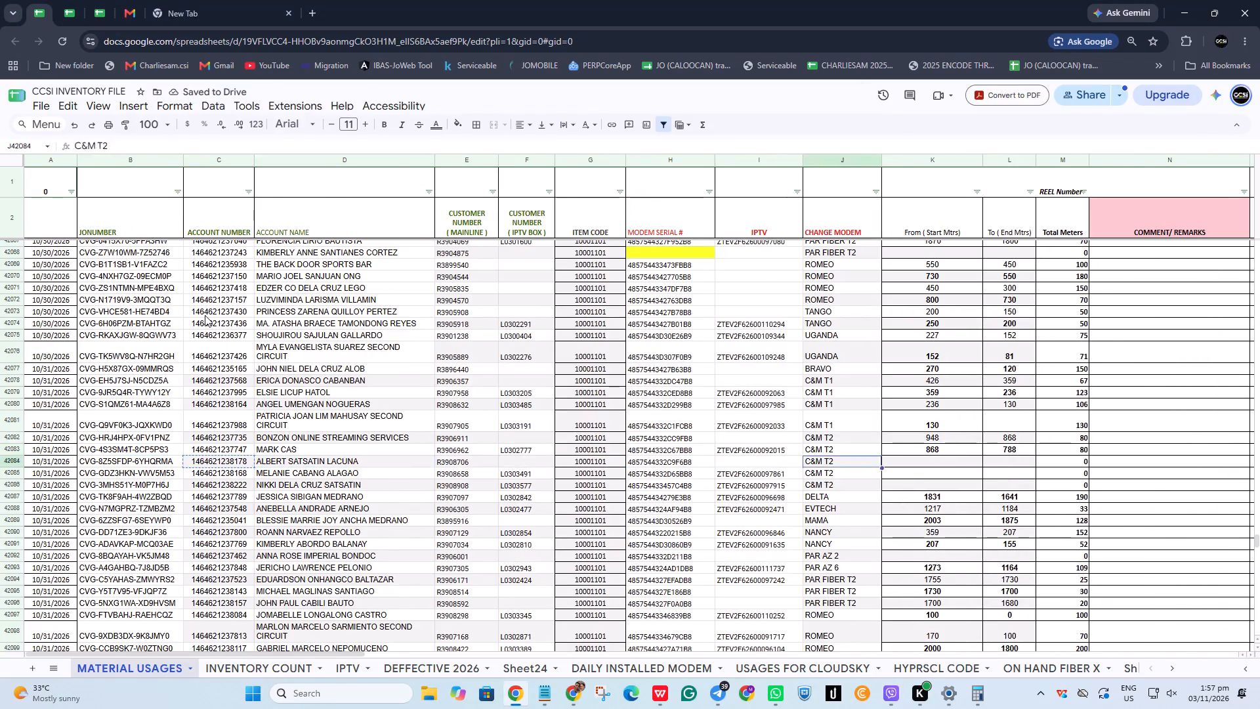
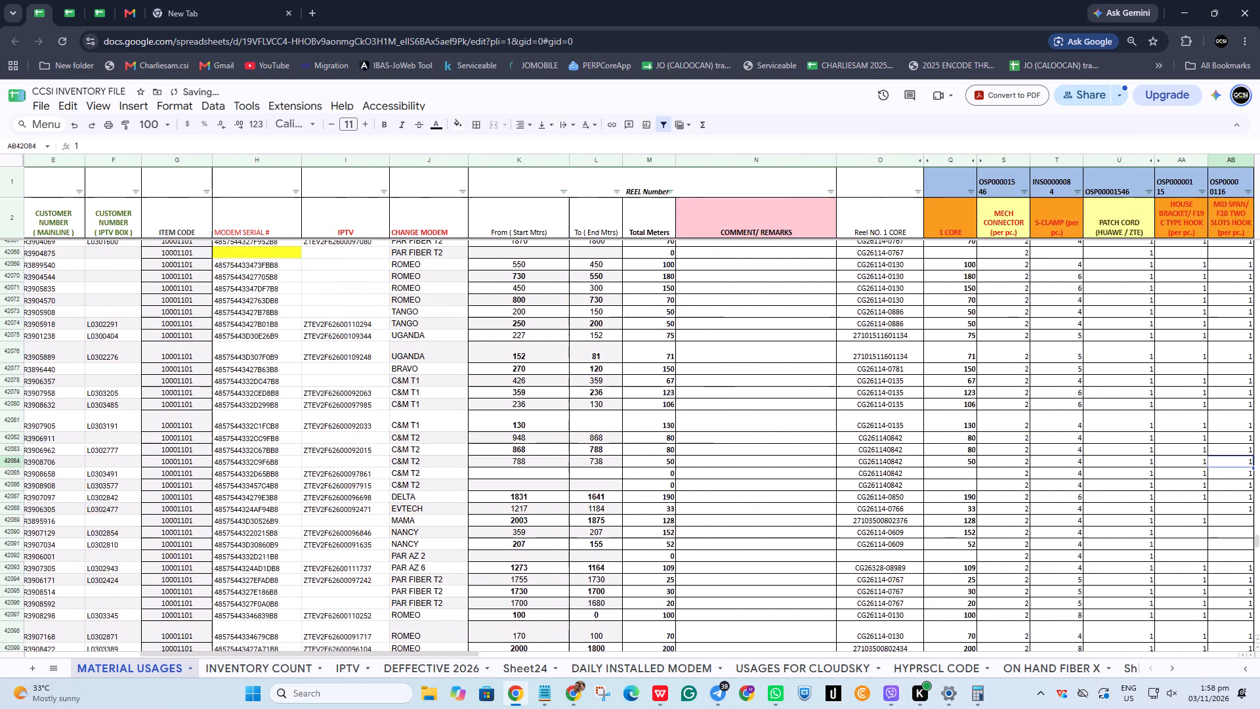
Enter 1599 as the amount paid in row 42084.
key(Tab)
key(Tab)
key(Tab)
key(Tab)
key(Tab)
text(1599)
key(Tab)
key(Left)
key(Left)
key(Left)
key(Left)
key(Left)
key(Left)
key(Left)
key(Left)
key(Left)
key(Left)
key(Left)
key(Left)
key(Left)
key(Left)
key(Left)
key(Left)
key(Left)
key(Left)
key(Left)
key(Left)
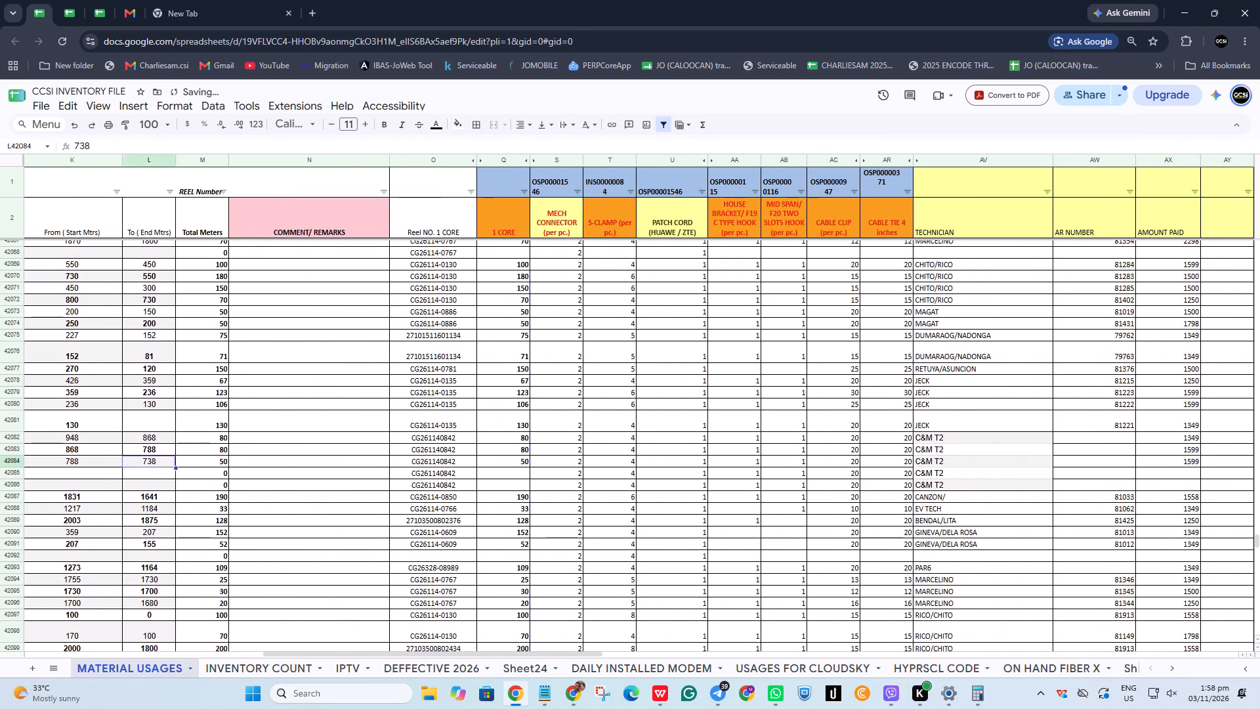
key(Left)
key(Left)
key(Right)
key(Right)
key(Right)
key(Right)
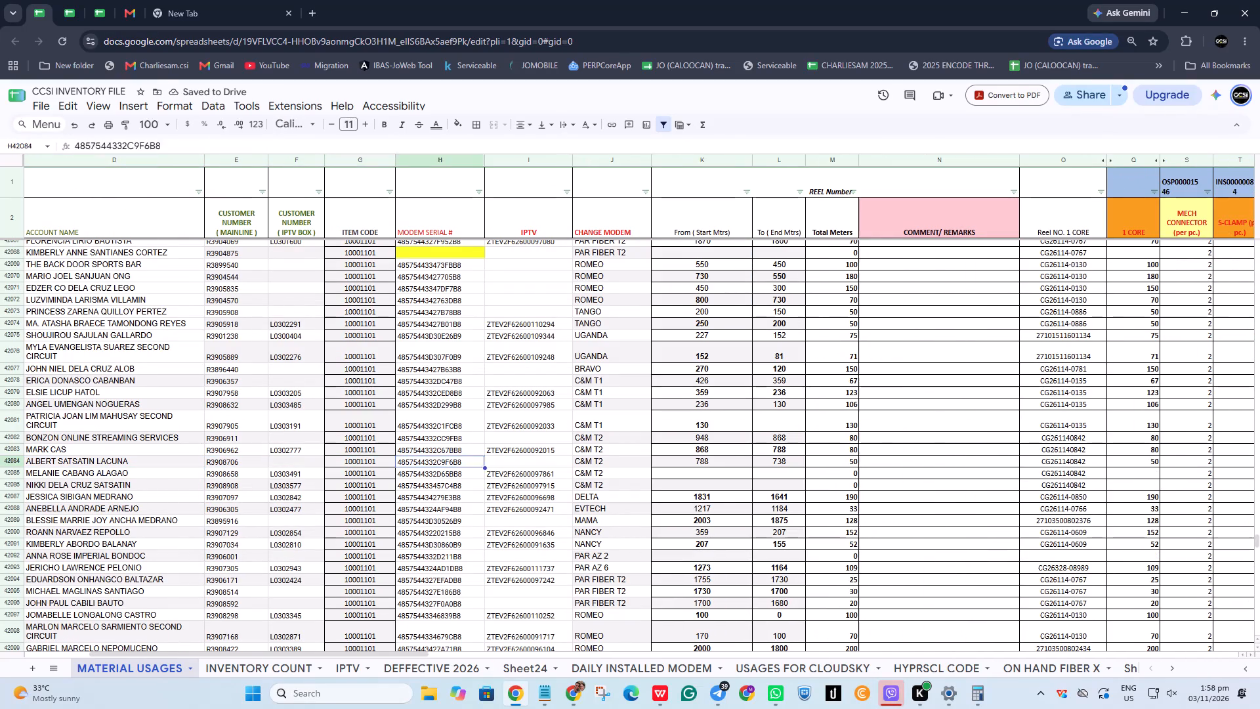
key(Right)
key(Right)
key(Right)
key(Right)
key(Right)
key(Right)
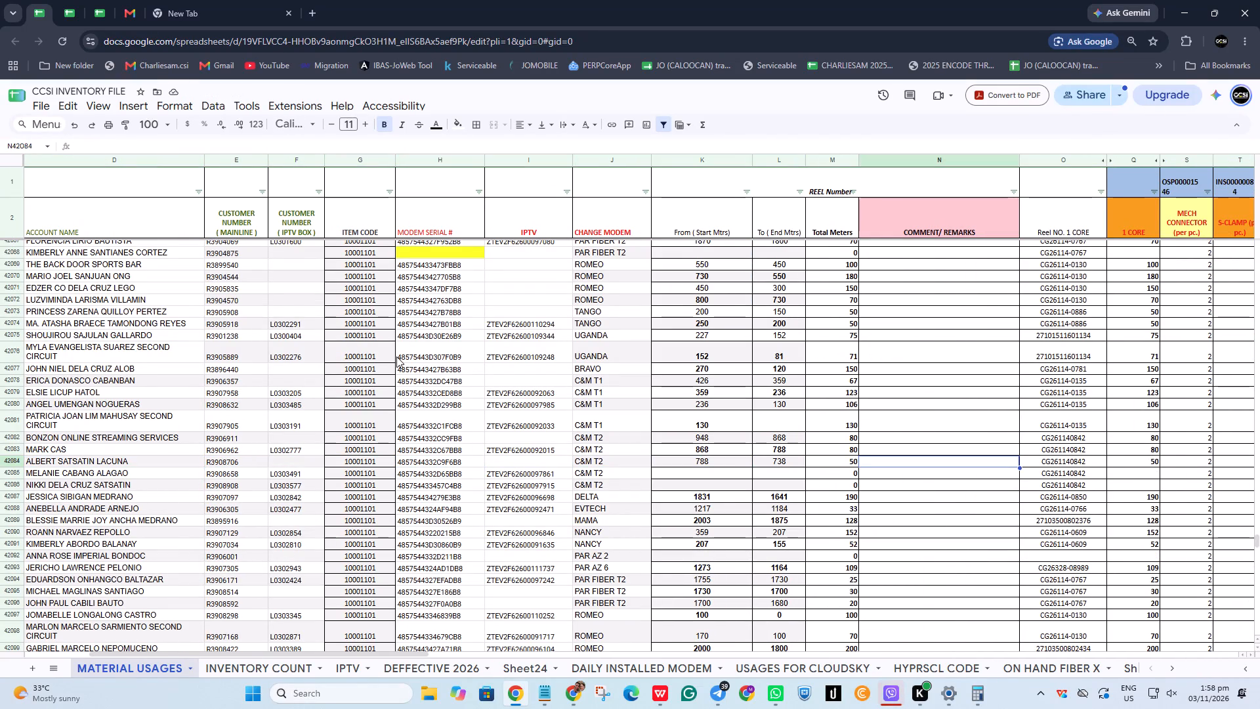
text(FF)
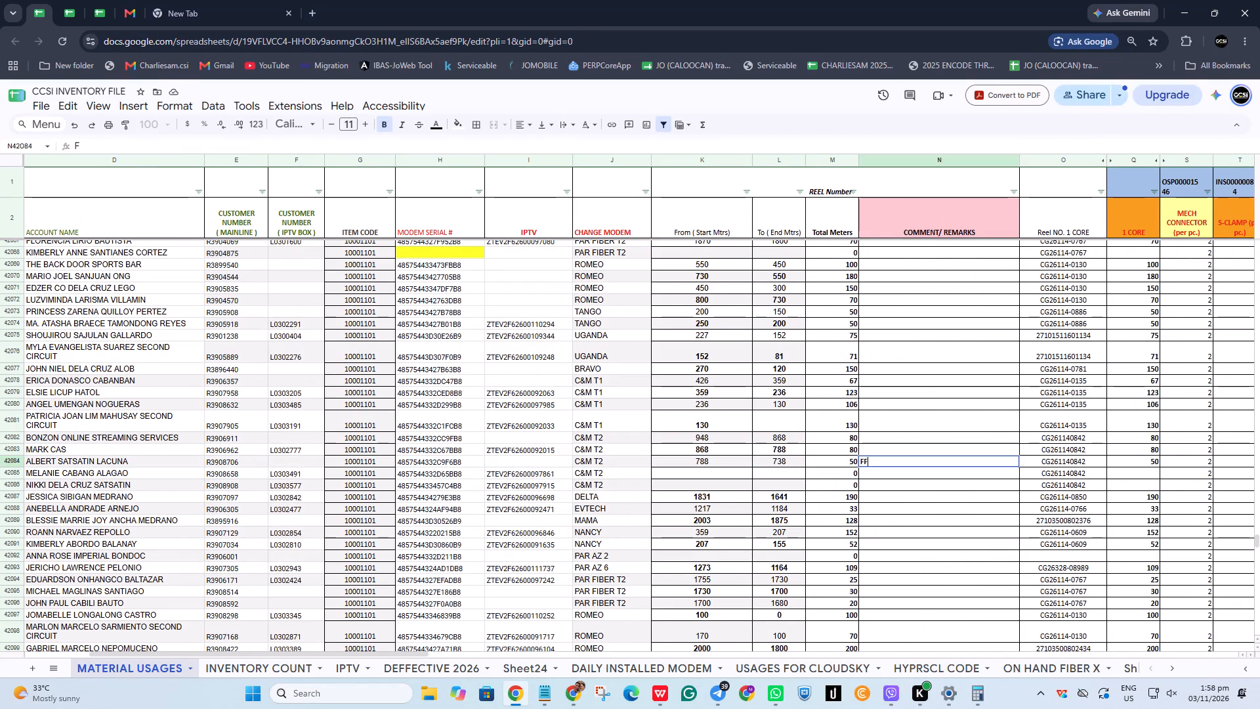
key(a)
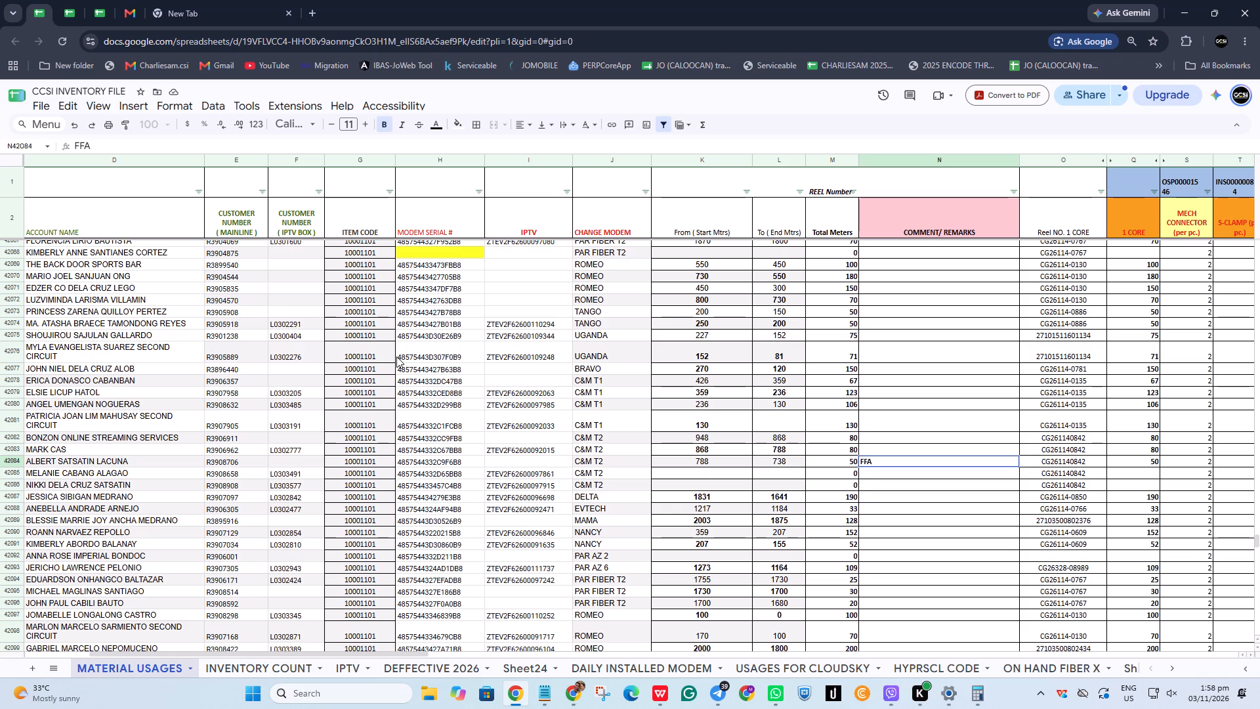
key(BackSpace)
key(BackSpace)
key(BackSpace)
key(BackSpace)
Review row 42084's entries across the reel, material, meter and customer columns.
key(Tab)
key(Tab)
key(Tab)
key(Tab)
key(Tab)
key(Tab)
key(Tab)
key(Tab)
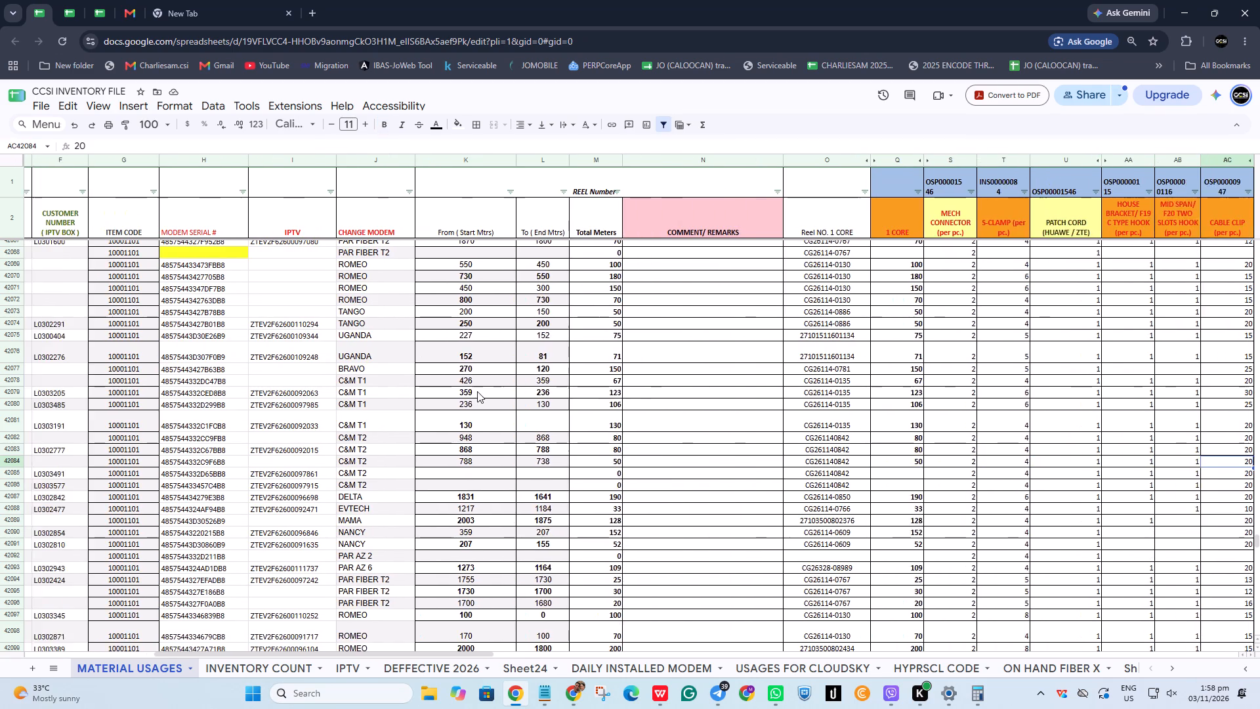
key(Tab)
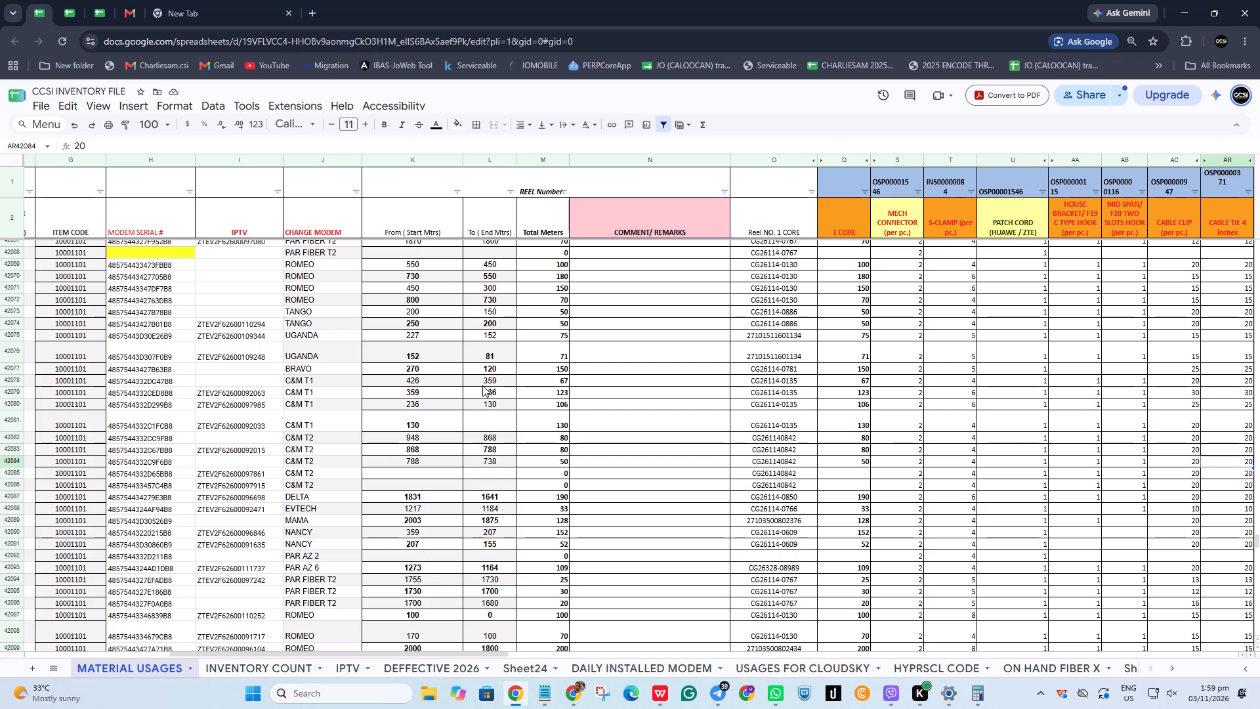
key(Tab)
key(Tab)
key(Left)
key(Left)
key(Left)
key(Left)
key(Left)
key(Left)
key(Left)
key(Left)
key(Left)
key(Left)
key(Left)
key(Left)
key(Left)
key(Left)
key(Left)
key(Left)
key(Left)
key(Left)
key(Left)
key(Left)
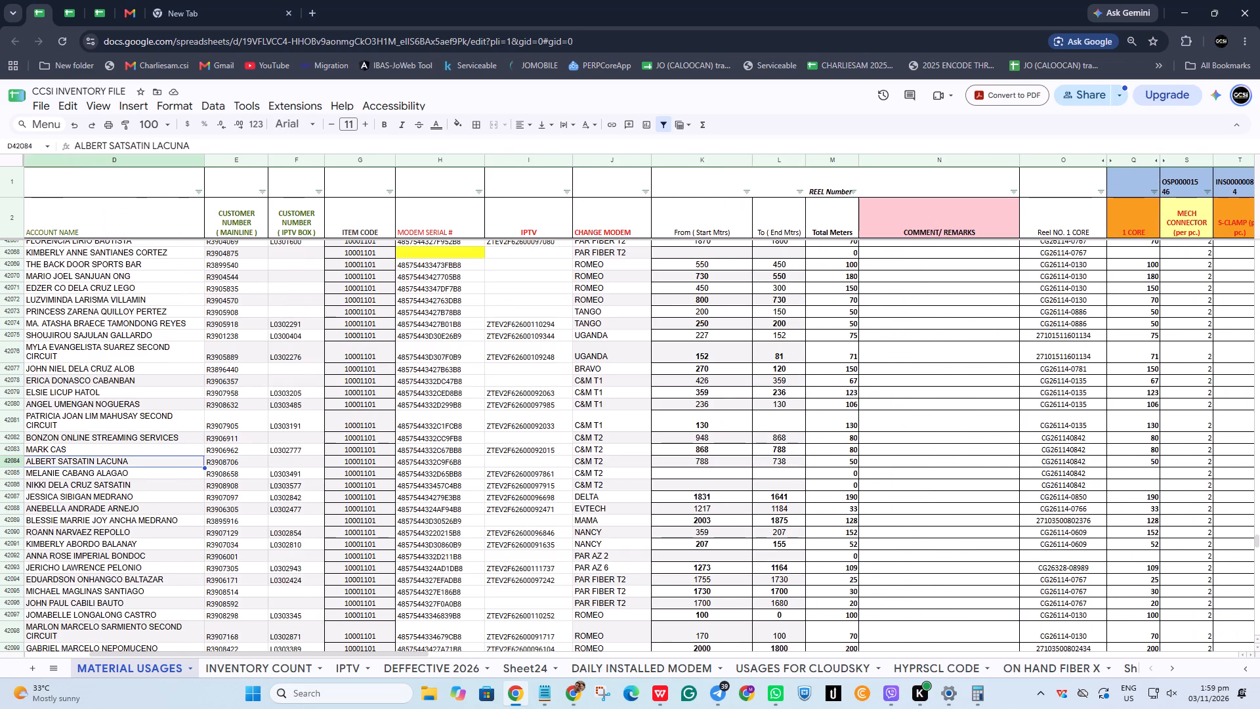
key(Right)
key(Right)
key(Right)
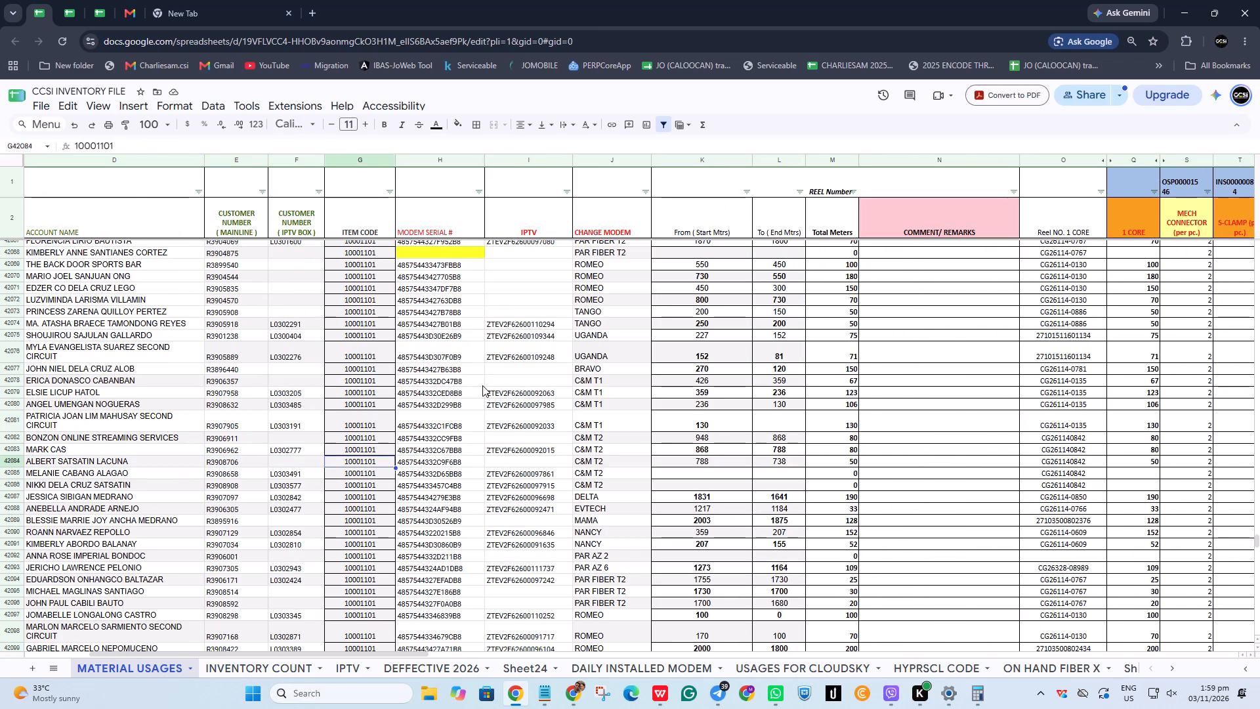
key(Right)
key(Right)
key(Right)
key(Right)
Copy the account number in row 42085 and move along that row toward its empty meter cells.
key(Down)
key(Left)
key(Left)
key(Left)
key(Left)
key(Left)
key(Left)
key(Left)
key(Left)
key(Left)
key(Left)
key(Left)
key(Left)
key(Left)
key(Left)
key(Left)
key(Left)
key(Left)
key(Left)
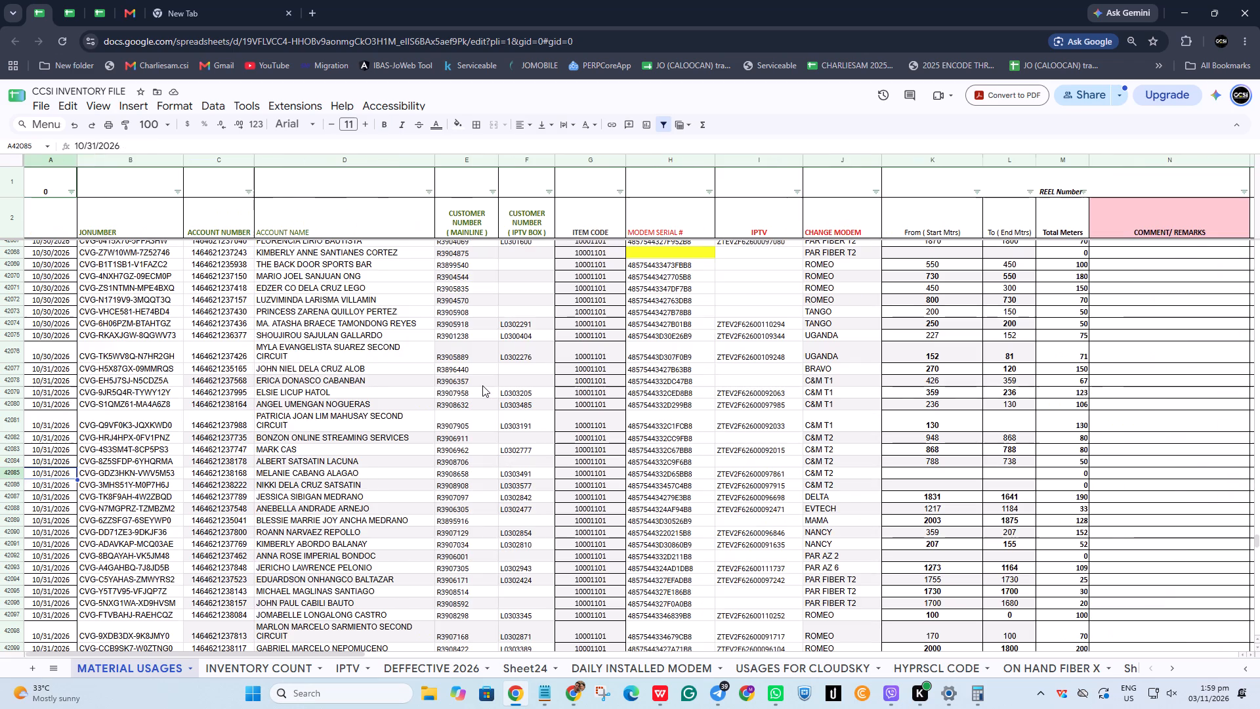
key(Right)
key(Right)
key(ctrl+c)
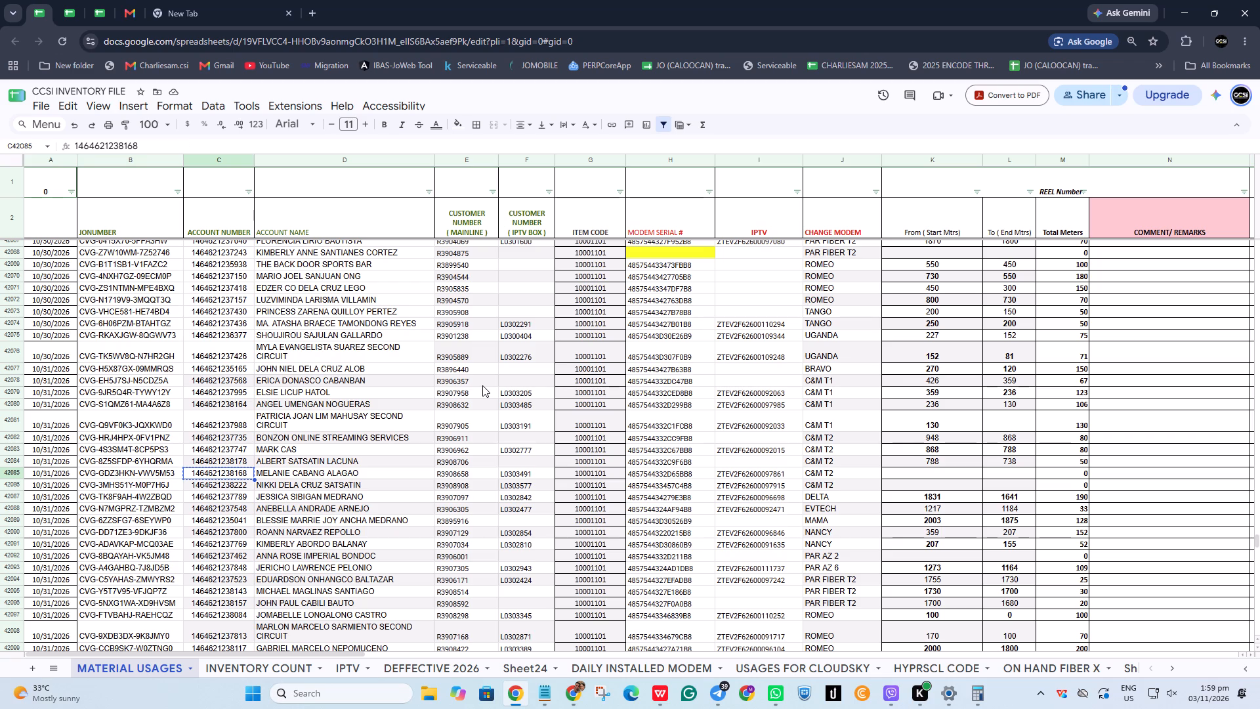
key(Tab)
key(Tab)
key(Tab)
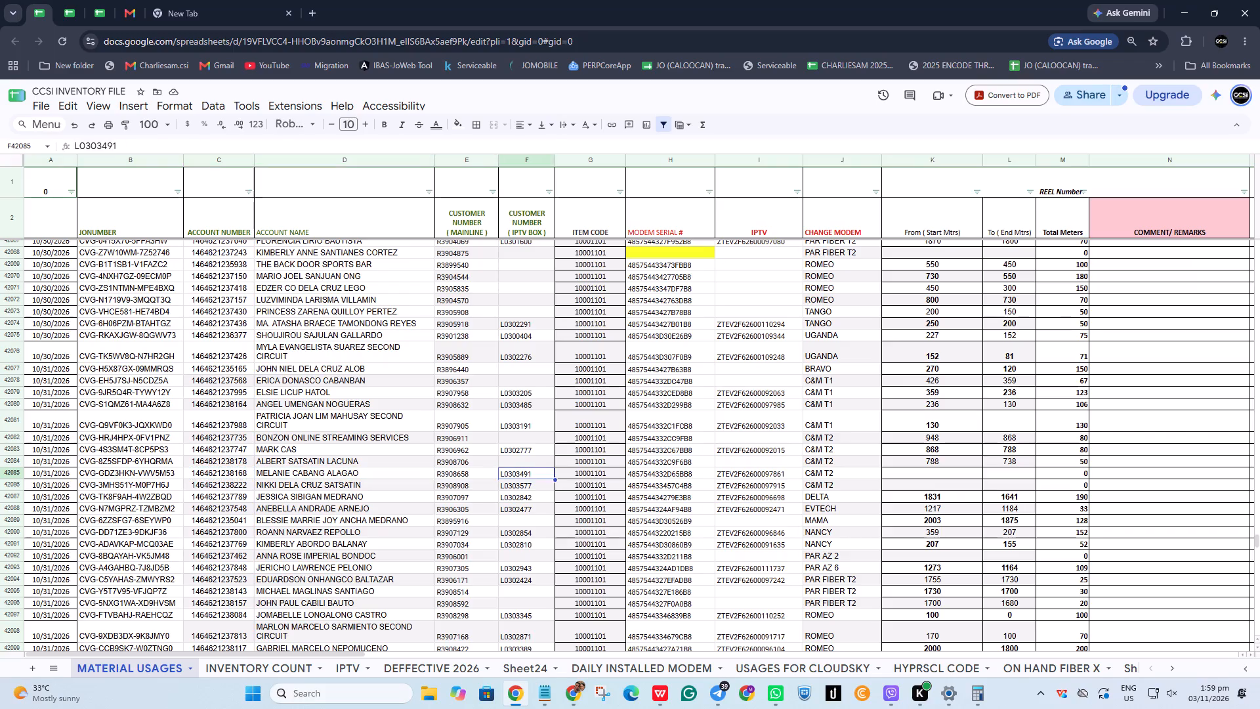
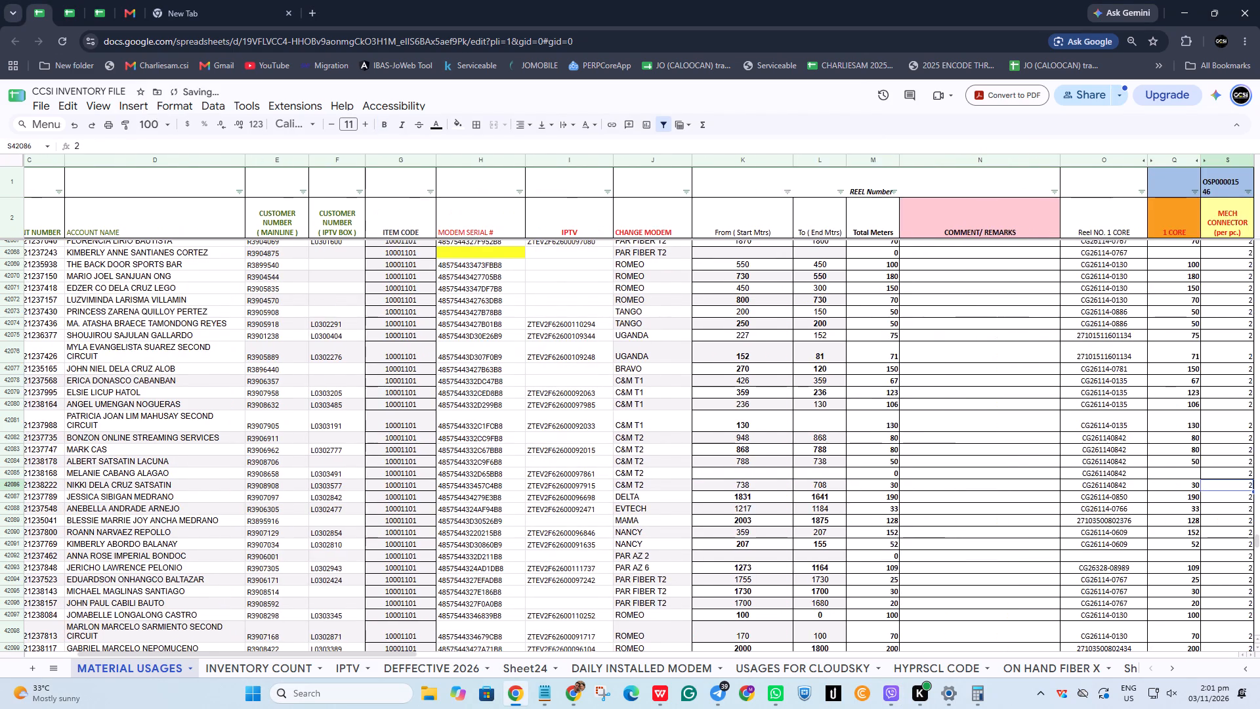
Go through row 42086's material quantity and technician cells toward its empty AR NUMBER cell.
key(Tab)
key(Tab)
key(Tab)
key(Tab)
key(Tab)
key(Tab)
key(Tab)
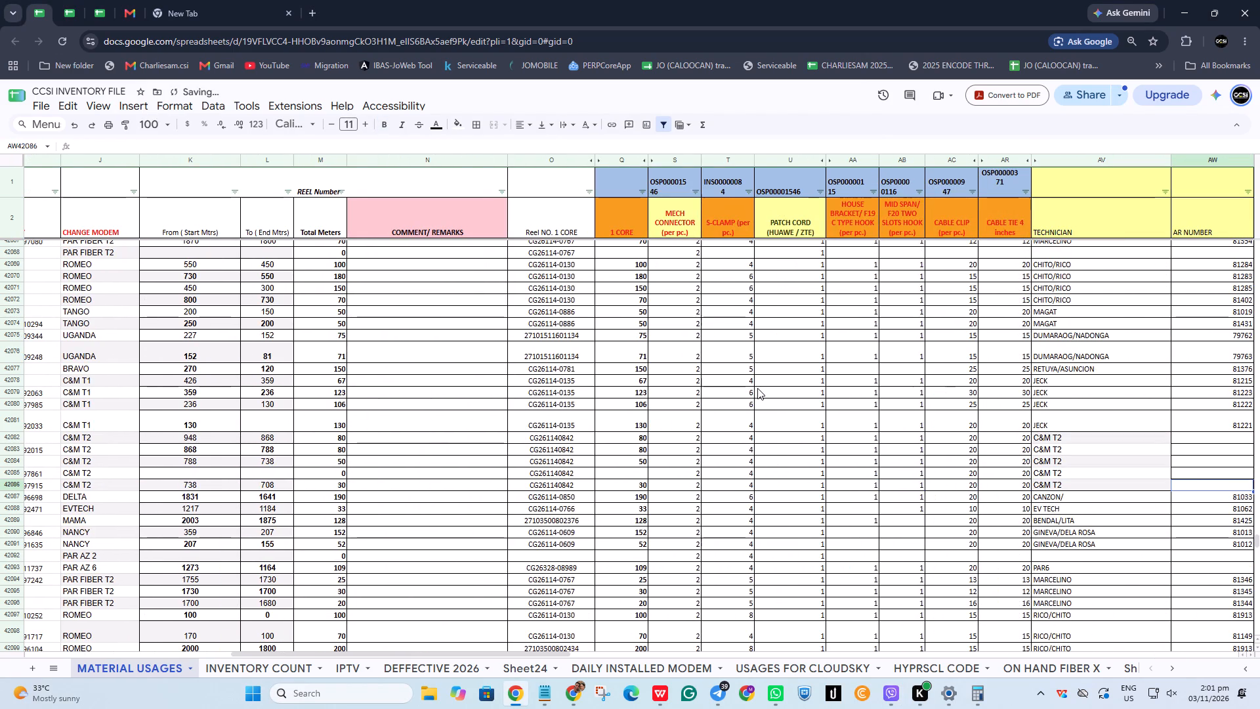
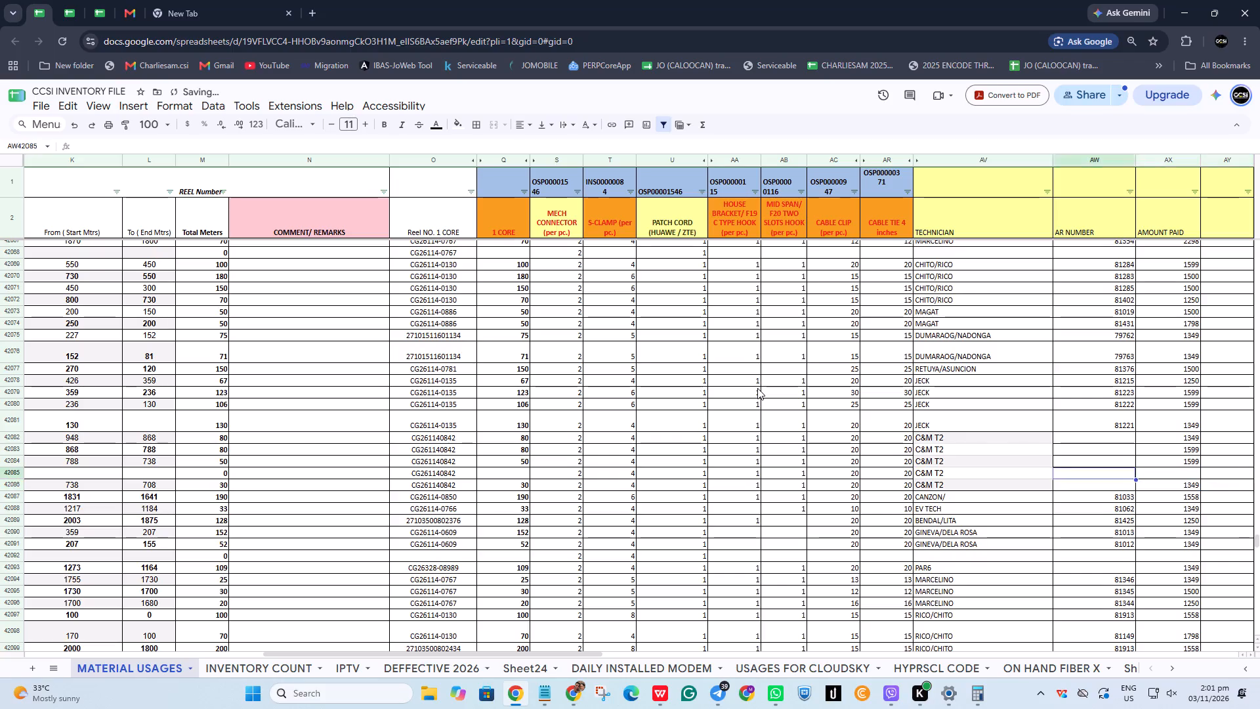
Go to the ACCOUNT NUMBER cell of row 42085, the entry still lacking meter, AR number and payment values.
key(Right)
key(Right)
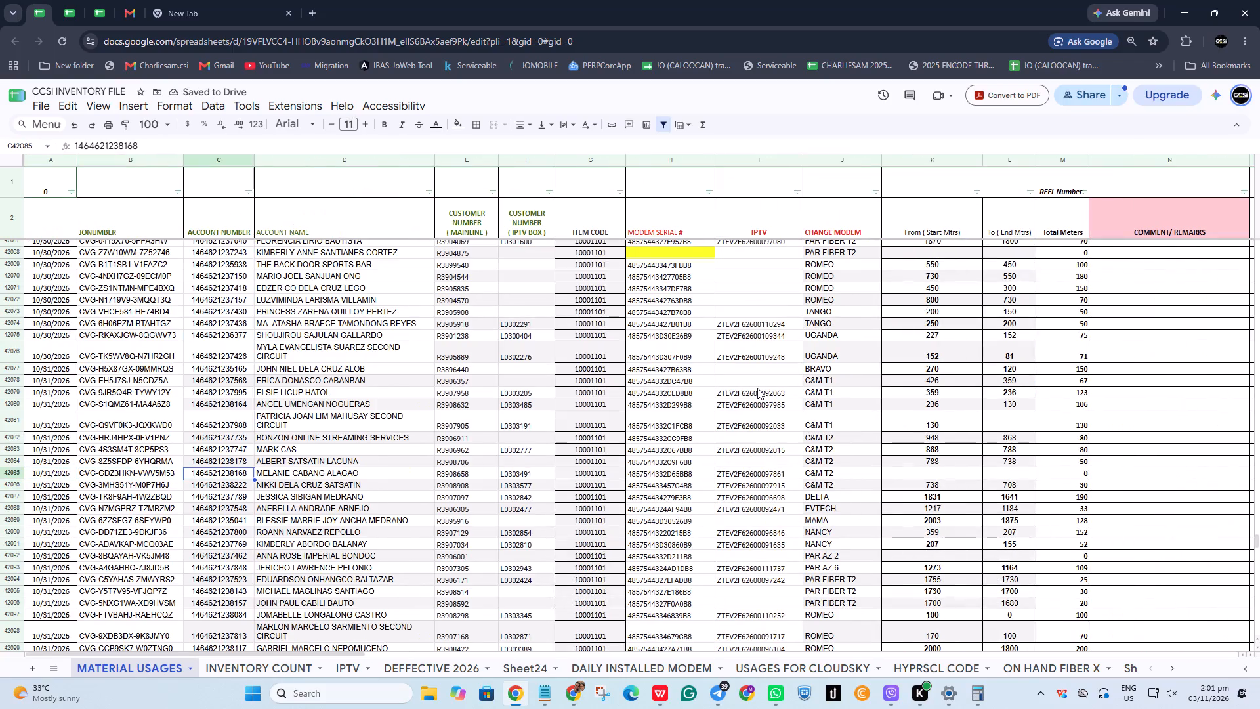
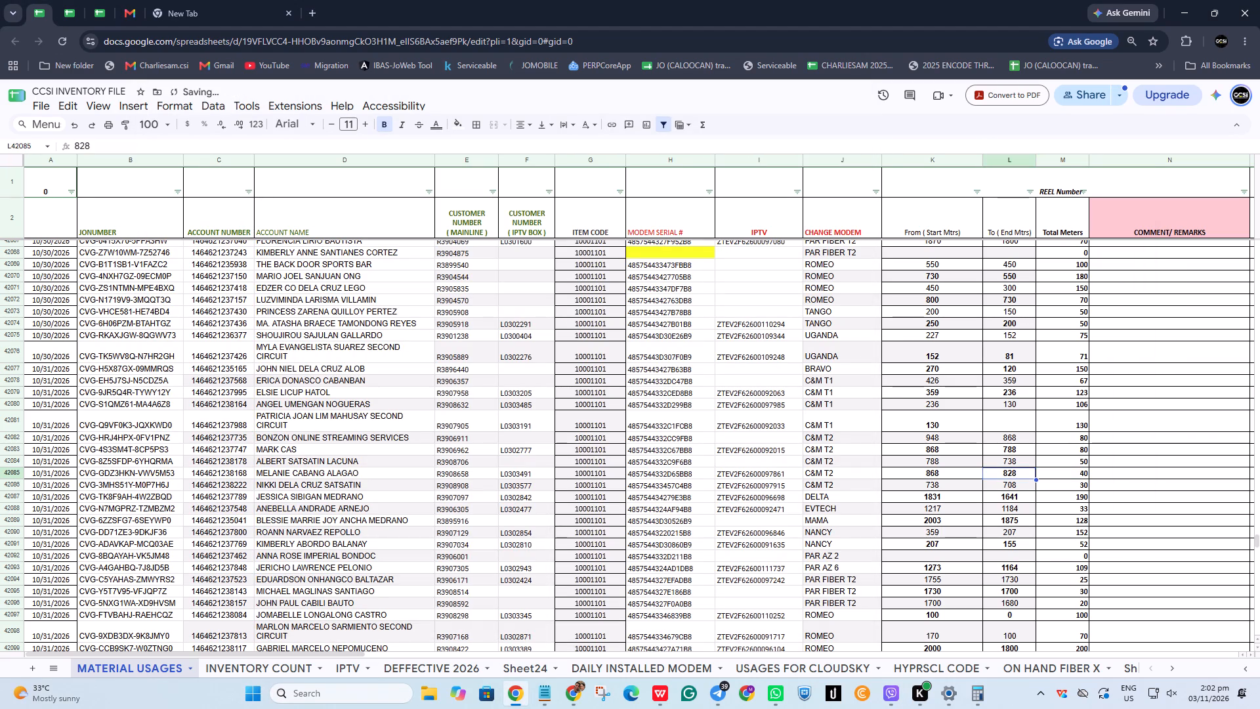
Correct row 42083 by setting the From (Start Mtrs) value to 828 and the 1 CORE quantity to 40.
key(Left)
key(Up)
key(Up)
text(82)
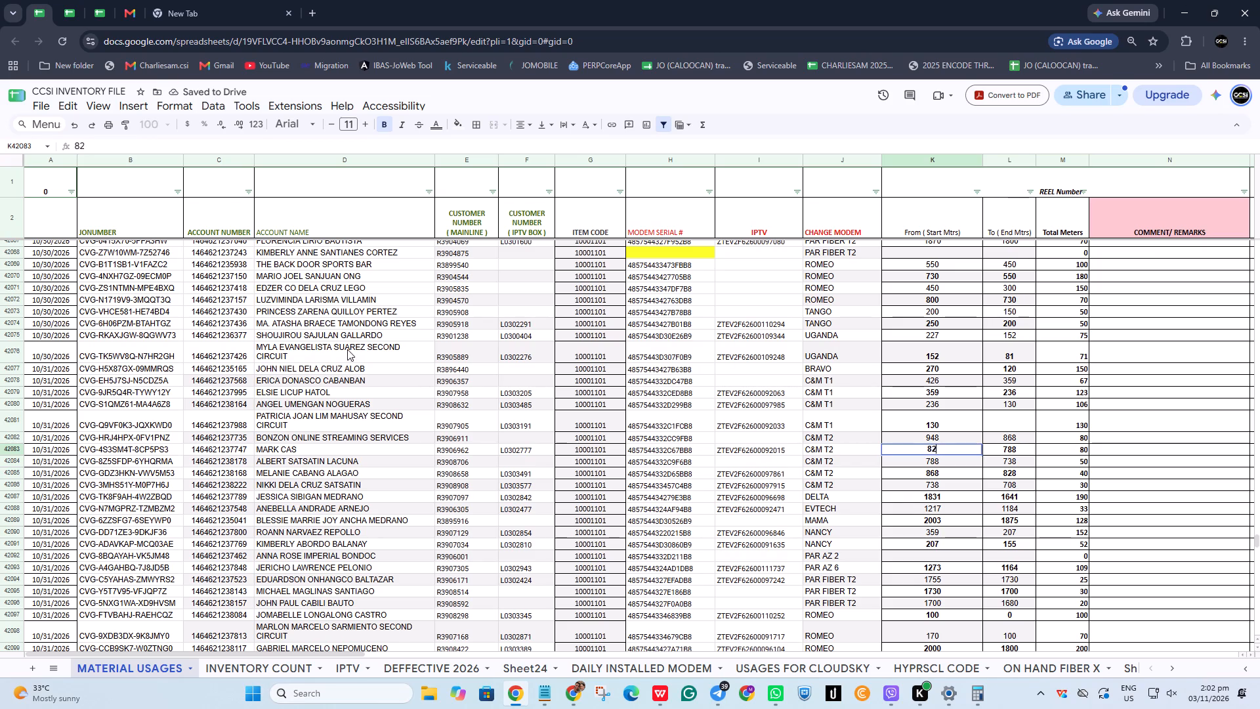
key(8)
key(Tab)
key(Tab)
key(Tab)
key(Tab)
key(Tab)
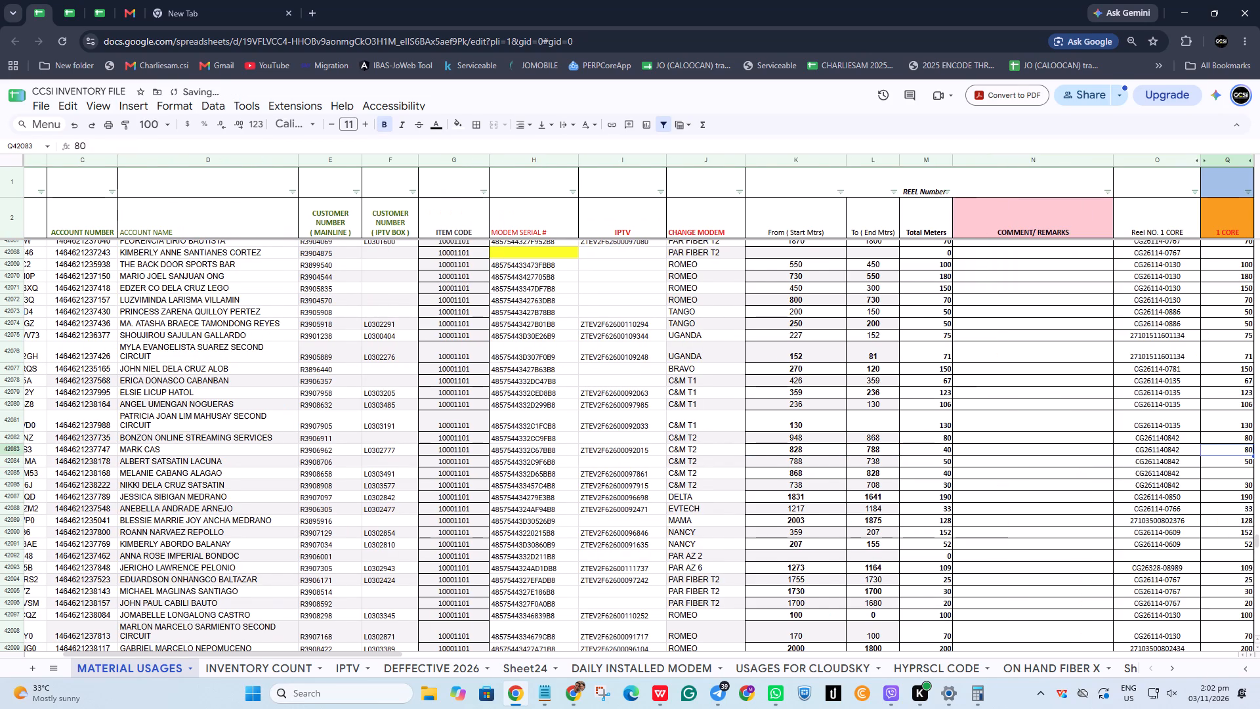
text(40)
key(Down)
Enter 40 as the 1 CORE quantity for row 42085.
key(Left)
key(Left)
key(Left)
key(Left)
key(Down)
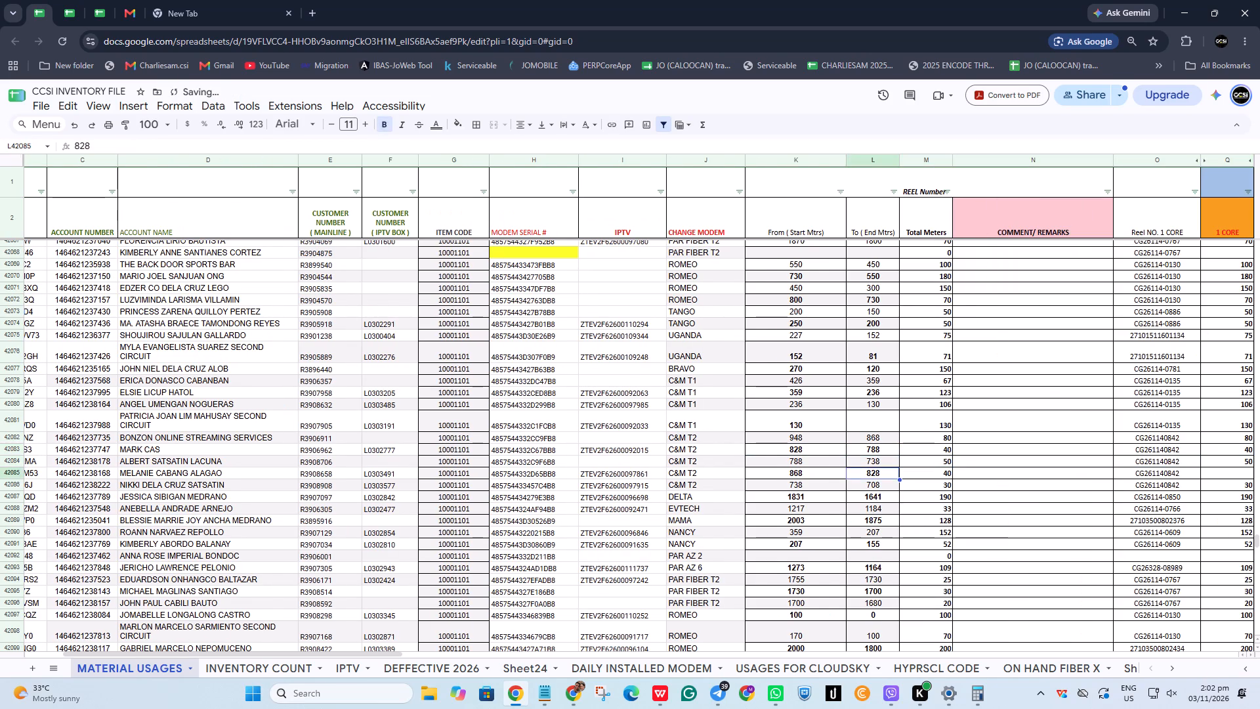
key(Down)
key(Right)
key(Right)
key(Right)
key(Right)
key(Right)
key(Up)
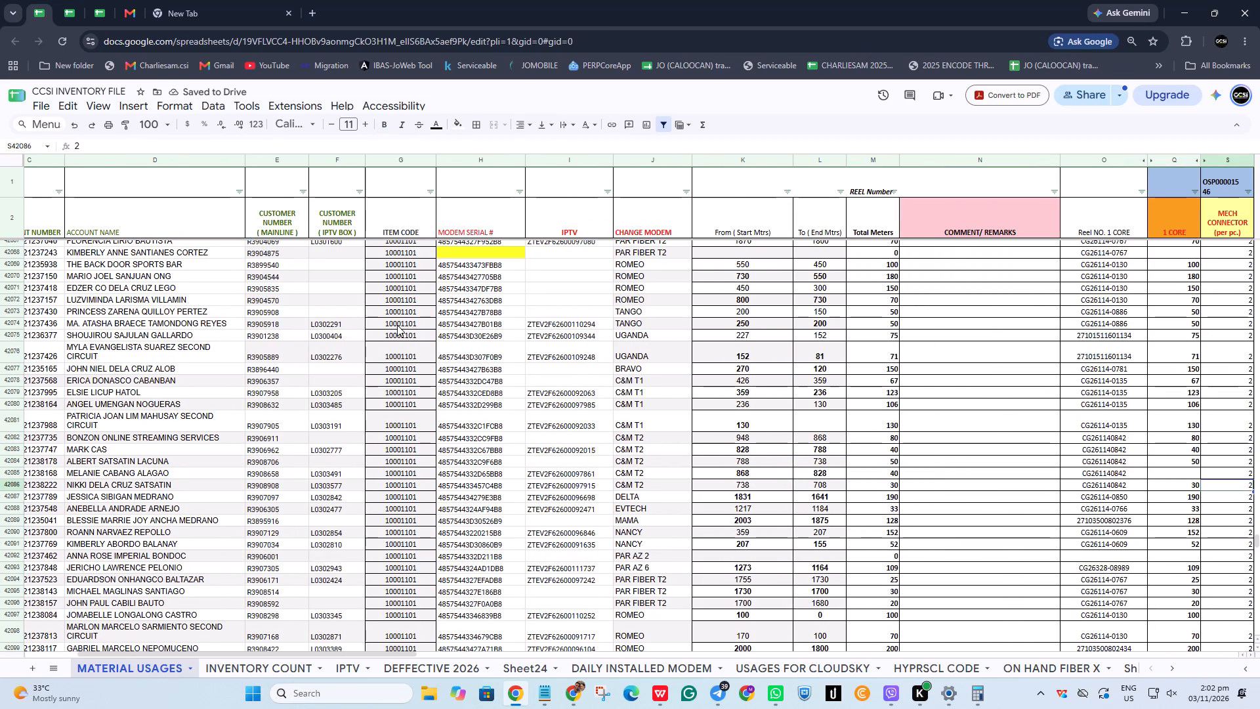
key(Left)
text(40)
Enter 1599 as the AMOUNT PAID for row 42085.
key(Tab)
key(Tab)
key(Tab)
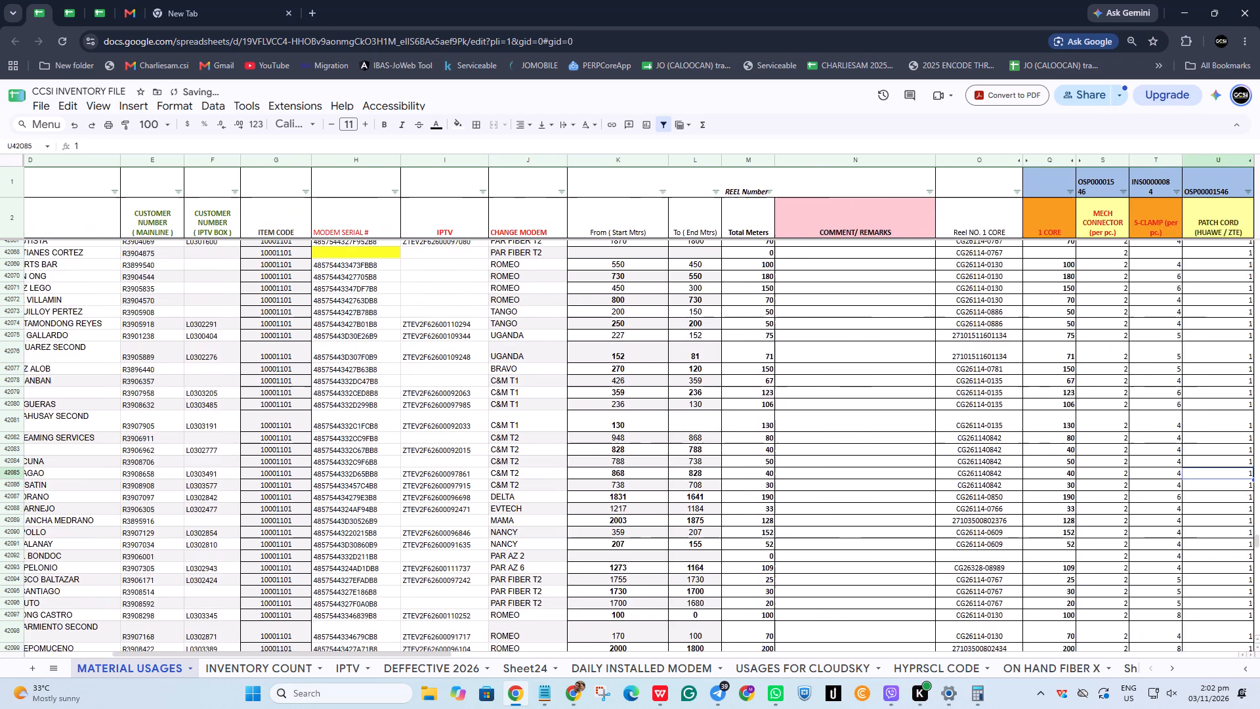
key(Tab)
key(Tab)
key(Tab)
key(Tab)
key(Tab)
key(Tab)
key(Tab)
text(1599)
key(Left)
Go back to the ACCOUNT NAME cell of row 42085, the entry still lacking an AR number.
key(Left)
key(Left)
key(Left)
key(Left)
key(Left)
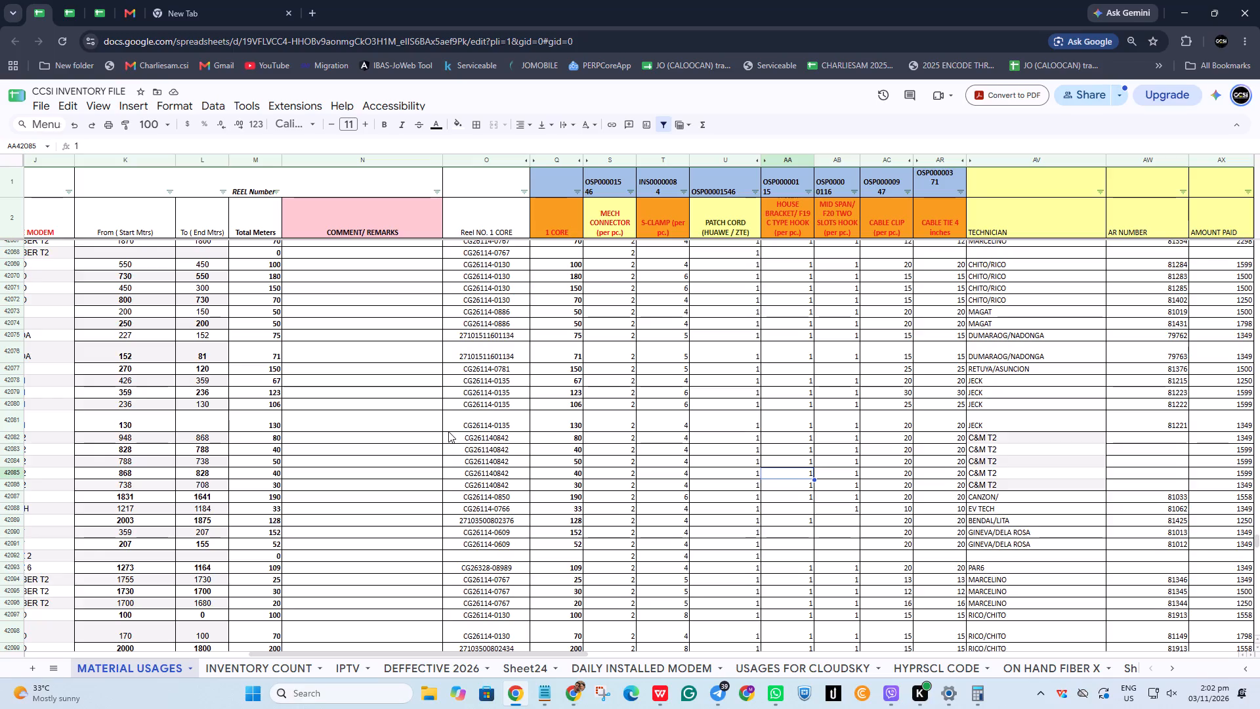
key(Left)
key(Left)
key(Left)
key(Left)
key(Left)
key(Left)
key(Left)
key(Left)
key(Left)
key(Left)
key(Left)
key(Left)
key(Left)
key(Left)
key(Left)
key(Left)
key(Left)
key(Left)
key(Left)
key(Left)
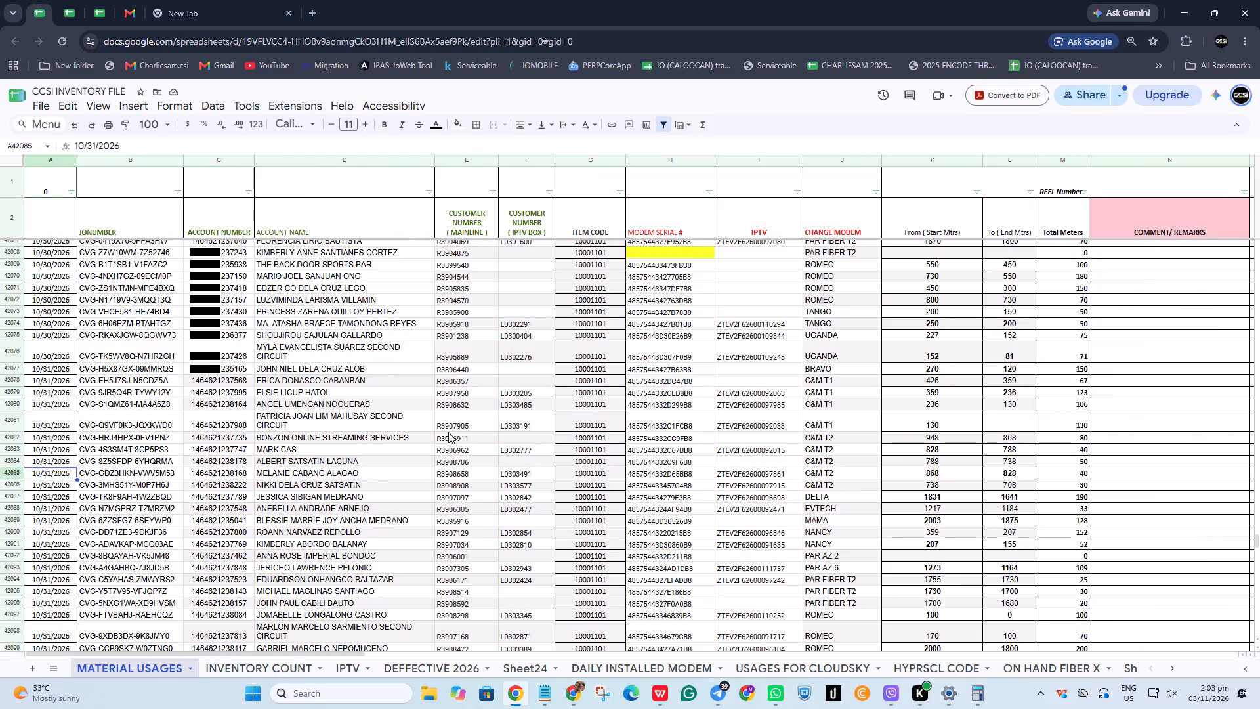
key(Left)
key(Left)
key(Right)
key(Right)
key(Right)
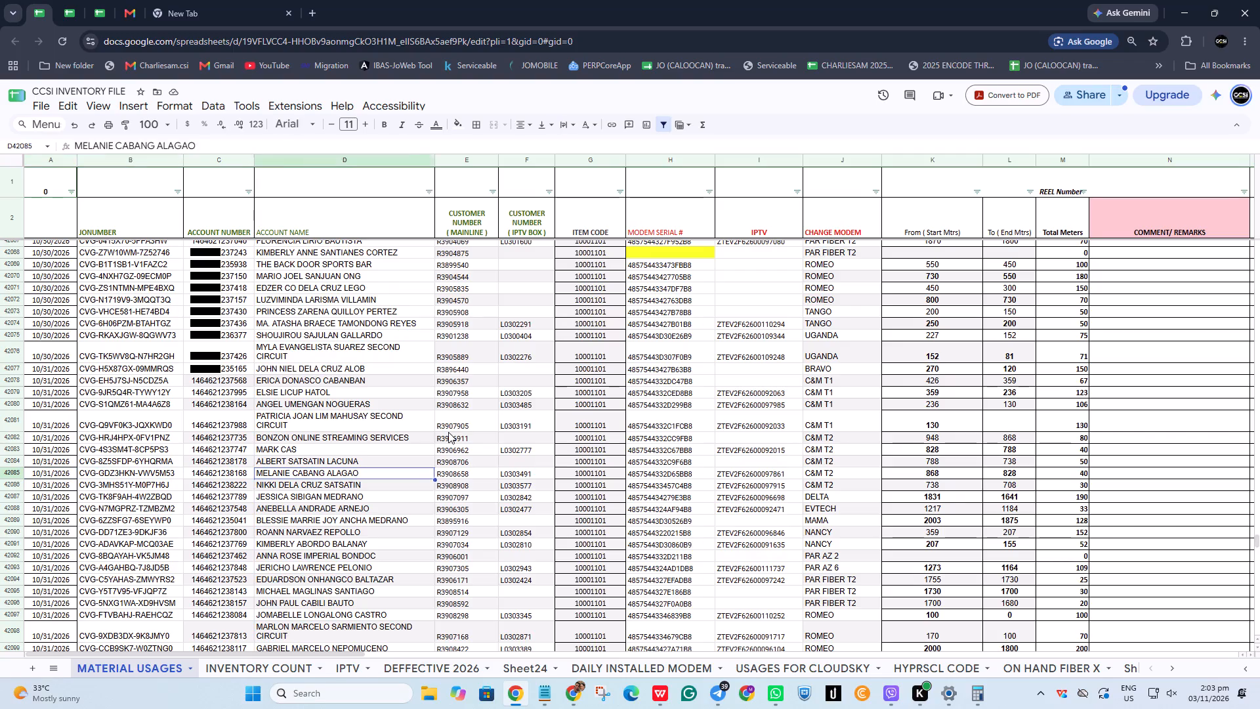
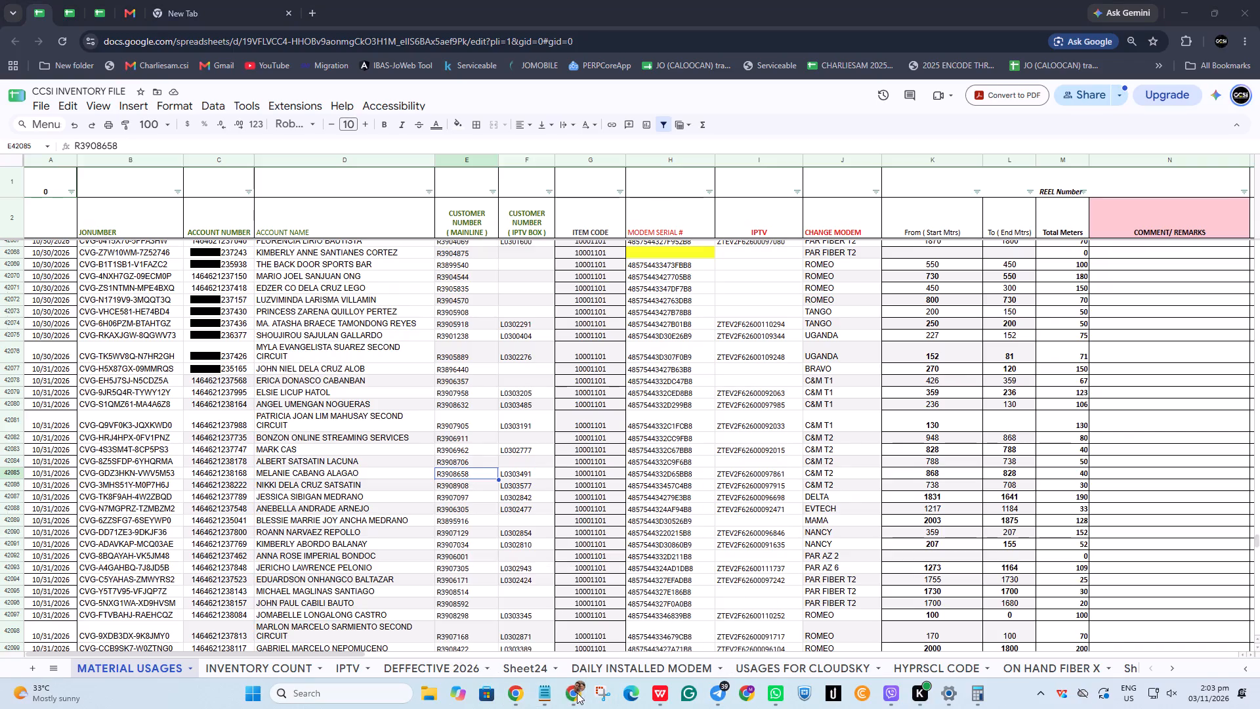
Switch to the other Chrome window and review the Overview page of the Algominds LinkedIn partners dashboard.
click(582, 697)
click(507, 642)
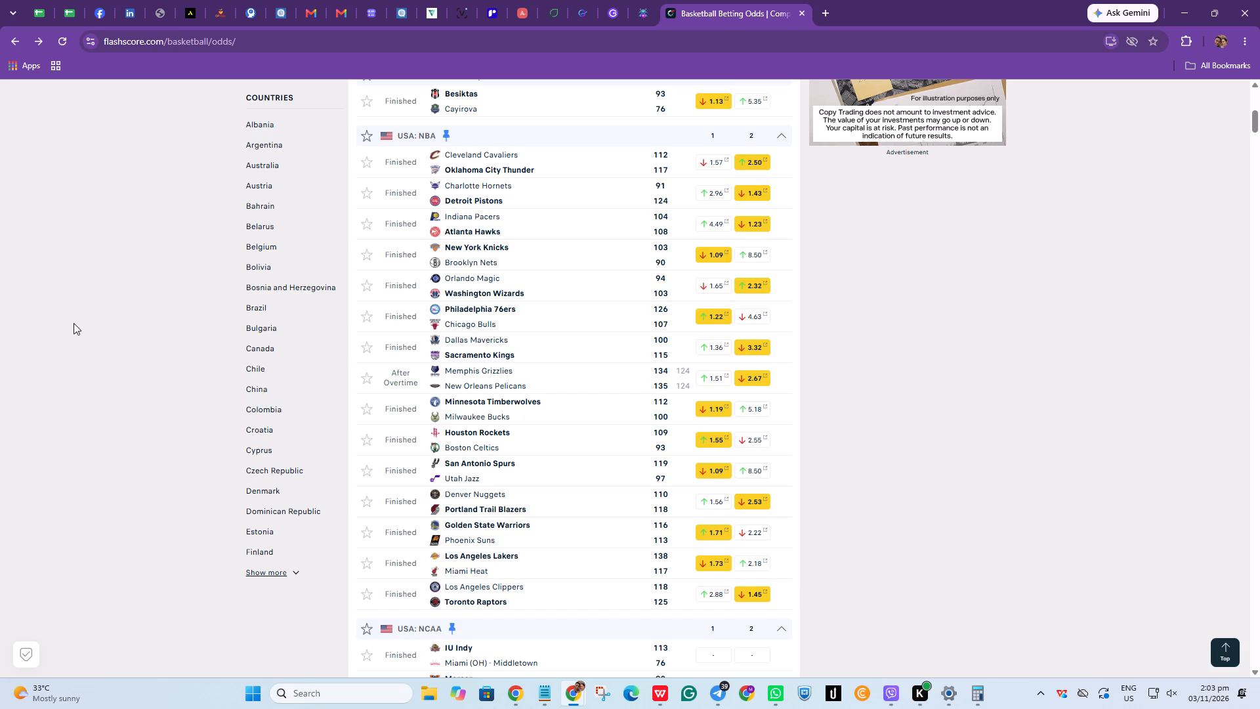
click(99, 6)
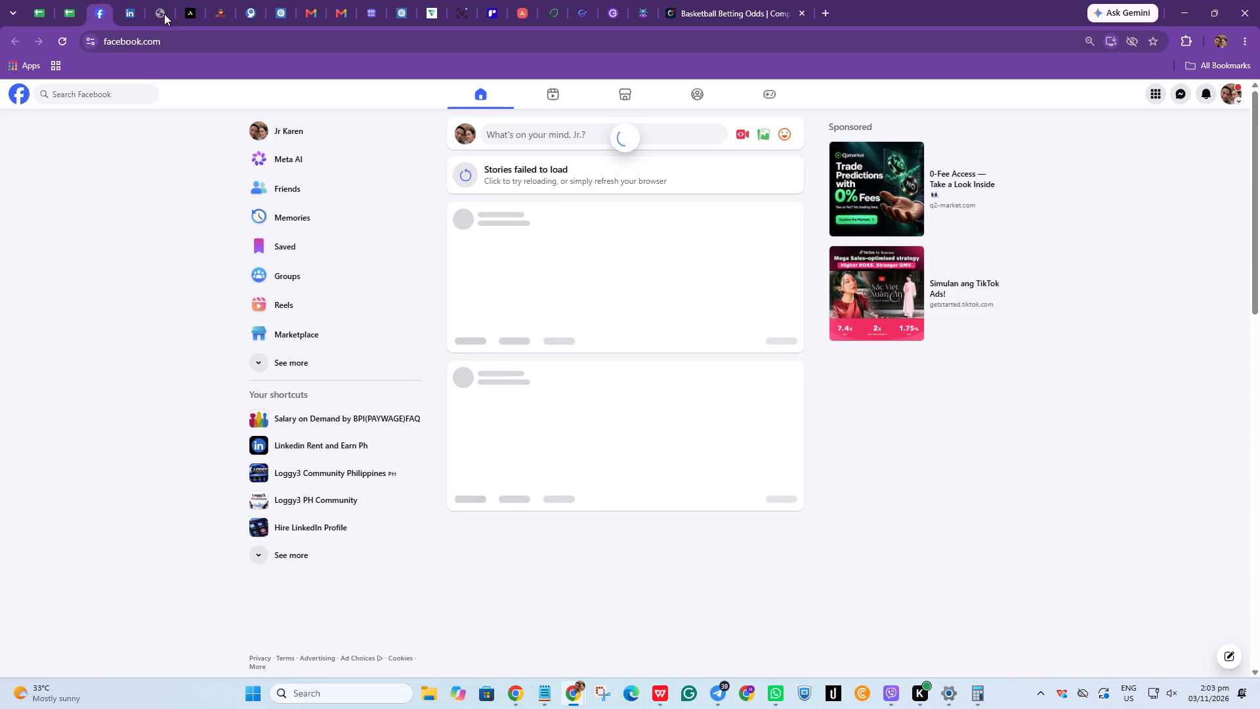
click(190, 18)
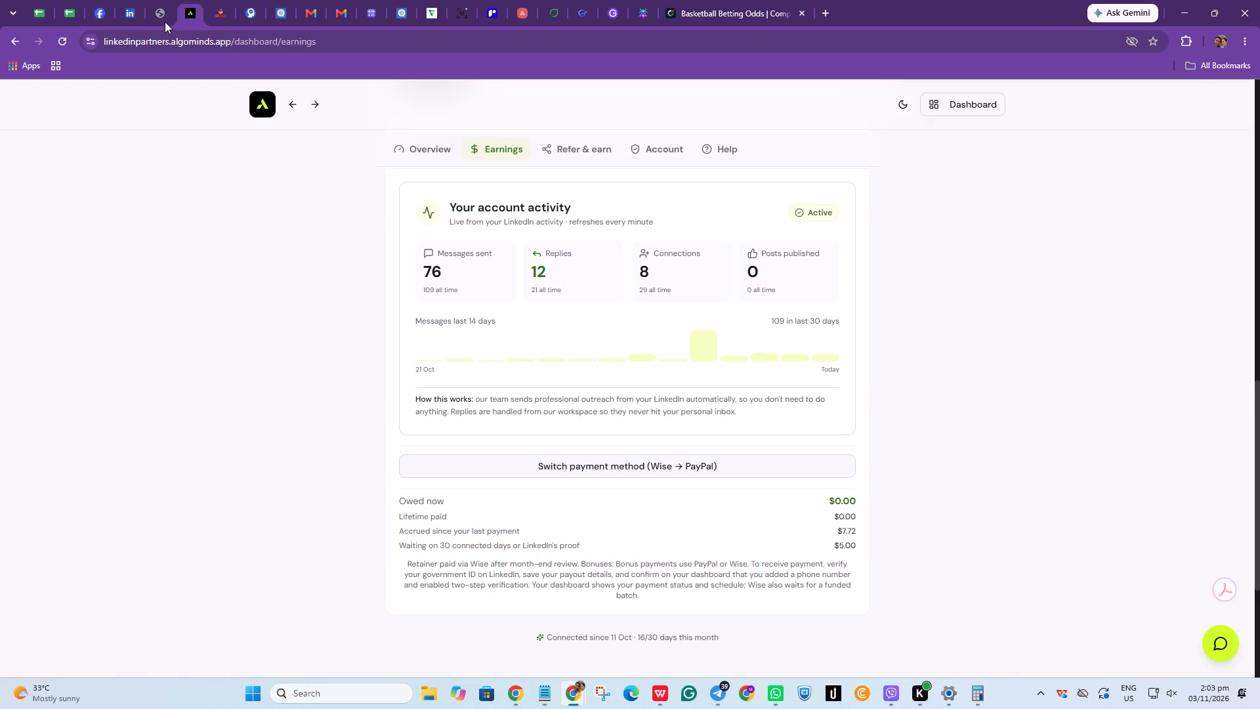
click(426, 144)
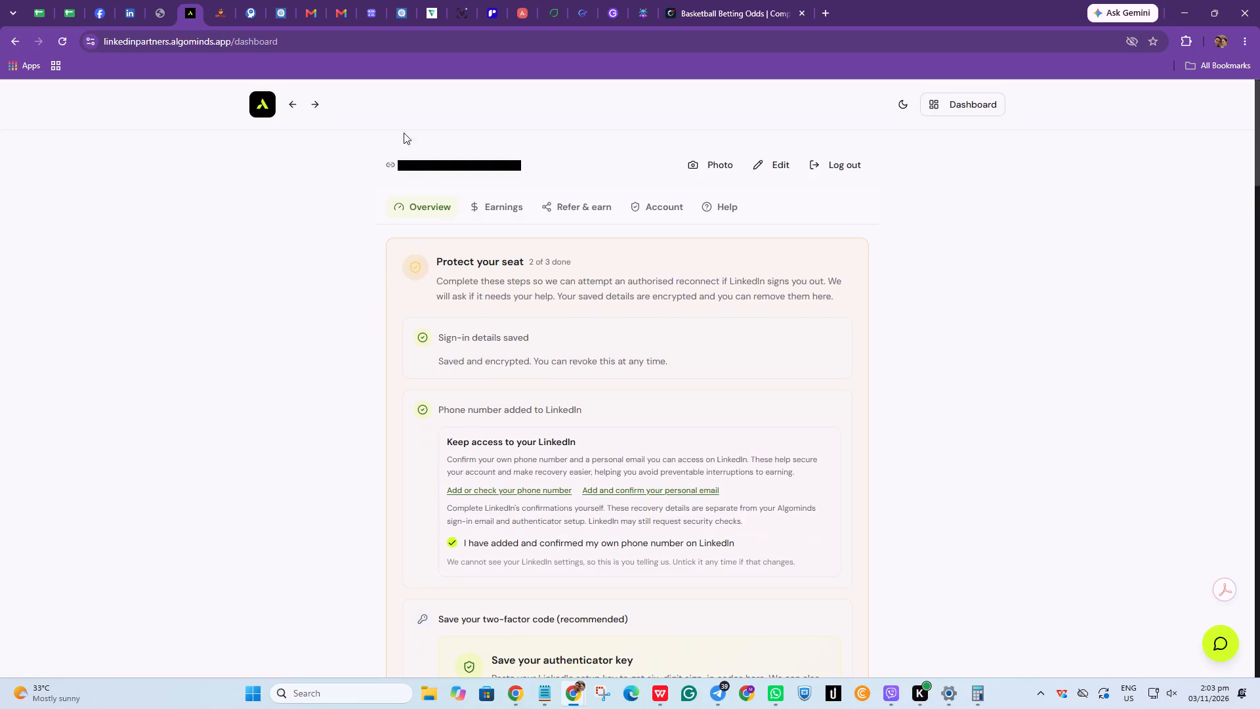
scroll(619, 373, down, 6)
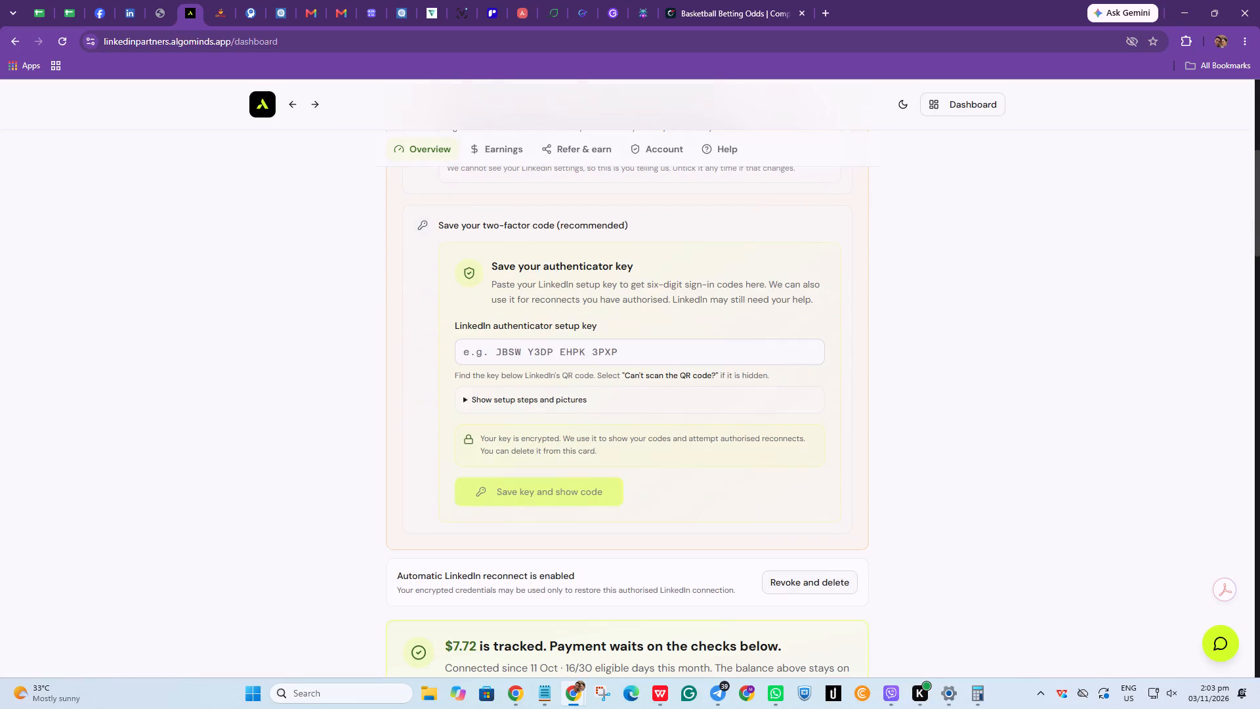
Return to the CCSI INVENTORY FILE and review row 42085 from the mainline customer number through CHANGE MODEM, consulting the WAREHOUSE_Distpatch Monitoring sheet.
click(45, 18)
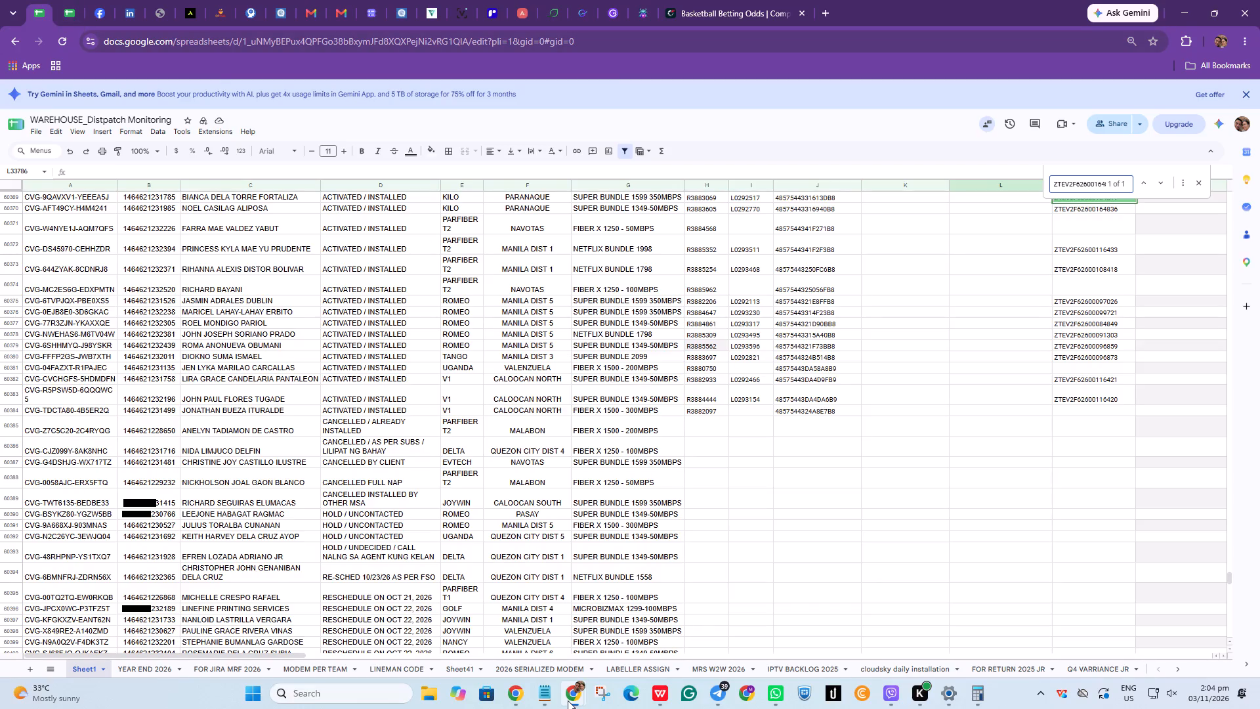
click(509, 697)
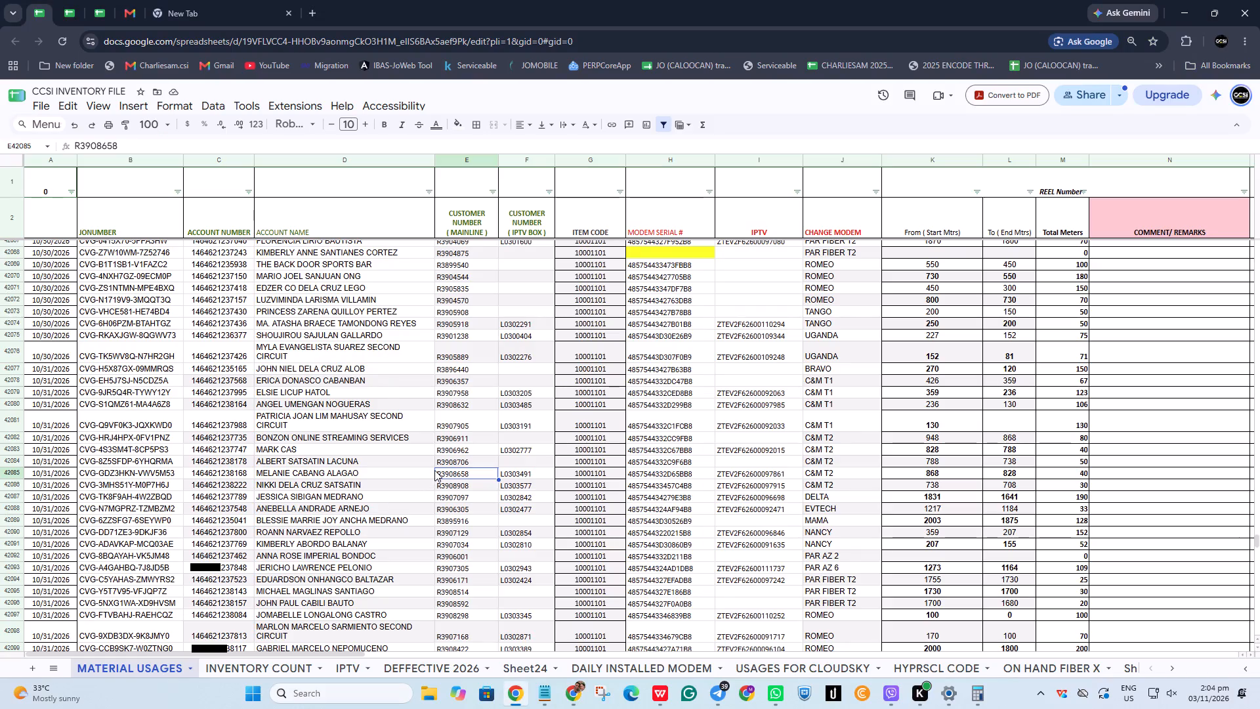
key(Tab)
key(Tab)
key(Tab)
key(Tab)
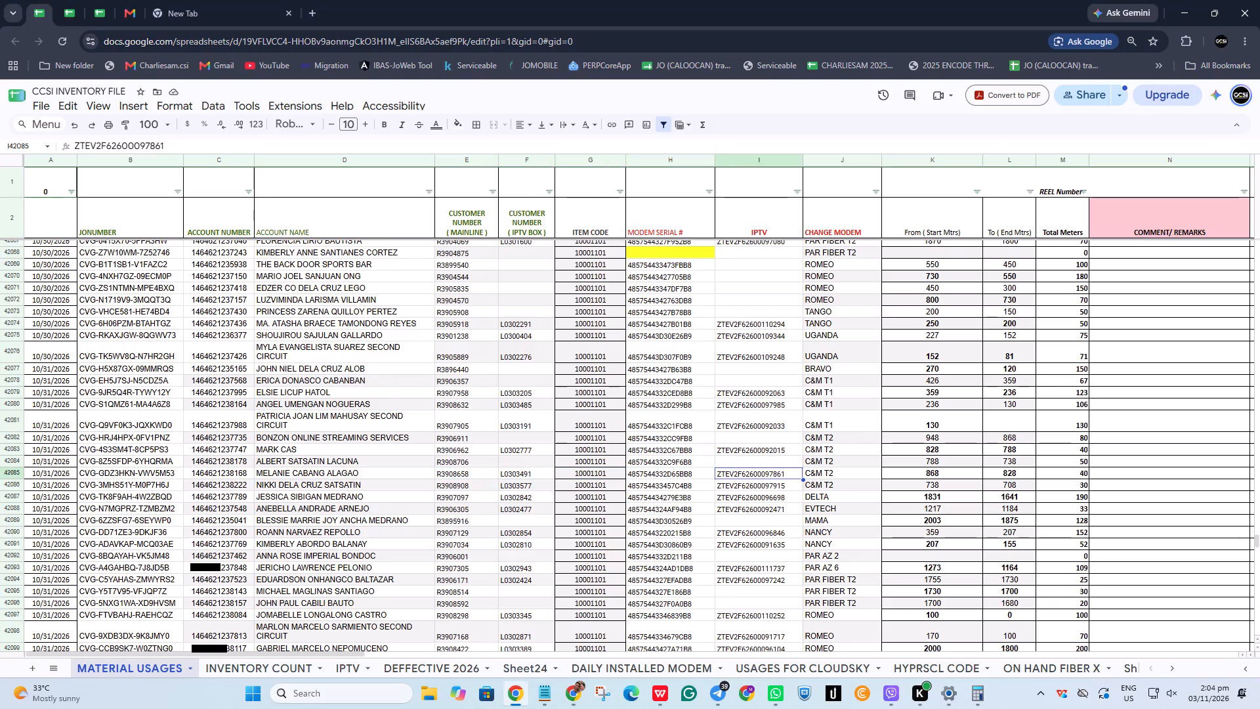
key(Tab)
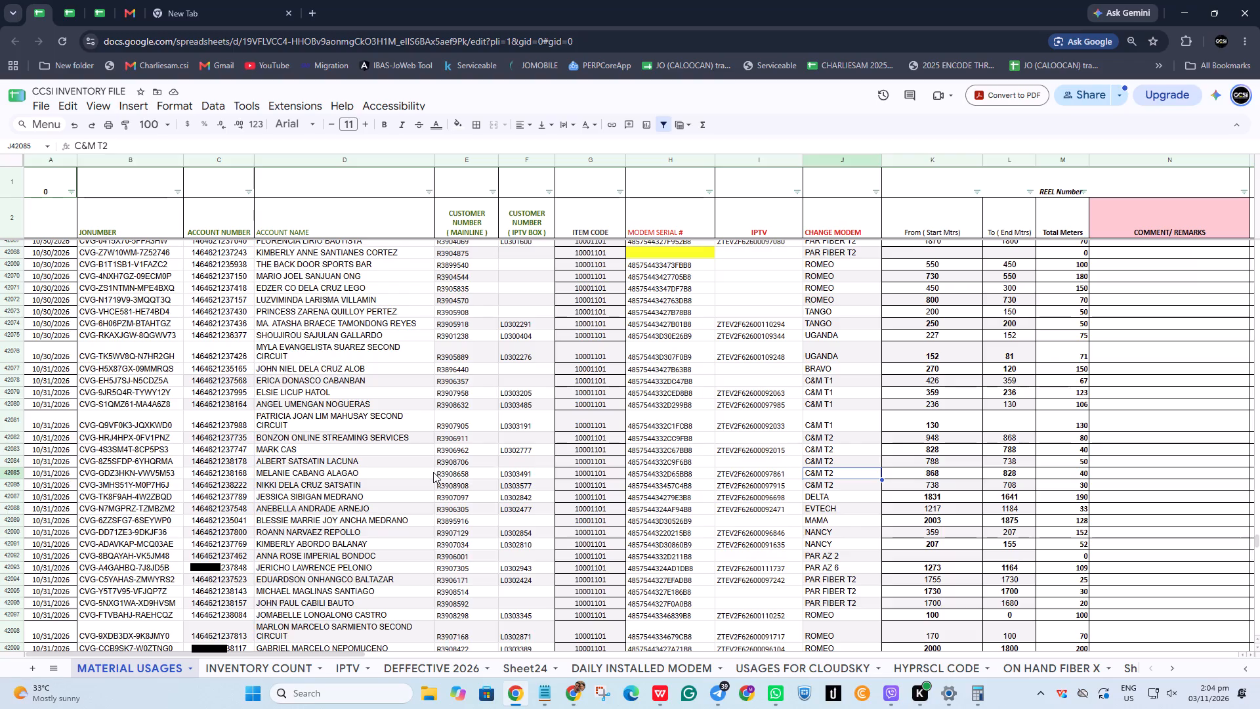
key(alt+Tab)
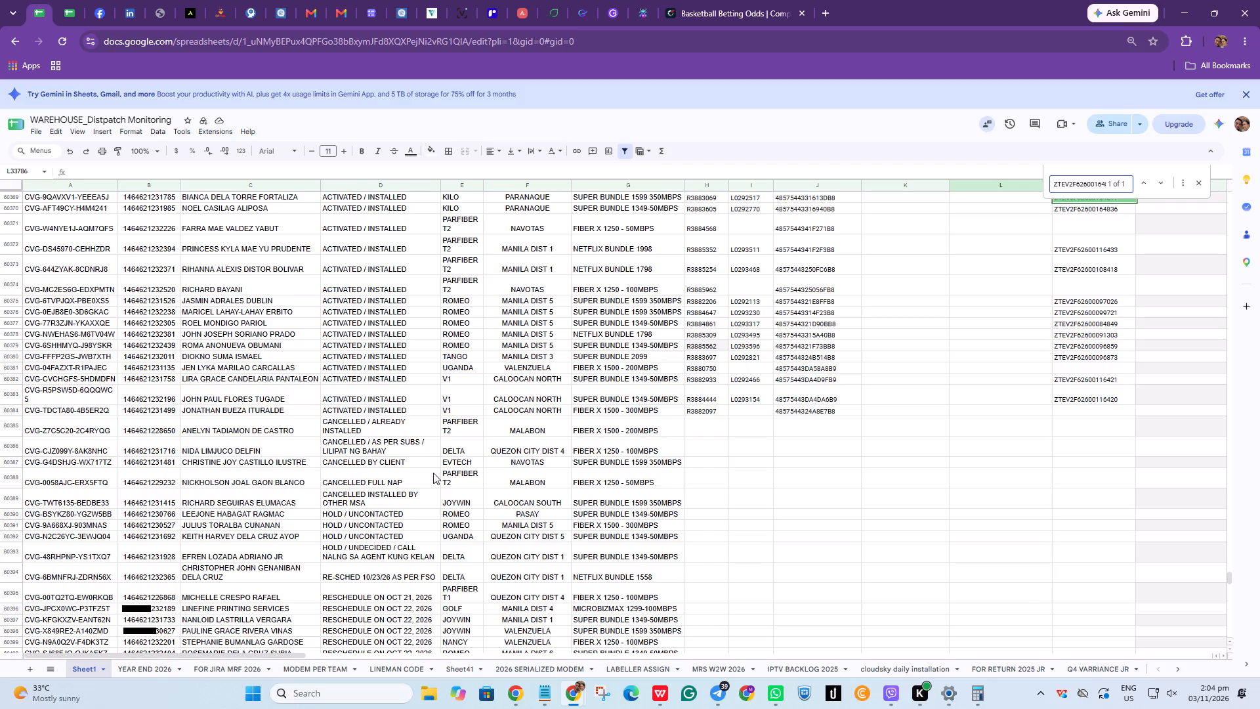
key(alt+Tab)
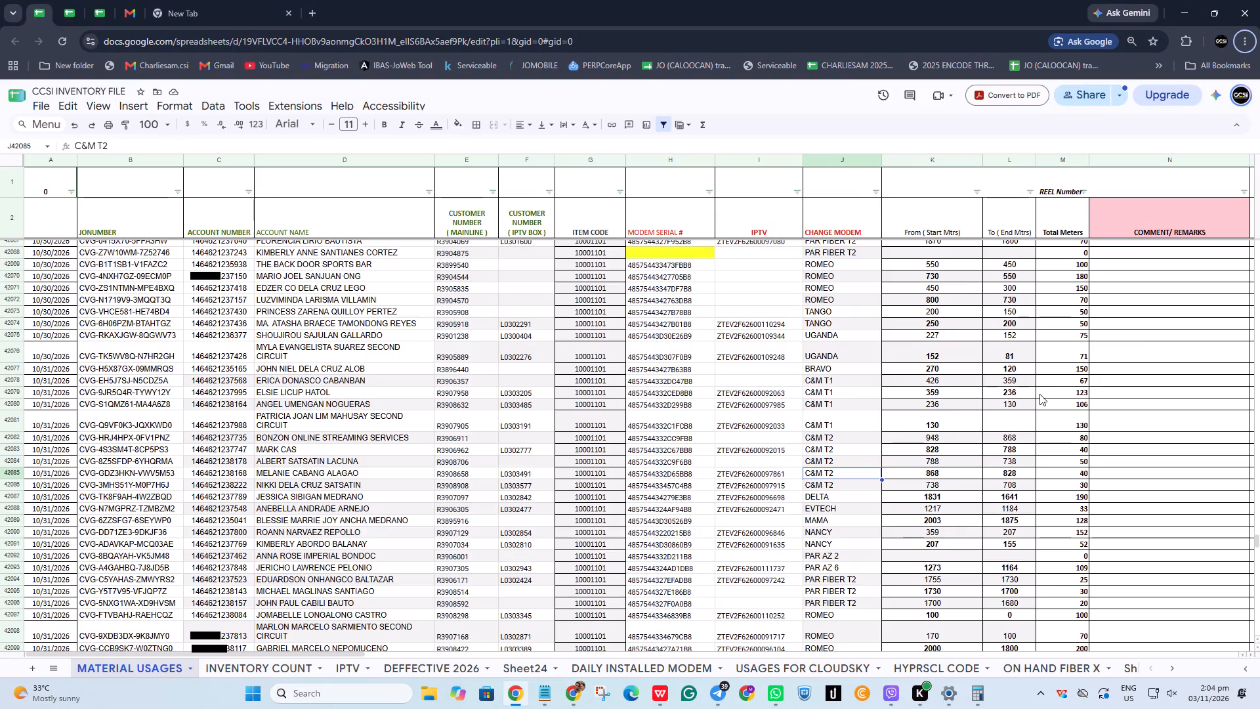
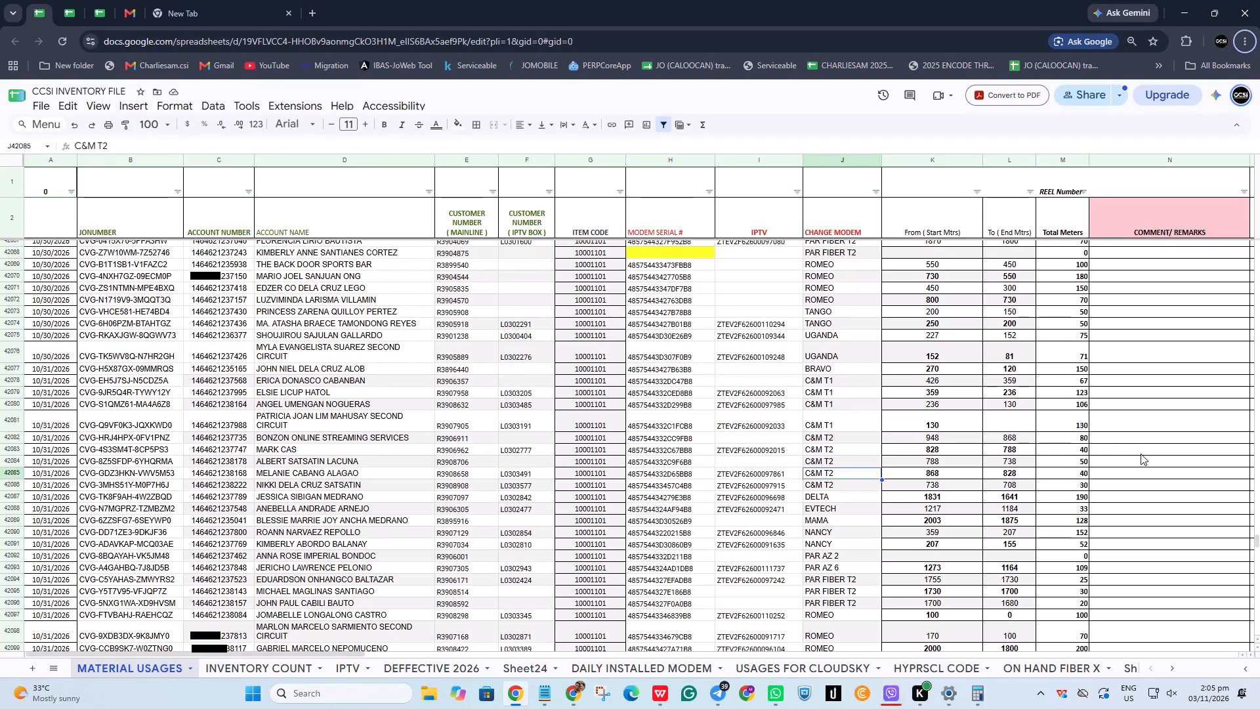
Examine the comment, end-meter and Total Meters cells of the 10/31/2026 entries between rows 42085 and 42097 for missing meter values.
click(1175, 476)
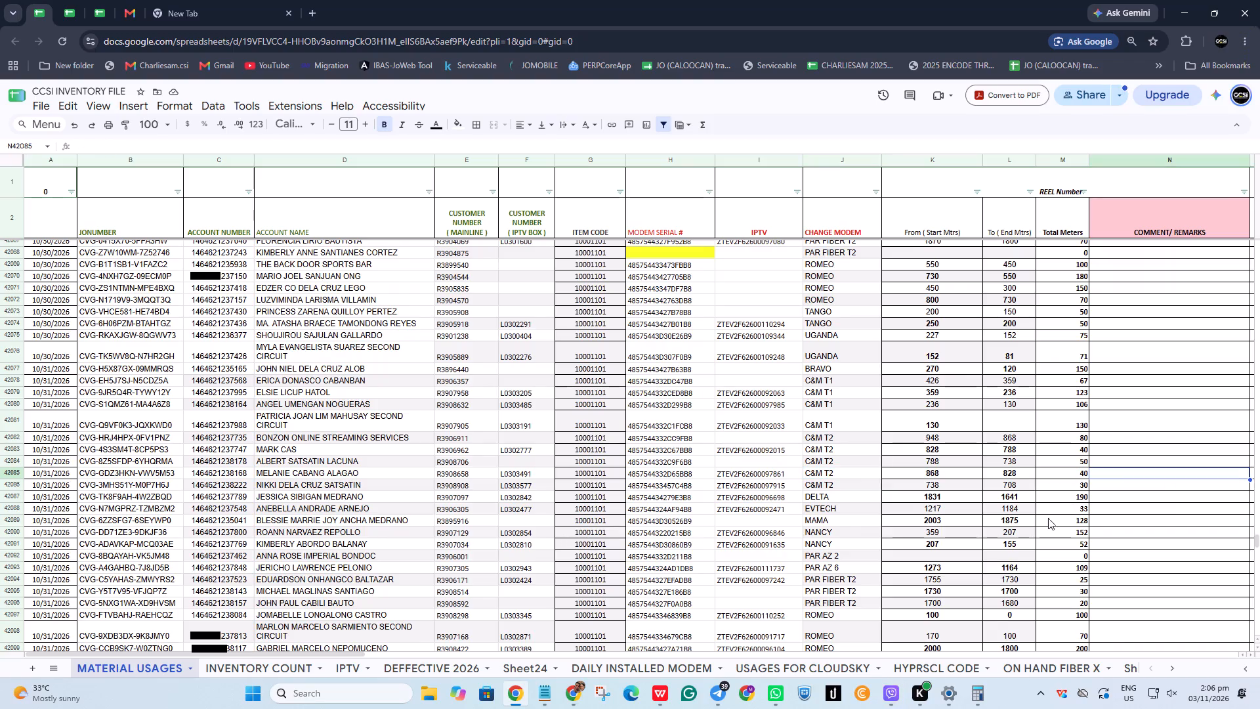
click(986, 616)
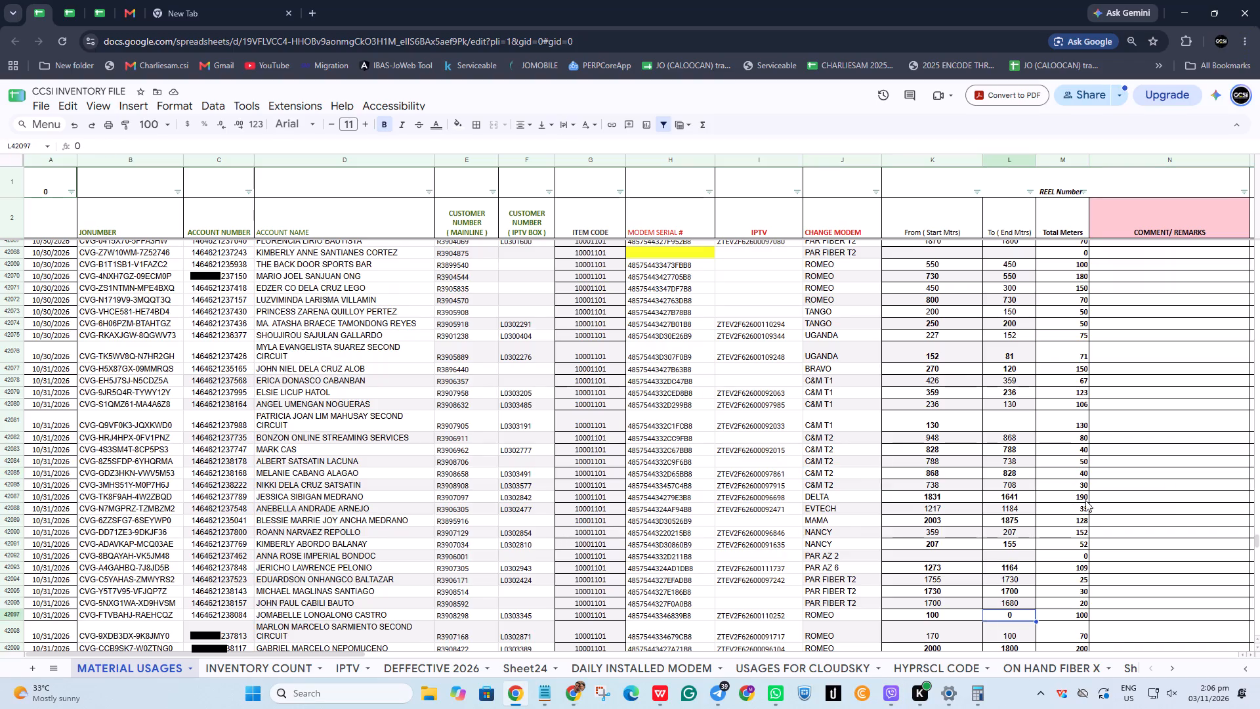
click(1073, 496)
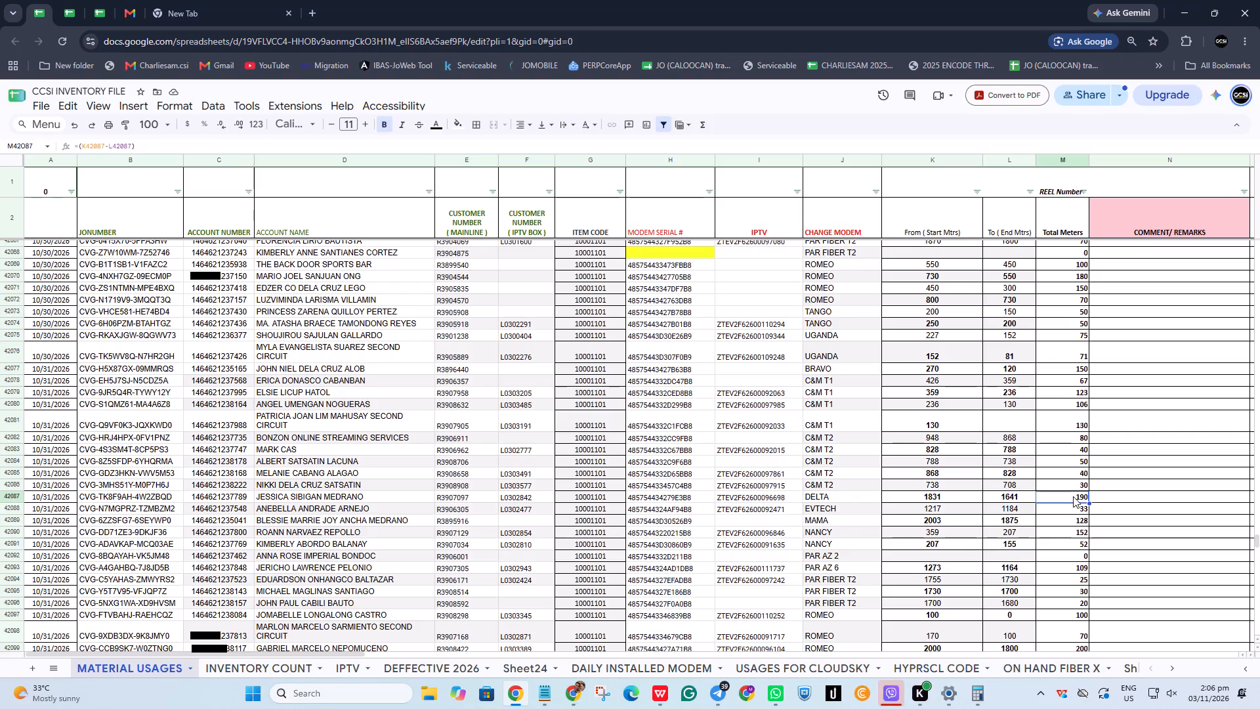
key(Down)
key(Down)
key(Down)
key(Down)
key(Down)
key(Down)
key(Down)
key(Down)
key(Up)
key(Up)
key(Up)
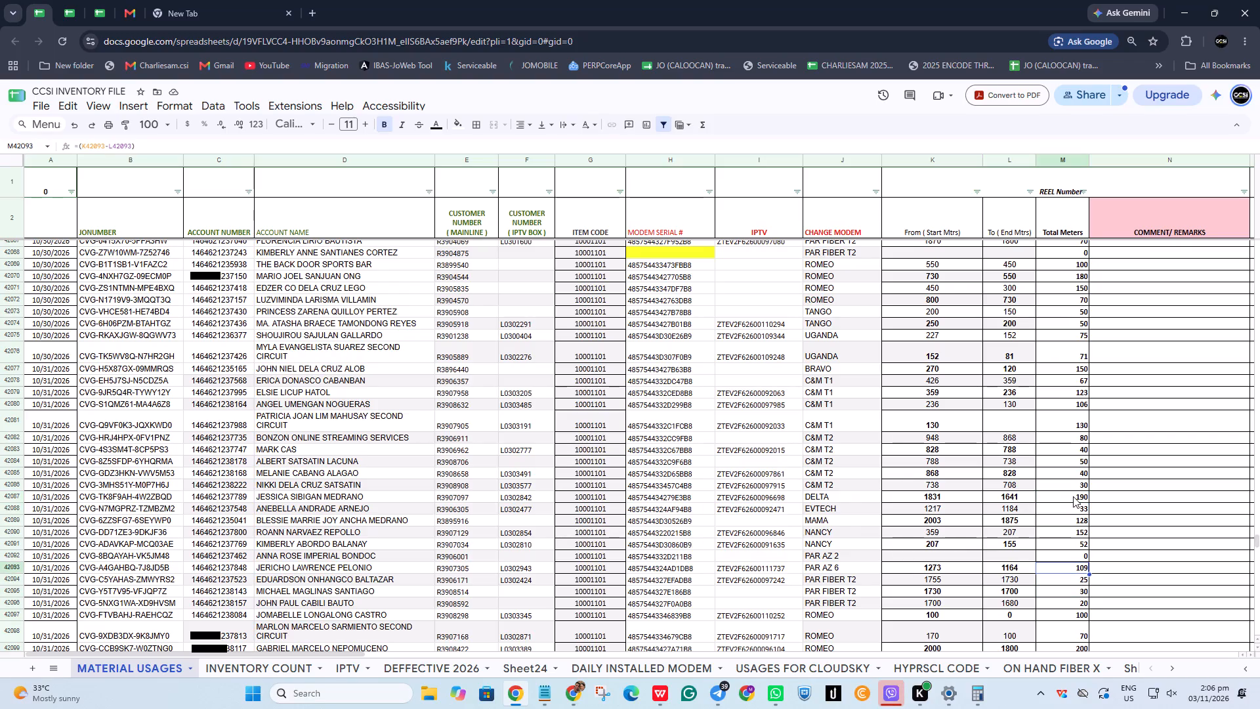
key(Down)
key(Up)
Copy the account number of the PAR AZ 2 entry in row 42092.
key(Left)
key(Left)
key(Left)
key(Left)
key(Left)
key(Left)
key(Left)
key(Left)
key(Left)
key(Left)
key(Left)
key(Left)
key(Left)
key(Left)
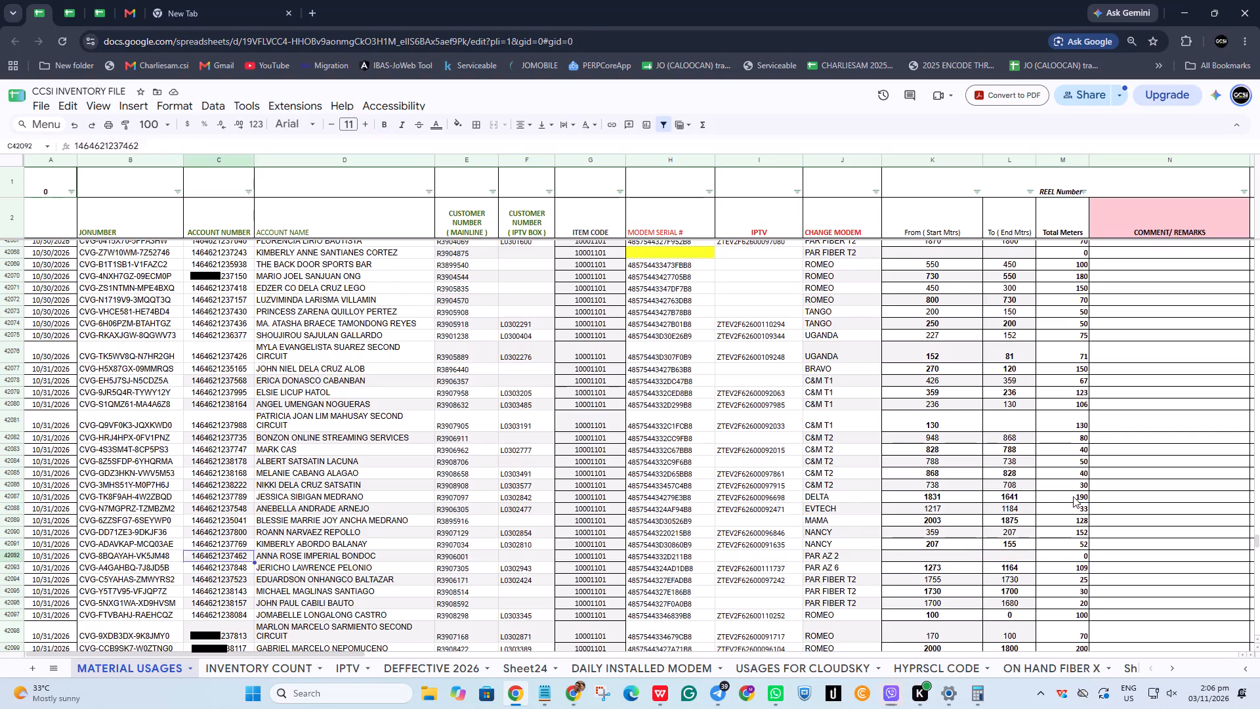
key(Right)
key(Right)
key(ctrl+c)
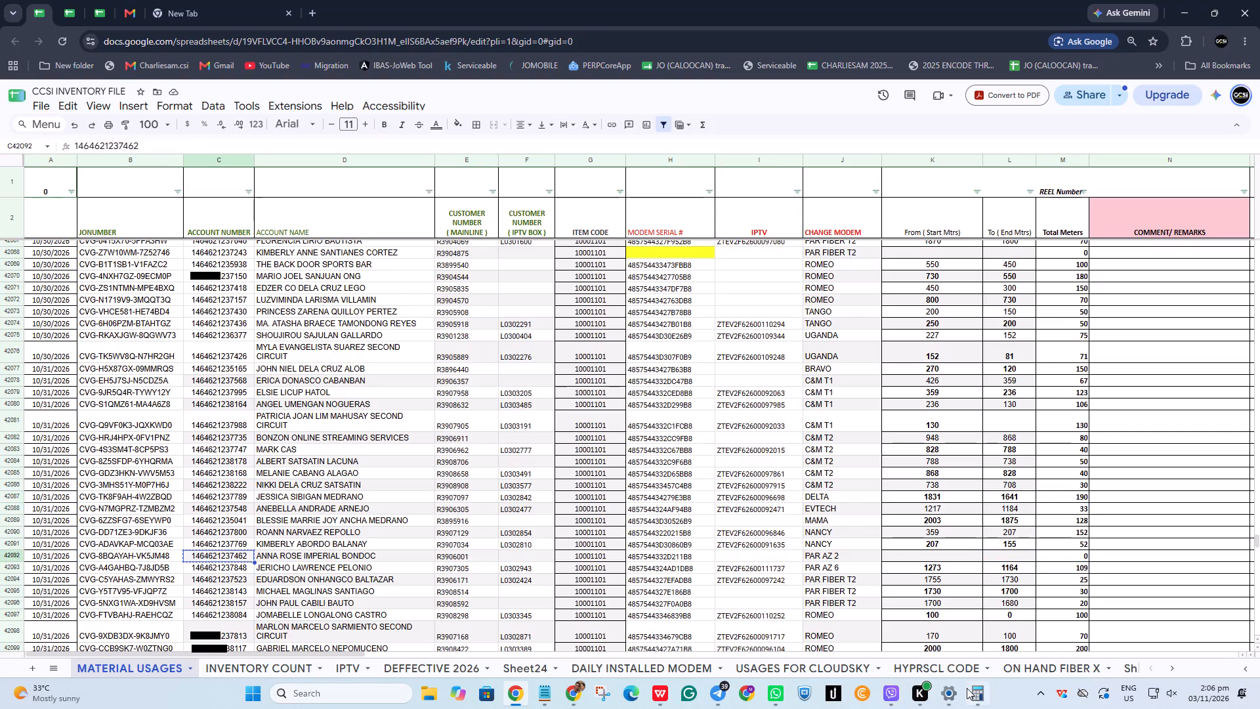
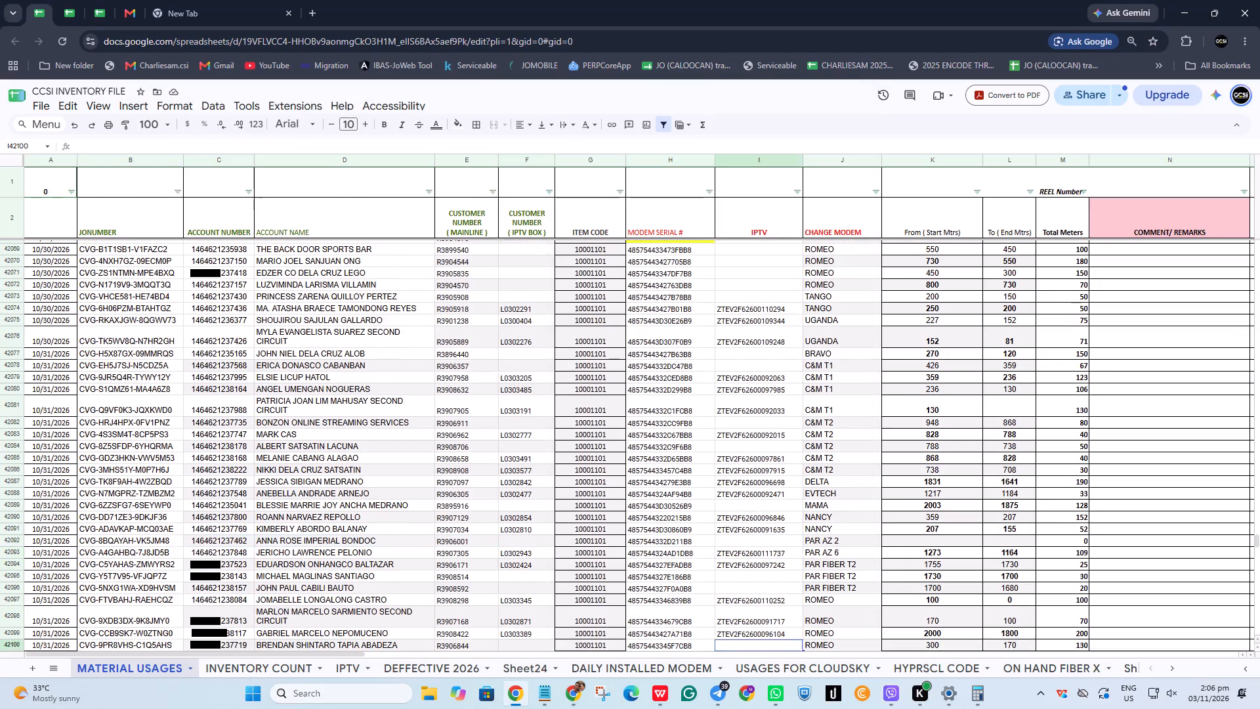
Examine the IPTV cells of the last 10/31/2026 entries, from row 42100 down to the end of the block, for missing serials.
key(Down)
key(Down)
key(Down)
key(Down)
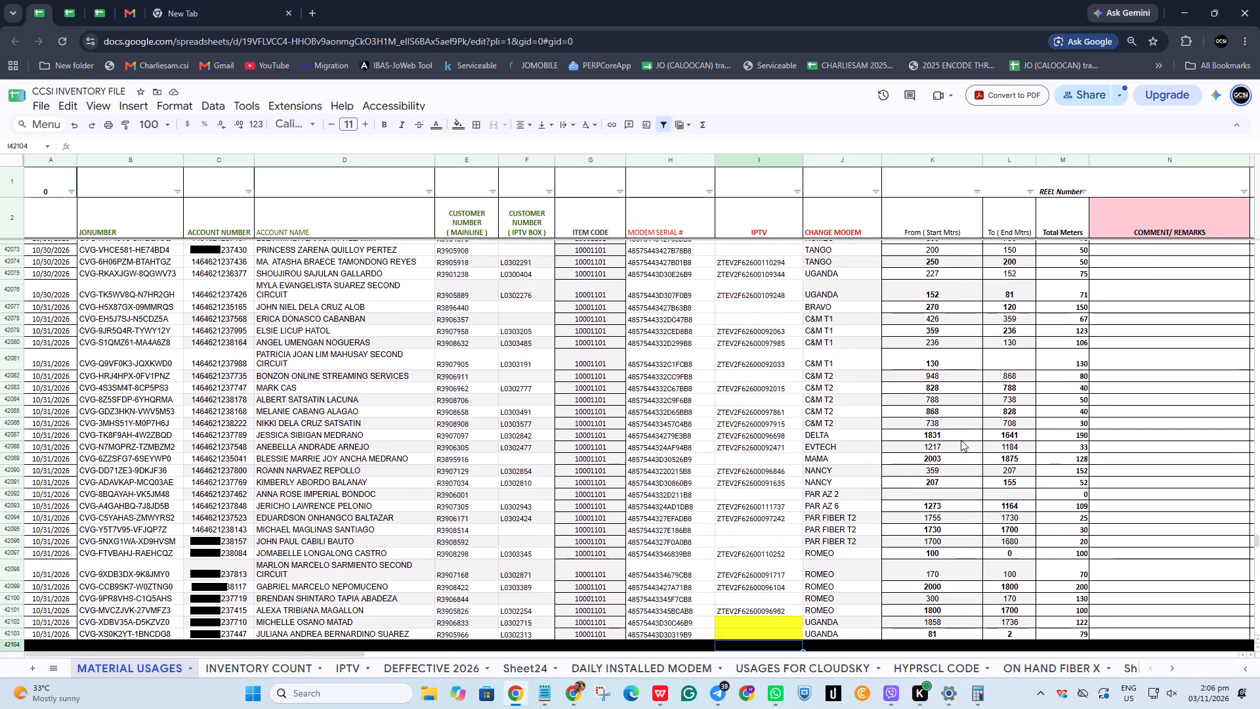
key(Up)
key(Up)
key(Up)
key(Up)
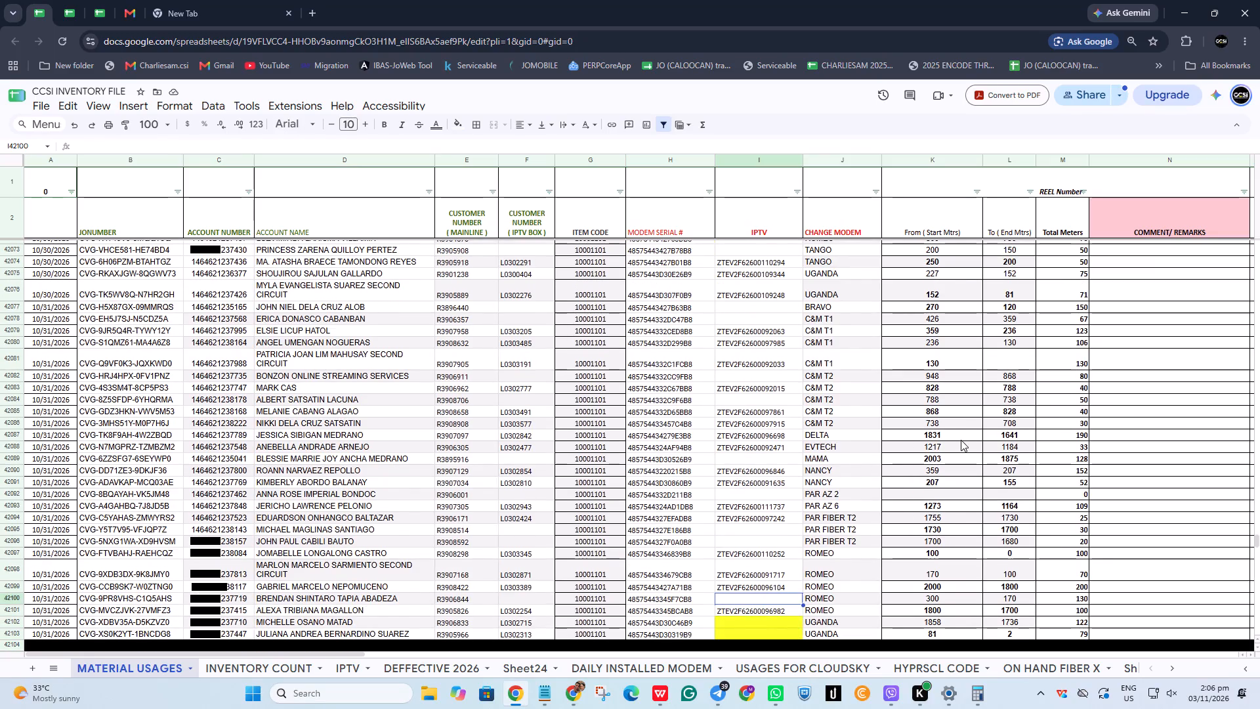
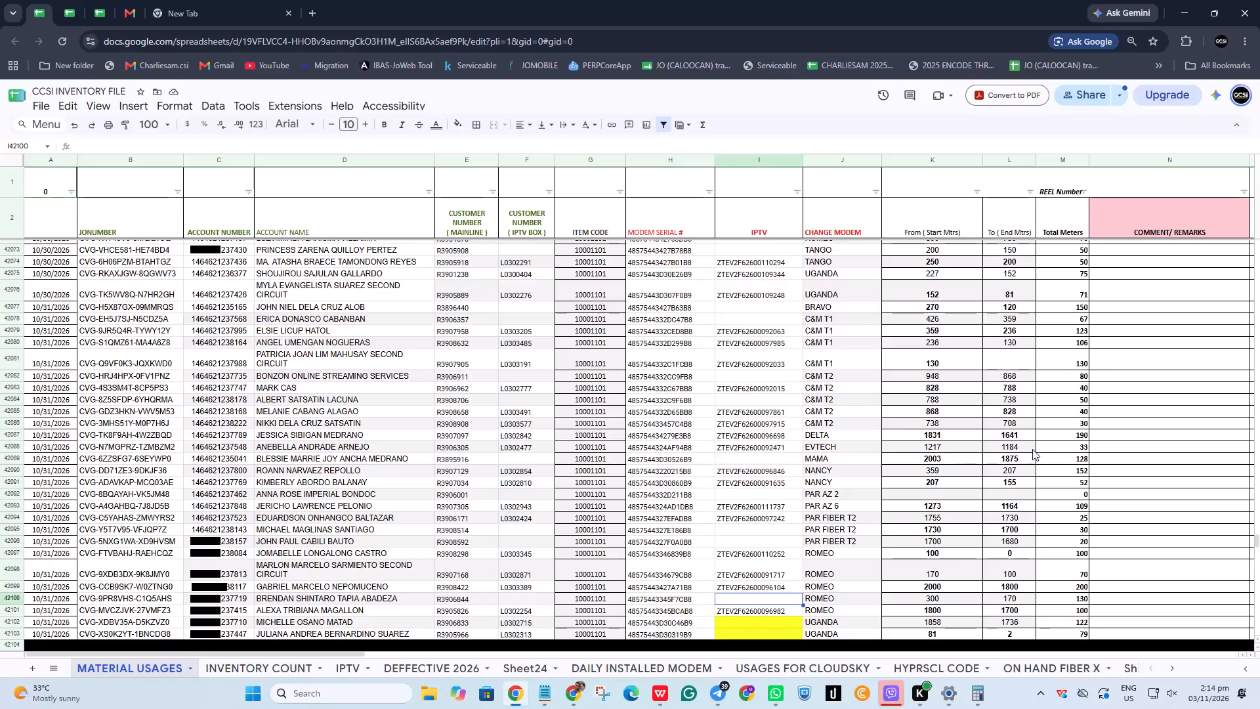
Examine the 10/31/2026 entries in rows 42086 to 42092 for missing meter, reel number and material values.
click(1137, 426)
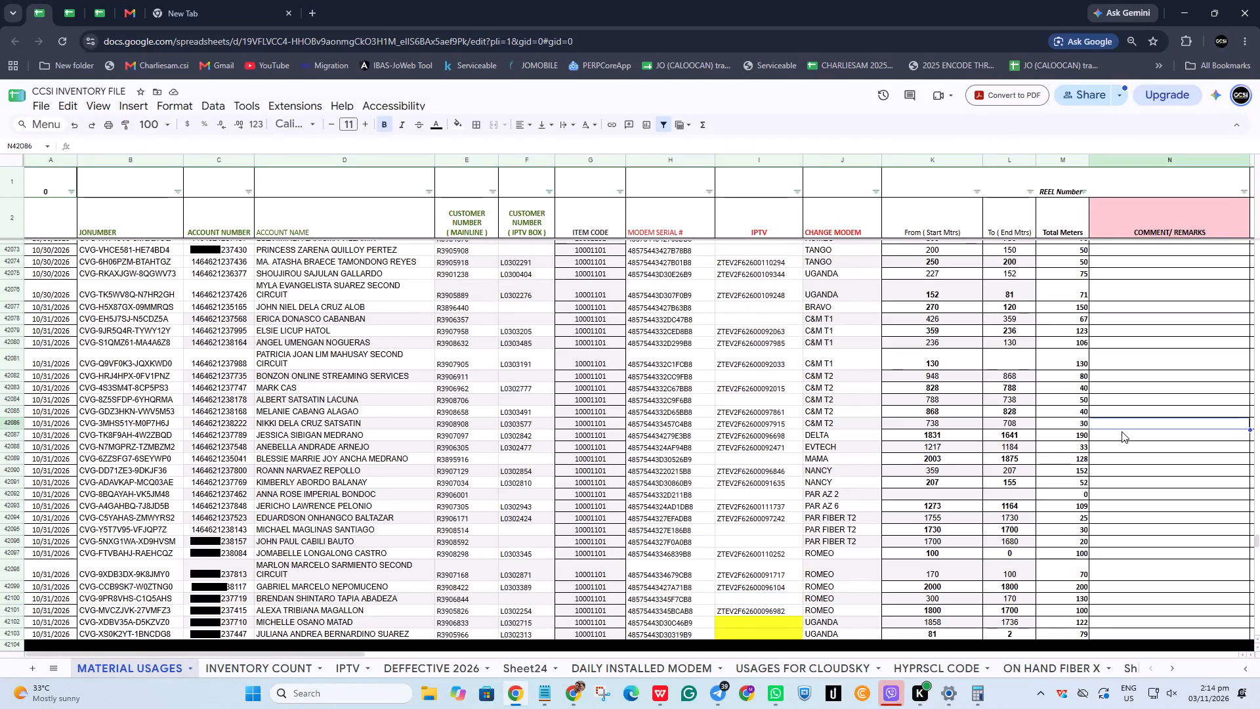
key(Tab)
key(Tab)
key(Tab)
key(Tab)
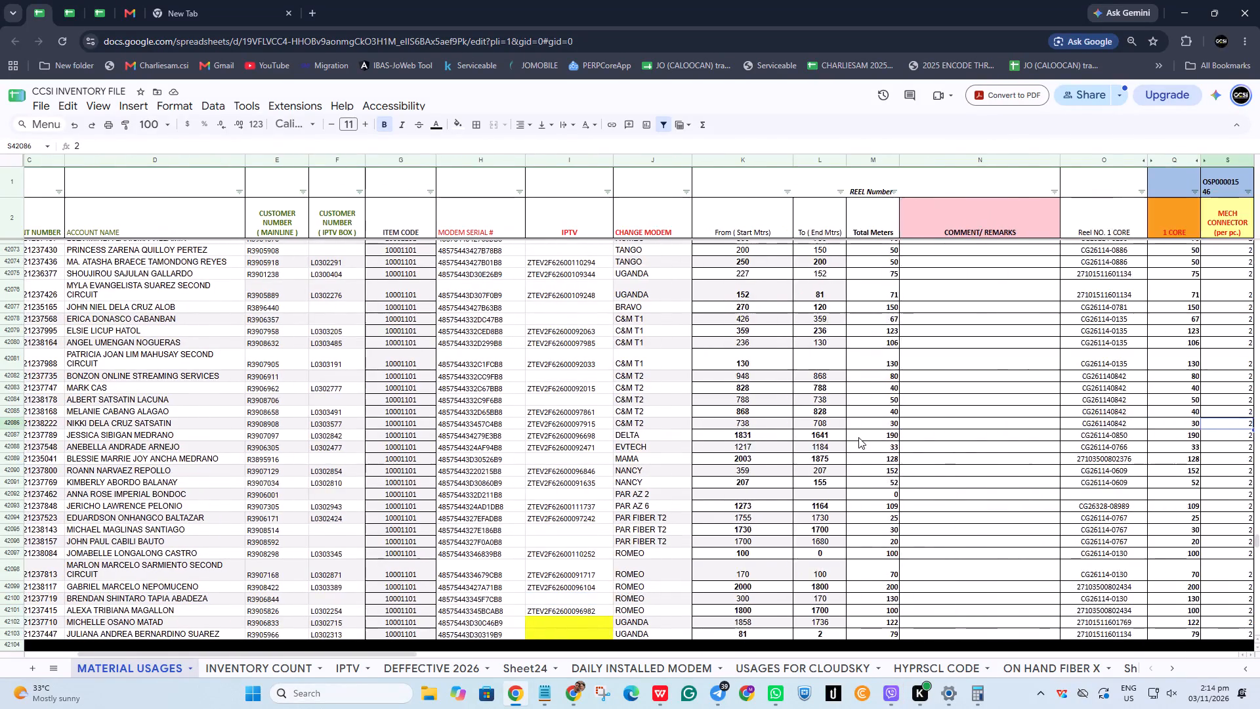
key(Tab)
key(Tab)
key(Left)
key(Left)
key(Left)
key(Left)
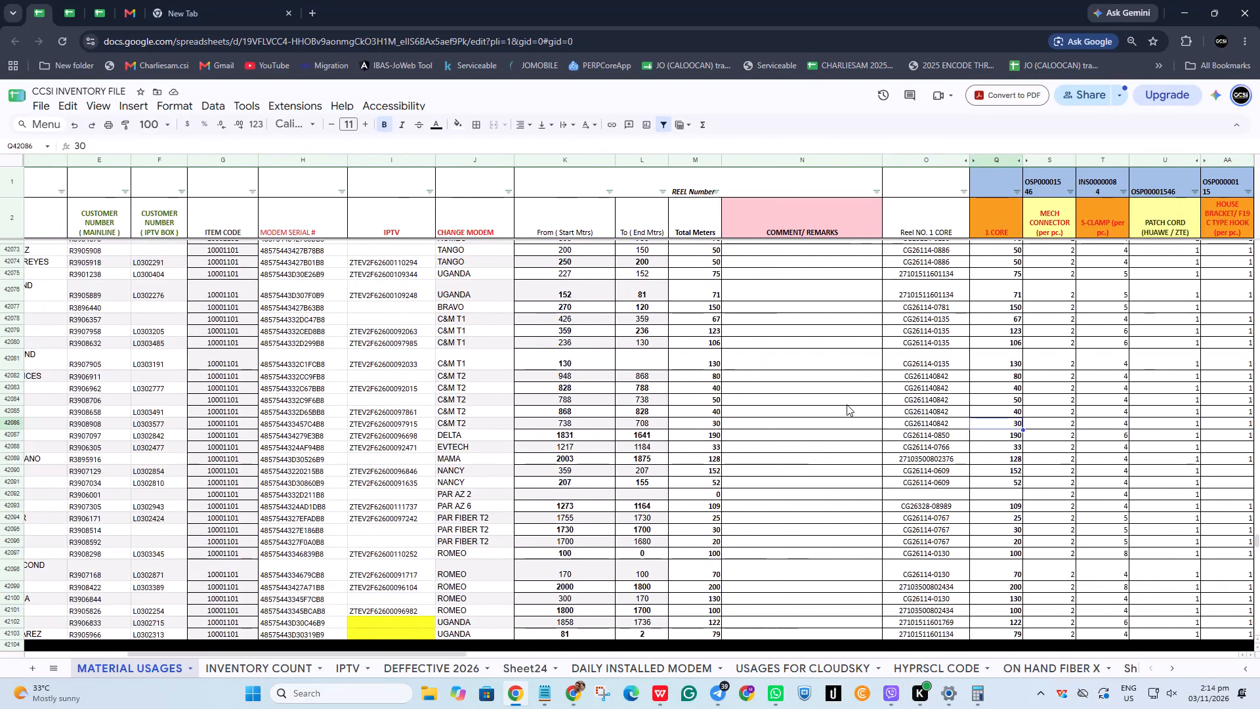
key(Down)
key(Down)
key(Down)
key(Down)
key(Down)
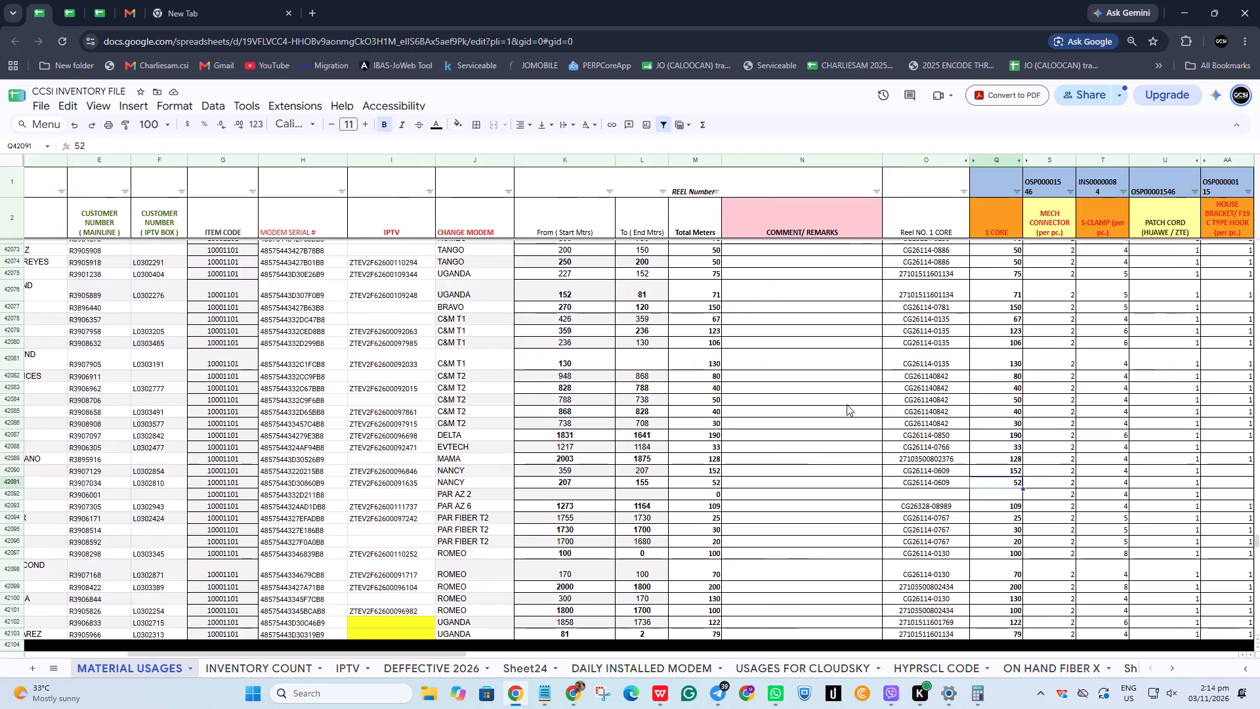
key(Down)
key(Left)
key(Left)
key(Left)
key(Left)
key(Left)
key(Left)
key(Left)
key(Left)
key(Left)
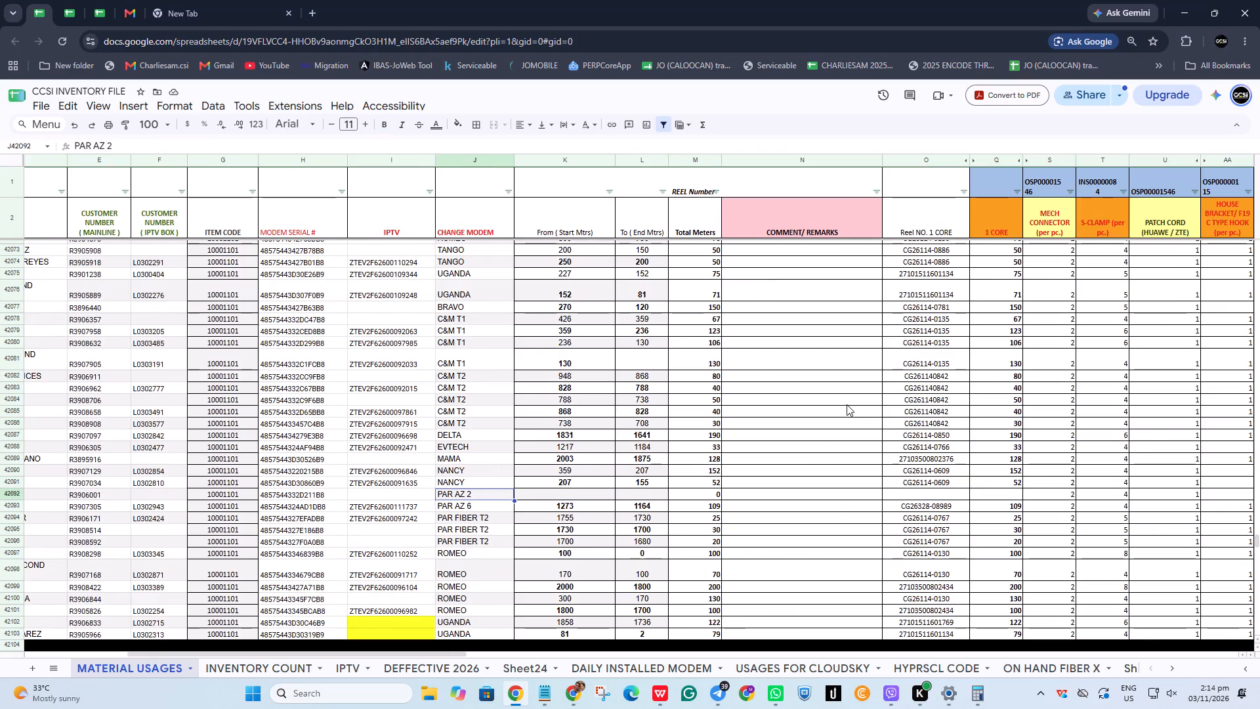
key(Left)
key(Left)
key(Left)
key(Left)
key(Right)
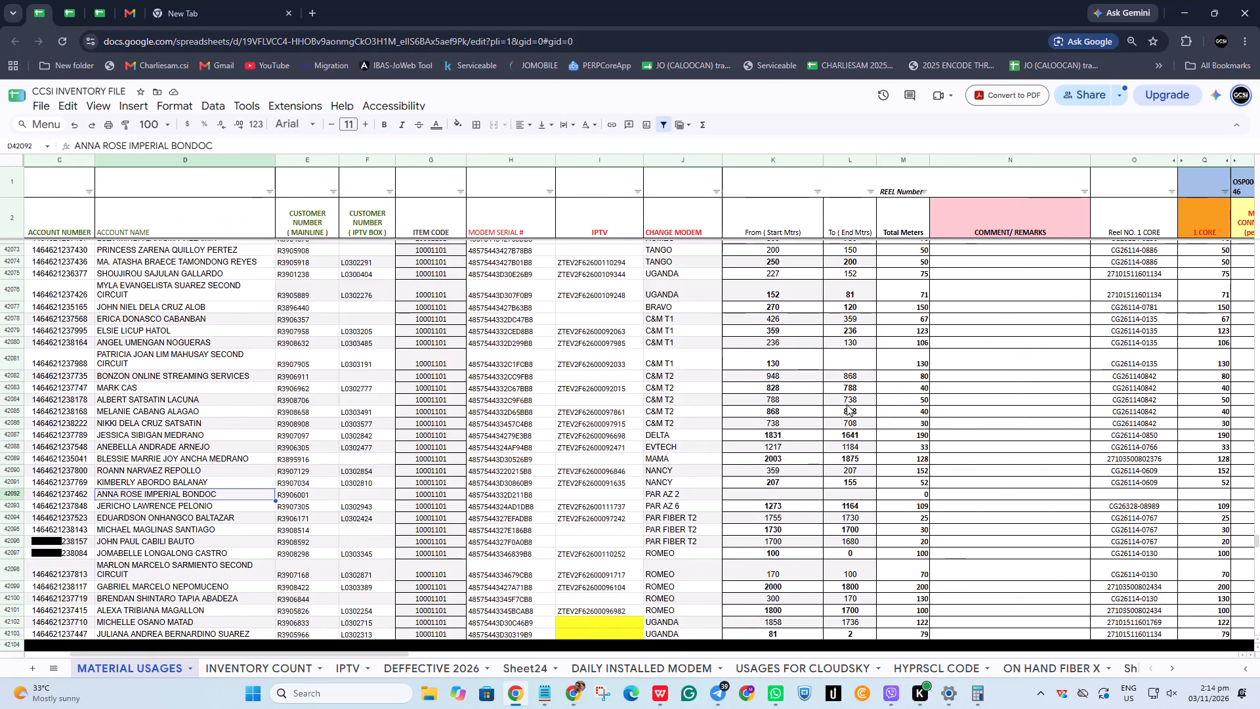
Examine the entries from row 42092 back up to row 42052 for incomplete values, ending on the PAR AZ 2 entry in row 42062.
key(Tab)
key(Tab)
key(Tab)
key(Tab)
key(Tab)
key(Up)
key(Up)
key(Up)
key(Up)
key(Up)
key(Up)
key(Up)
key(Up)
key(Up)
key(Up)
key(Up)
key(Up)
key(Up)
key(Up)
key(Up)
key(Up)
key(Up)
key(Up)
key(Up)
key(Up)
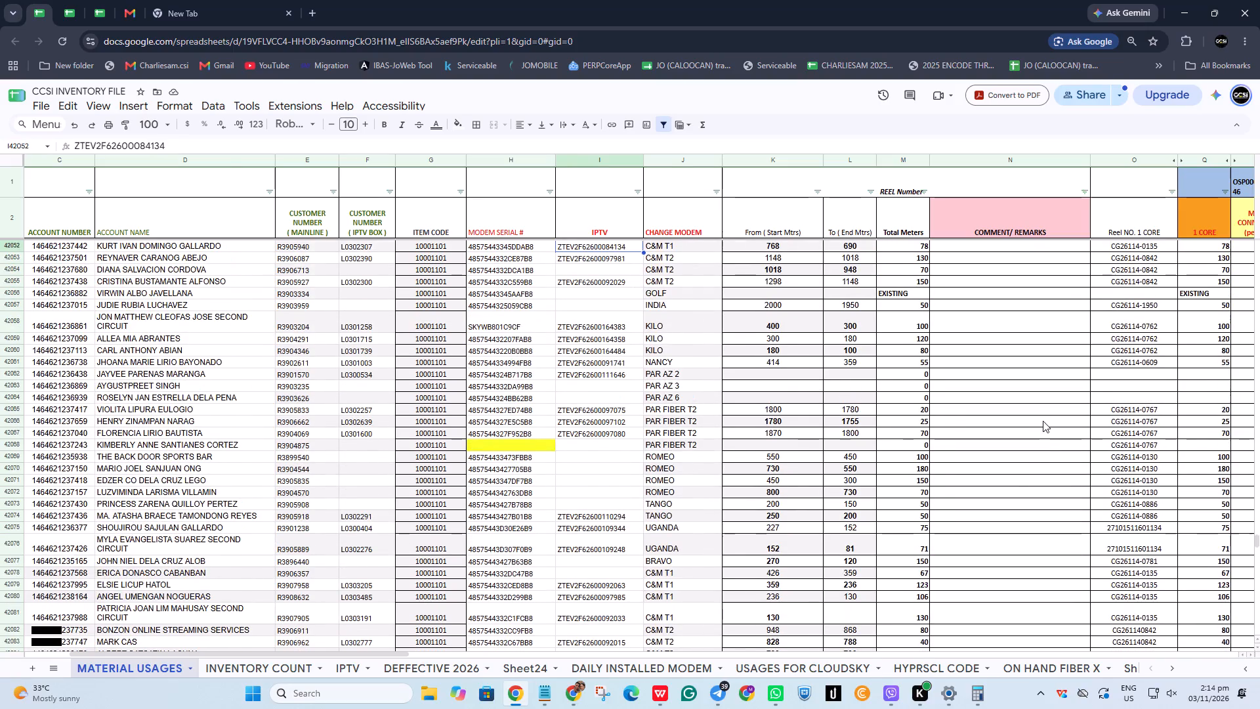
key(Down)
key(Down)
key(Down)
key(Down)
key(Down)
key(Down)
key(Down)
key(Down)
key(Down)
key(Down)
key(Down)
key(Down)
key(Up)
key(Up)
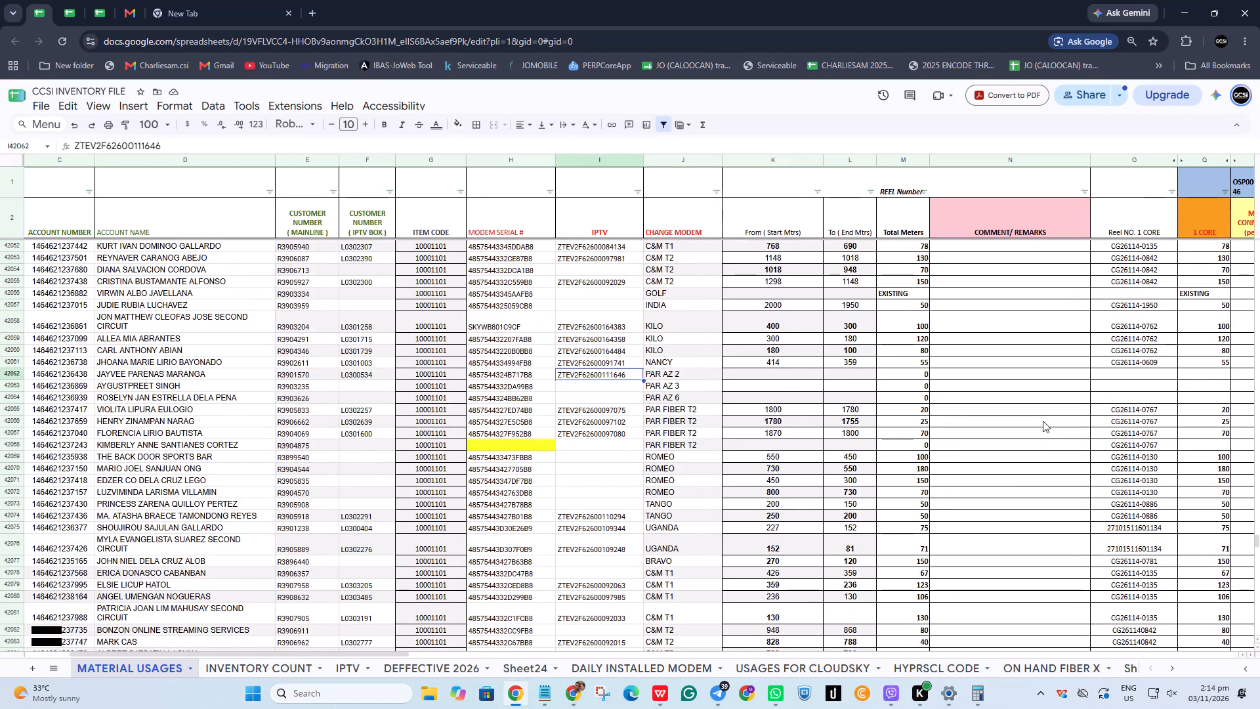
Examine the PAR AZ 2 entry in row 42062 for missing start and end meters, remarks and reel number.
key(Right)
key(Right)
key(Right)
key(Right)
key(Right)
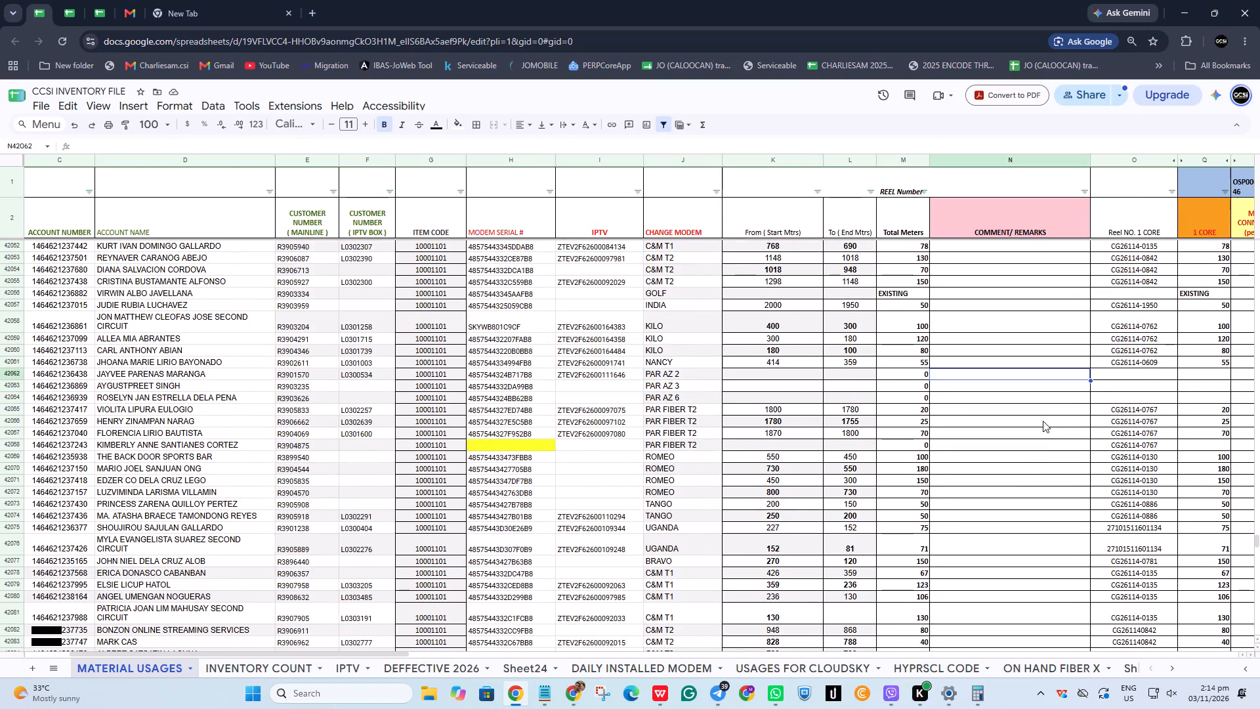
key(Left)
key(Left)
key(Left)
key(Left)
key(Left)
key(Left)
key(Left)
key(Left)
key(Right)
key(Right)
key(Right)
key(Right)
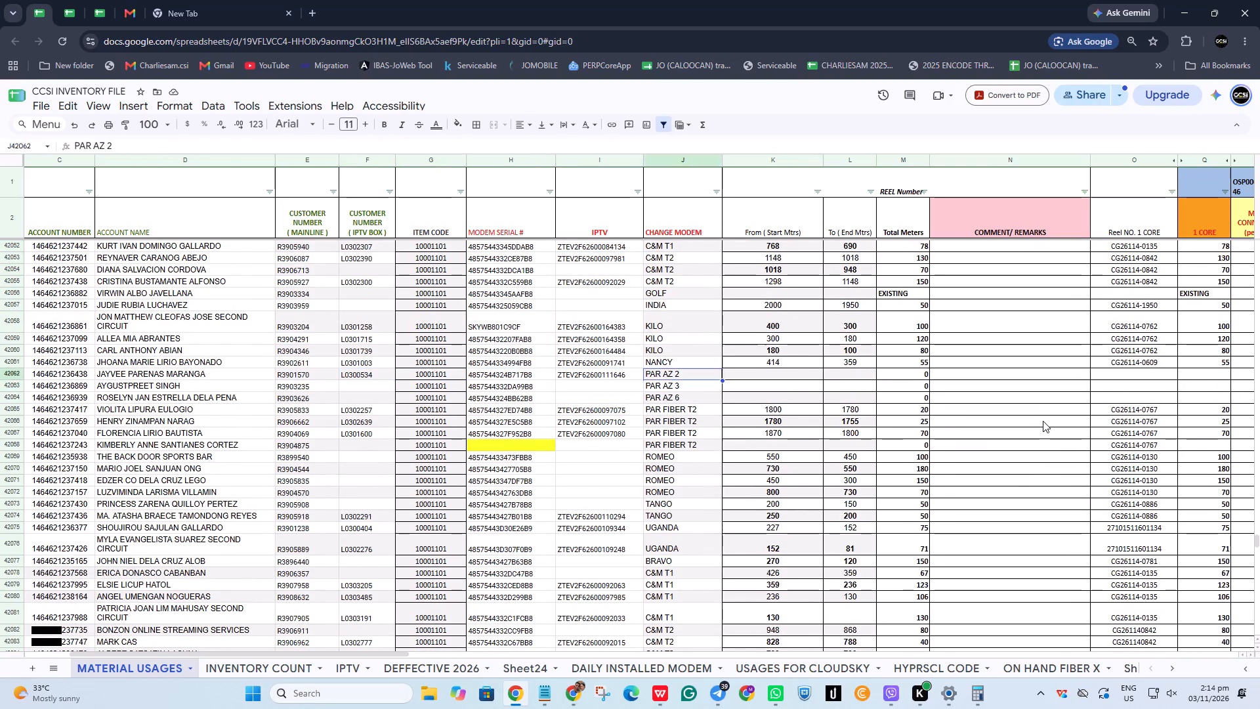
key(Right)
key(Right)
key(Right)
key(Right)
Copy the account number of the PAR AZ 2 entry in row 42062 for a lookup.
key(Left)
key(Left)
key(Left)
key(Left)
key(Left)
key(Left)
key(Left)
key(Left)
key(Left)
key(Left)
key(Left)
key(Left)
key(Left)
key(Left)
key(Left)
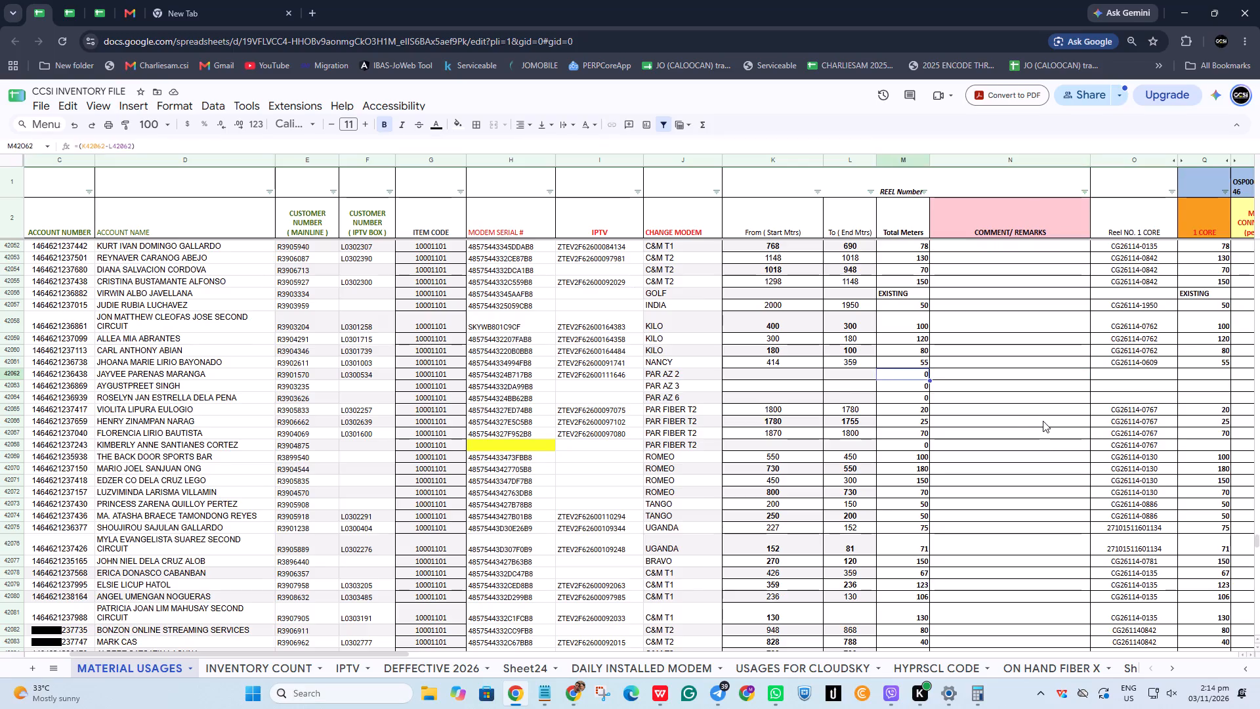
key(Right)
key(Right)
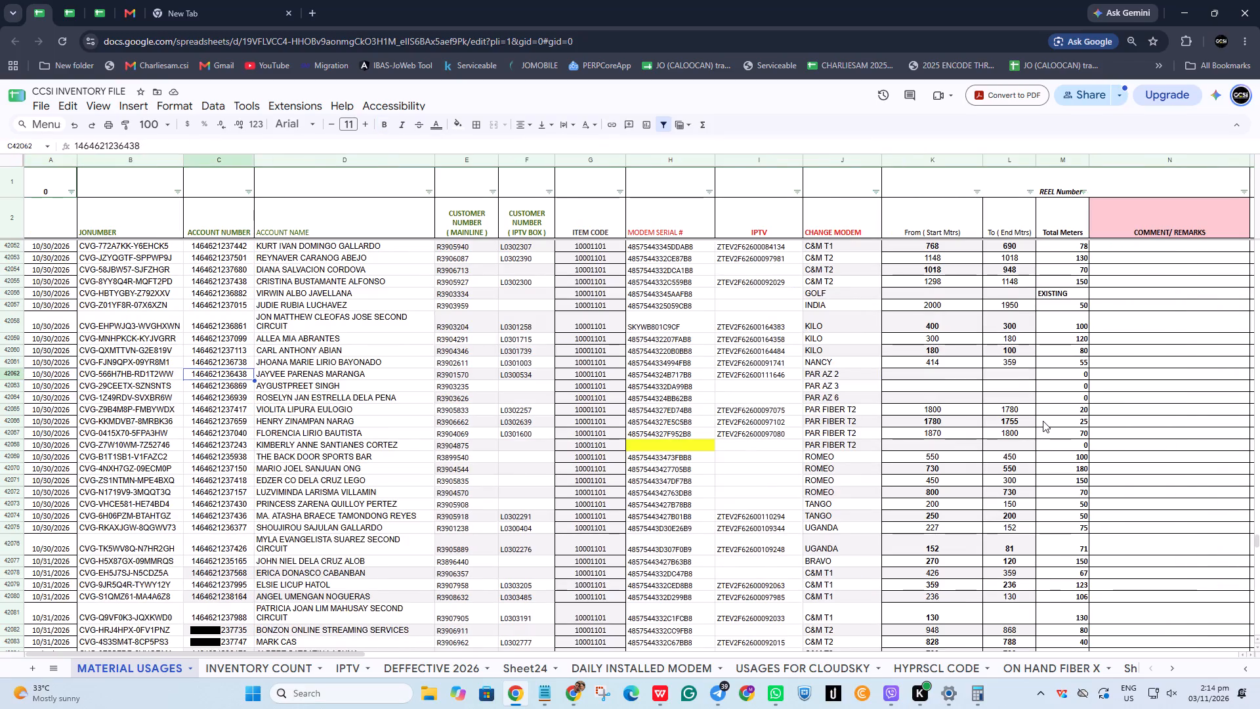
key(ctrl+c)
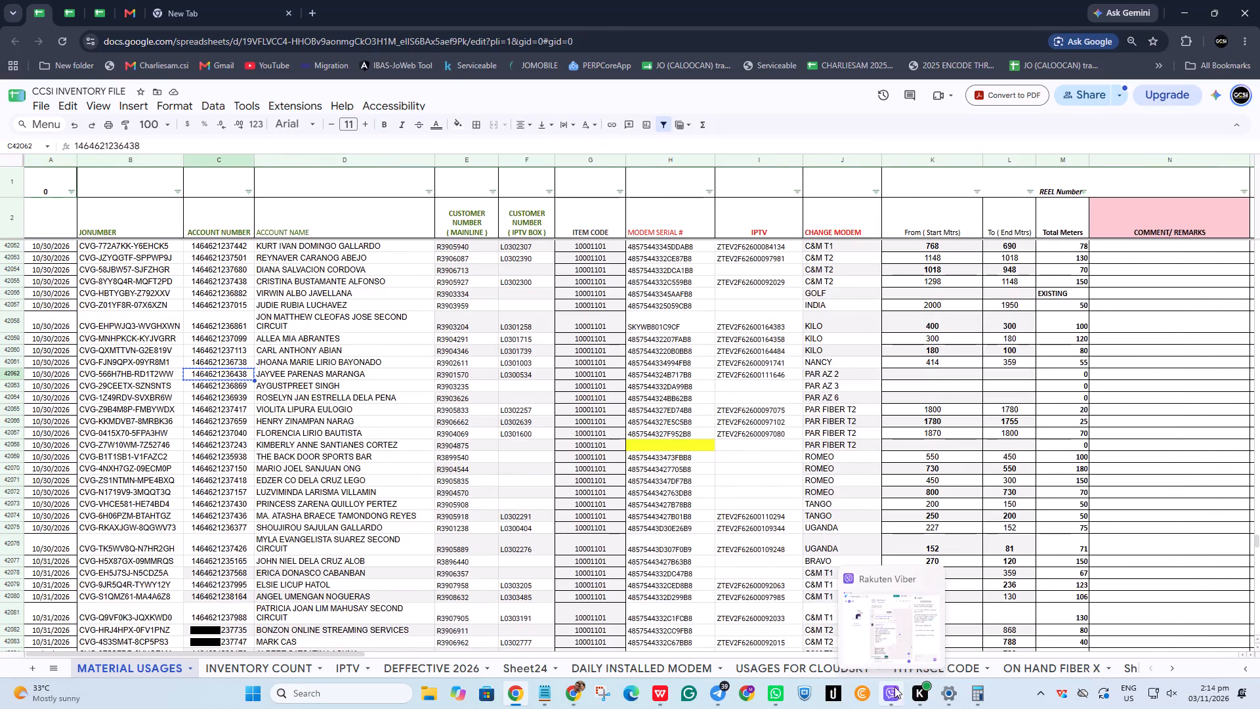
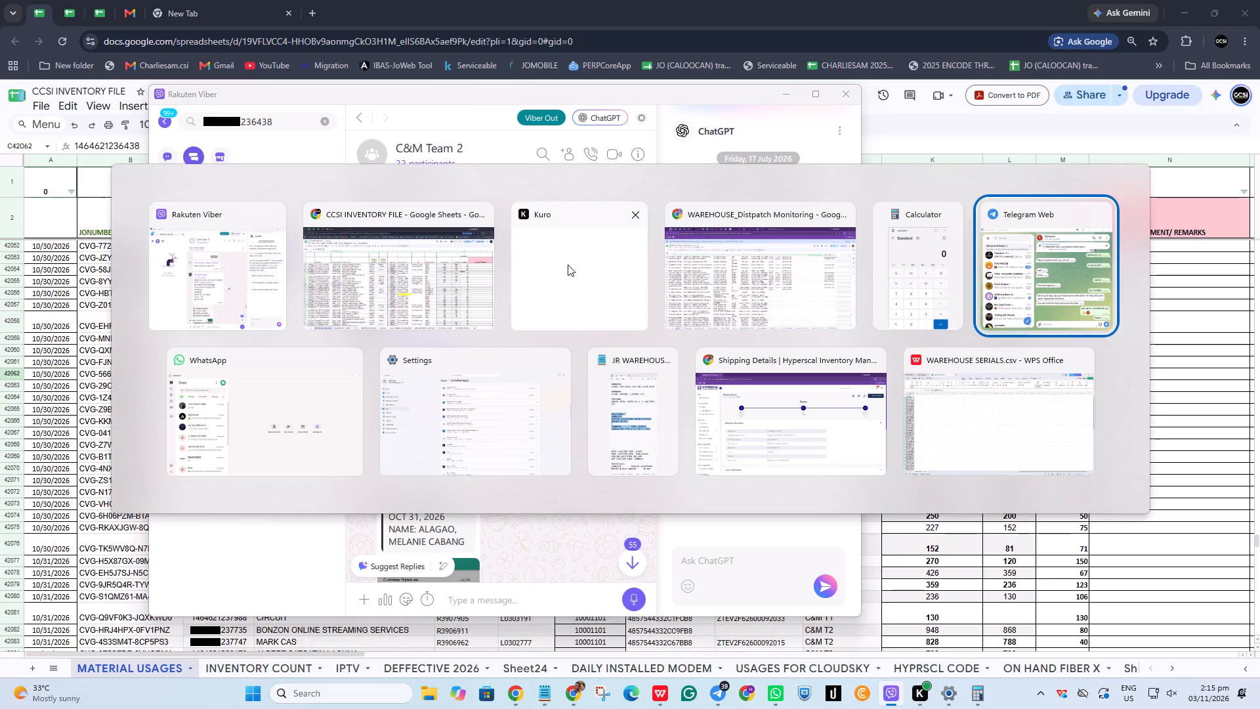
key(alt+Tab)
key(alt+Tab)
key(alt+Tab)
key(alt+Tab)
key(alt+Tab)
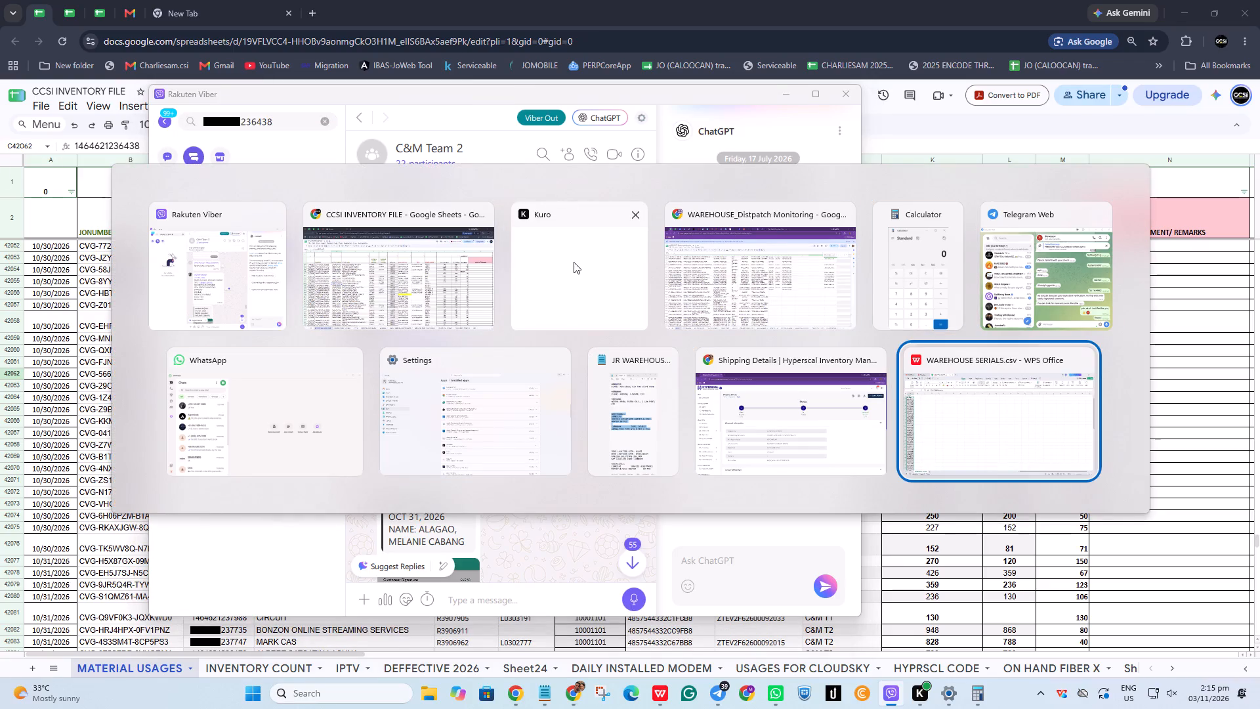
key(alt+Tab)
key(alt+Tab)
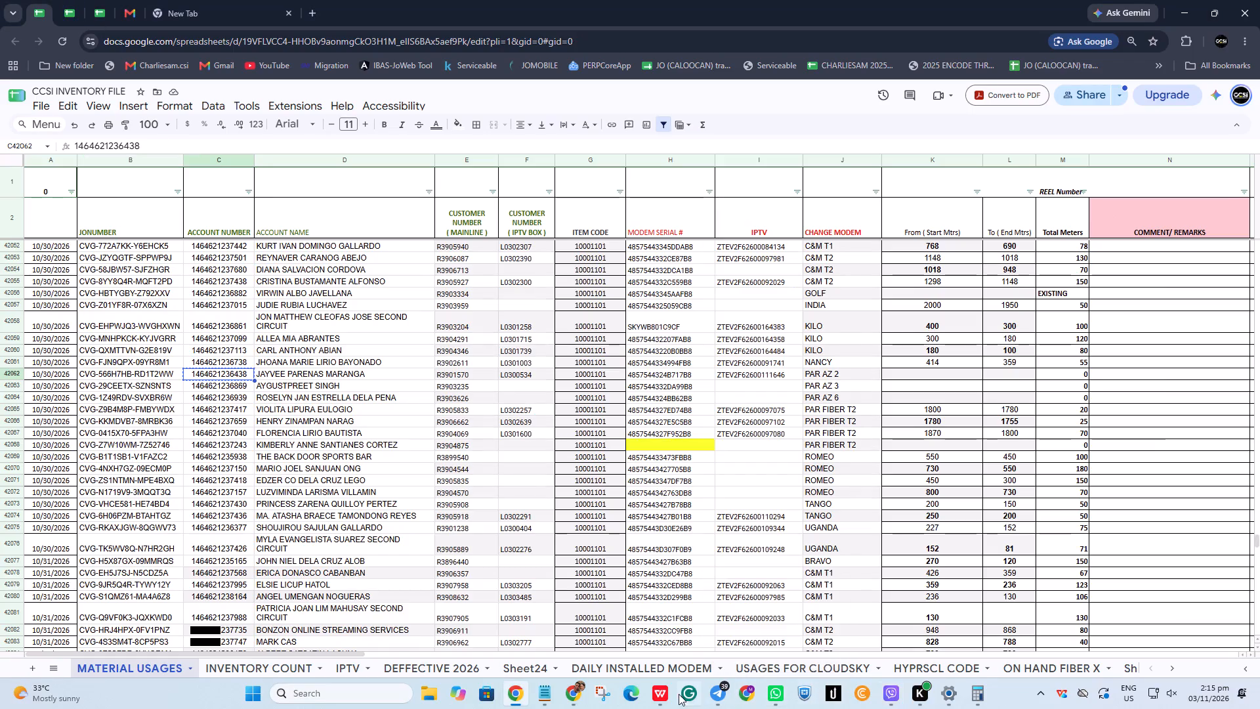
Switch to Facebook in the other browser window and check the list of Messenger chats.
click(581, 696)
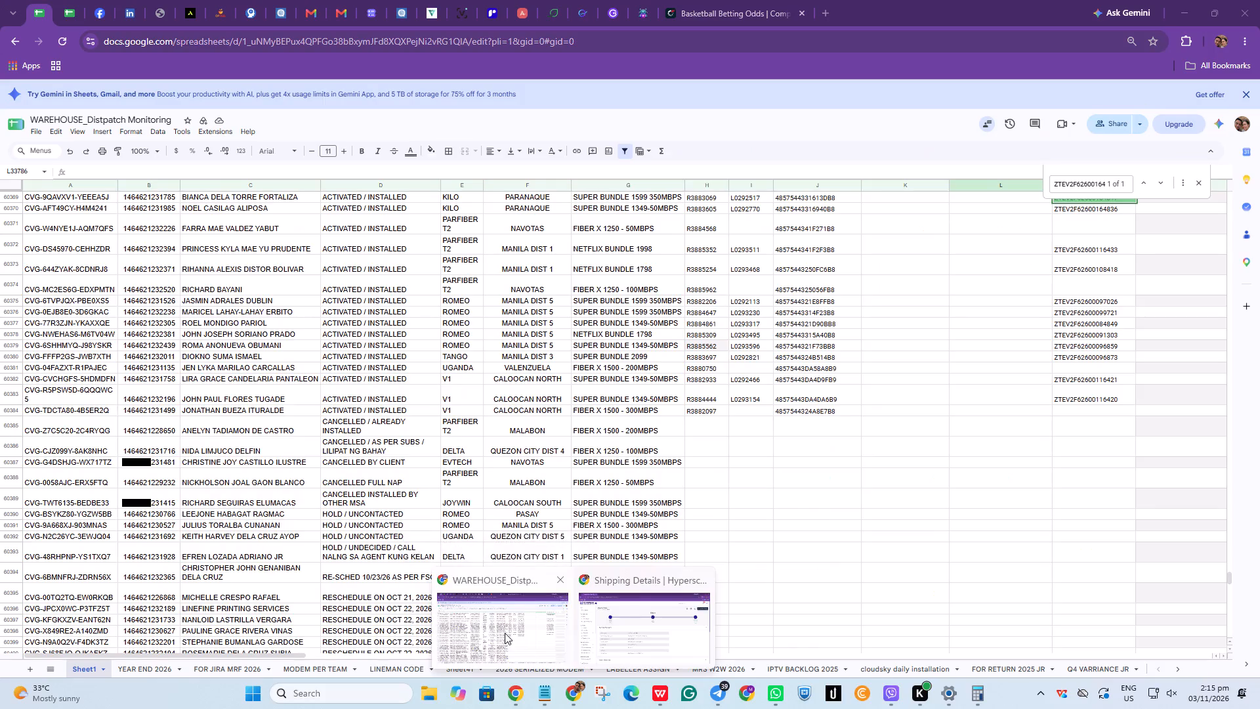
click(505, 633)
click(95, 12)
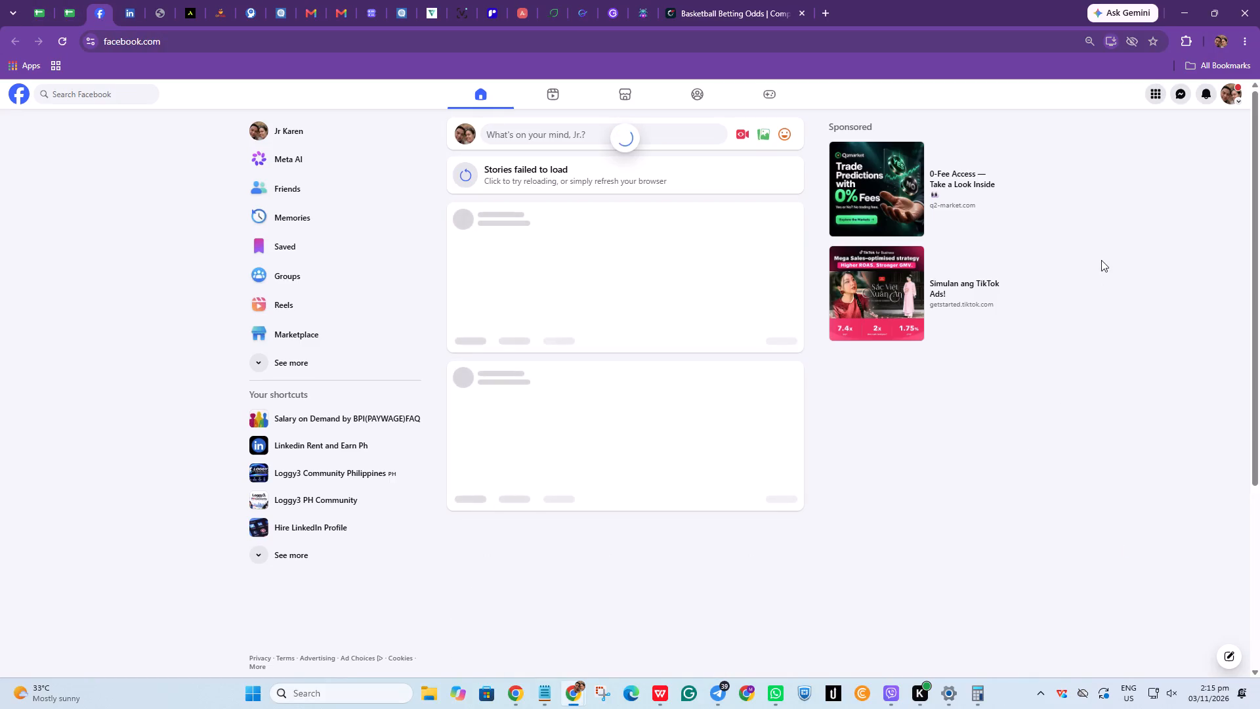
click(1180, 96)
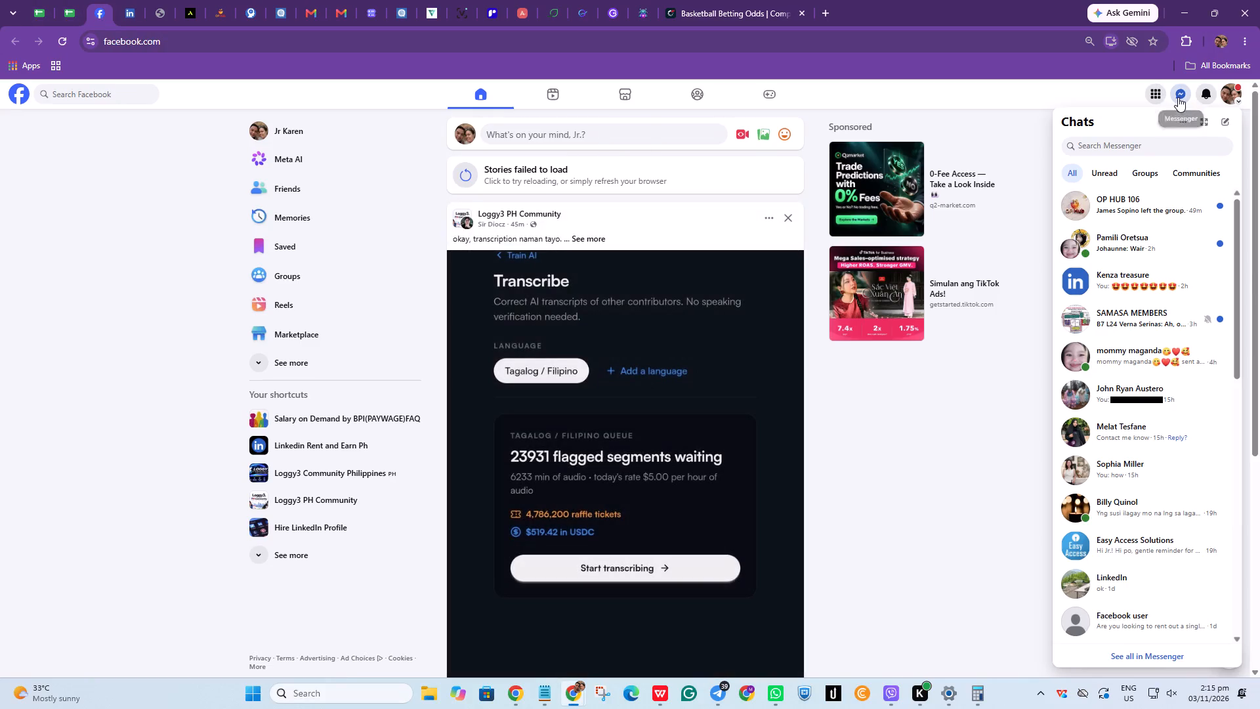
Return to the Facebook home feed and expand the full text of the Loggy3 PH Community transcription post.
click(18, 101)
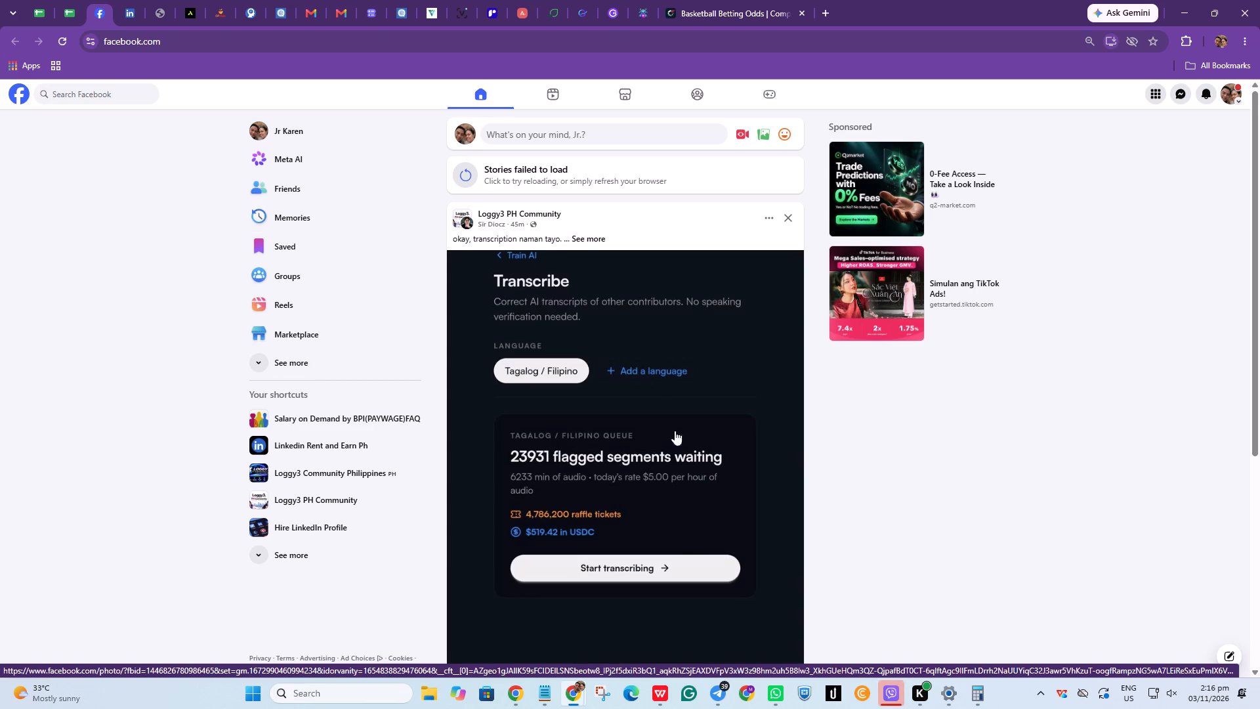
click(583, 240)
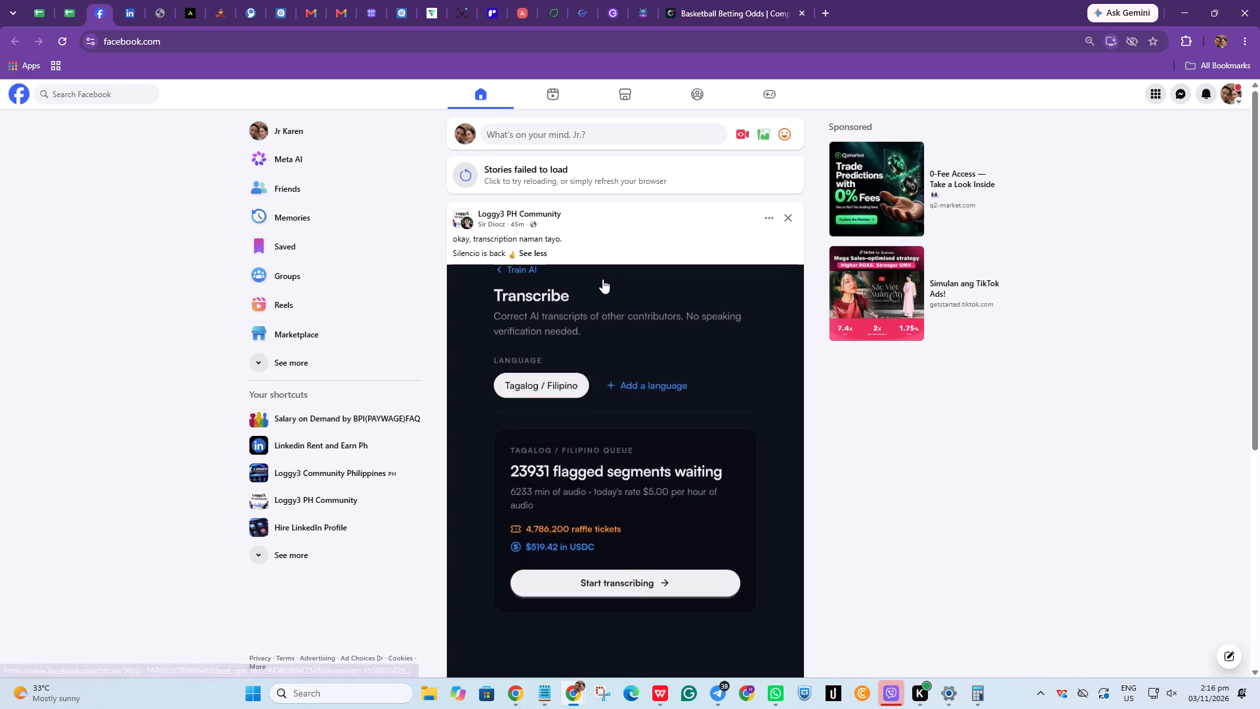
Search the web for SILENCIO in a new tab and open the Silencio Voice AI site from the results.
click(833, 9)
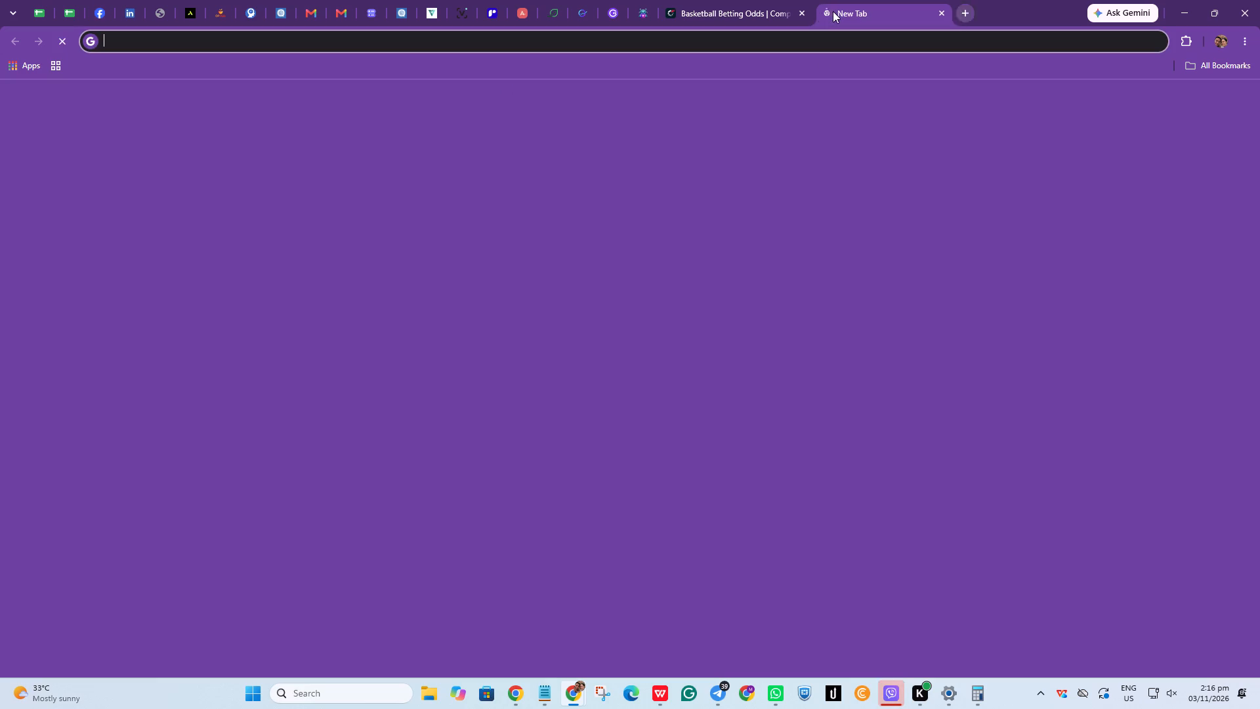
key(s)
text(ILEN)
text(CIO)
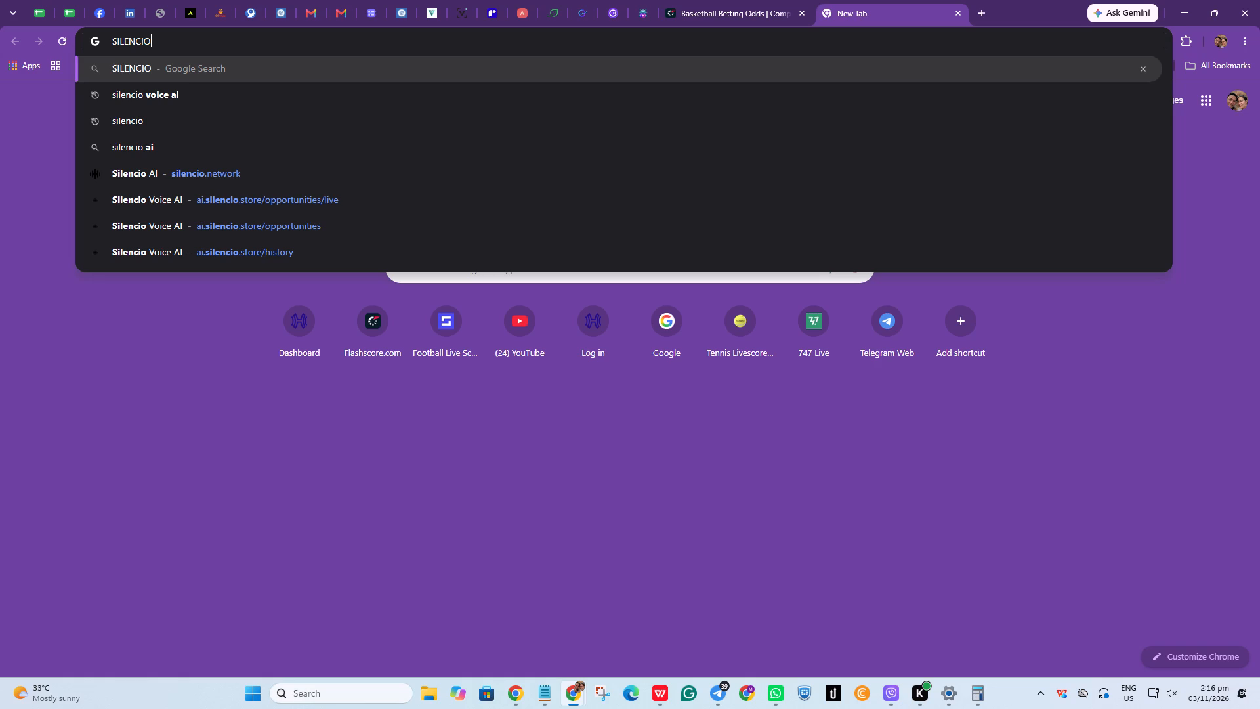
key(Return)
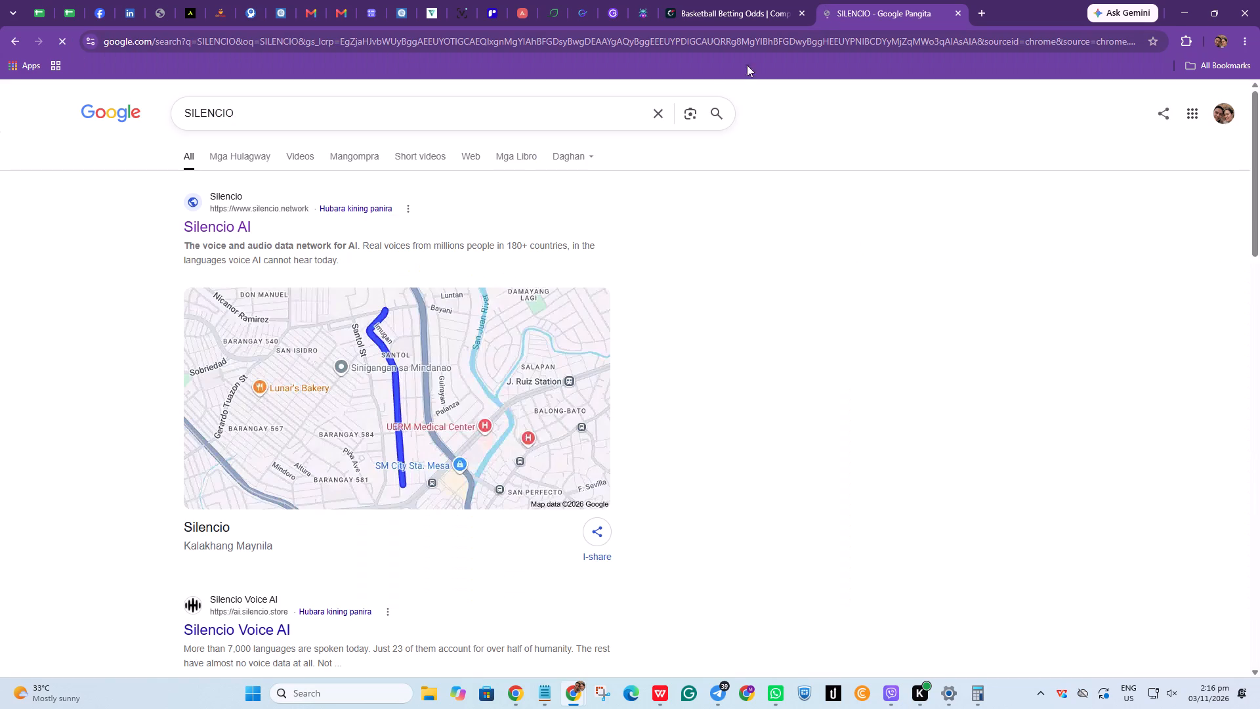
click(238, 632)
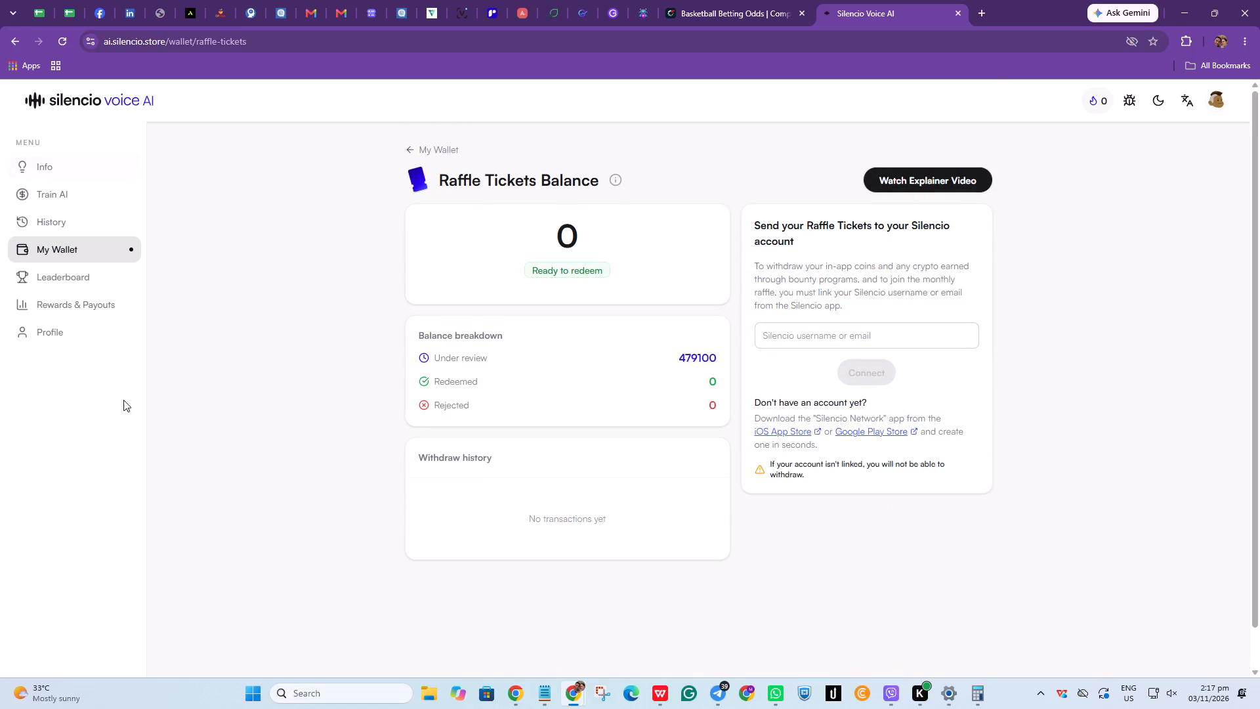
Open the profile information page in Silencio Voice AI to review the account details.
click(73, 332)
Switch to Facebook and read the comments on the Loggy3 PH Community post about Silencio transcription, closing the post when done.
click(98, 12)
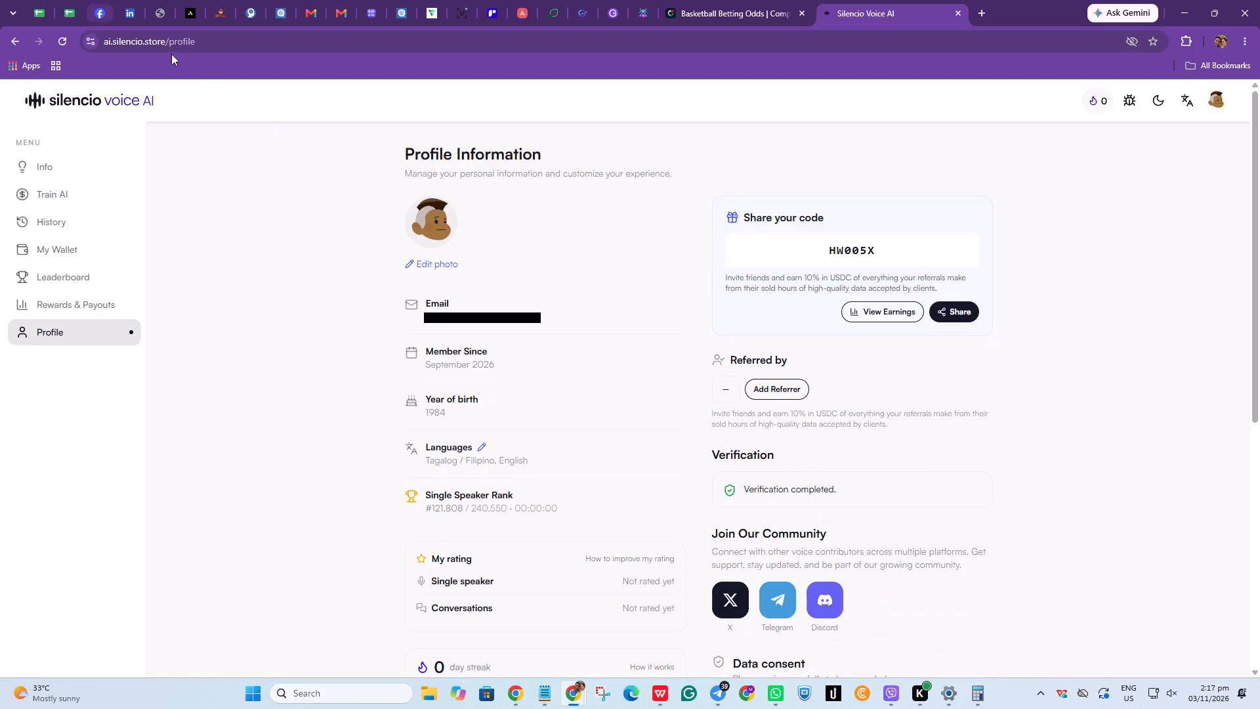
scroll(543, 349, down, 1)
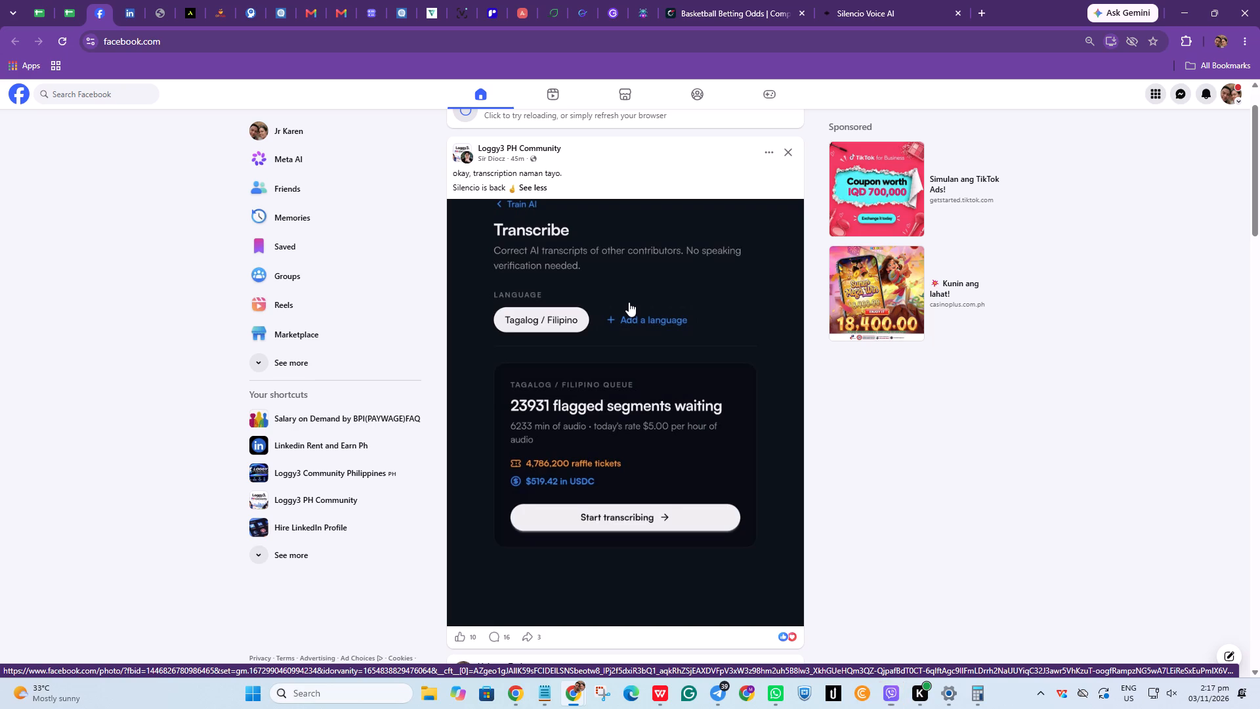
scroll(629, 302, down, 1)
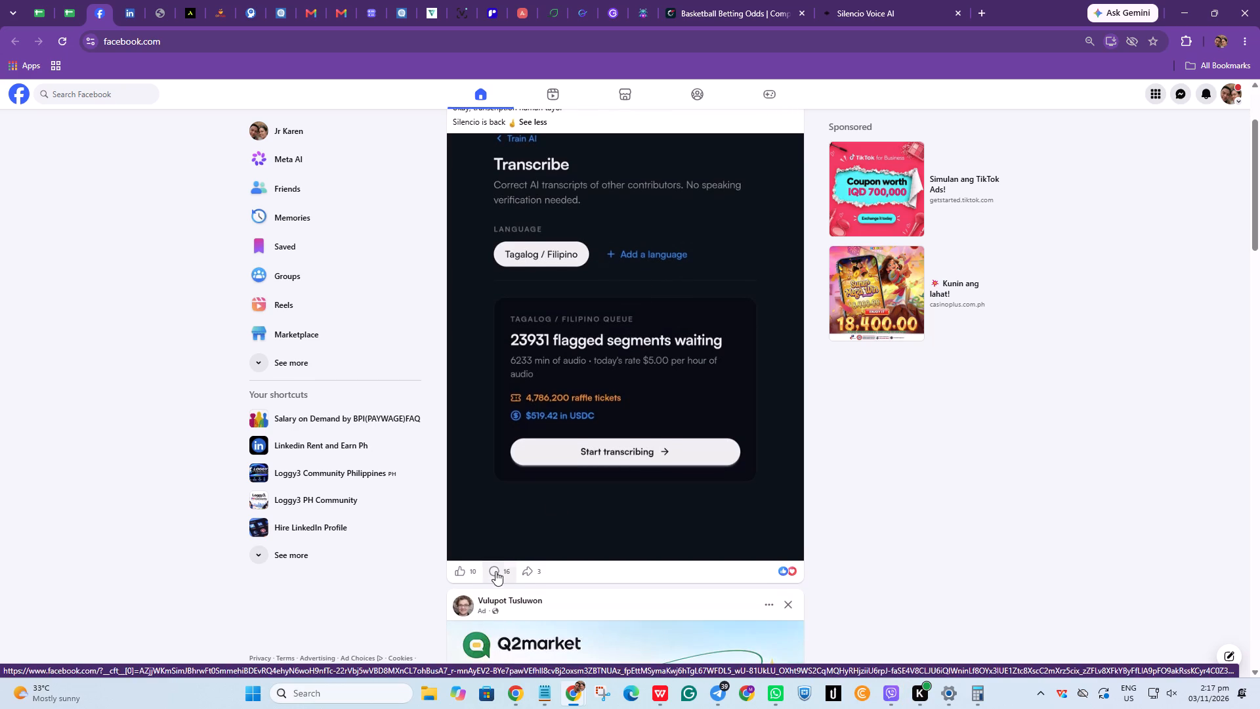
click(499, 567)
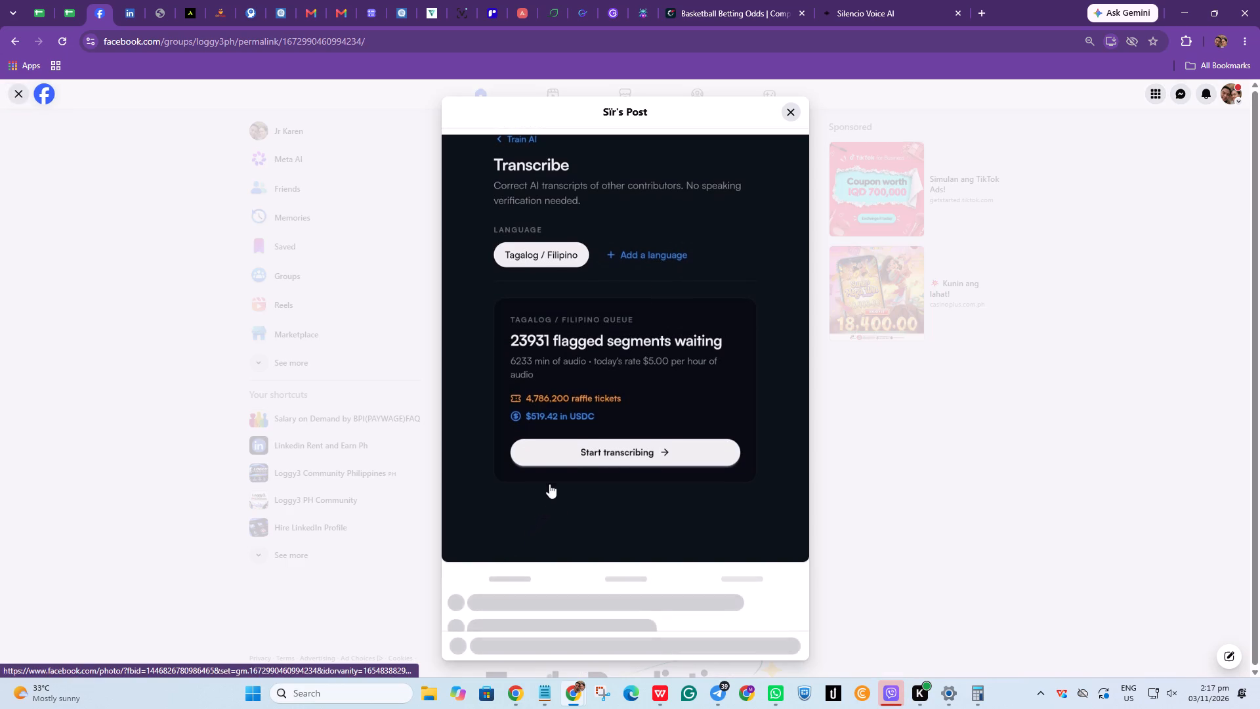
scroll(600, 403, down, 3)
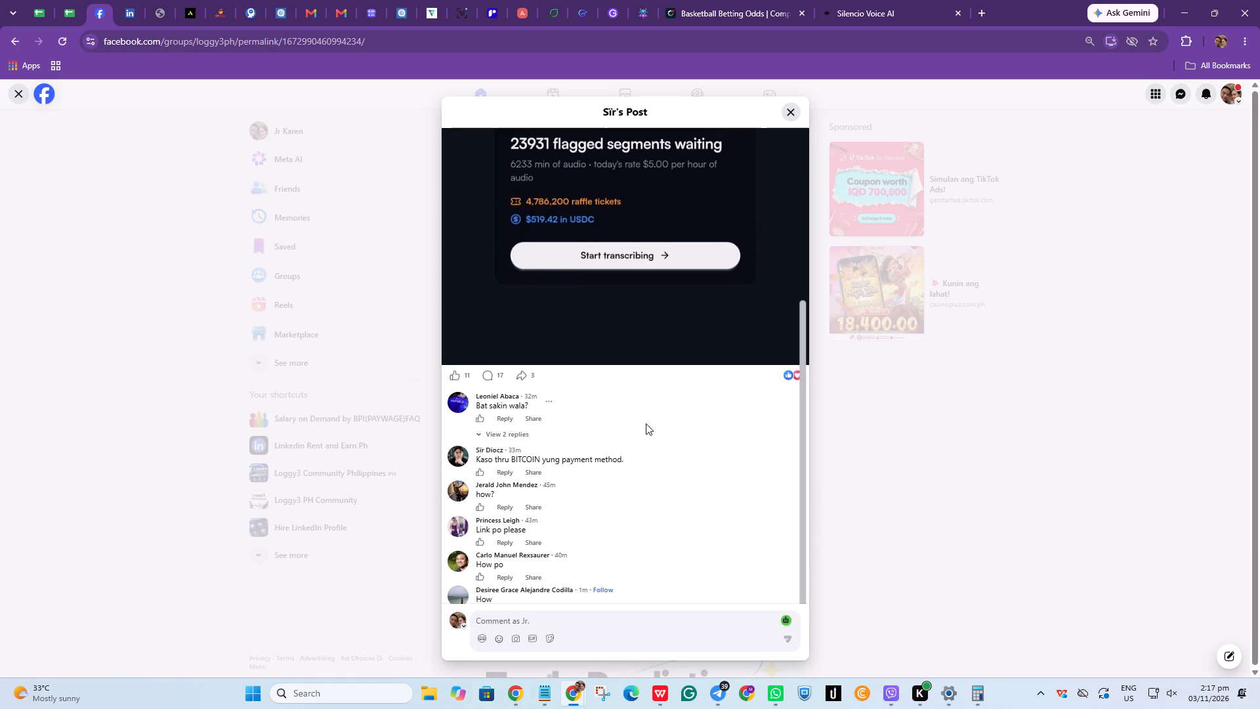
scroll(648, 423, down, 3)
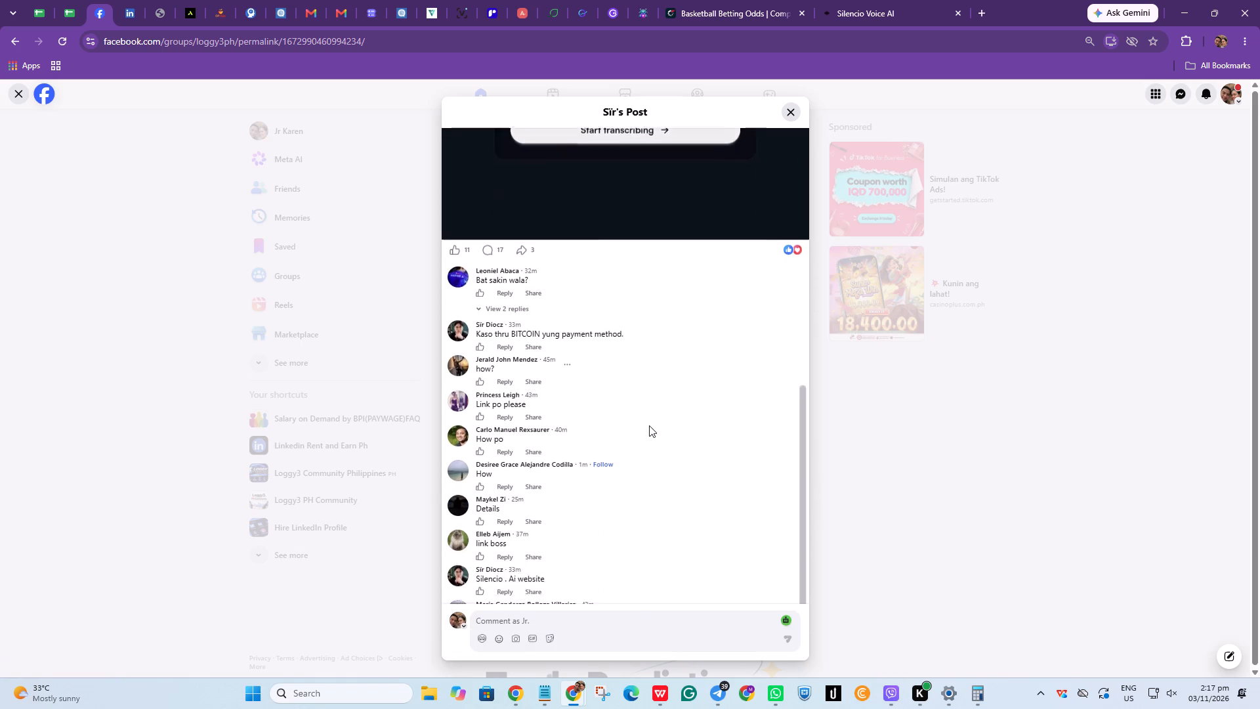
scroll(649, 425, down, 7)
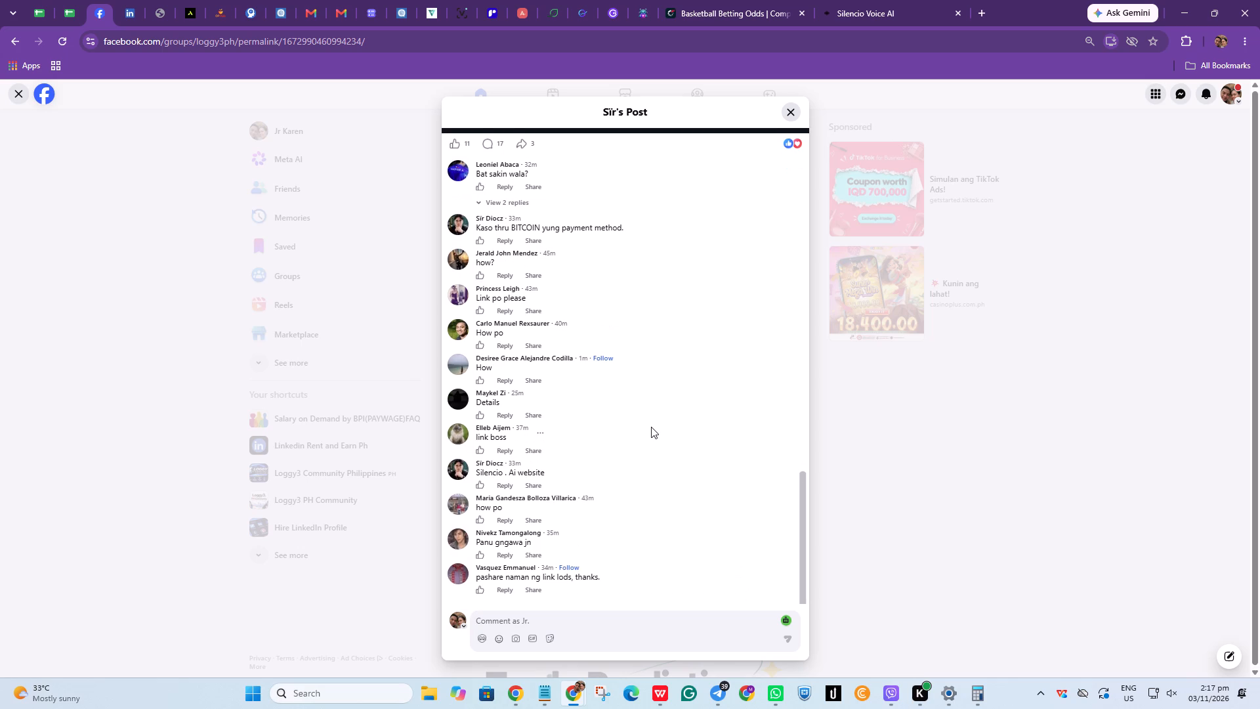
click(789, 118)
Browse the Facebook feed down to the Krisp call-center ad and expand its full text to read the trial offer.
scroll(656, 479, down, 7)
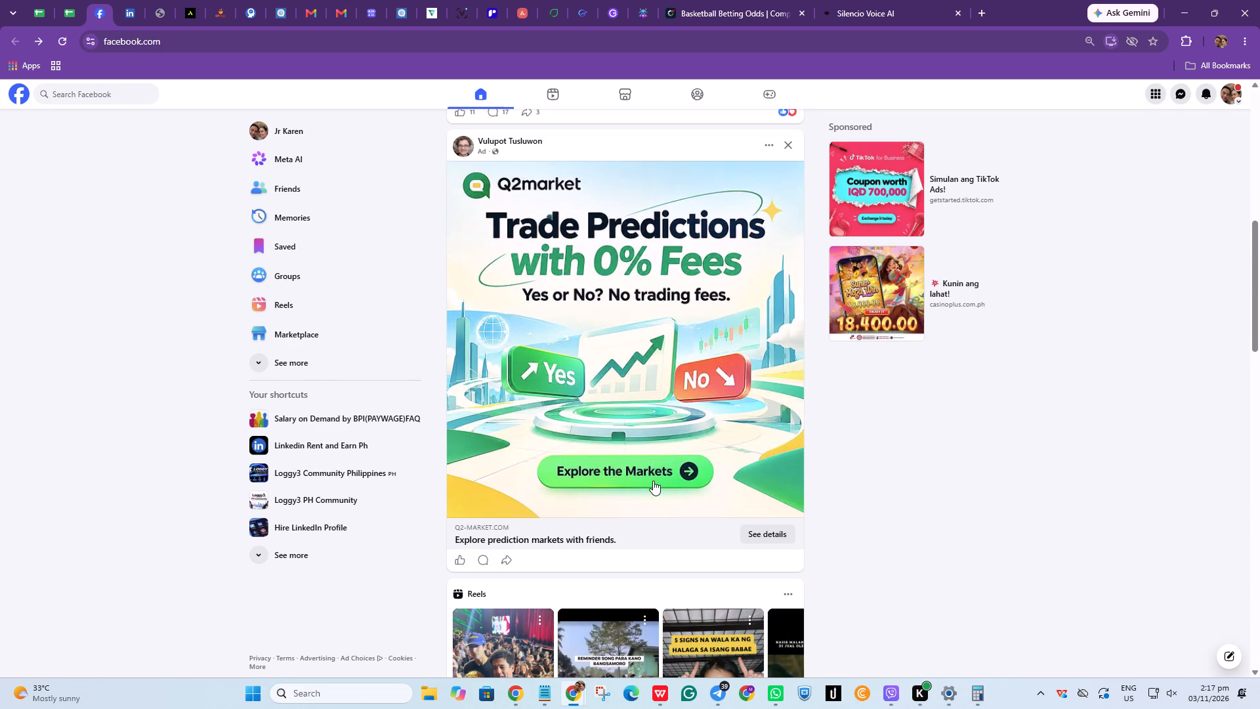
scroll(661, 494, down, 12)
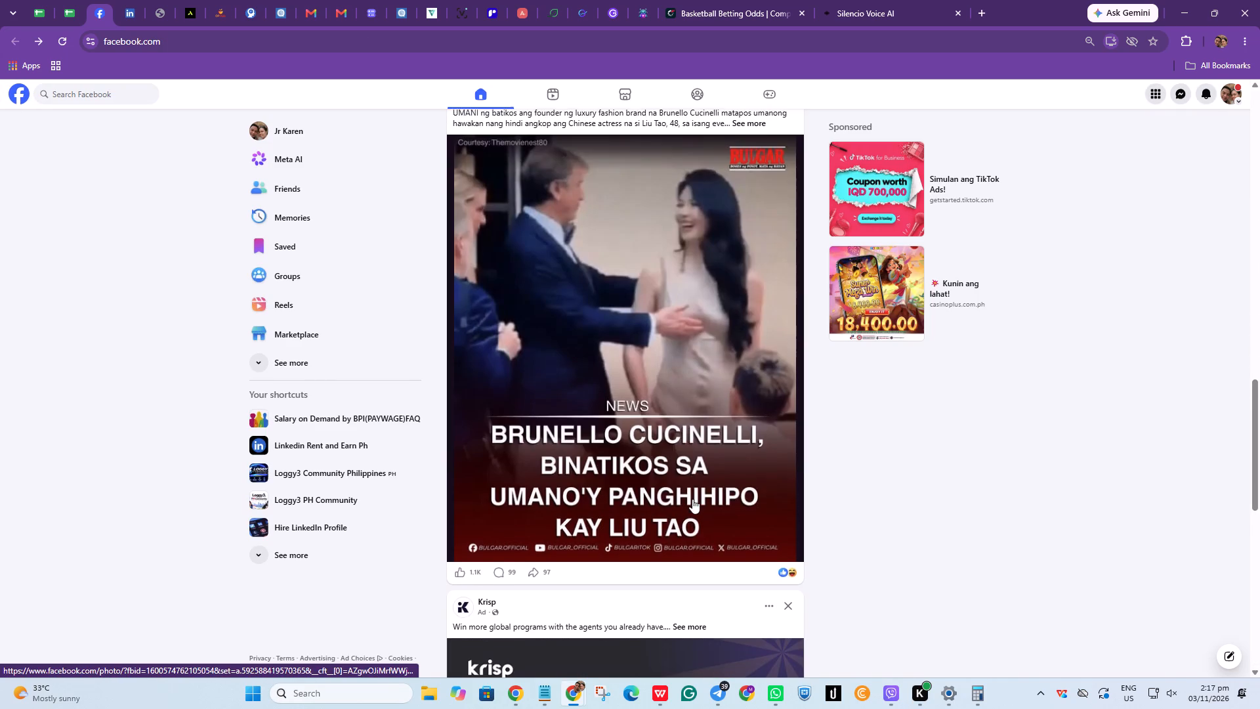
scroll(692, 499, down, 3)
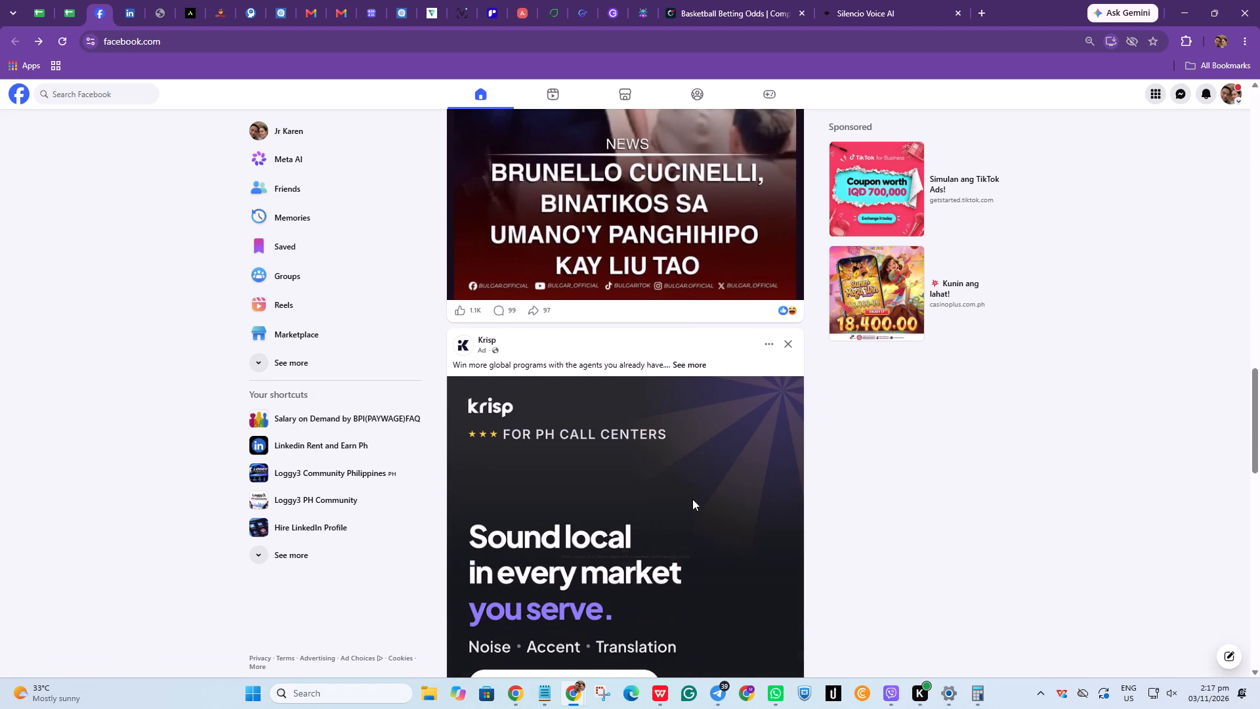
scroll(692, 499, down, 1)
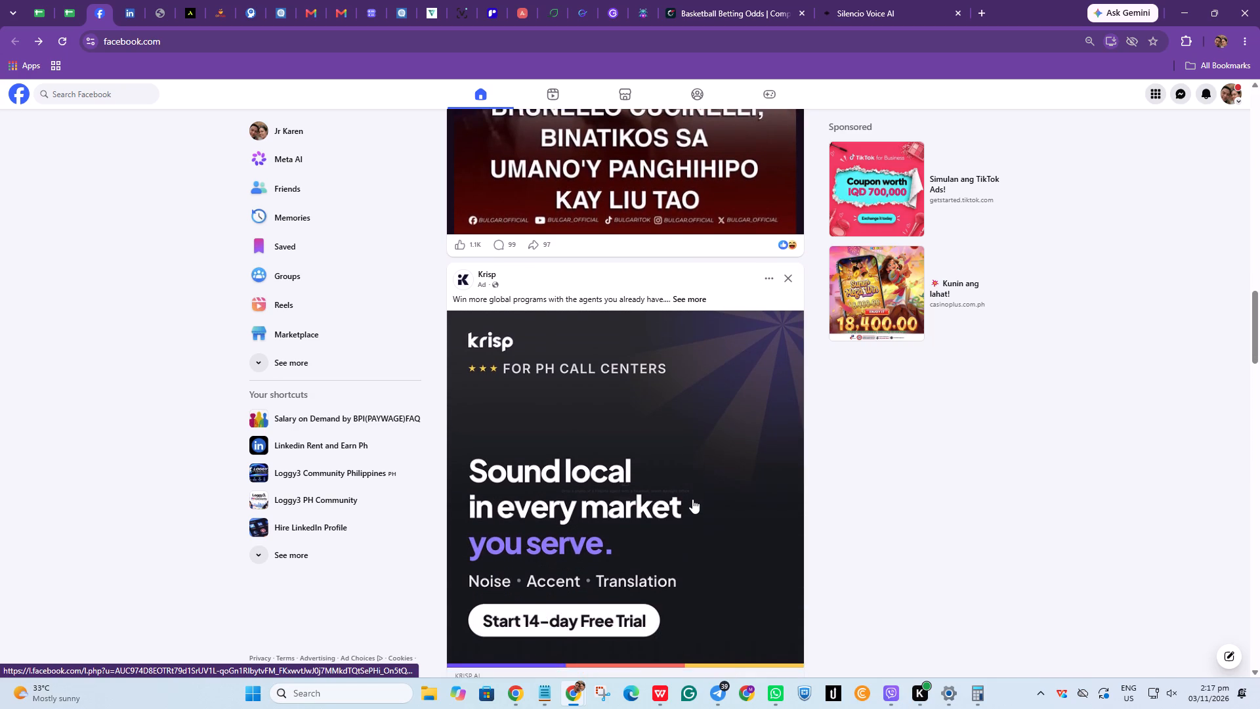
scroll(692, 499, down, 1)
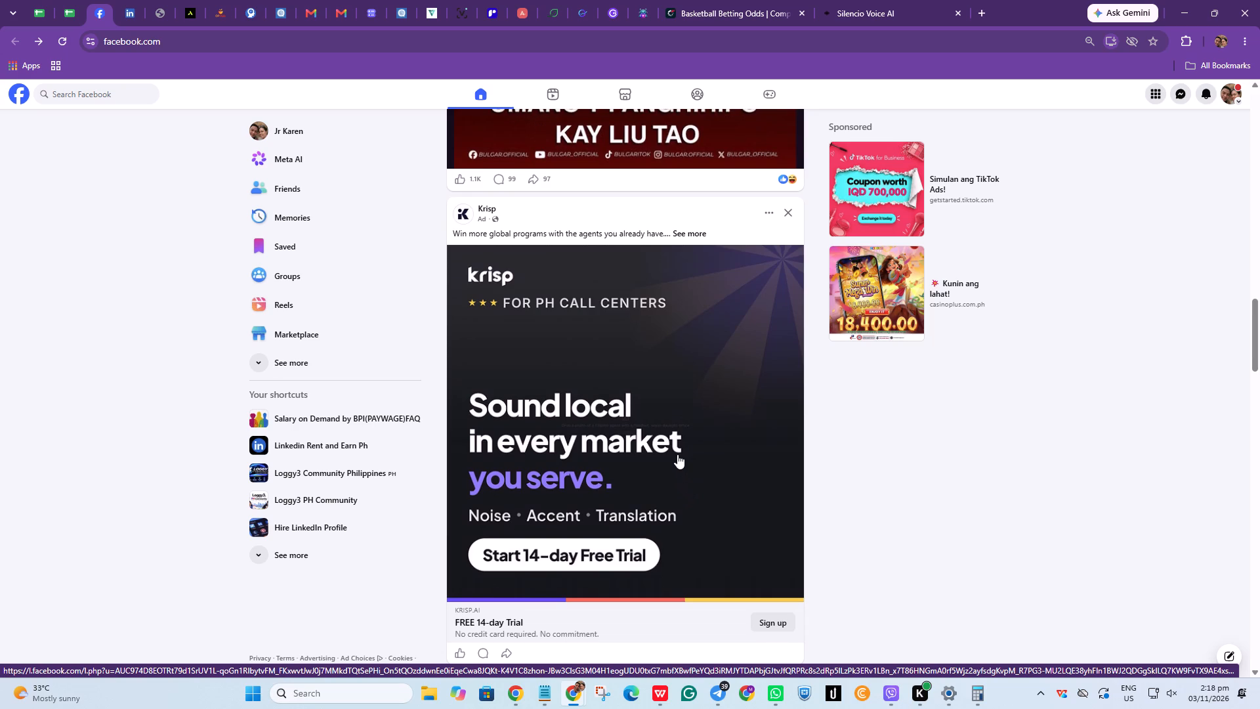
click(682, 232)
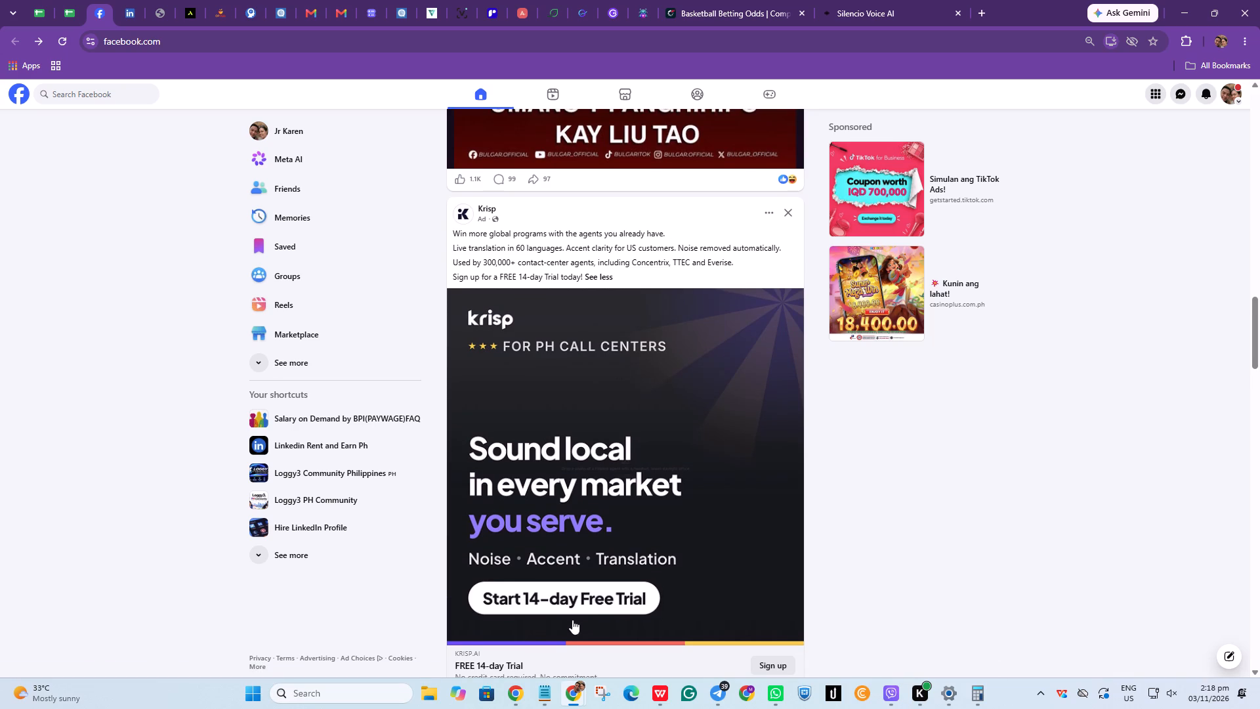
scroll(576, 607, down, 1)
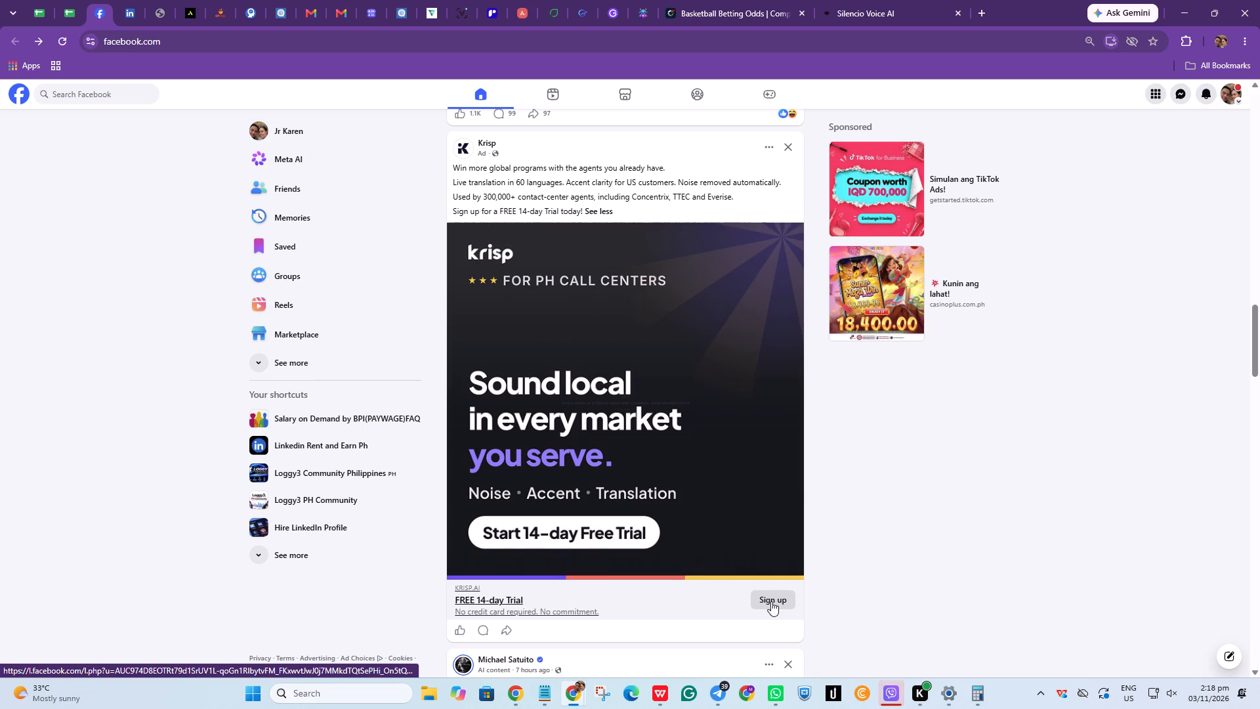
Browse further down the Facebook feed, examining posts and ads down to the Loggy3 Community Philippines question about payout errors.
scroll(643, 584, down, 5)
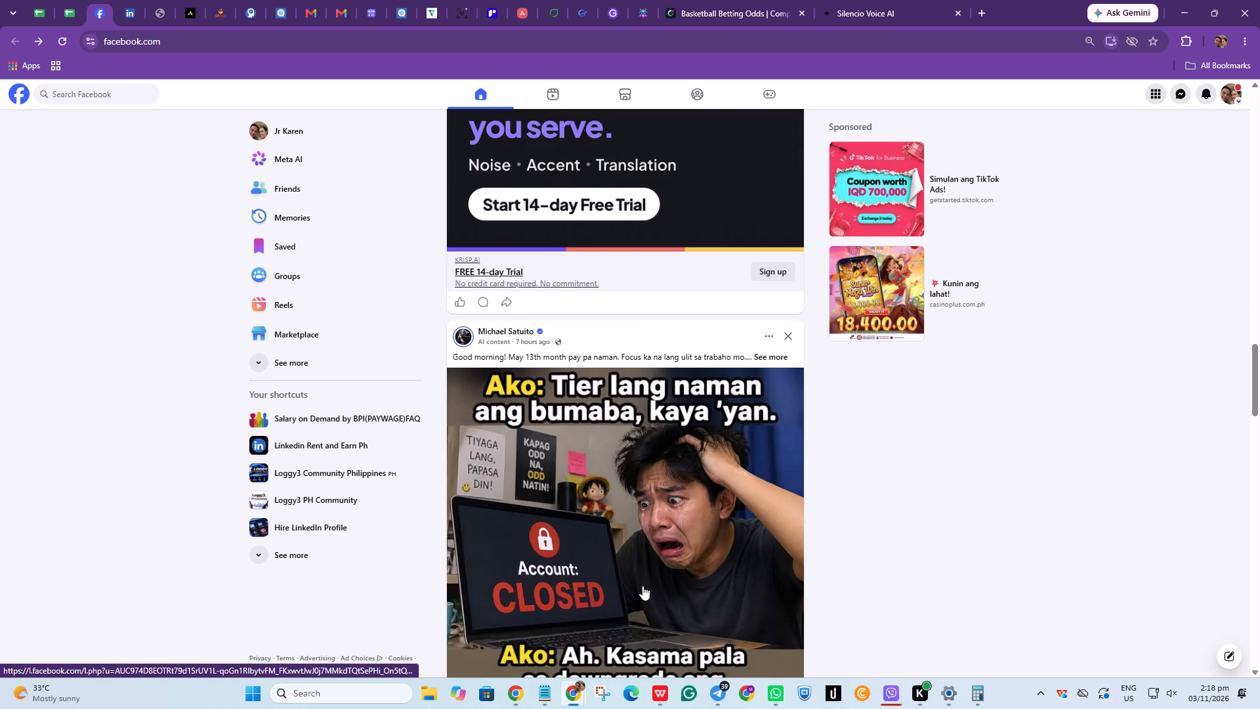
scroll(642, 589, down, 1)
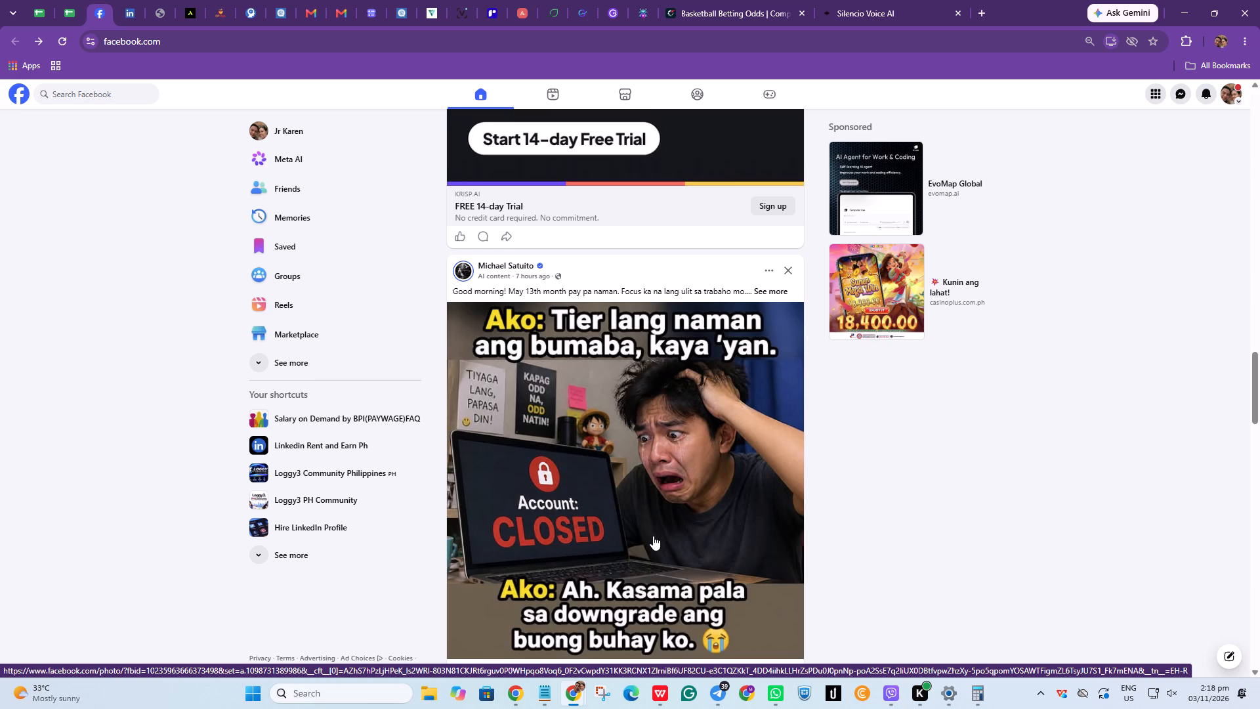
scroll(653, 536, down, 10)
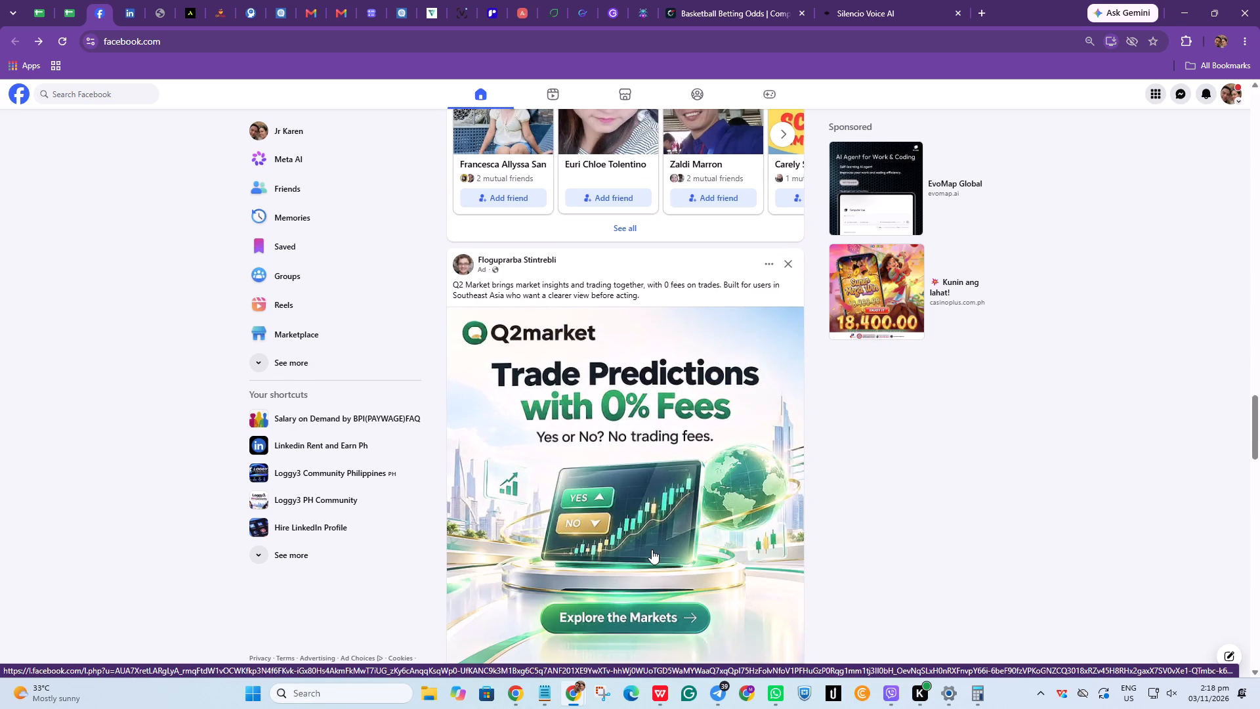
scroll(652, 549, down, 7)
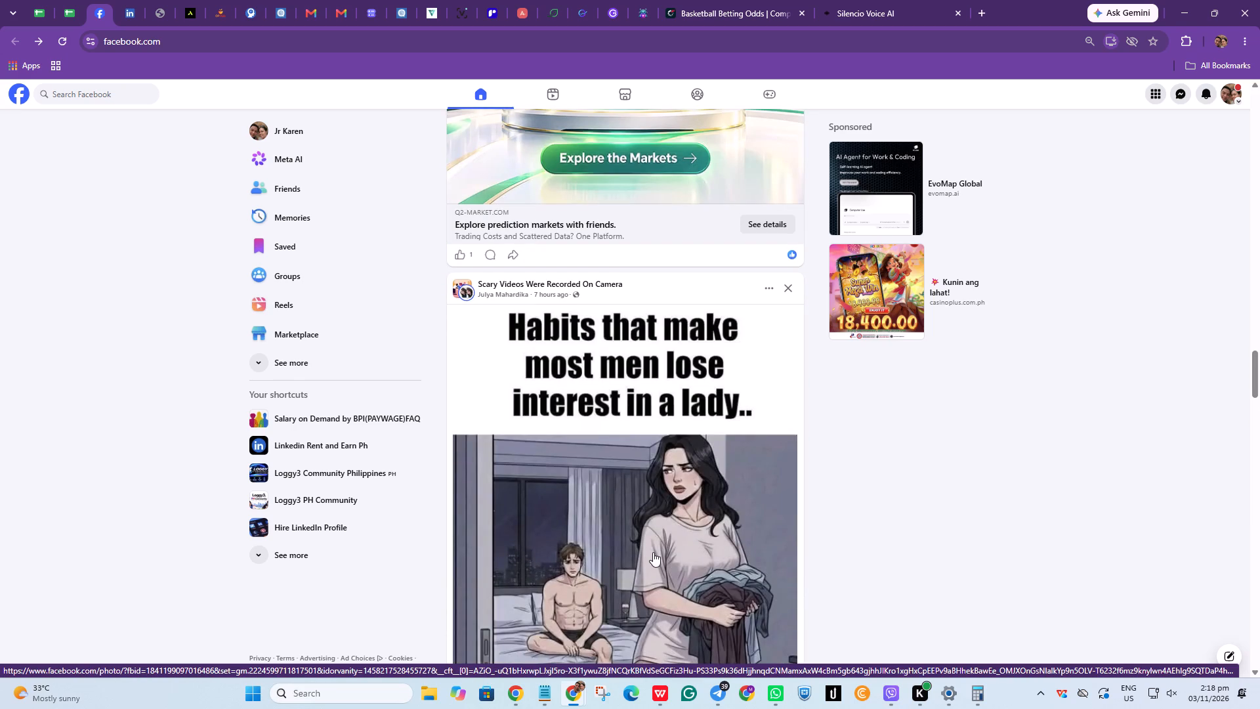
scroll(653, 552, down, 1)
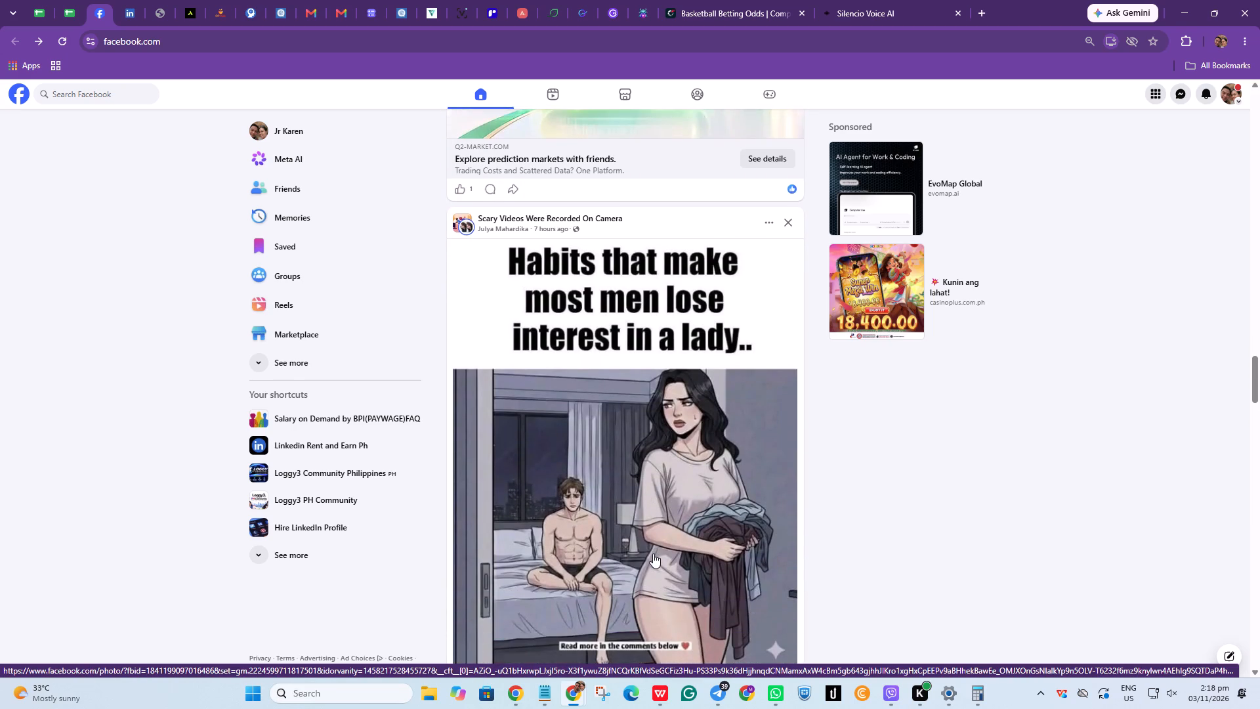
scroll(654, 553, down, 3)
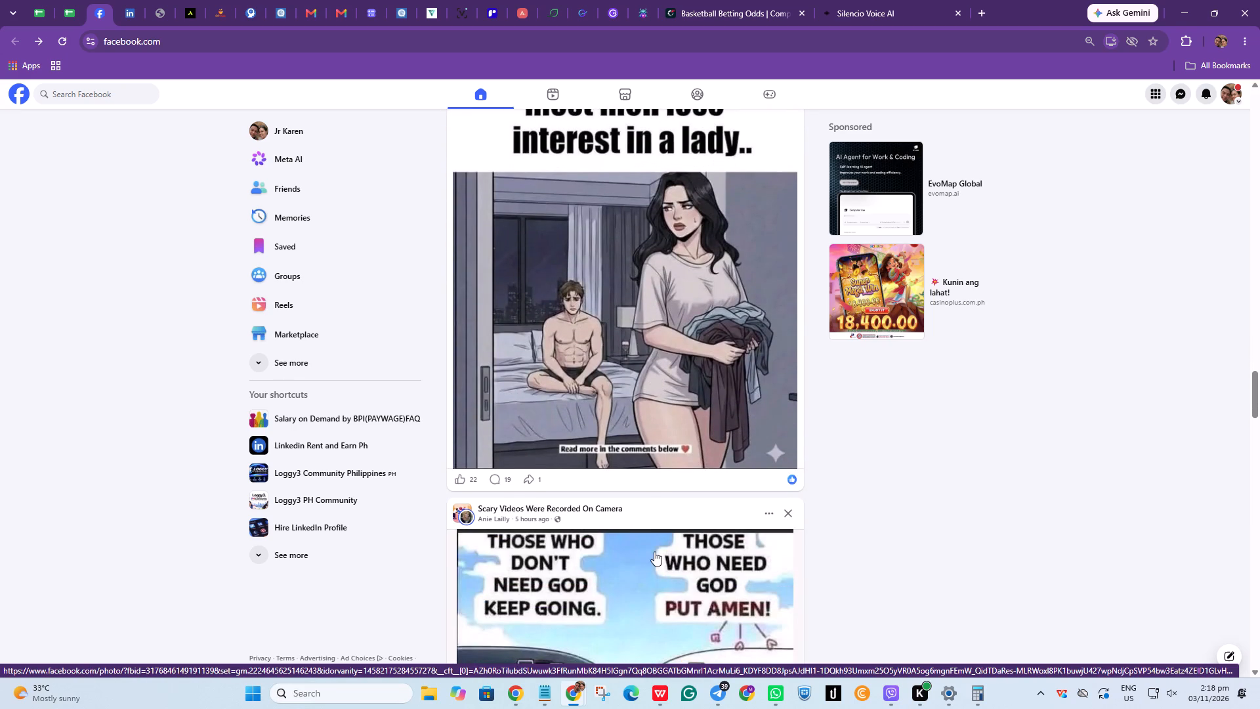
scroll(654, 551, down, 7)
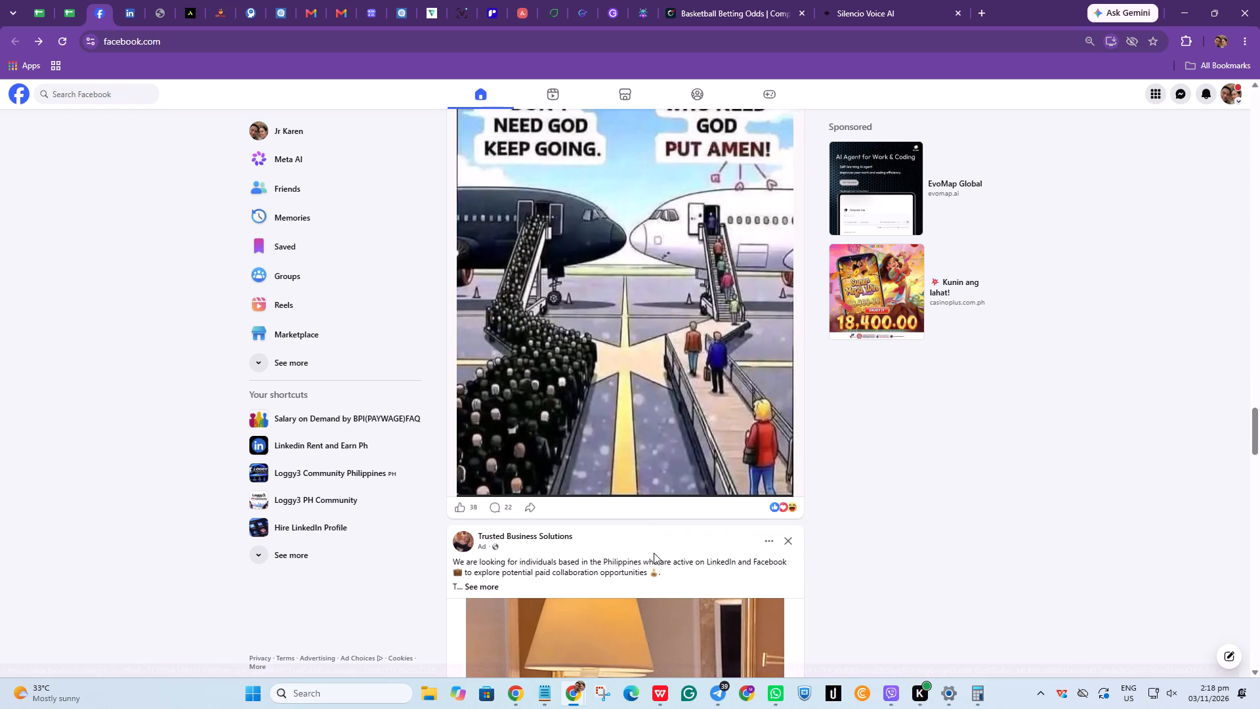
scroll(654, 553, up, 2)
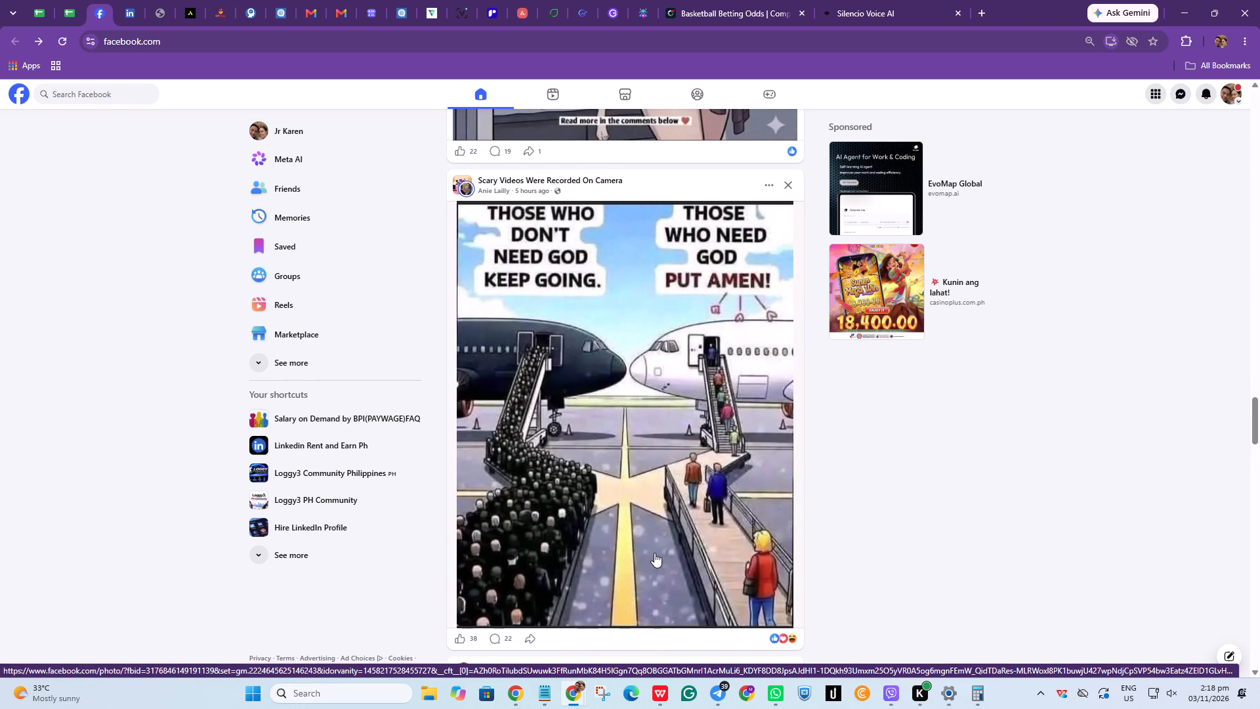
scroll(654, 553, down, 16)
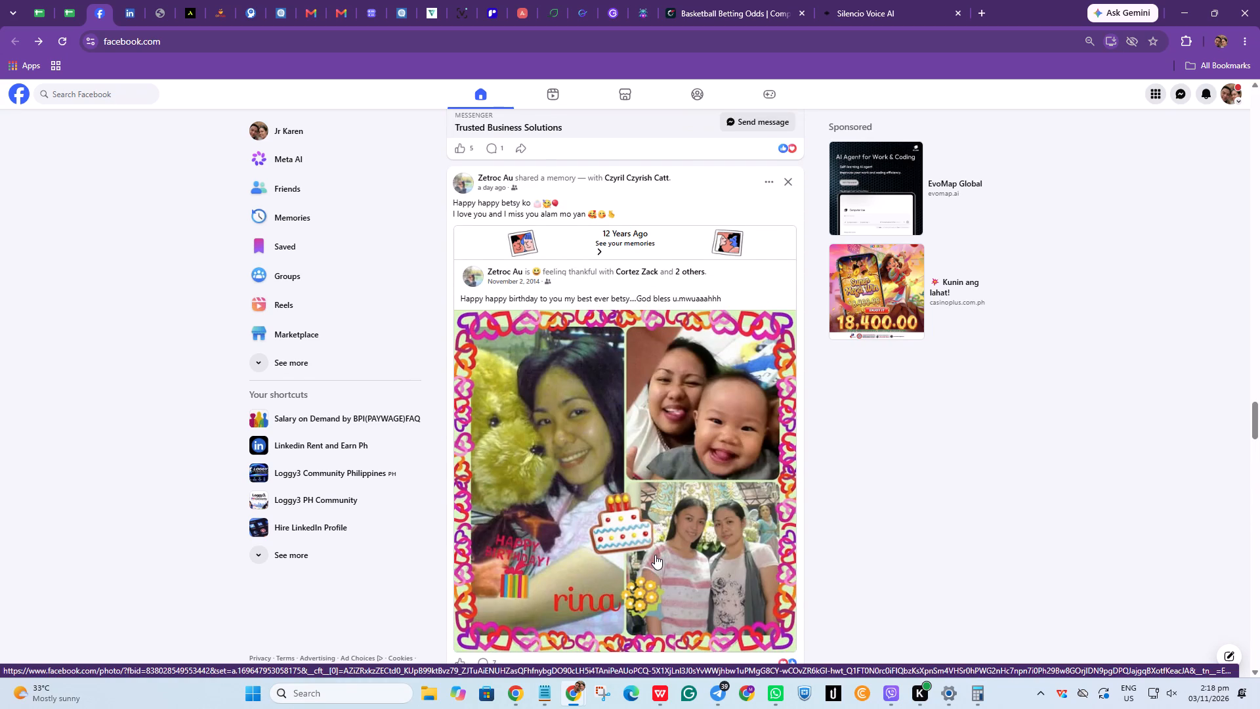
scroll(655, 555, down, 6)
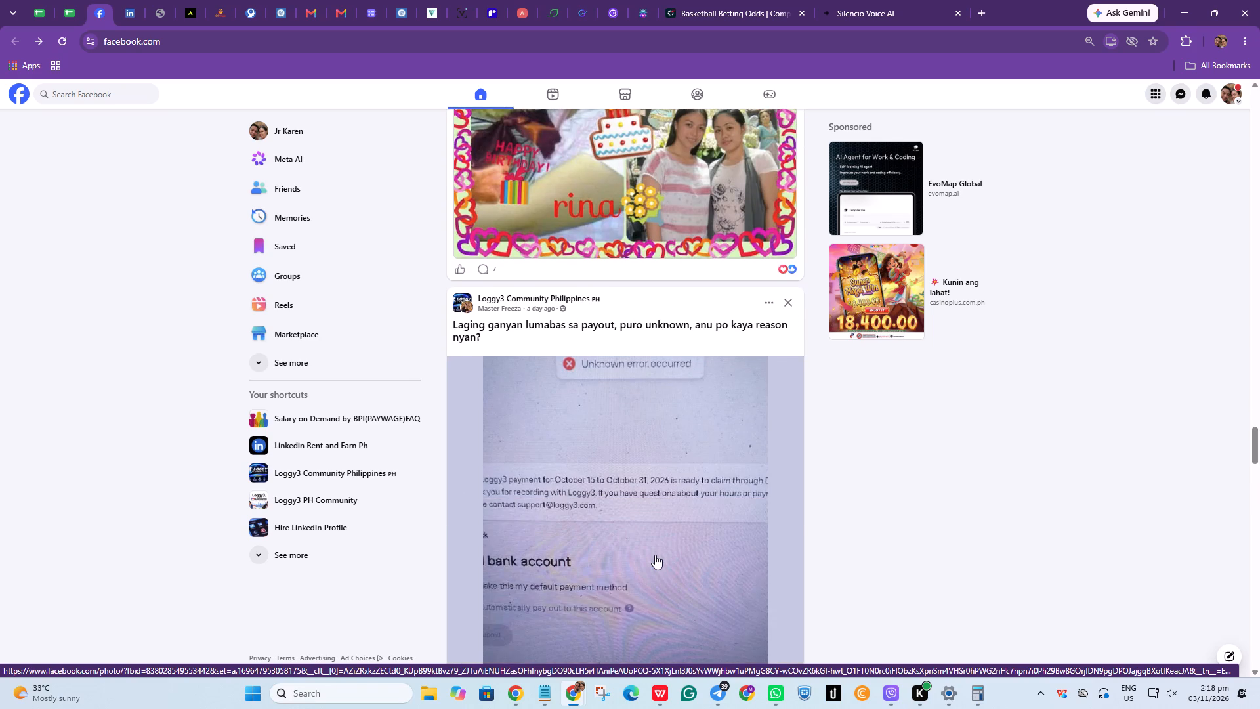
scroll(655, 555, down, 1)
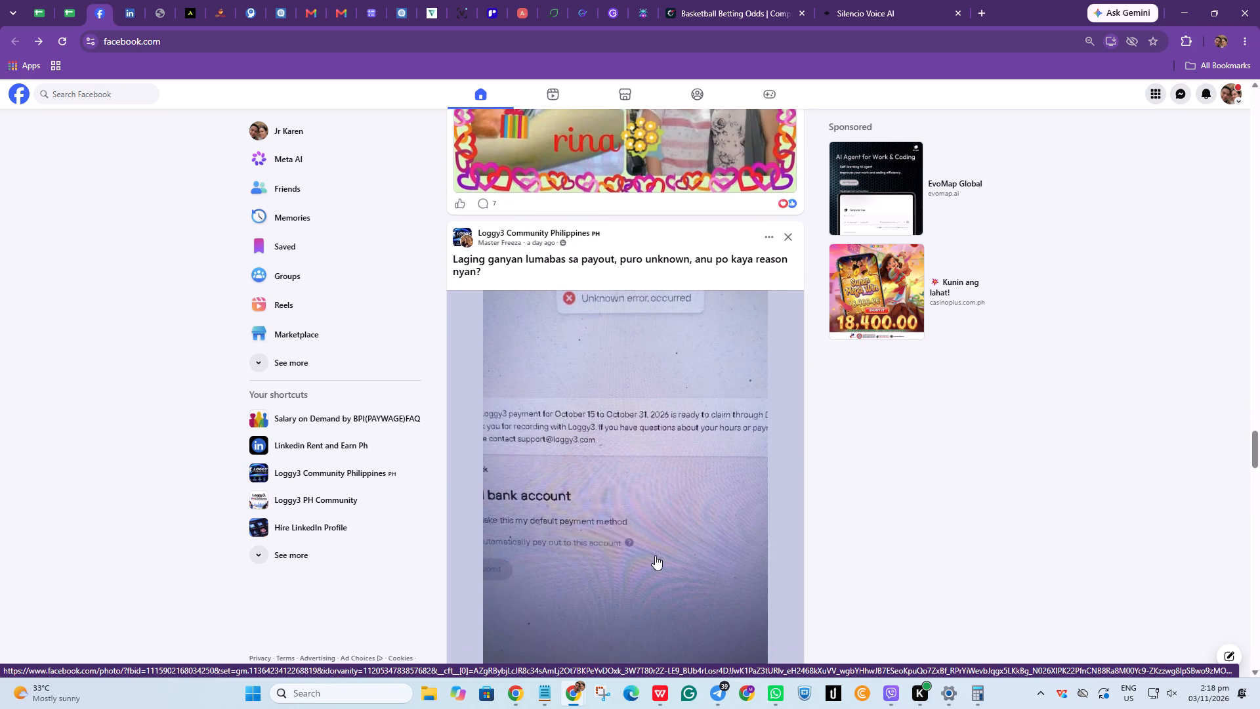
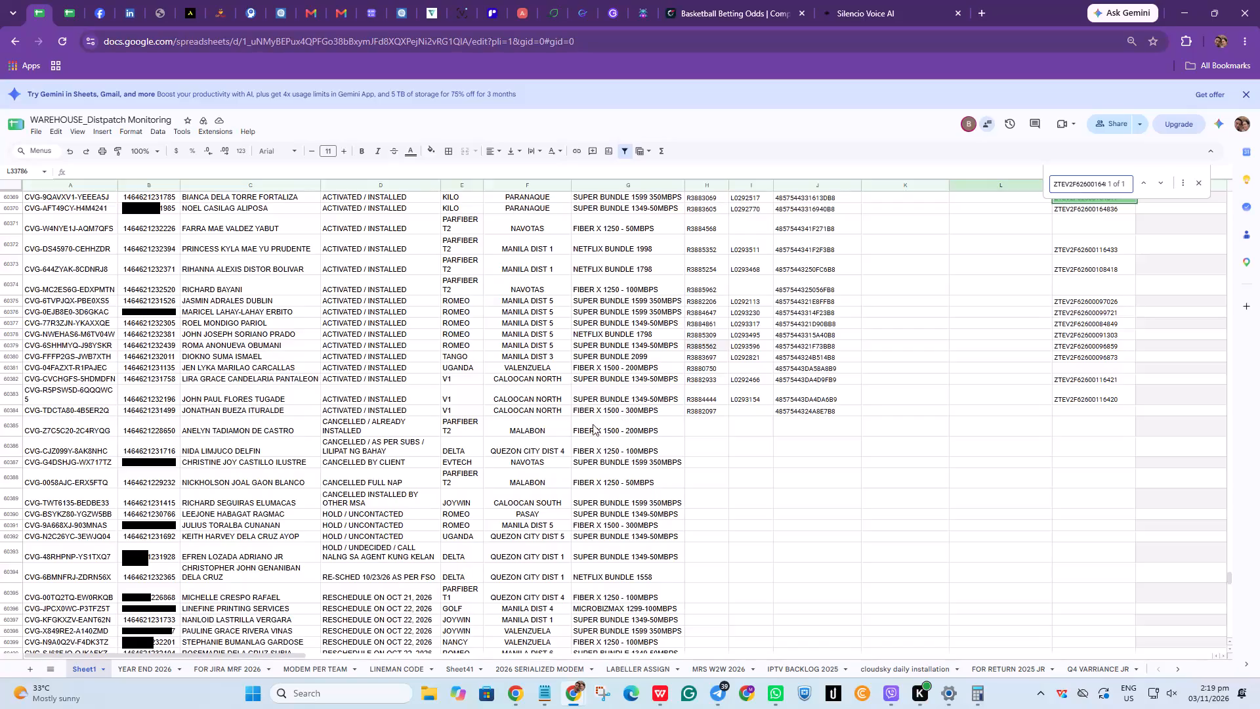
Close the Basketball Betting Odds page in the browser window that holds the WAREHOUSE_Distpatch Monitoring spreadsheet.
click(583, 698)
click(475, 622)
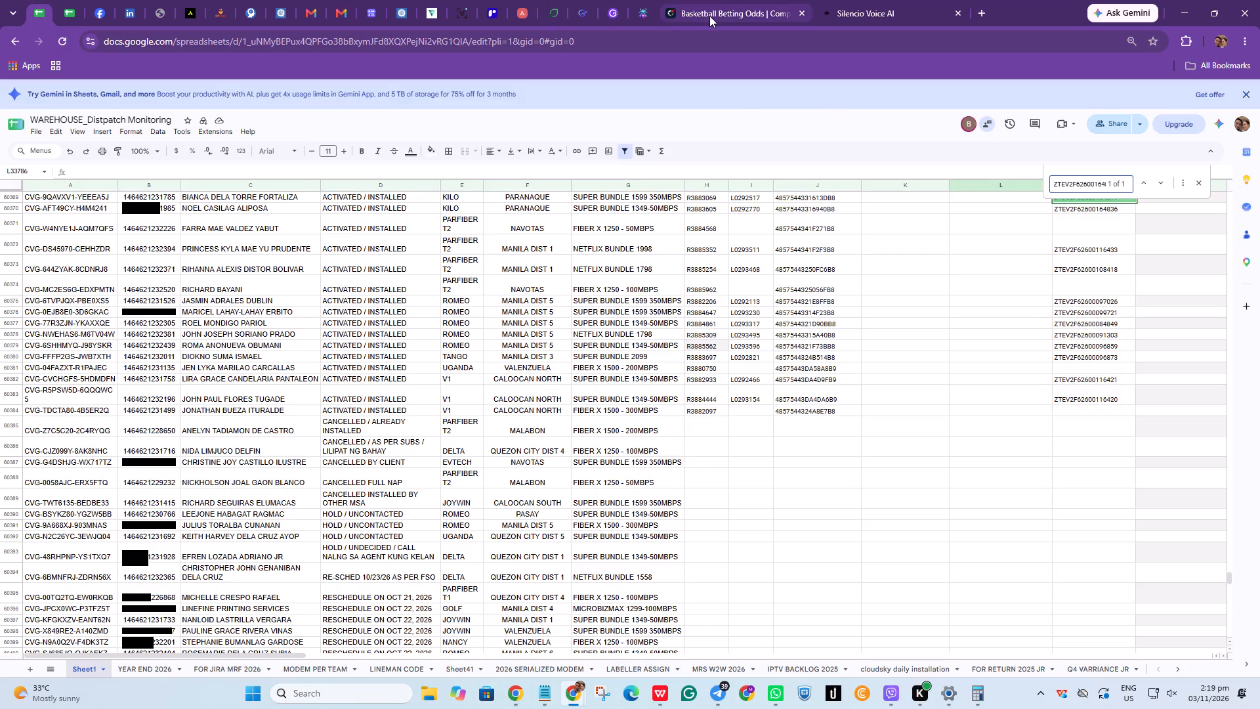
click(800, 10)
Examine the Sheet1 dispatch entries from row 60388 down through the October 22, 2026 block.
click(929, 471)
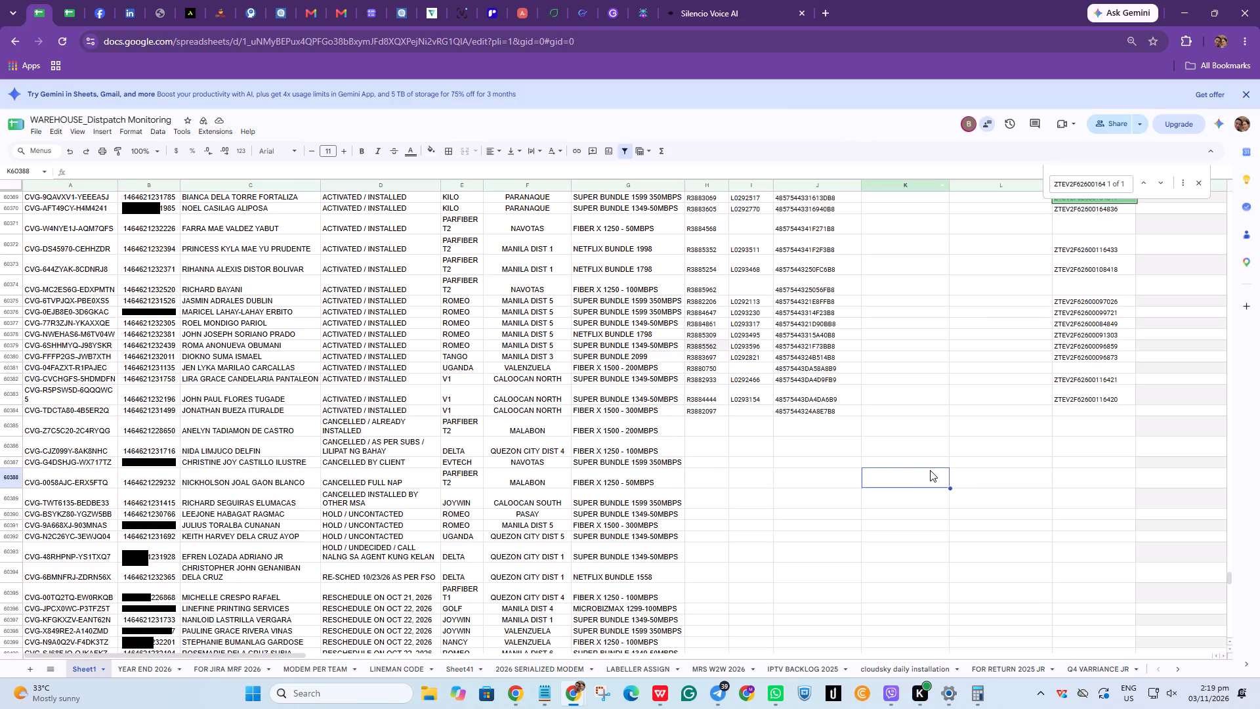
scroll(946, 505, down, 9)
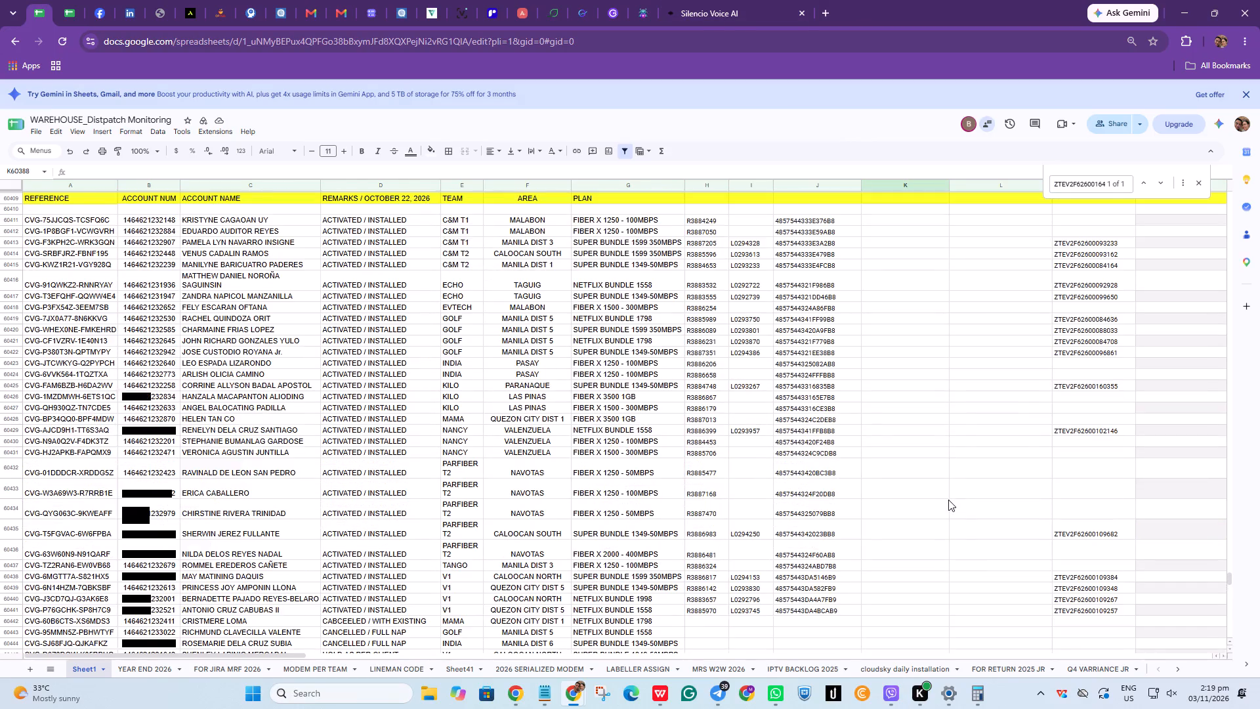
Examine the October 22 and October 23, 2026 entries in Sheet1 for their remarks, teams, plans and serial numbers.
scroll(948, 500, down, 9)
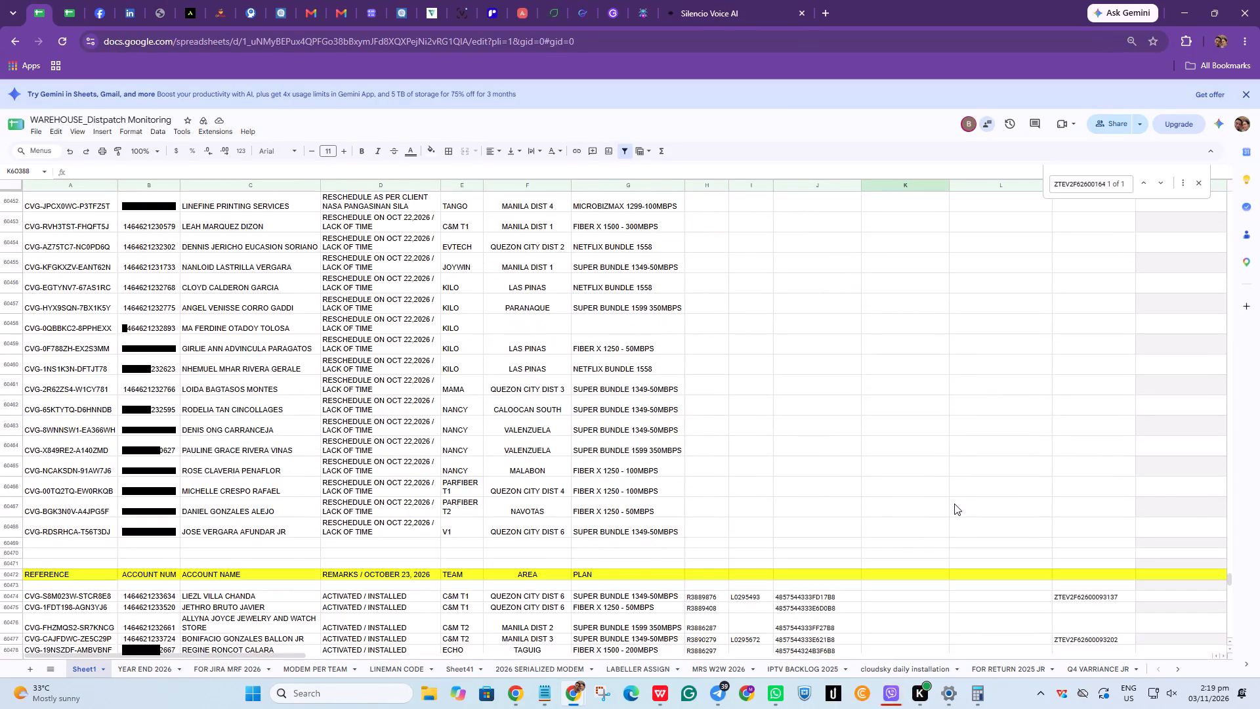
scroll(955, 504, down, 2)
scroll(955, 504, up, 4)
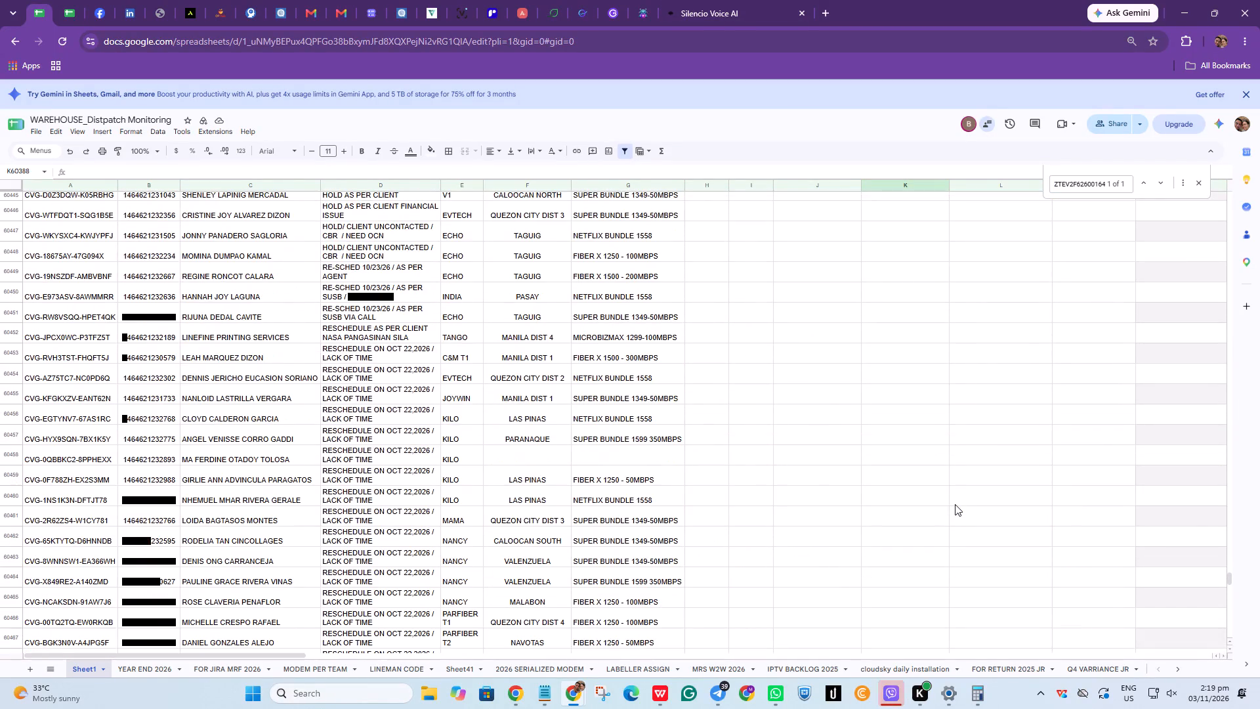
scroll(948, 488, down, 1)
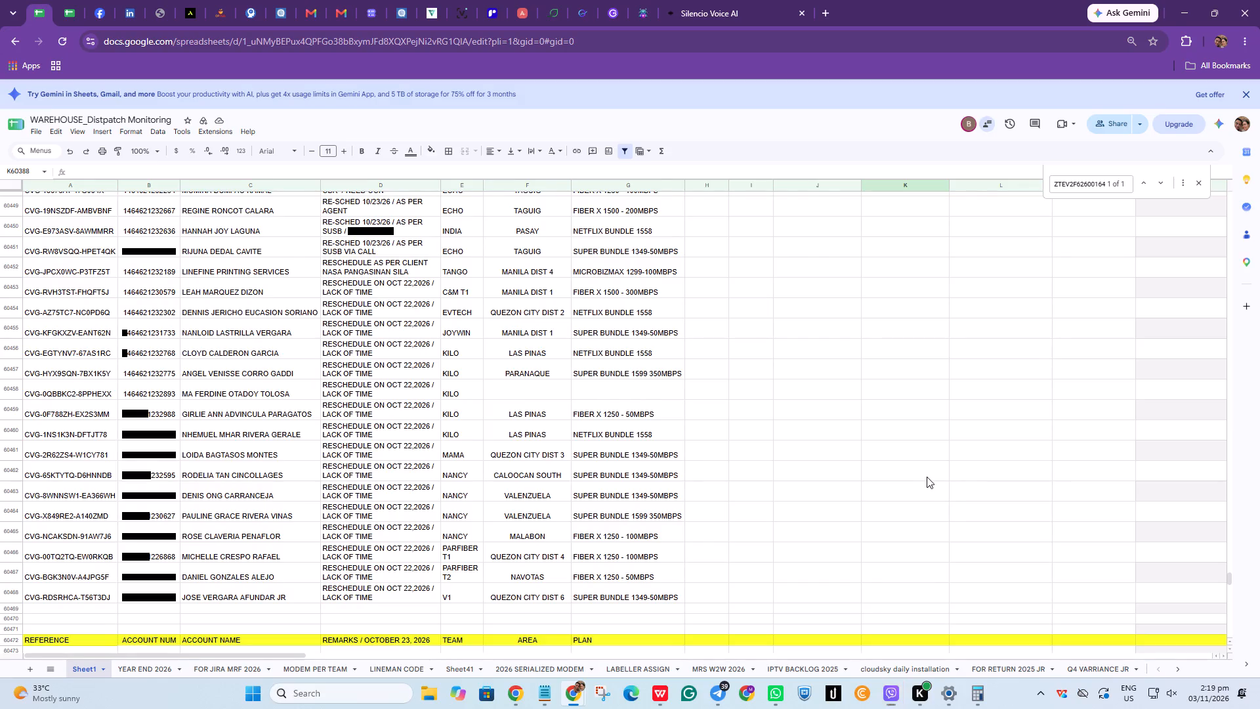
scroll(908, 489, down, 8)
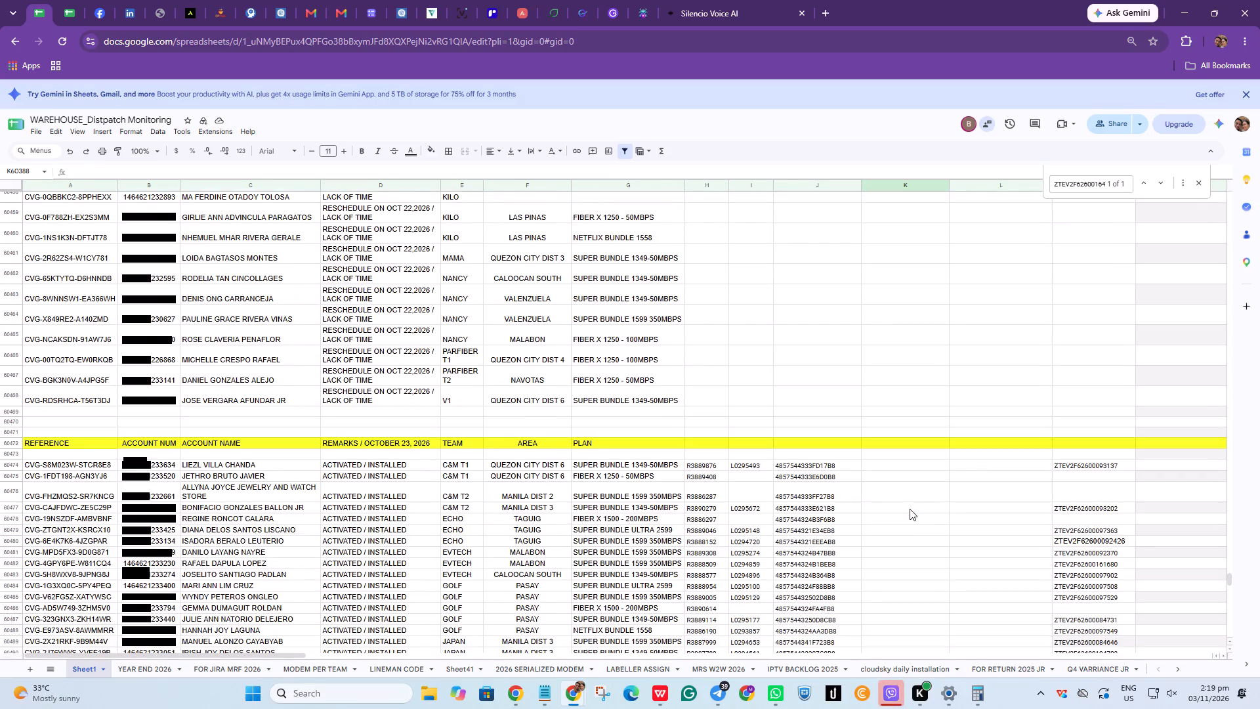
scroll(910, 509, down, 1)
Switch to Viber.
double_click(885, 695)
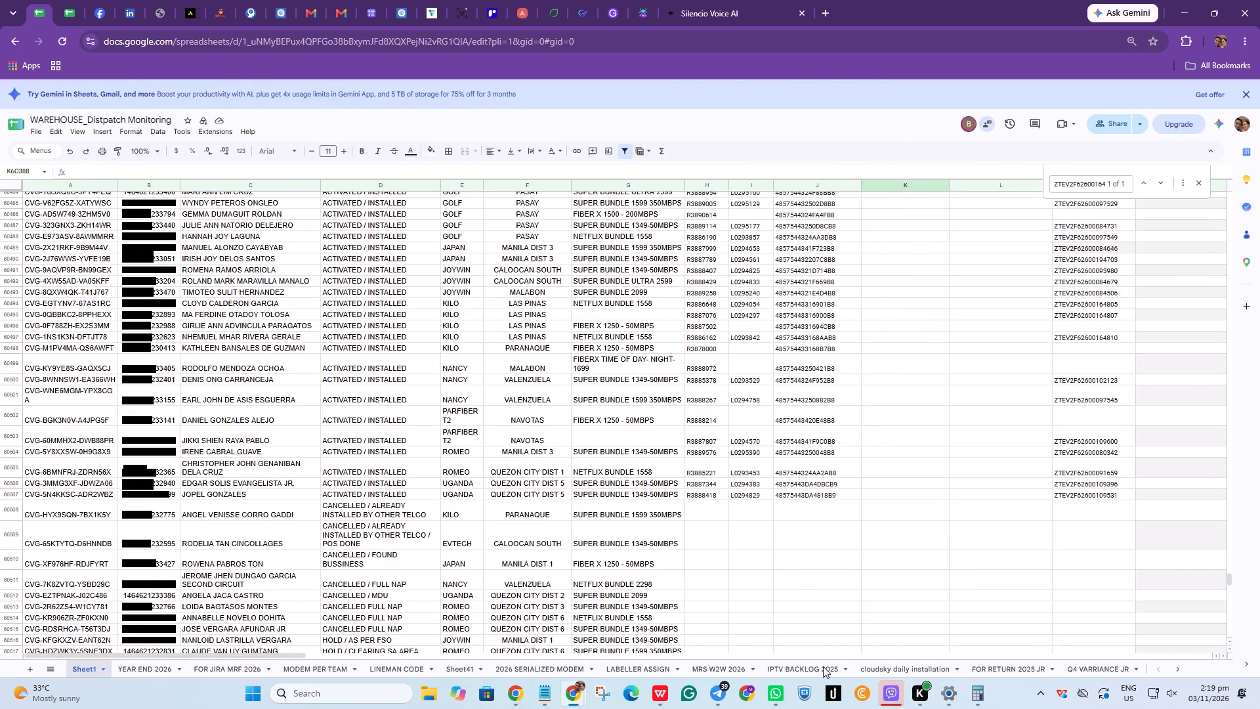
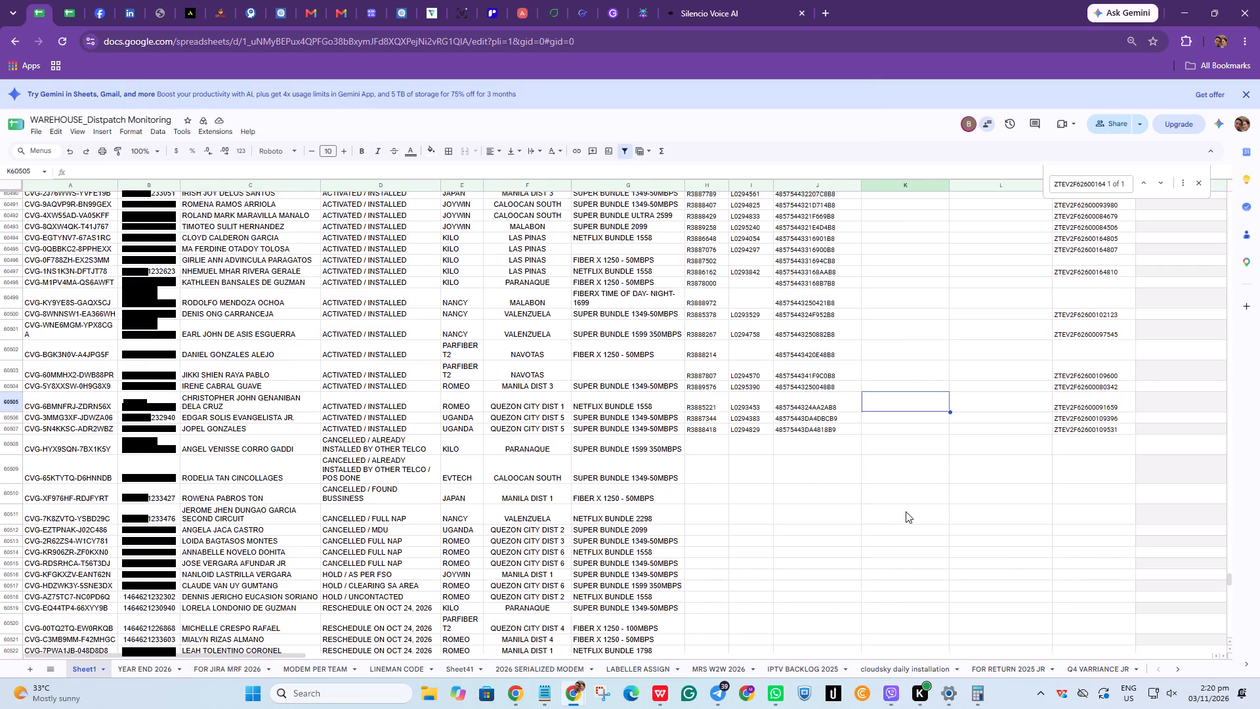
Examine the dispatch references and remarks in Sheet1 from the October 23, 2026 entries back through the rescheduled and held jobs above them.
key(Left)
key(Left)
key(Left)
key(Left)
key(Left)
key(Left)
key(Left)
key(Left)
key(Left)
key(Left)
key(Left)
key(Left)
key(Left)
key(Left)
key(Left)
key(Left)
key(Left)
key(Left)
key(Left)
key(Left)
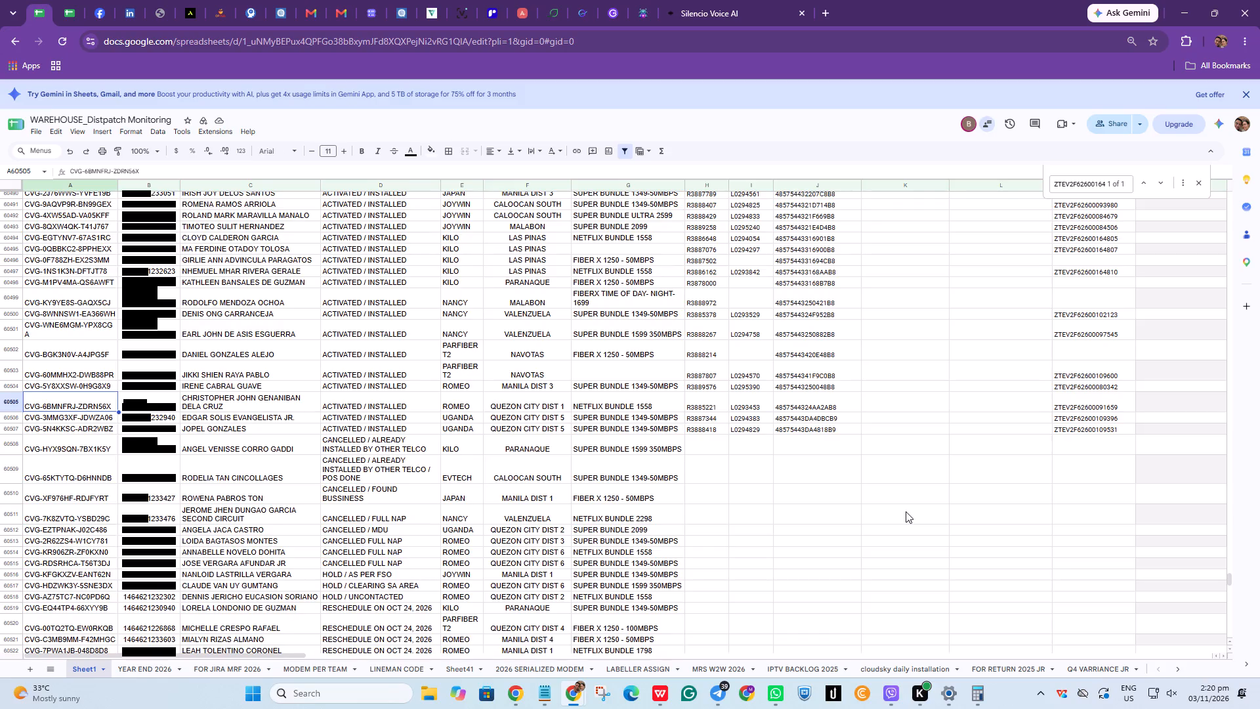
key(Up)
key(Up)
key(Up)
key(Up)
key(Up)
key(Up)
key(Up)
key(Up)
key(Up)
key(Up)
key(Up)
key(Up)
key(Up)
key(Up)
key(Up)
key(Up)
key(Up)
key(Up)
key(Up)
key(Up)
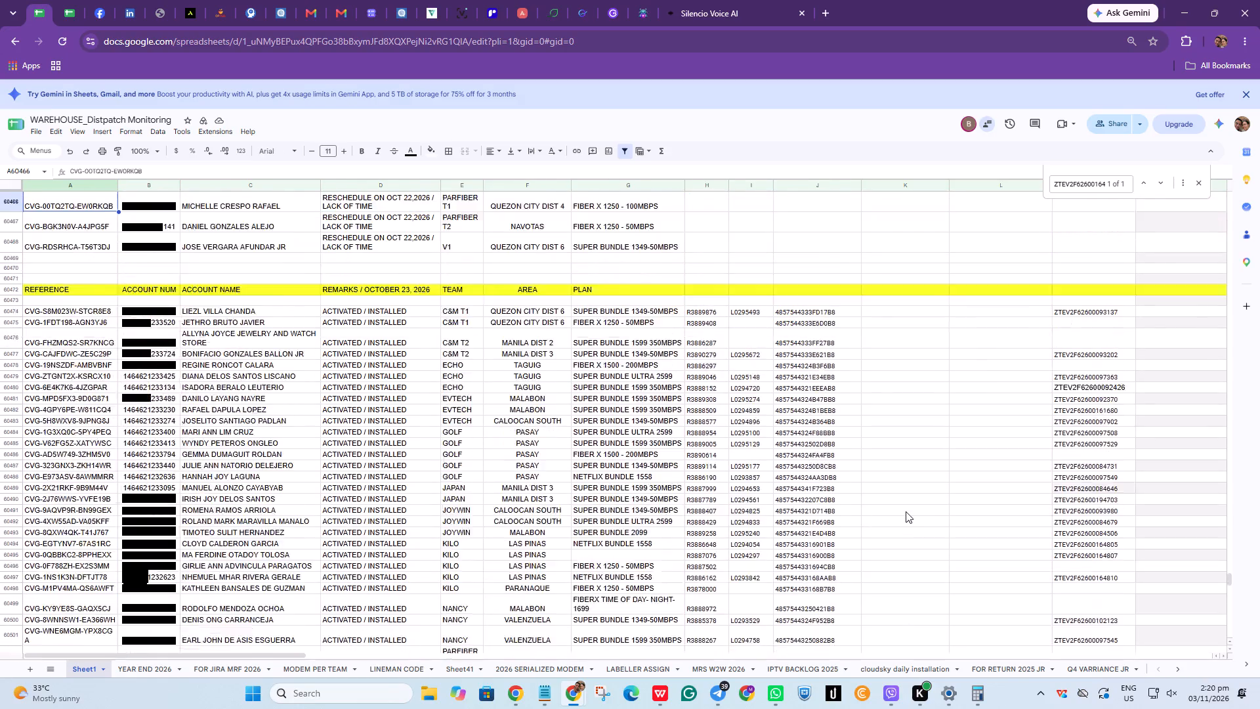
key(Up)
key(Up)
key(Up)
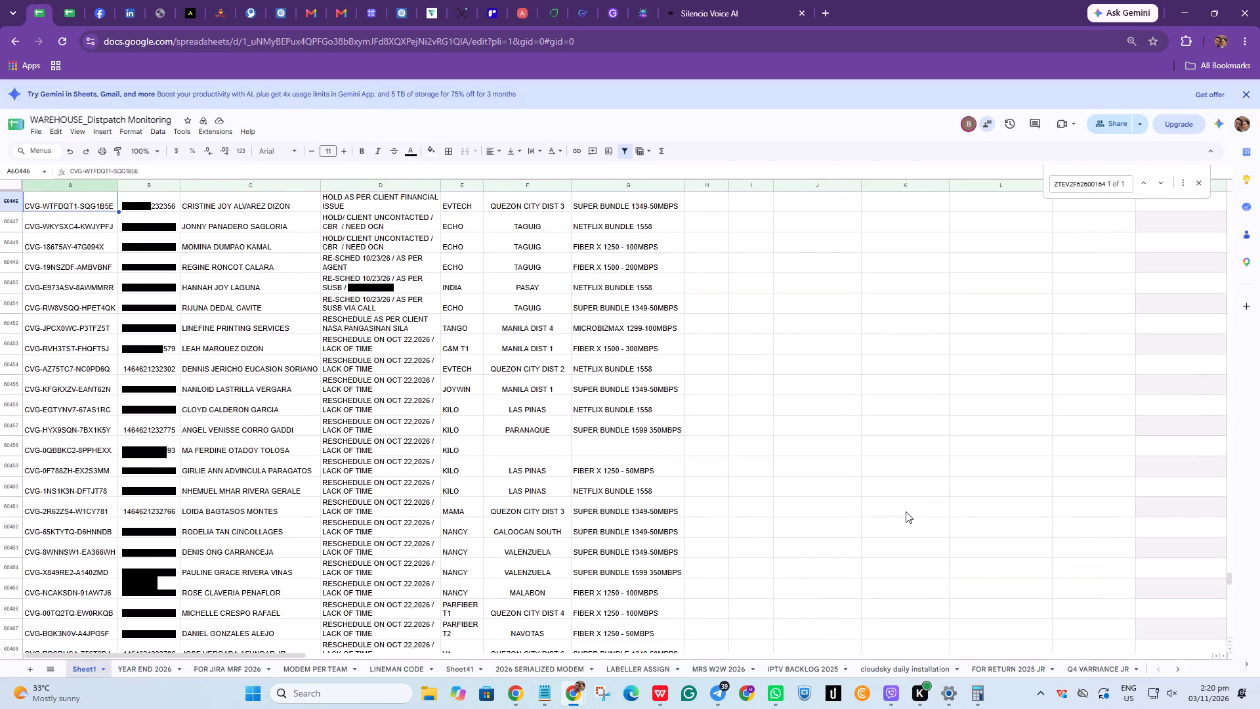
key(Up)
key(Up)
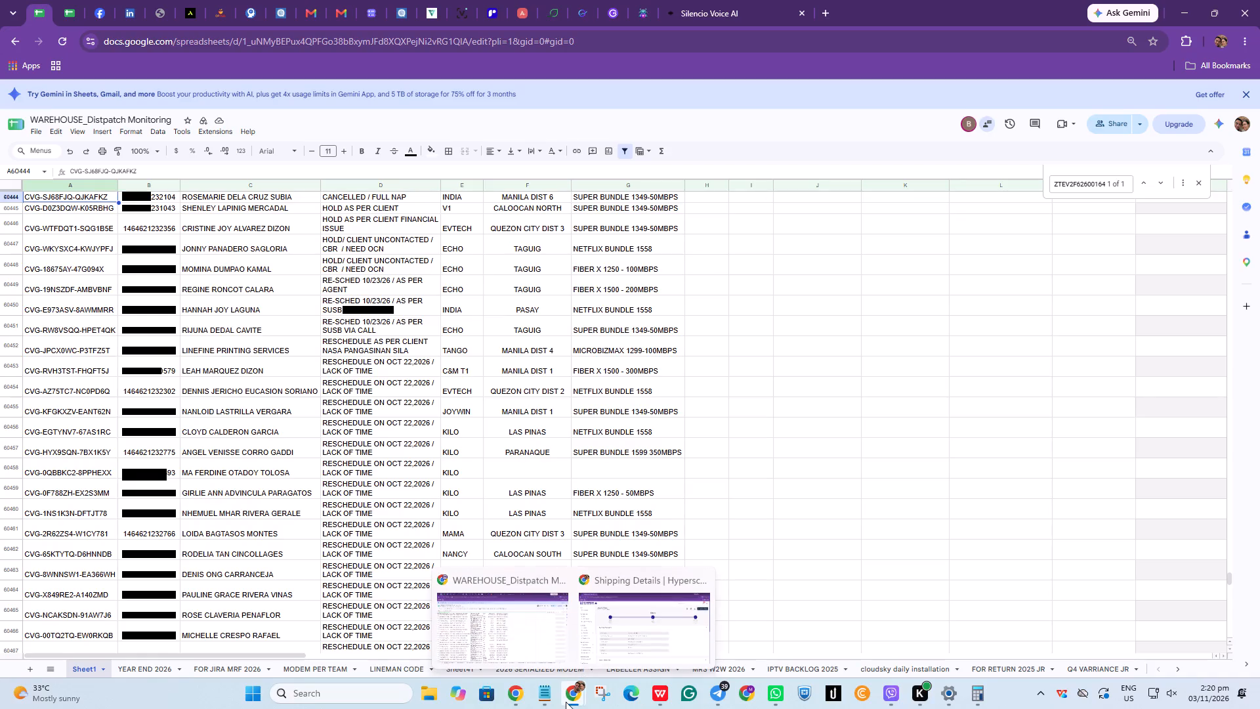
Return to the CCSI INVENTORY FILE and check the PAR AZ team entries dated 10/30/2026 in MATERIAL USAGES.
click(518, 700)
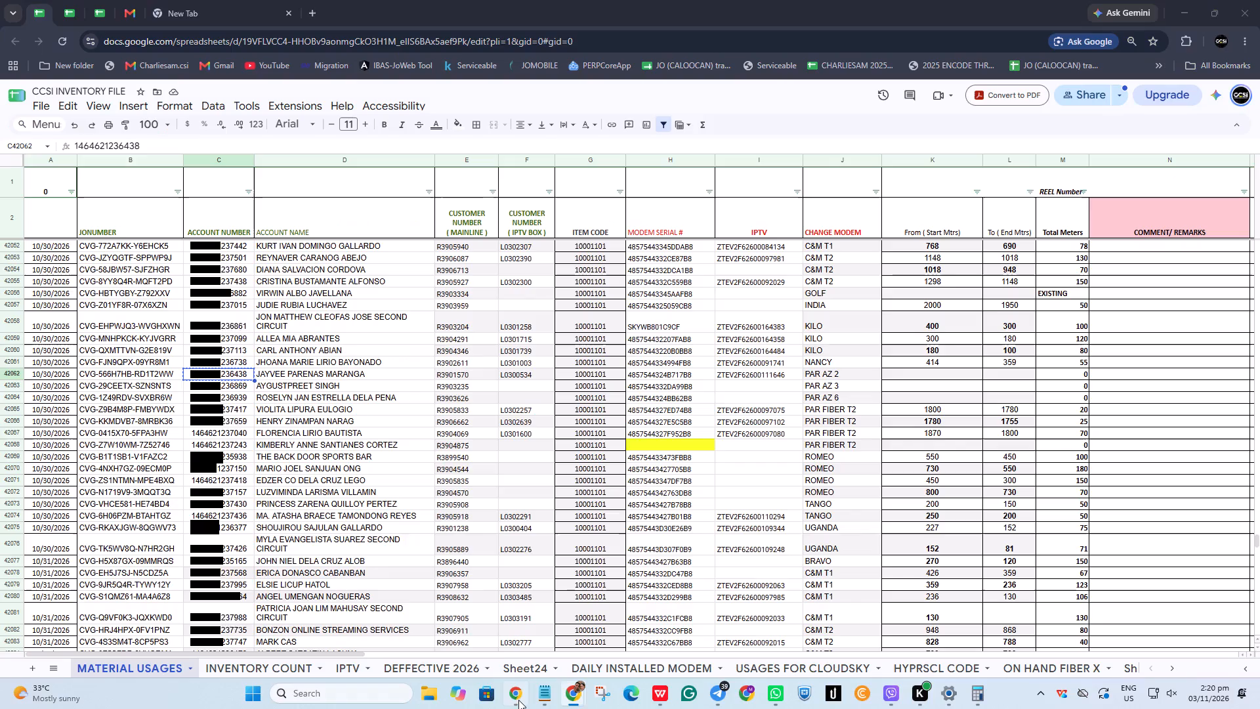
key(Tab)
key(Tab)
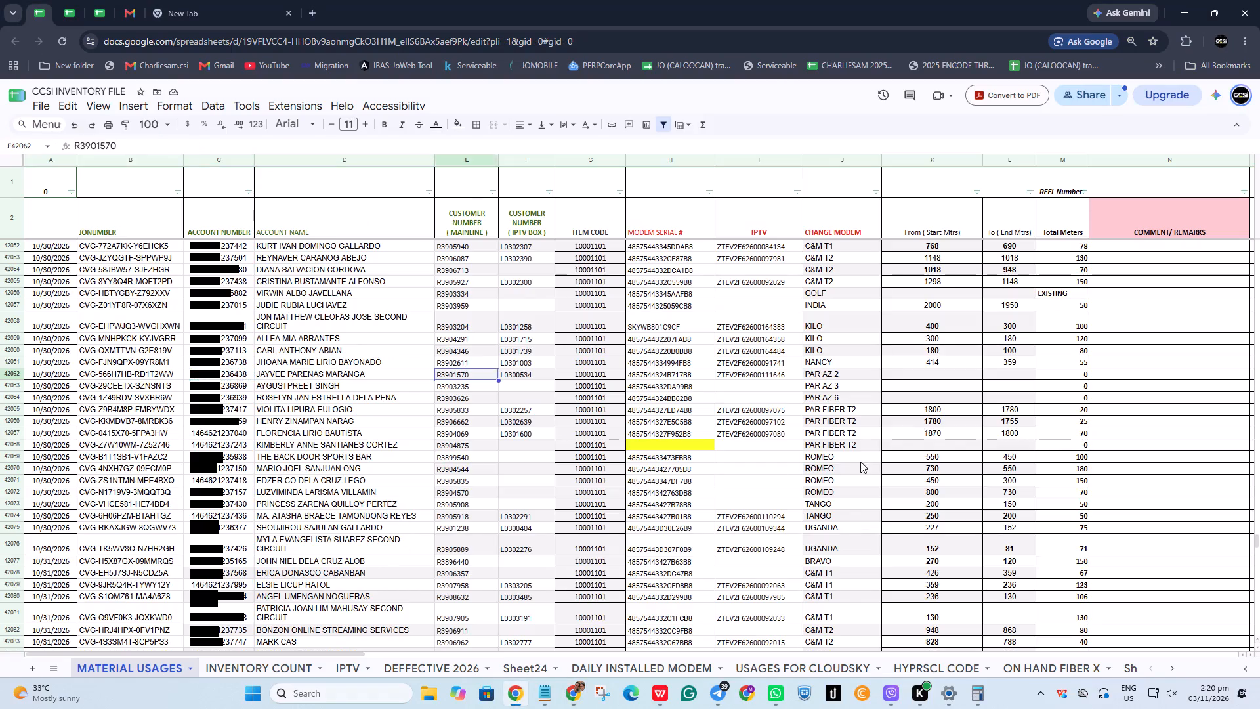
key(Tab)
key(Tab)
key(Tab)
key(Tab)
key(Tab)
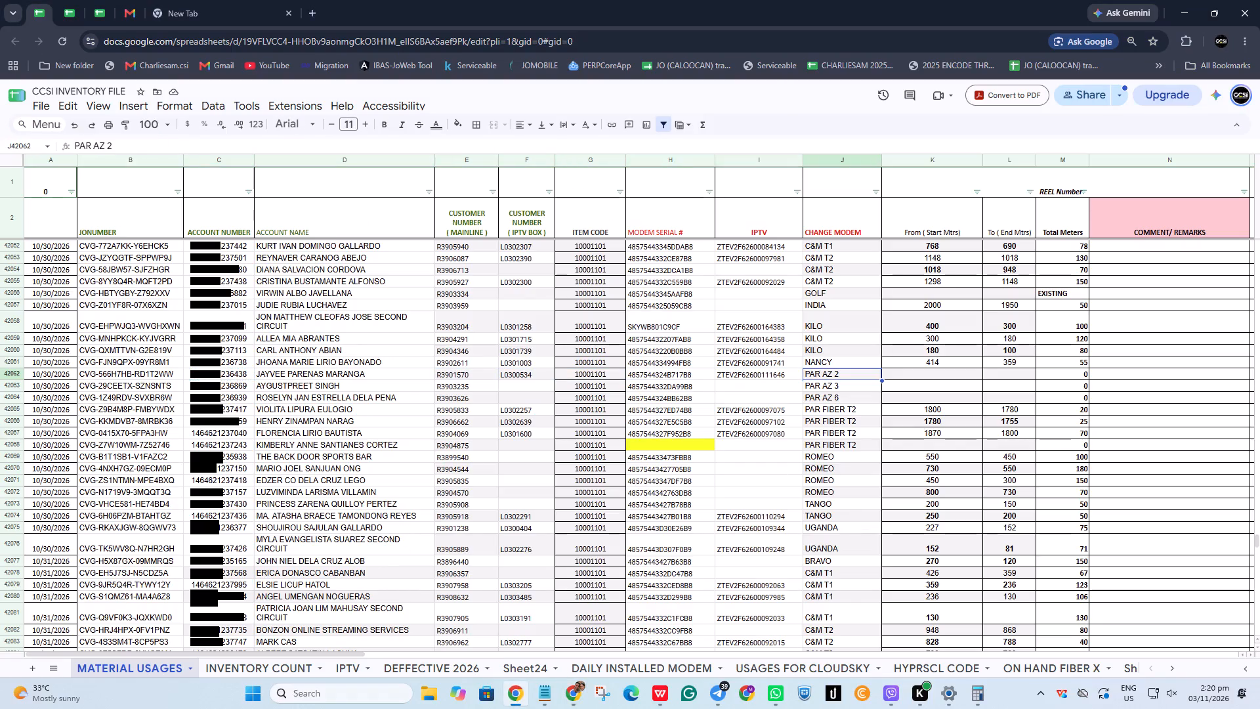
key(Down)
key(Down)
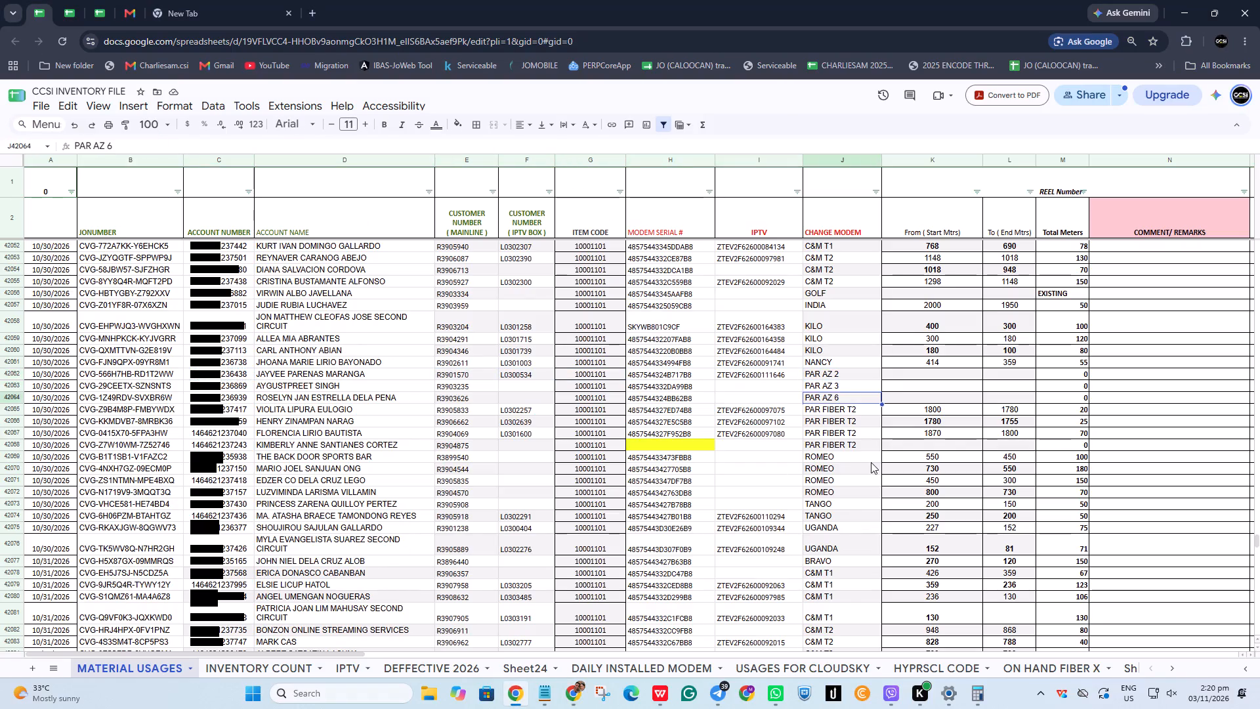
Examine the start-meter column in MATERIAL USAGES from the PAR AZ rows of 10/30/2026 back through the 10/29/2026 entries for gaps.
key(Tab)
key(Down)
key(Up)
key(Up)
key(Up)
key(Up)
key(Up)
key(Up)
key(Up)
key(Up)
key(Up)
key(Up)
key(Up)
key(Up)
key(Up)
key(Up)
key(Up)
key(Up)
key(Up)
key(Up)
key(Up)
key(Up)
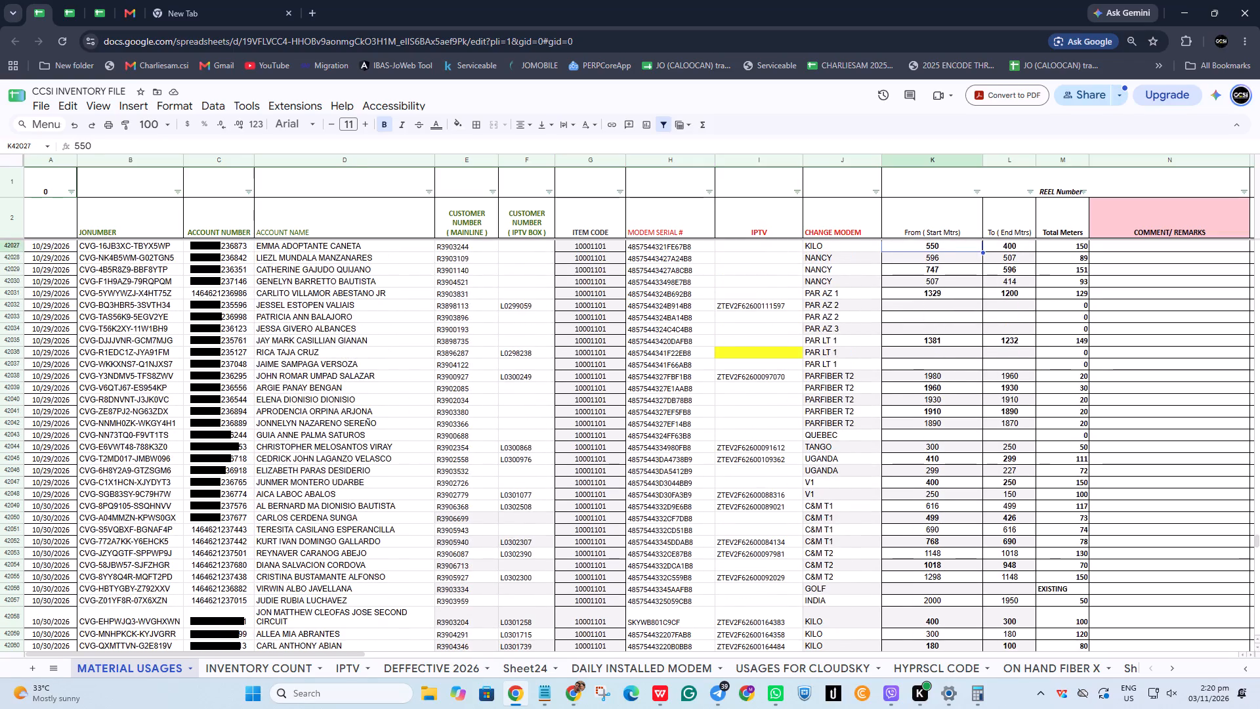
Review the start-meter values in MATERIAL USAGES from the 10/29/2026 entries forward through 10/31/2026, looking for missing readings.
key(Down)
key(Down)
key(Down)
key(Down)
key(Down)
key(Down)
key(Down)
key(Down)
key(Down)
key(Down)
key(Down)
key(Down)
key(Down)
key(Down)
key(Down)
key(Down)
key(Down)
key(Down)
key(Down)
key(Down)
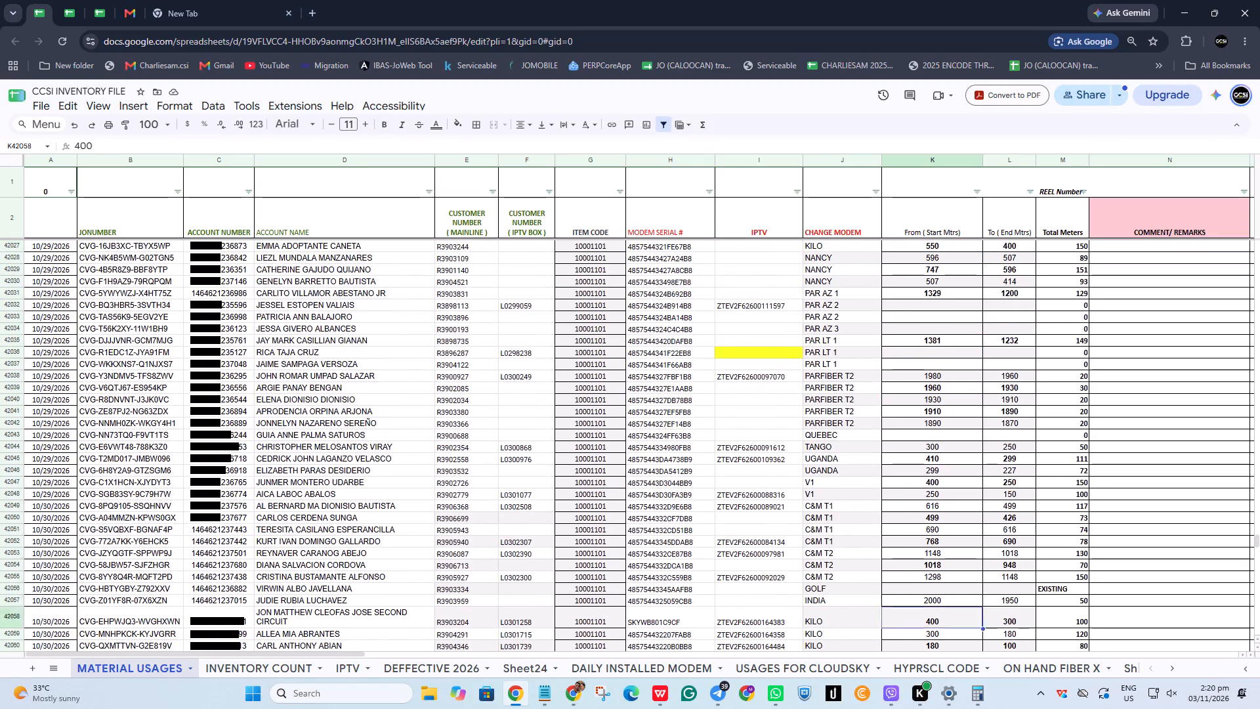
key(Down)
key(Down)
key(Down)
key(Down)
key(Down)
key(Down)
key(Down)
key(Down)
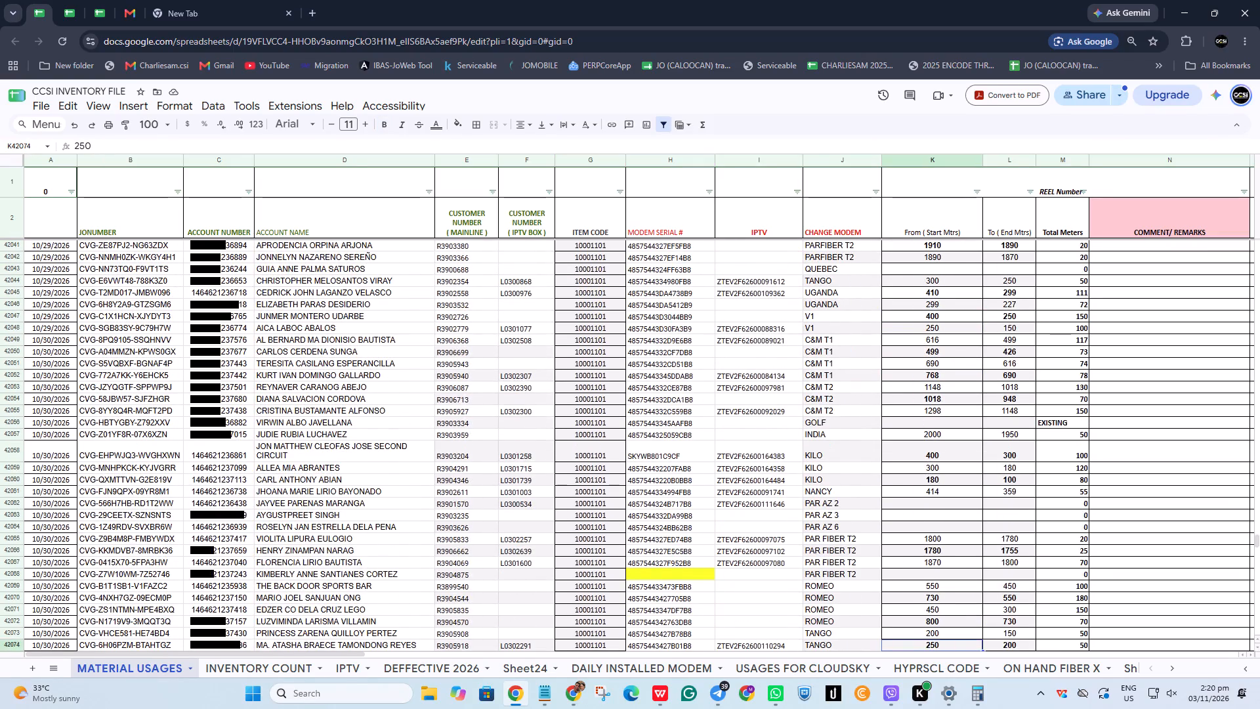
key(Down)
key(Down)
key(Down)
key(Down)
key(Down)
key(Down)
key(Down)
key(Down)
key(Down)
key(Down)
key(Down)
key(Down)
key(Down)
key(Down)
key(Down)
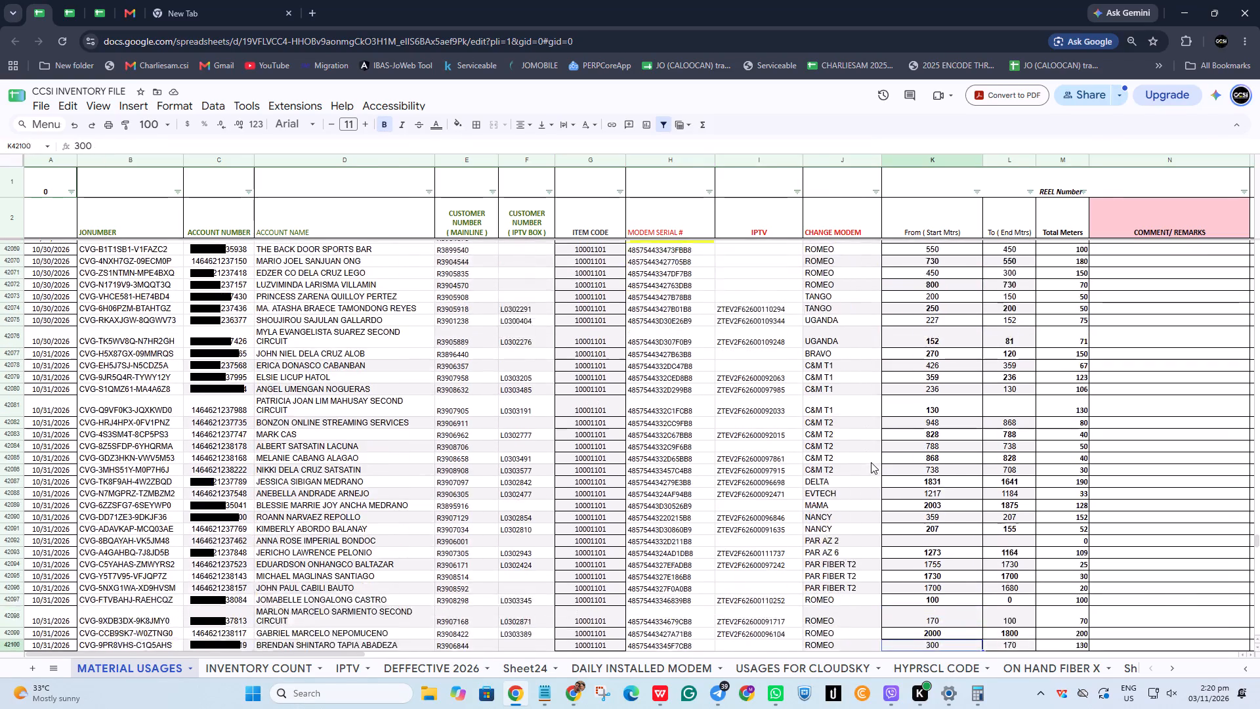
Recheck the start-meter values in MATERIAL USAGES from the 10/31/2026 ROMEO entries back to the last 10/29/2026 entries.
key(Up)
key(Up)
key(Up)
key(Up)
key(Up)
key(Up)
key(Up)
key(Up)
key(Up)
key(Up)
key(Up)
key(Up)
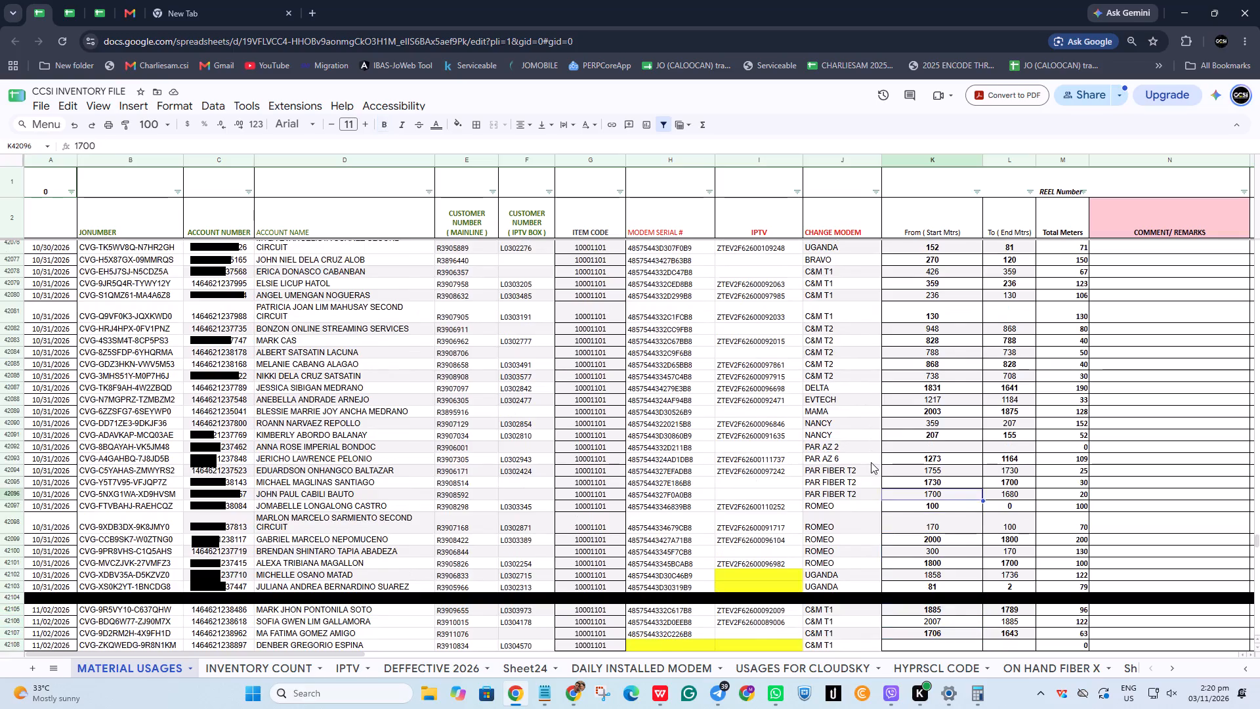
key(Up)
key(Up)
key(Up)
key(Up)
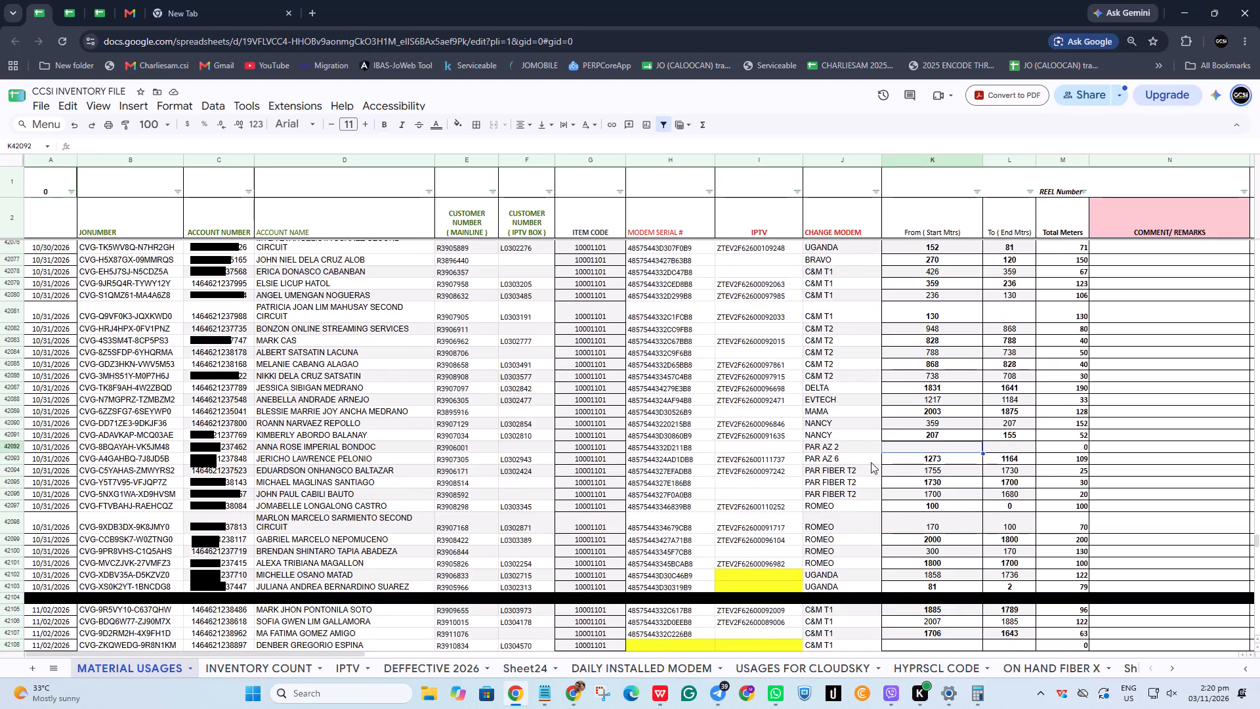
key(Up)
key(Up)
key(Up)
key(Up)
key(Up)
key(Up)
key(Up)
key(Up)
key(Up)
key(Up)
key(Up)
key(Up)
key(Up)
key(Up)
key(Up)
key(Up)
key(Up)
key(Up)
key(Up)
key(Up)
key(Up)
key(Up)
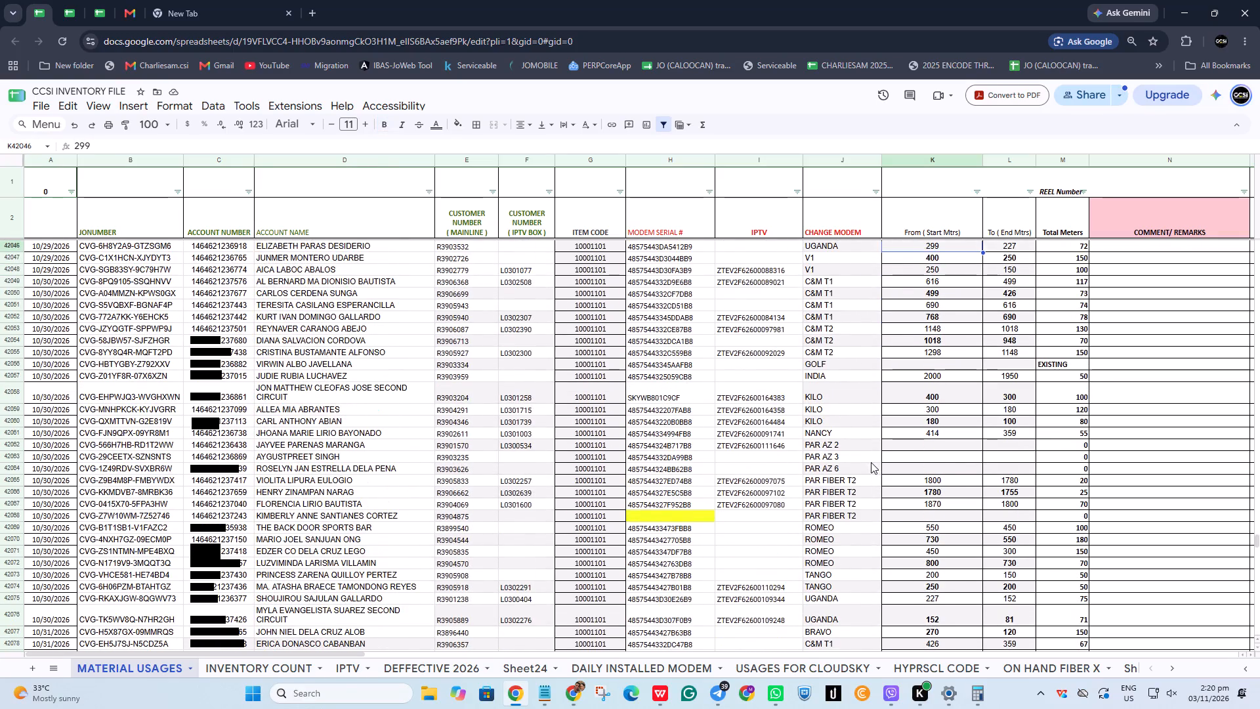
Examine the start-meter values for the 10/29/2026 entries, from the UGANDA rows back to JAPAN and forward to PAR LT 1.
key(Up)
key(Up)
key(Up)
key(Up)
key(Up)
key(Up)
key(Up)
key(Up)
key(Up)
key(Up)
key(Up)
key(Up)
key(Up)
key(Up)
key(Up)
key(Up)
key(Up)
key(Up)
key(Up)
key(Up)
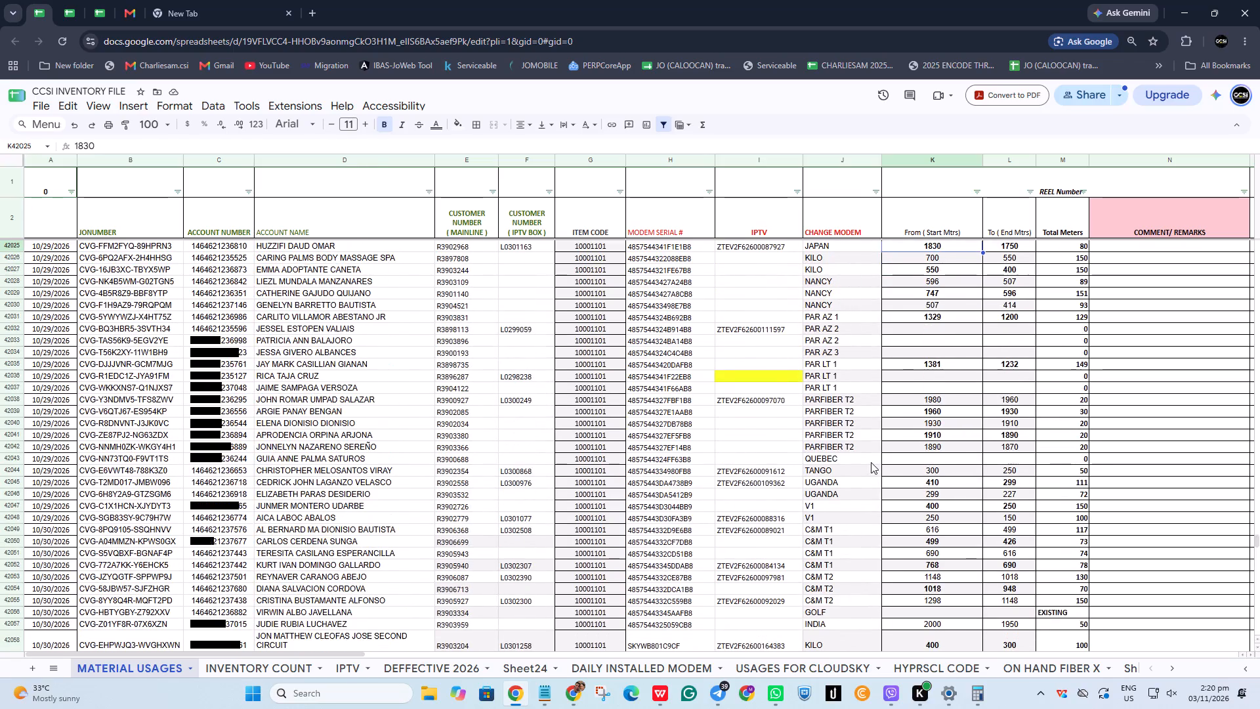
key(Down)
key(Down)
key(Down)
key(Down)
key(Down)
key(Down)
key(Down)
key(Down)
key(Down)
key(Down)
key(Down)
key(Up)
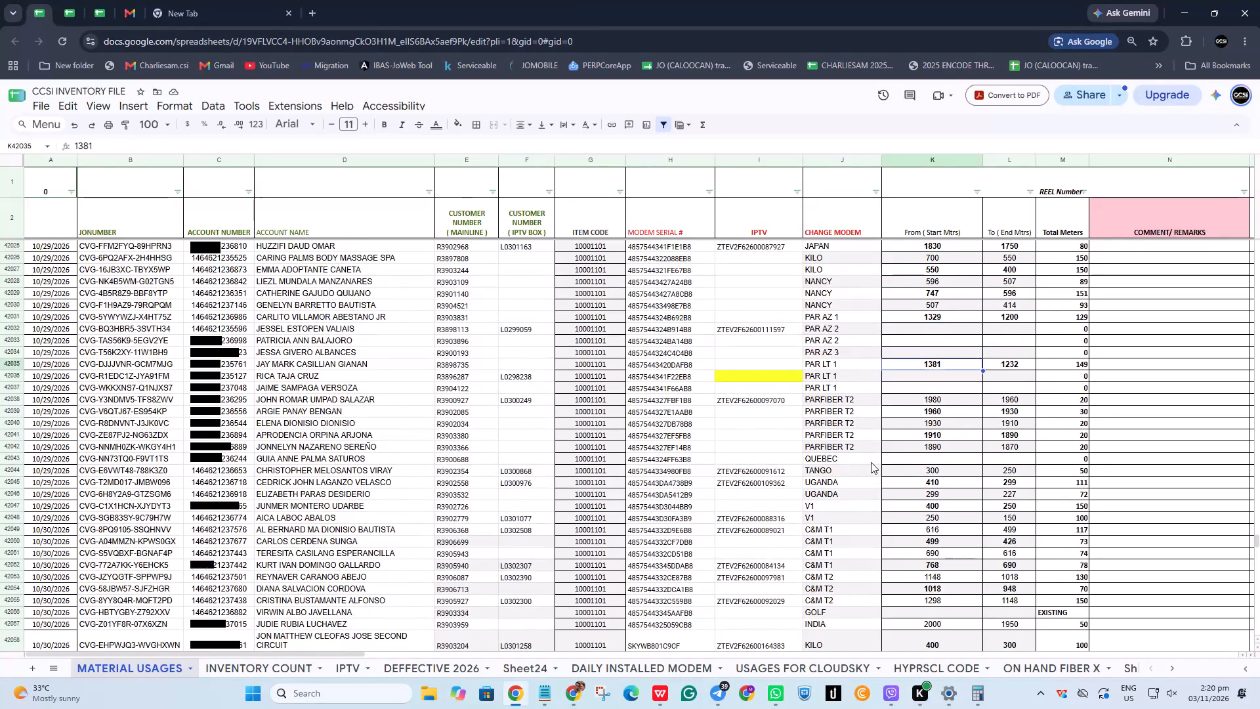
Copy the account number of the 10/29/2026 QUEBEC entry with blank meter readings for lookup in another window.
key(Down)
key(Down)
key(Down)
key(Down)
key(Down)
key(Down)
key(Down)
key(Down)
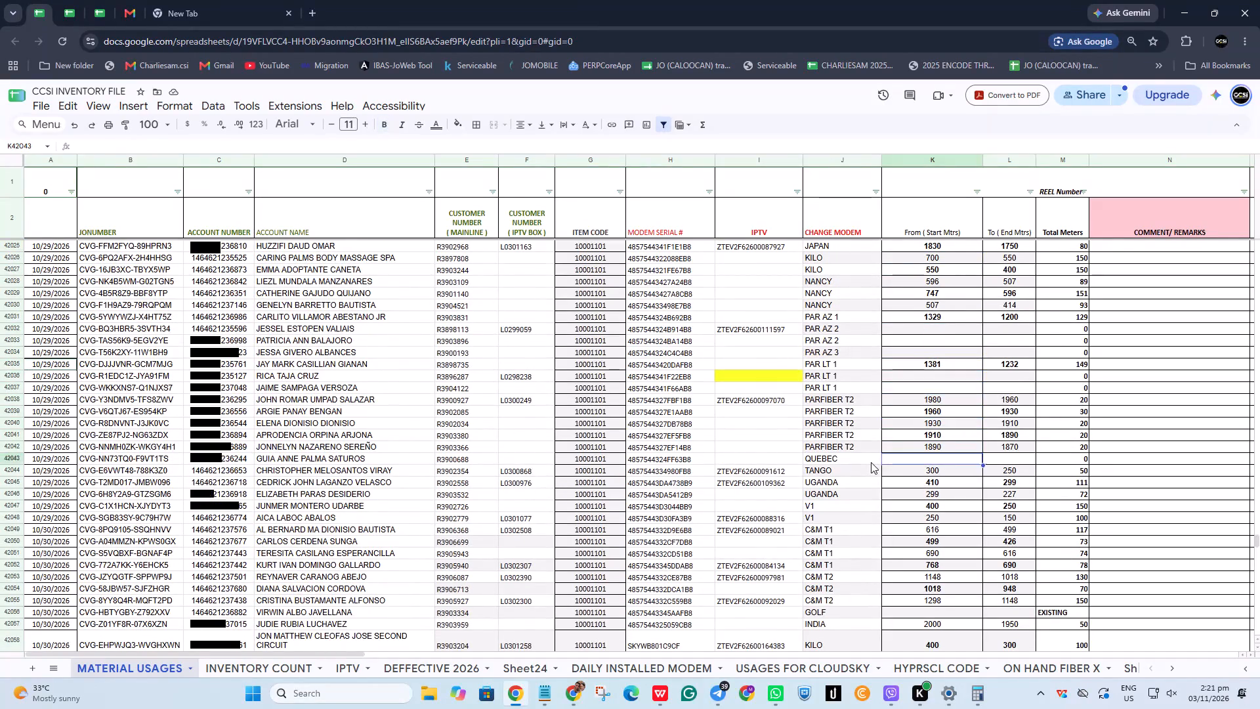
key(Left)
key(Left)
key(Left)
key(Left)
key(Left)
key(Left)
key(Left)
key(Left)
key(Left)
key(Left)
key(Left)
key(Left)
key(Left)
key(Left)
key(Left)
key(Left)
key(Right)
key(Right)
key(ctrl+c)
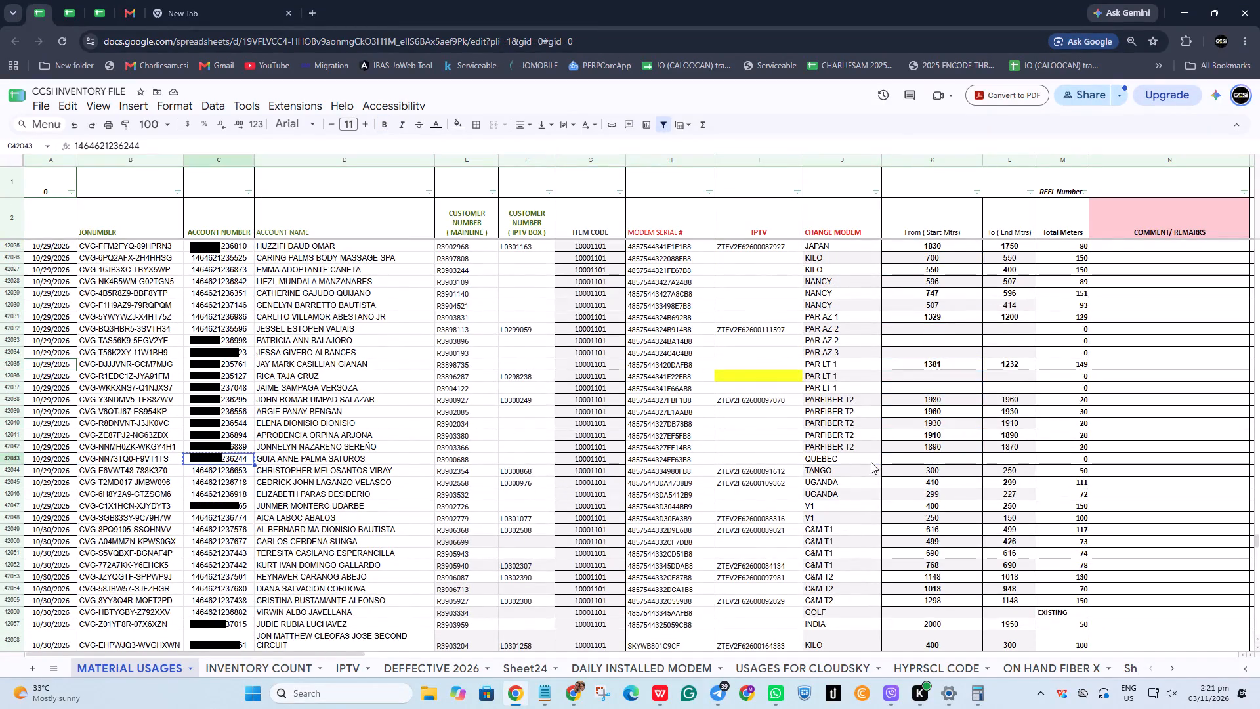
key(alt+Tab)
key(alt+Tab)
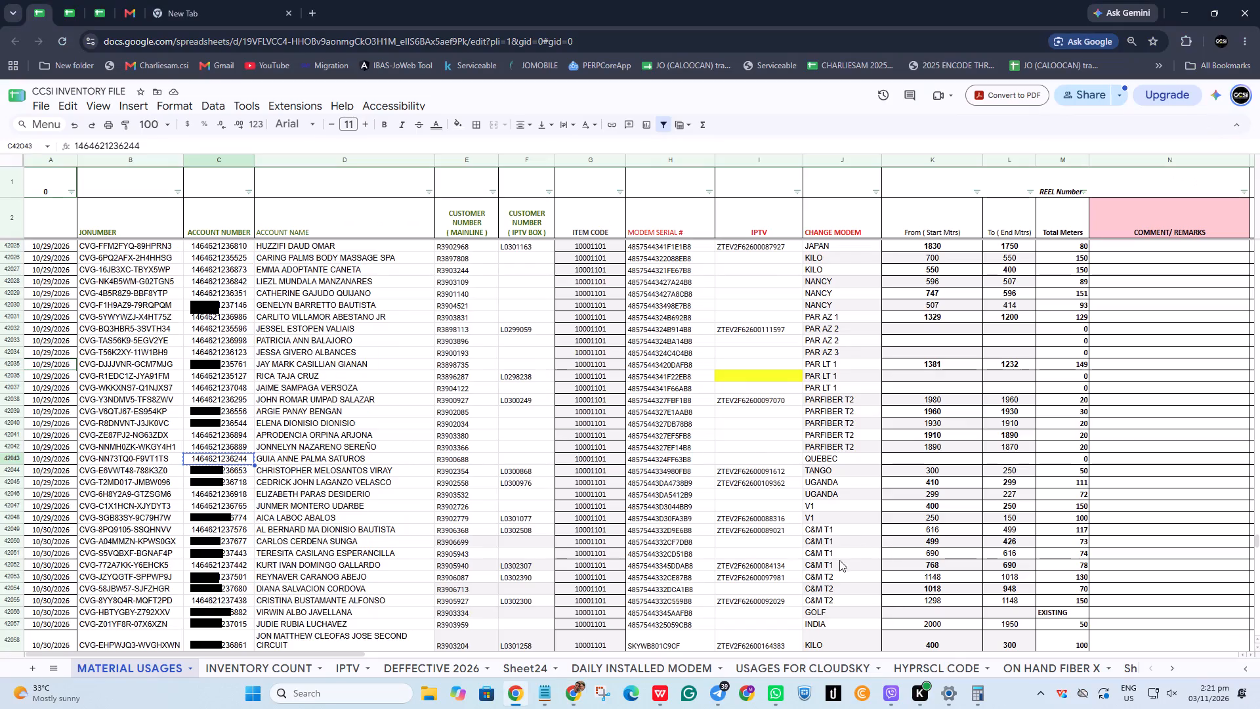
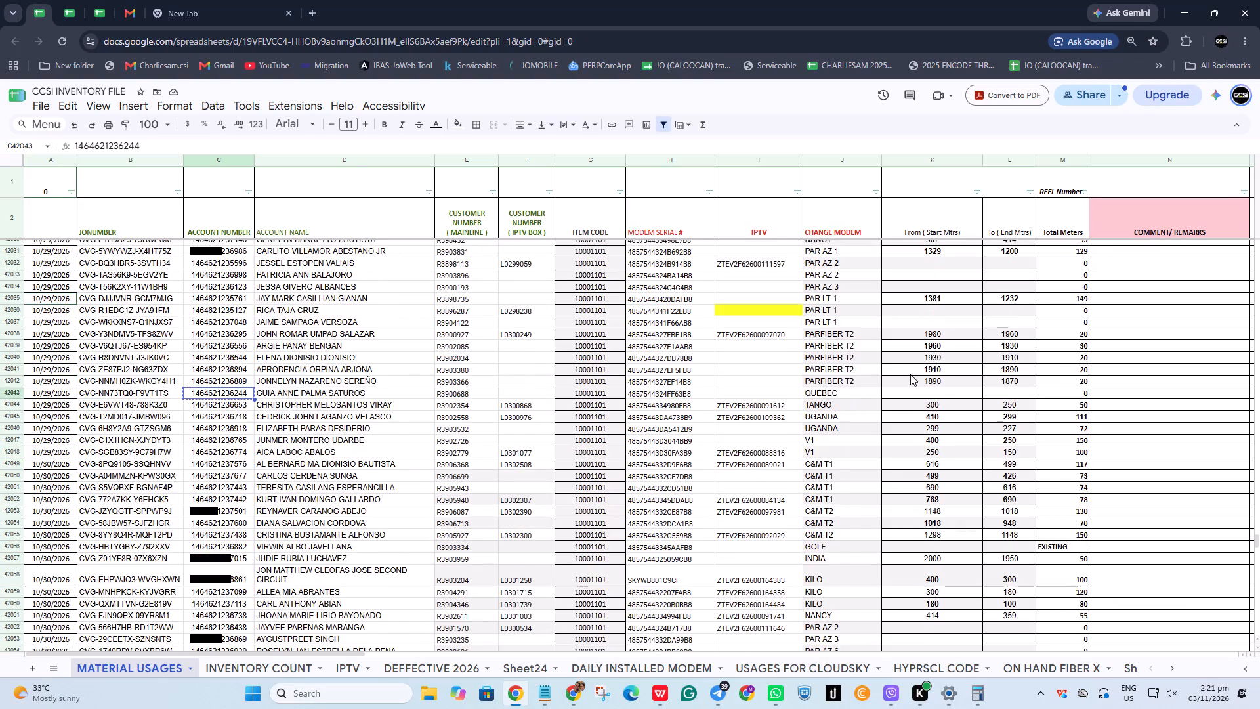
Check the start- and end-meter values from the 10/29/2026 QUEBEC entry through the 10/31/2026 rows and back.
scroll(910, 374, down, 5)
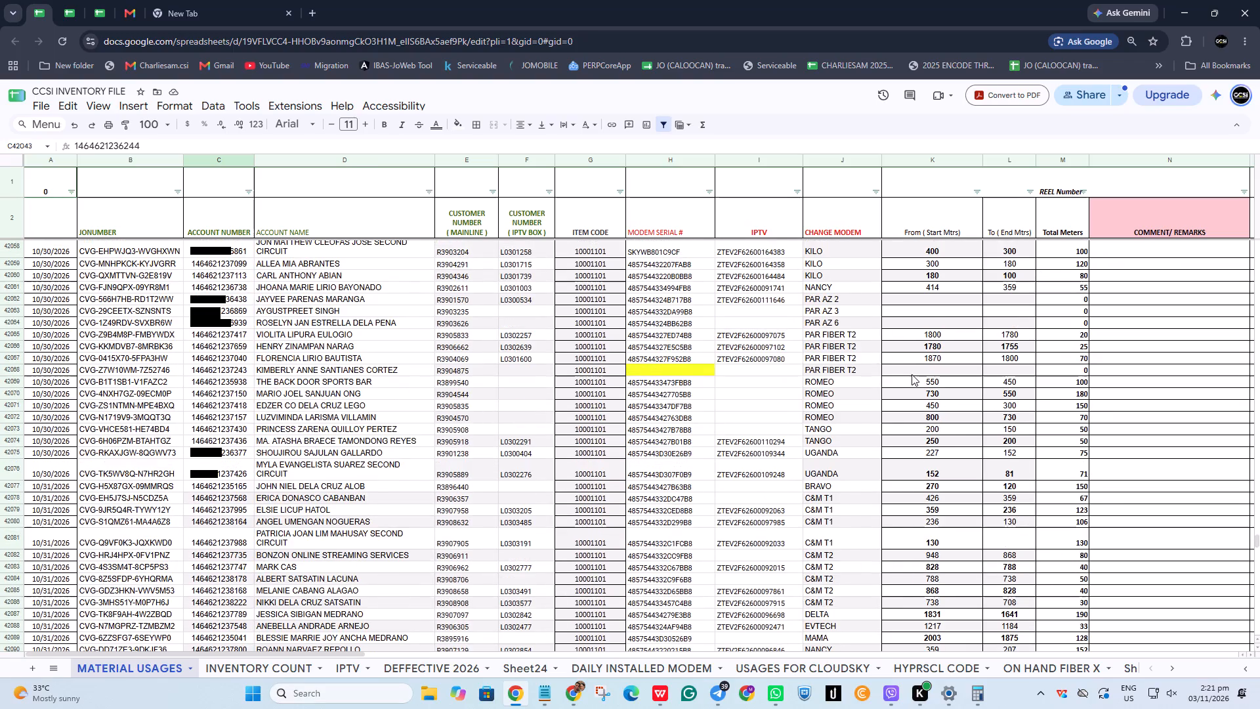
scroll(911, 374, down, 4)
scroll(890, 389, up, 5)
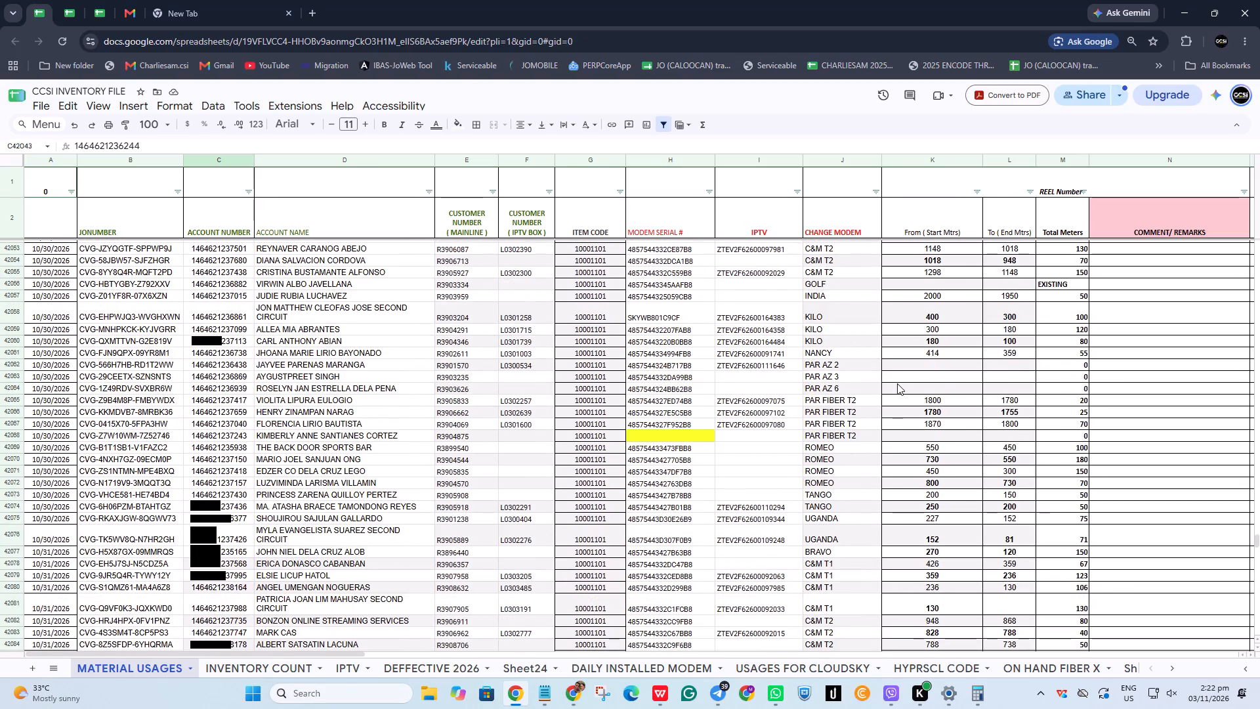
scroll(905, 378, up, 4)
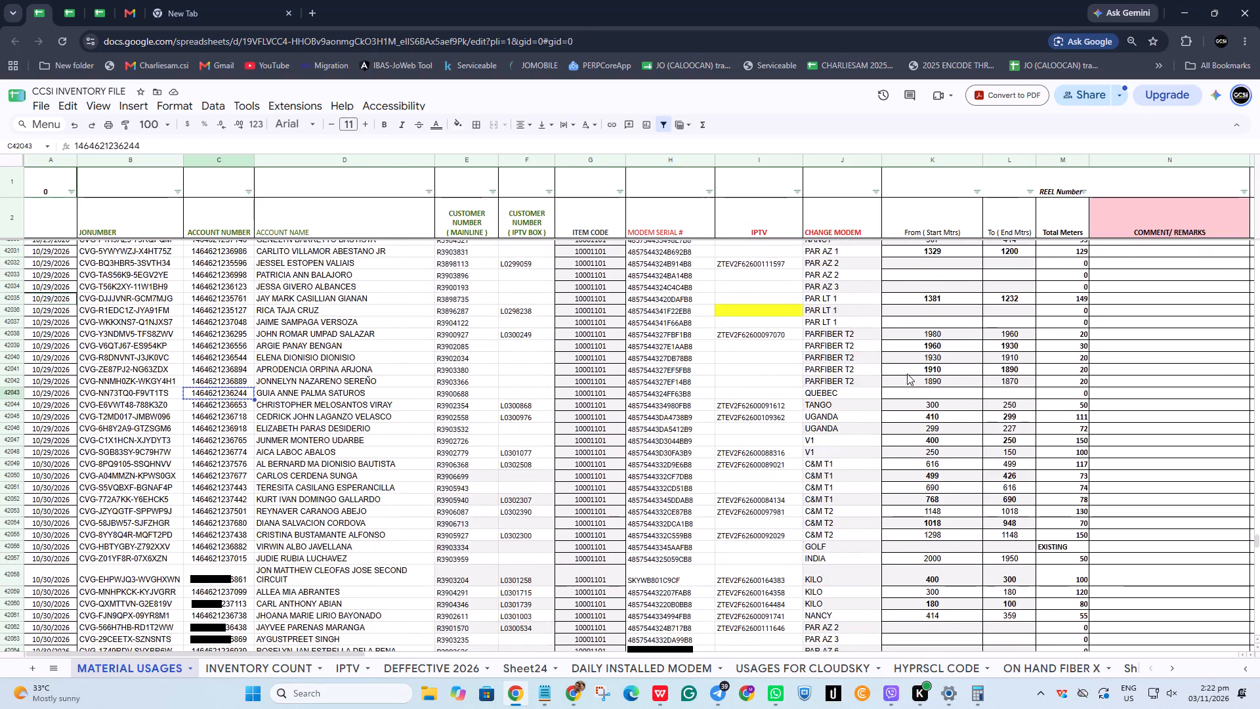
Examine the 10/29/2026 QUEBEC entry's row from its blank start-meter cell back towards the date column.
click(917, 395)
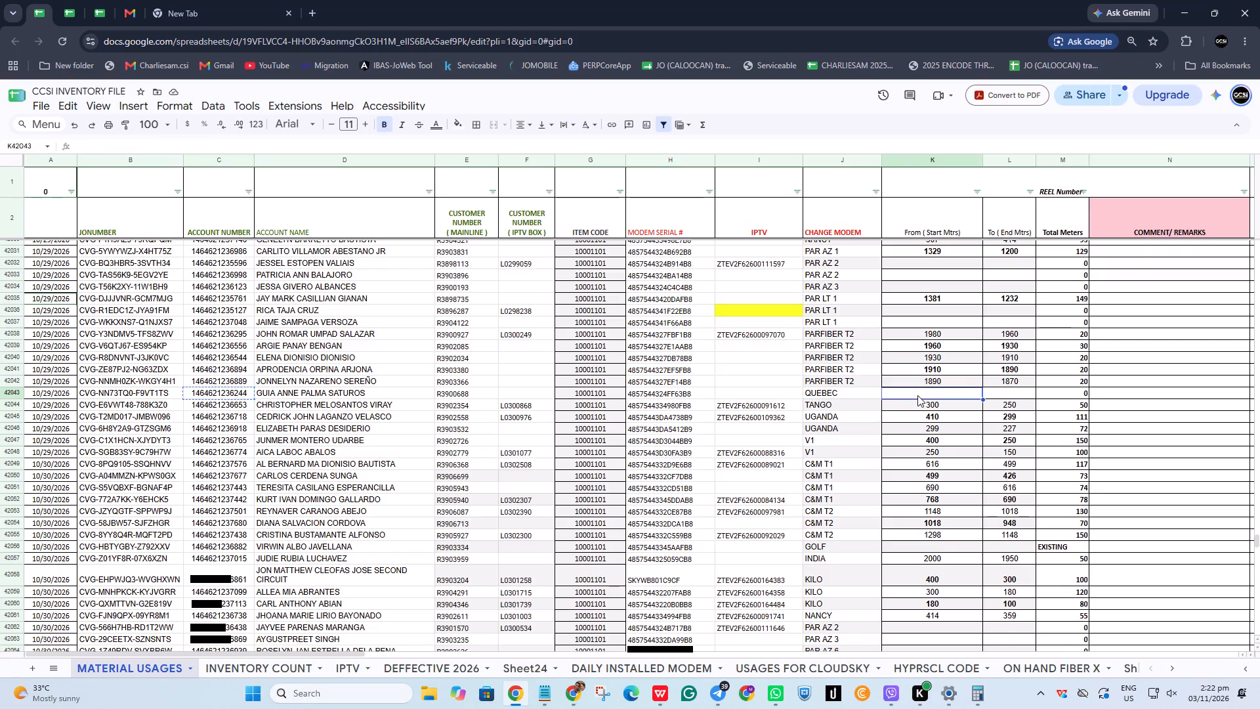
key(Left)
key(Left)
key(Left)
key(Left)
key(Left)
key(Left)
key(Left)
key(Left)
key(Left)
key(Left)
key(Left)
key(Left)
key(Left)
key(Left)
key(Left)
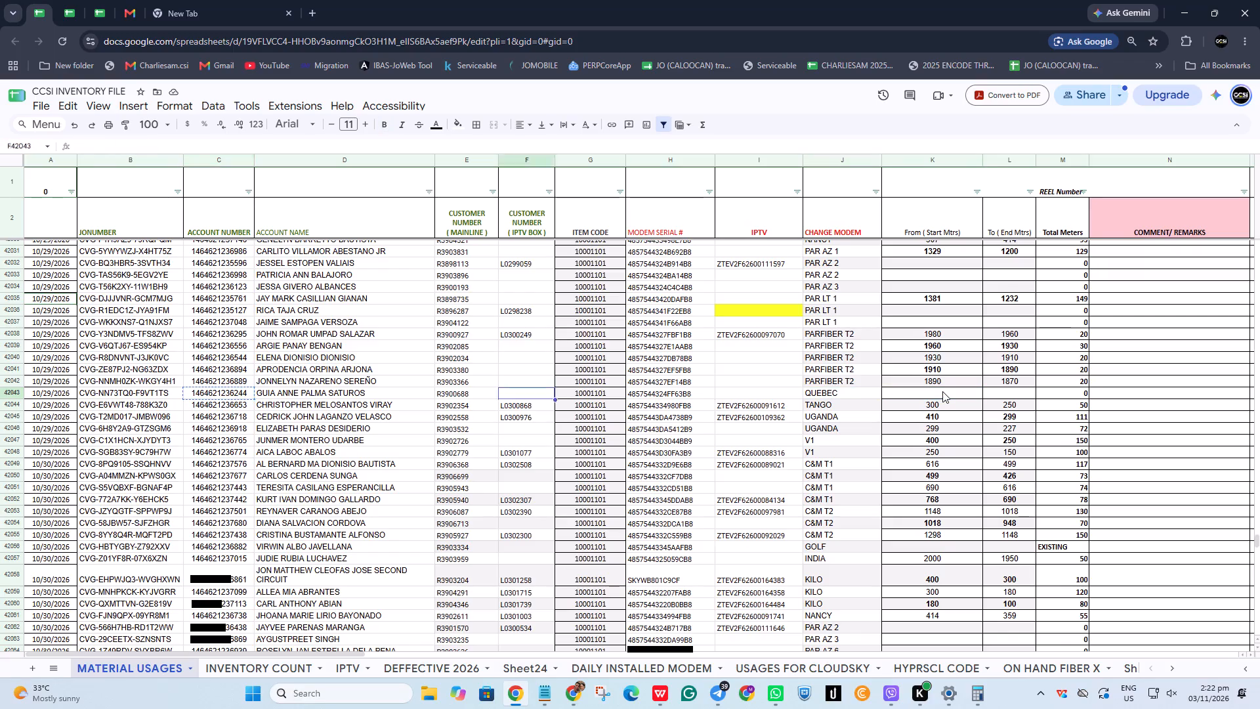
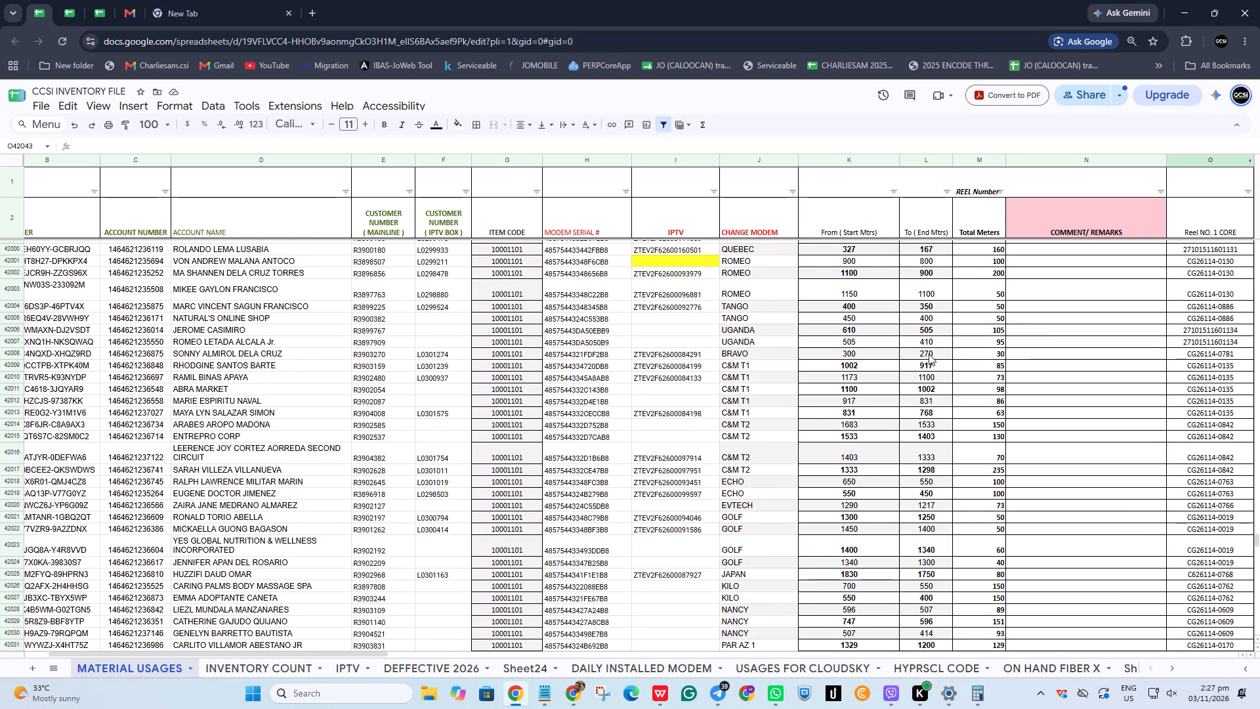
Examine the Reel NO. 1 CORE entry for the QUEBEC record in row 42000.
click(1190, 251)
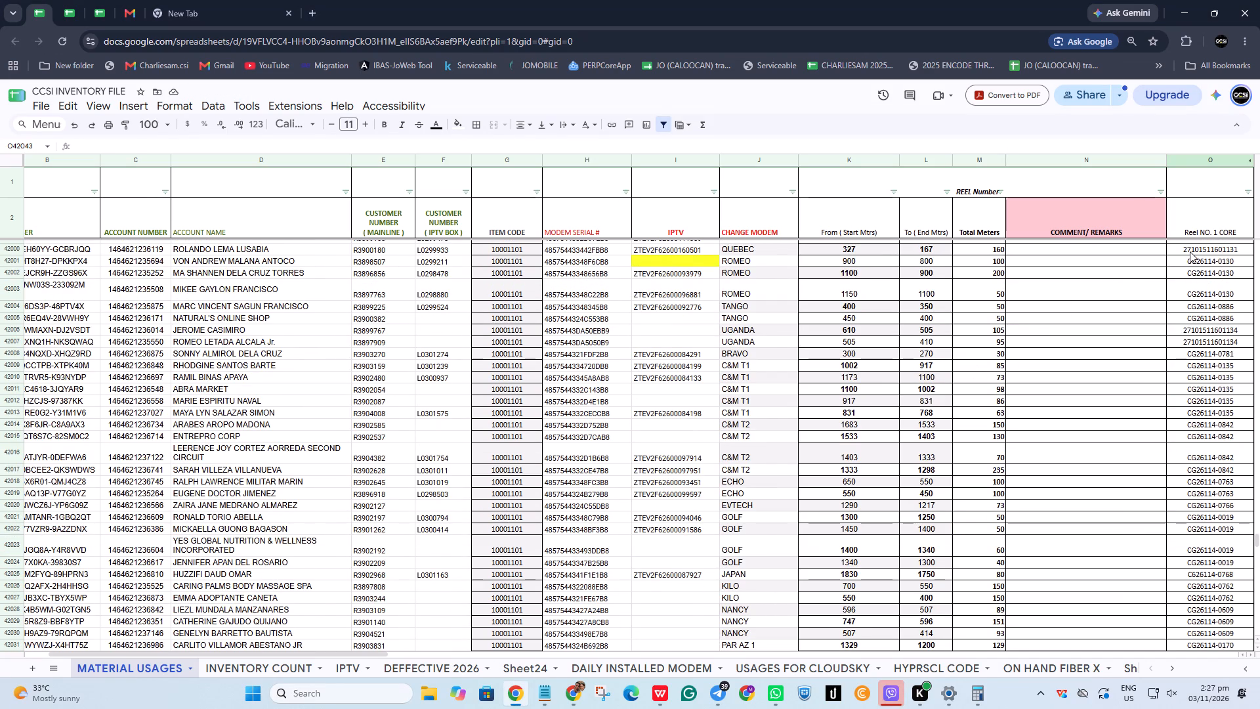
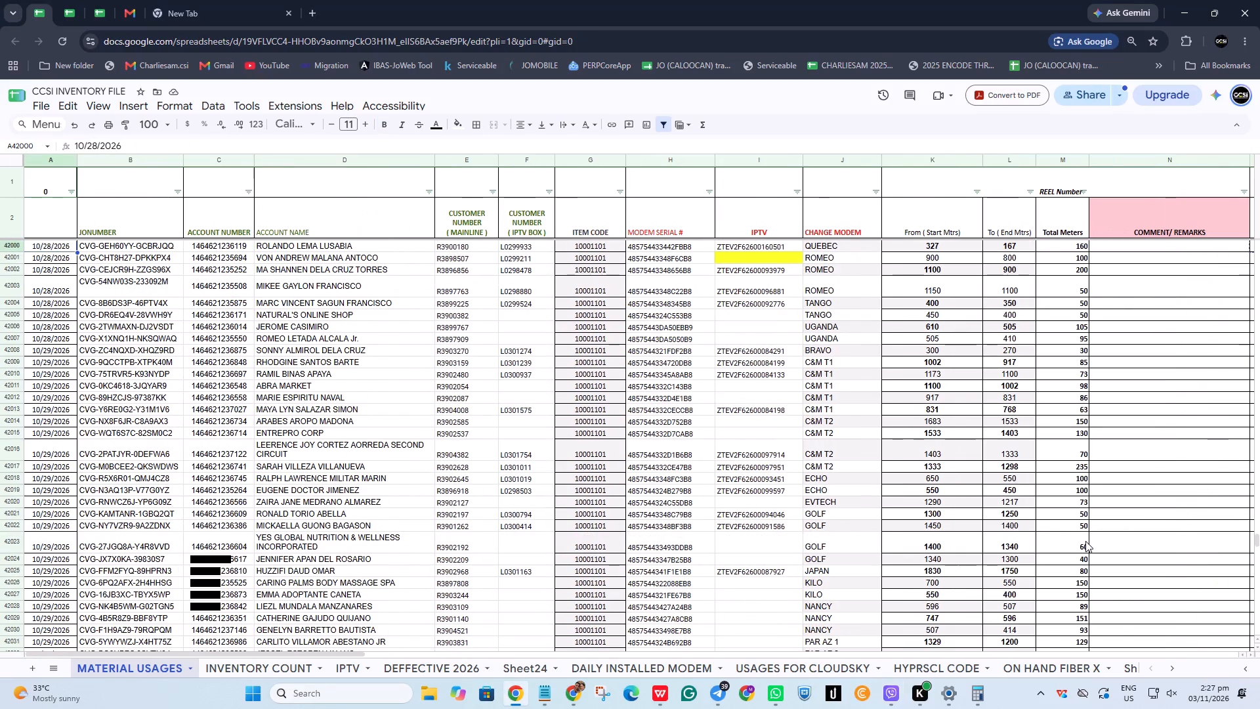
Review the dated MATERIAL USAGES records from row 42000 through the 10/30/2026 entries around row 42059.
key(Down)
key(Down)
key(Down)
key(Down)
key(Down)
key(Down)
key(Down)
key(Down)
key(Down)
key(Down)
key(Down)
key(Down)
key(Down)
key(Down)
key(Down)
key(Down)
key(Down)
key(Down)
key(Down)
key(Down)
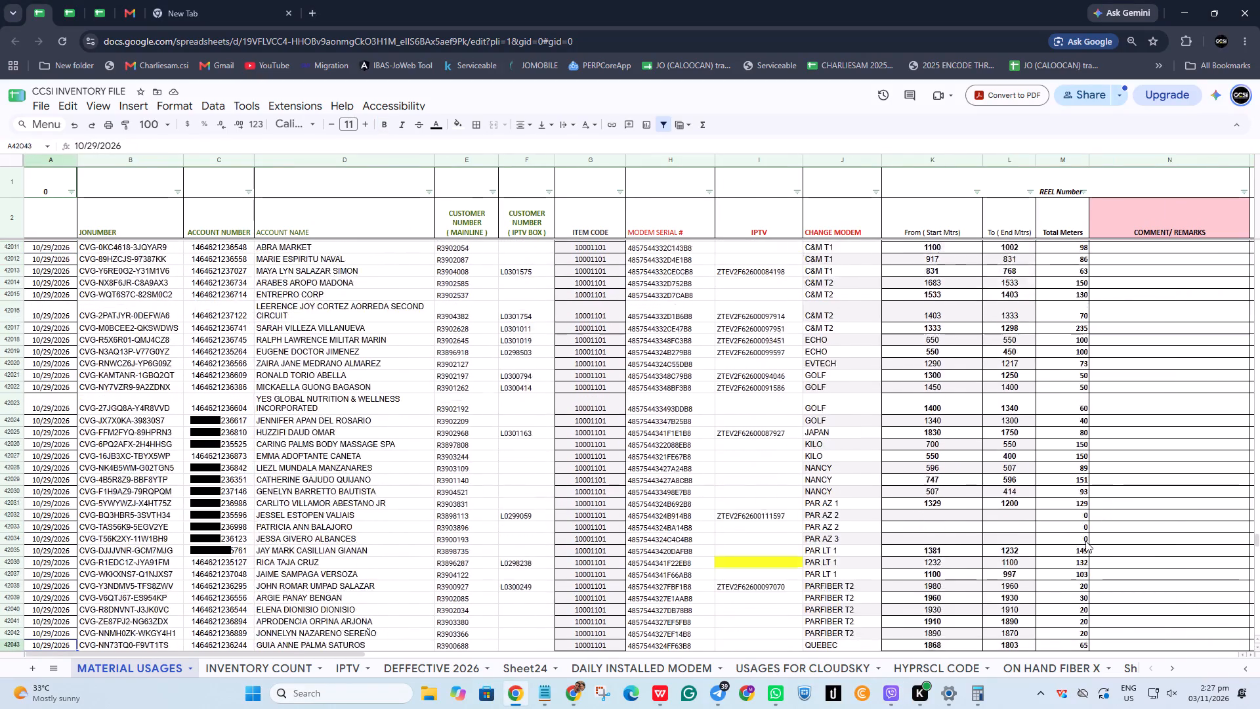
key(Up)
key(Up)
key(Up)
key(Up)
key(Up)
key(Up)
key(Up)
key(Up)
key(Up)
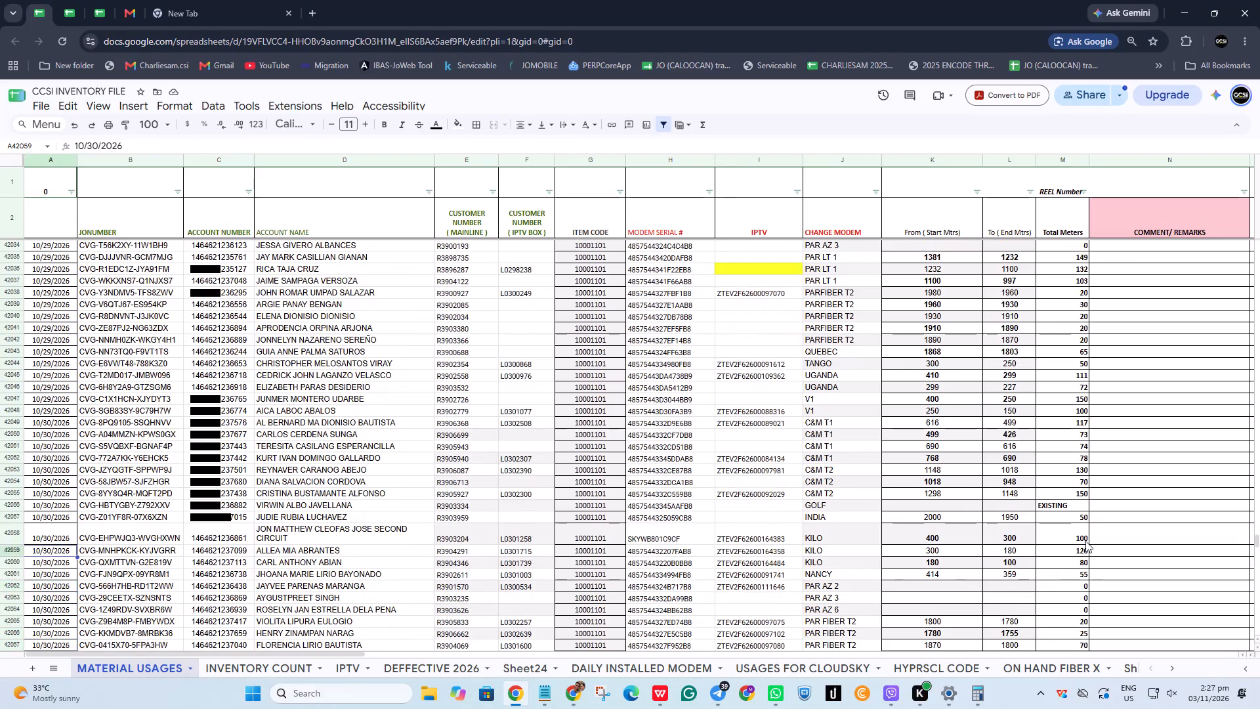
Review the JONUMBER entries from the 10/30/2026 records back up to the GOLF record in row 42022.
key(Right)
key(Up)
key(Up)
key(Up)
key(Up)
key(Up)
key(Up)
key(Up)
key(Up)
key(Up)
key(Up)
key(Up)
key(Up)
key(Up)
key(Up)
key(Up)
key(Up)
key(Up)
key(Up)
key(Up)
key(Up)
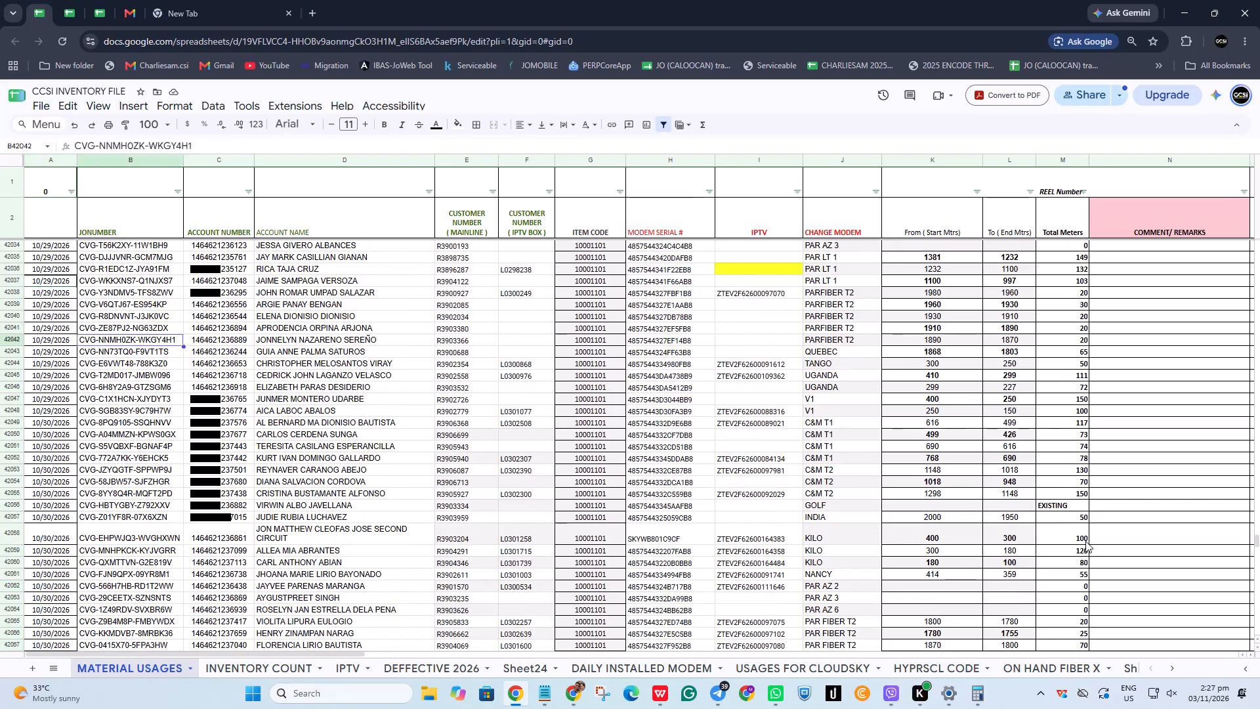
key(Up)
key(Up)
key(Up)
key(Up)
key(Up)
key(Up)
key(Up)
key(Up)
key(Up)
key(Up)
key(Up)
key(Up)
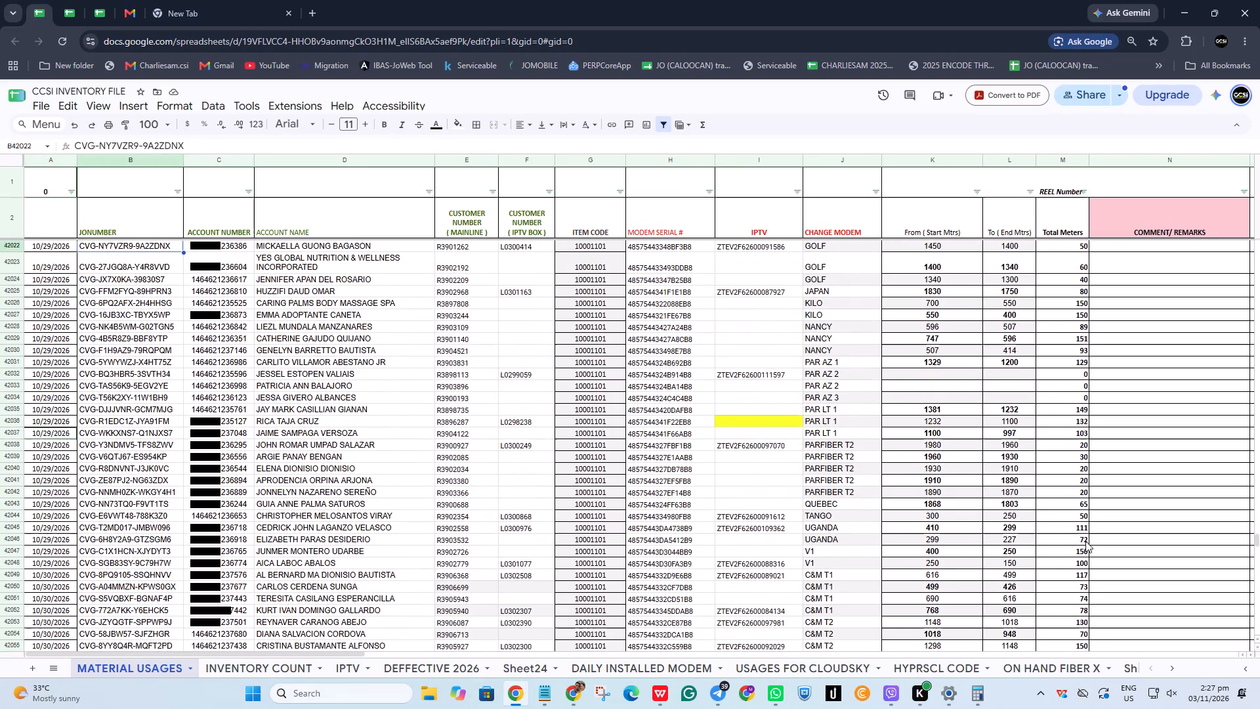
Check the ITEM CODE entries of the 10/29/2026 records around rows 42009 to 42024.
key(Right)
key(Right)
key(Right)
key(Right)
key(Right)
key(Right)
key(Right)
key(Up)
key(Up)
key(Up)
key(Up)
key(Up)
key(Up)
key(Up)
key(Up)
key(Up)
key(Up)
key(Up)
key(Up)
key(Up)
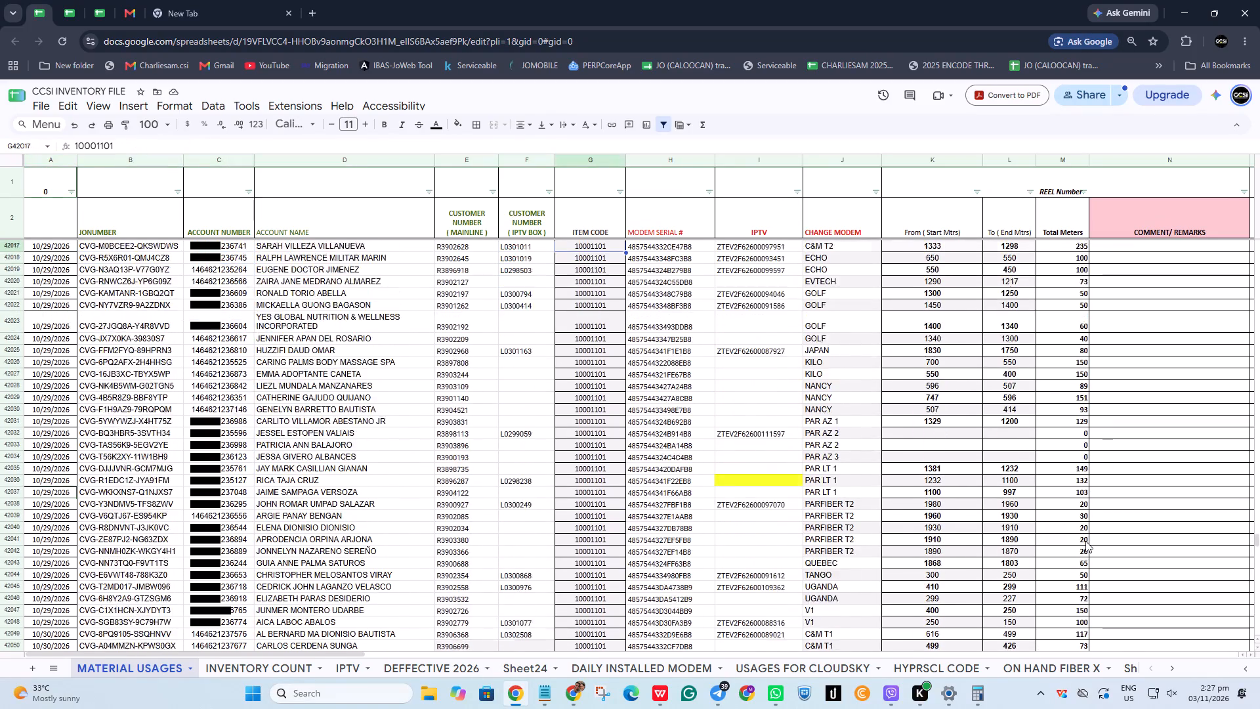
key(Down)
key(Down)
key(Down)
key(Down)
key(Down)
key(Down)
key(Down)
key(Down)
key(Down)
key(Down)
key(Down)
key(Down)
key(Down)
key(Down)
key(Down)
key(Down)
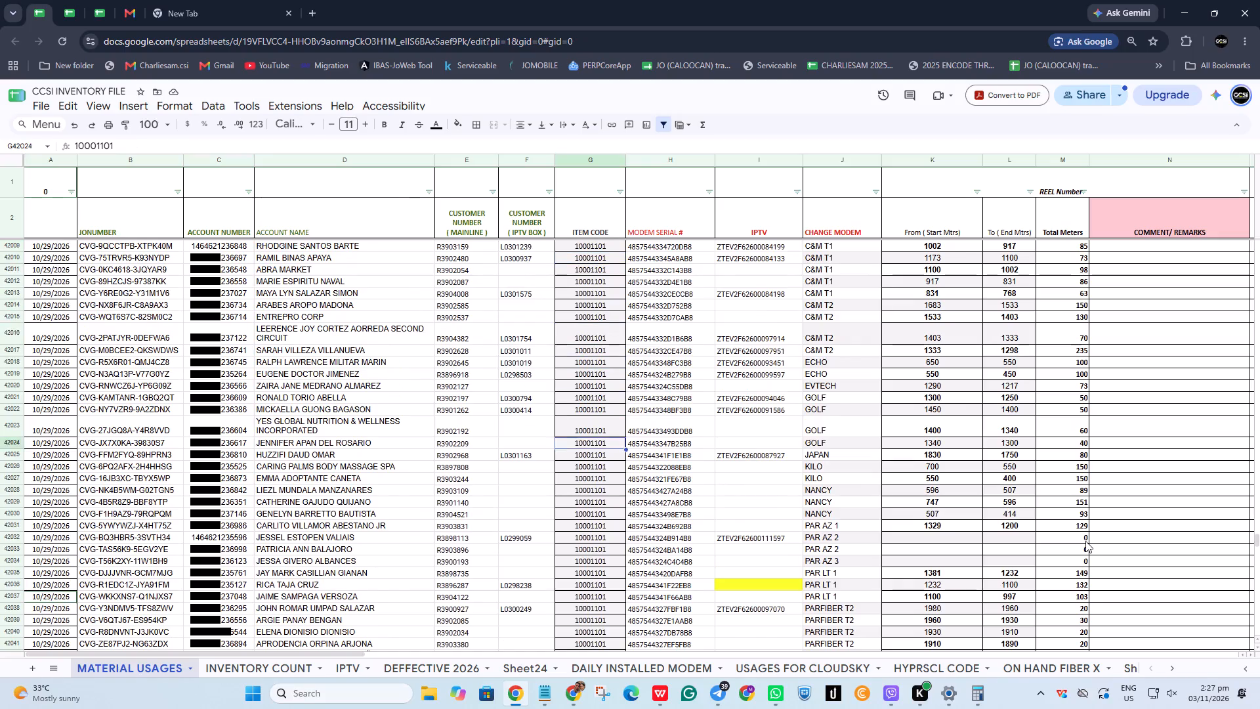
Examine the JAPAN record in row 42025 from its account number across to its IPTV serial.
key(Left)
key(Left)
key(Left)
key(Left)
key(Left)
key(Left)
key(Left)
key(Left)
key(Left)
key(Left)
key(Left)
key(Left)
key(Left)
key(Left)
key(Left)
key(Left)
key(Right)
key(Right)
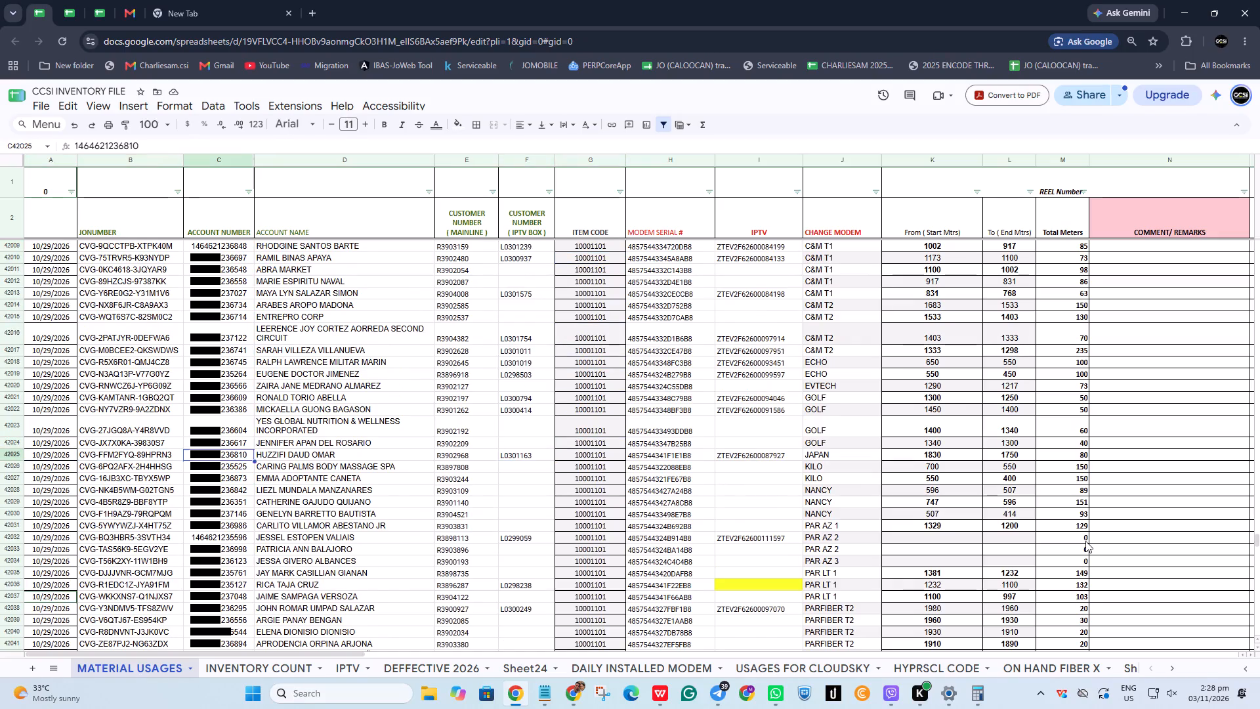
key(Right)
key(Right)
key(Right)
key(Right)
key(Right)
key(Right)
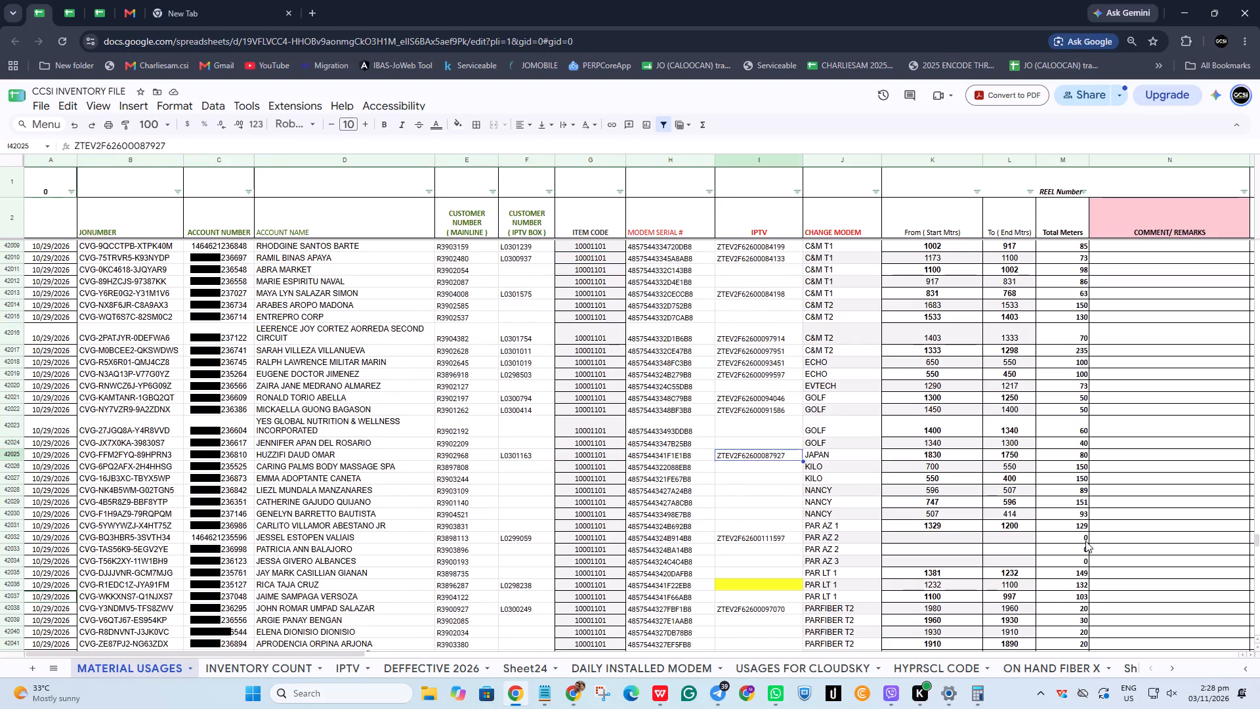
Review the records from row 42025 down to the 10/30/2026 GOLF record in row 42056.
key(Left)
key(Left)
key(Left)
key(Left)
key(Left)
key(Left)
key(Left)
key(Left)
key(Left)
key(Down)
key(Down)
key(Down)
key(Down)
key(Down)
key(Down)
key(Down)
key(Down)
key(Down)
key(Down)
key(Down)
key(Down)
key(Down)
key(Down)
key(Down)
key(Down)
key(Down)
key(Down)
key(Down)
key(Down)
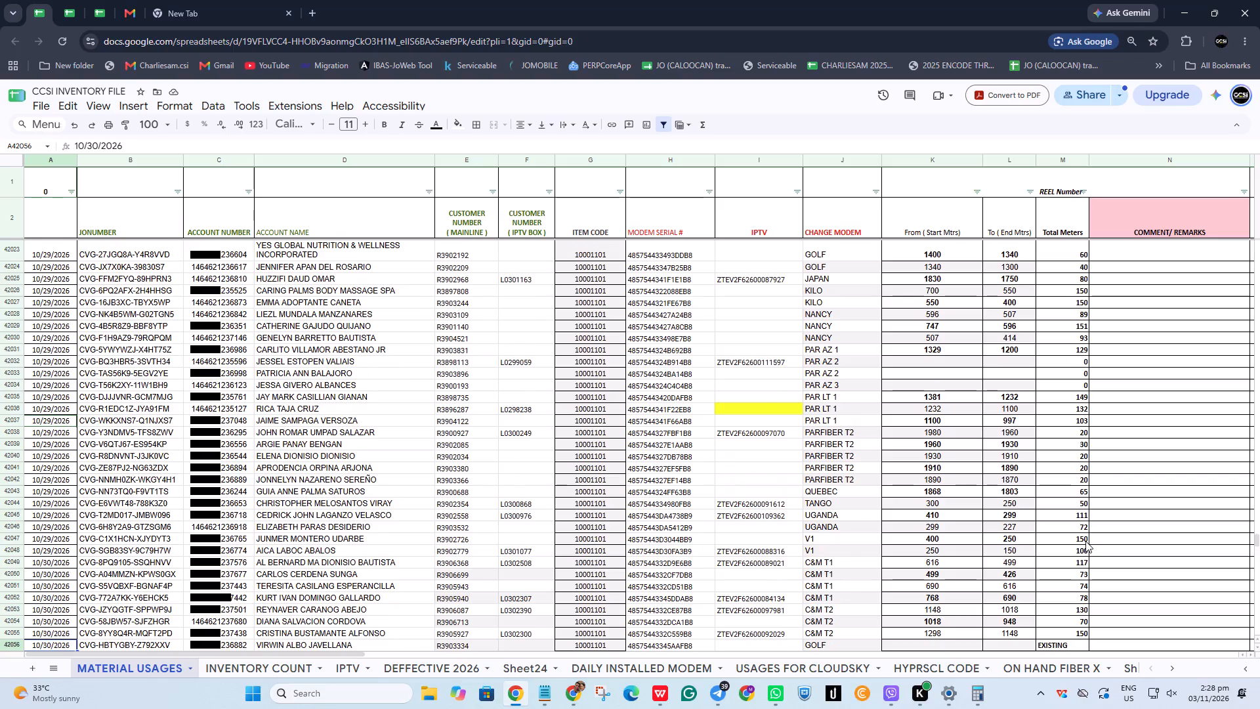
Check the JONUMBER entries of the 10/30/2026 records from row 42056 down to row 42066.
key(Right)
key(Down)
key(Down)
key(Down)
key(Down)
key(Down)
key(Down)
key(Down)
key(Down)
key(Down)
key(Down)
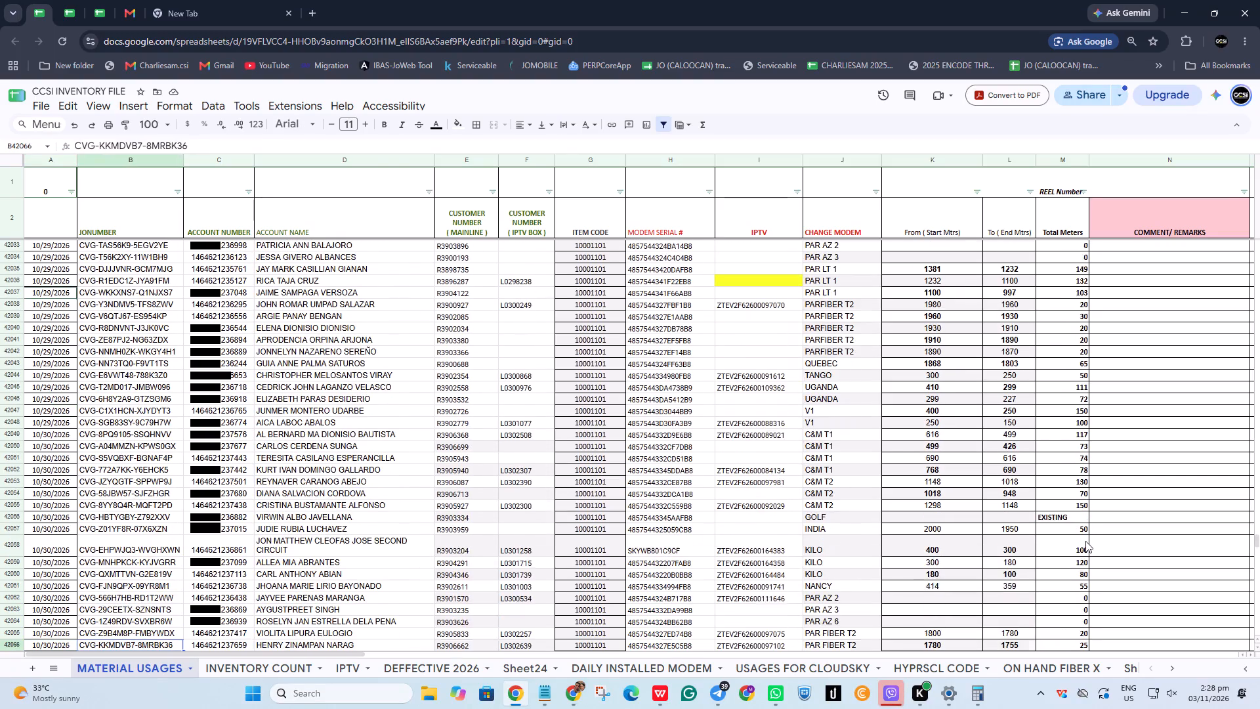
Return to the INDIA record in row 42057 and examine it from its JONUMBER across to its modem serial.
key(Up)
key(Up)
key(Up)
key(Up)
key(Up)
key(Up)
key(Up)
key(Up)
key(Up)
key(Up)
key(Right)
key(Right)
key(Right)
key(Right)
key(Right)
key(Right)
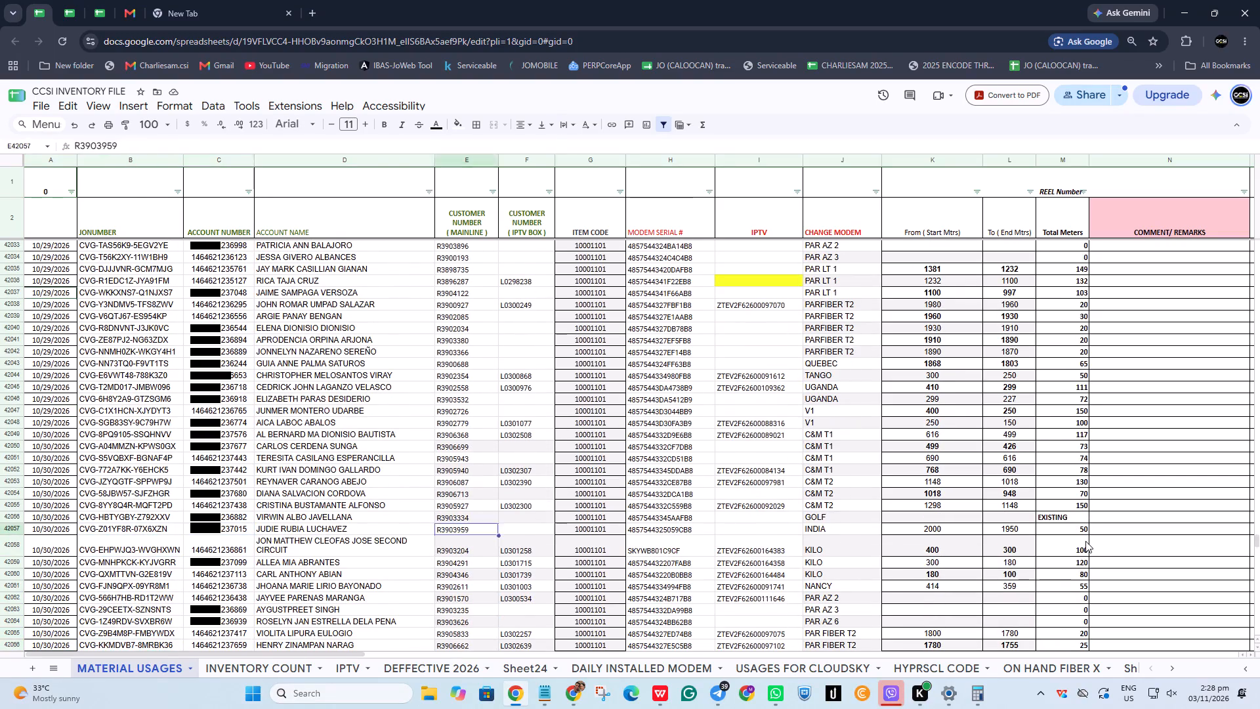
Review the MODEM SERIAL # entries from row 42057 down to the 10/31/2026 C&M T2 record in row 42084.
key(Down)
key(Down)
key(Down)
key(Down)
key(Down)
key(Down)
key(Down)
key(Down)
key(Down)
key(Down)
key(Down)
key(Down)
key(Down)
key(Down)
key(Down)
key(Down)
key(Down)
key(Down)
key(Down)
key(Down)
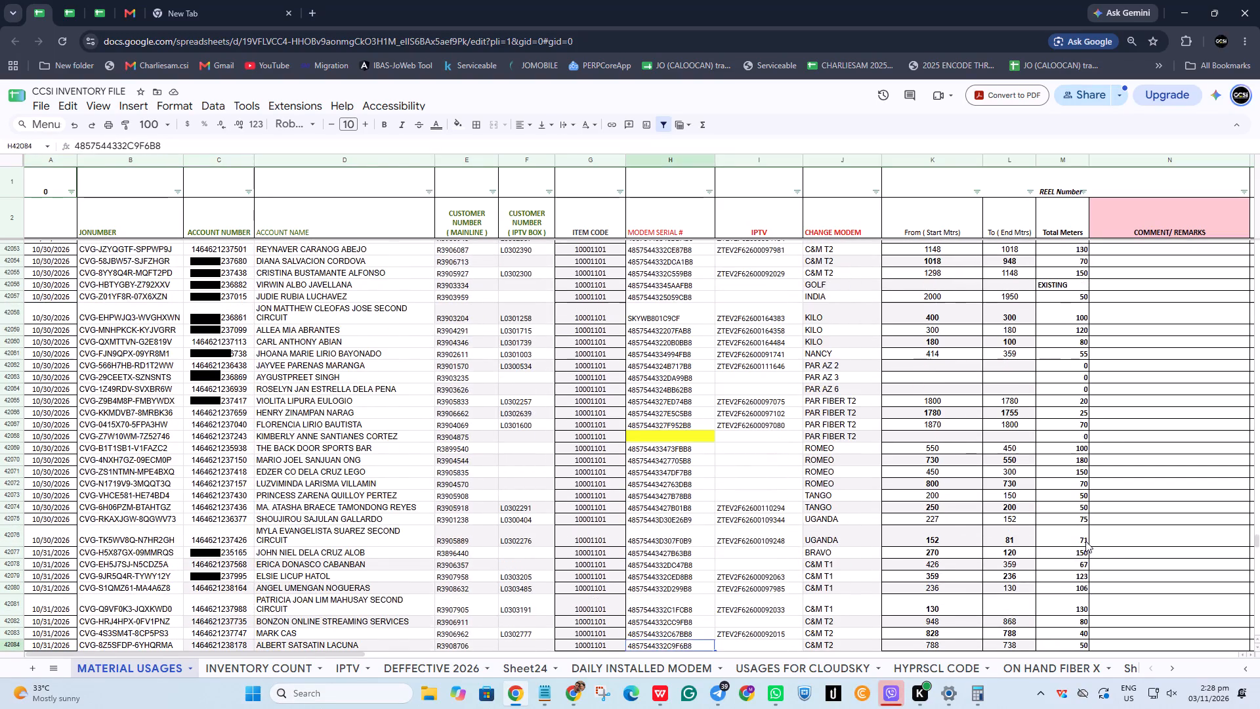
Review the MODEM SERIAL # entries from row 42084 down to the 11/02/2026 C&M T1 record in row 42107.
key(Down)
key(Down)
key(Down)
key(Down)
key(Down)
key(Down)
key(Down)
key(Down)
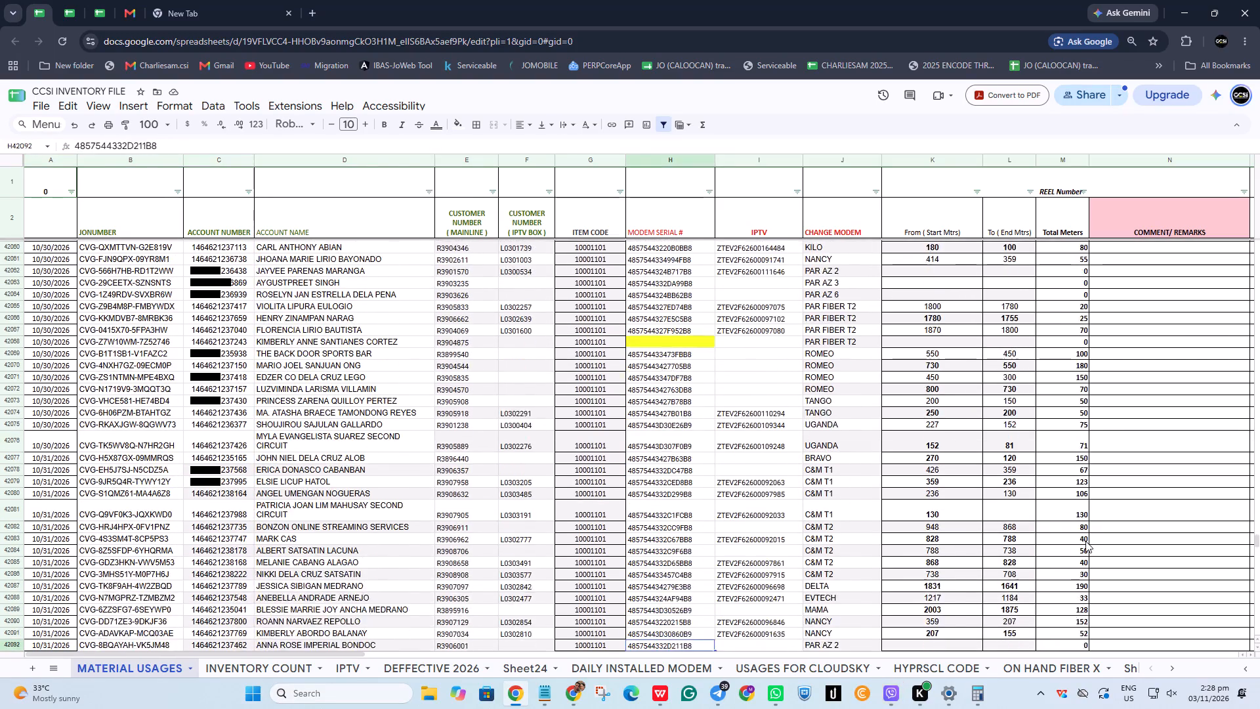
key(Down)
key(Down)
key(Down)
key(Down)
key(Down)
key(Down)
key(Down)
key(Down)
key(Down)
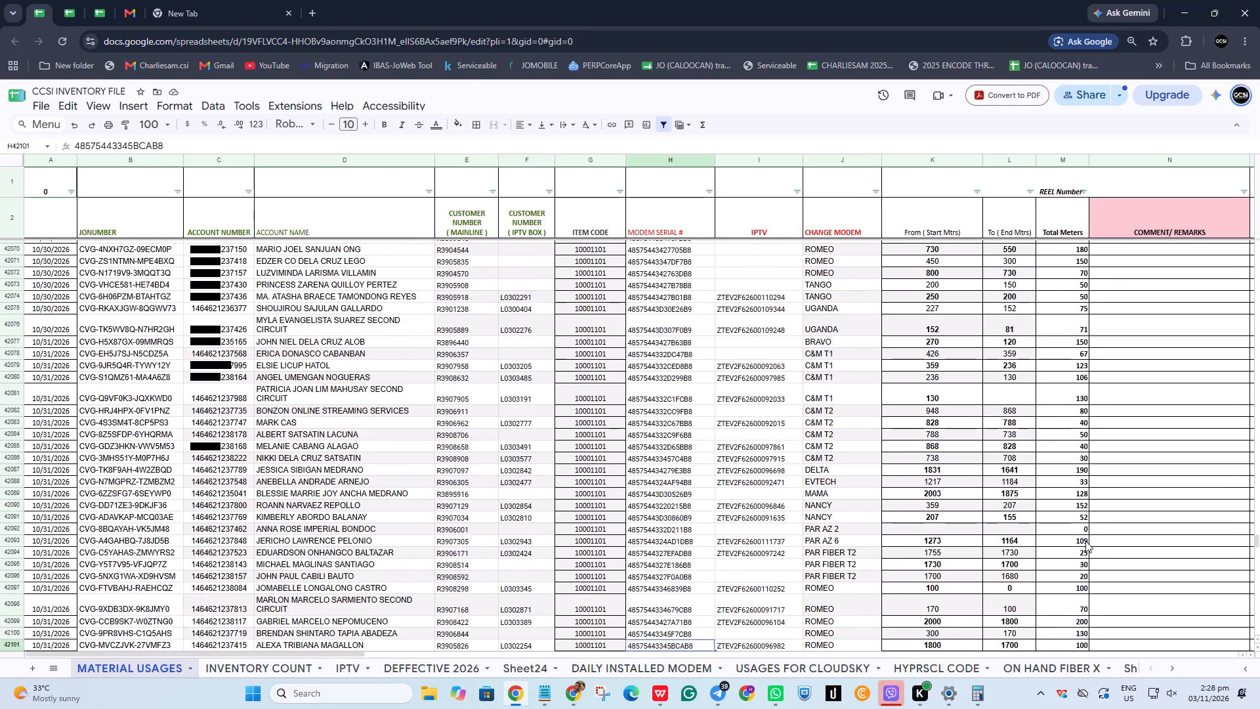
key(Down)
key(Down)
key(Down)
key(Down)
key(Down)
key(Down)
key(Down)
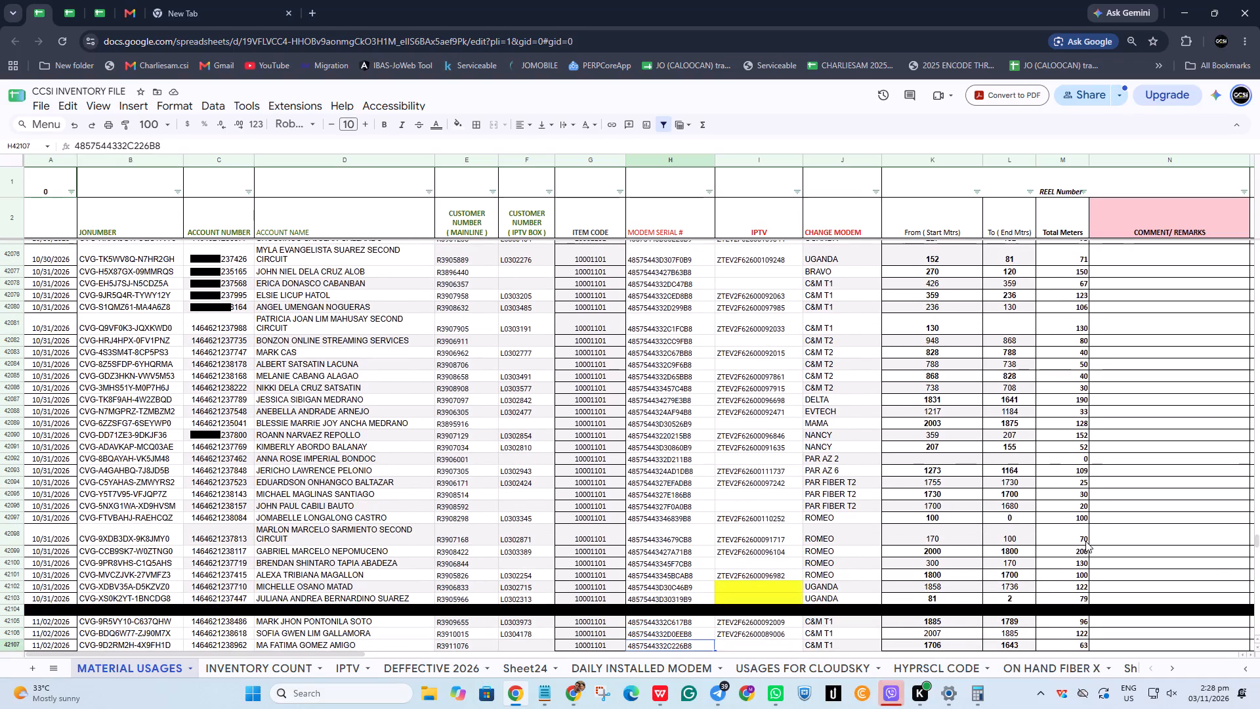
Examine the black separator row 42104 from the modem serial column across to the To (End Mtrs) column.
key(Up)
key(Up)
key(Up)
key(Up)
key(Down)
key(Right)
key(Right)
key(Right)
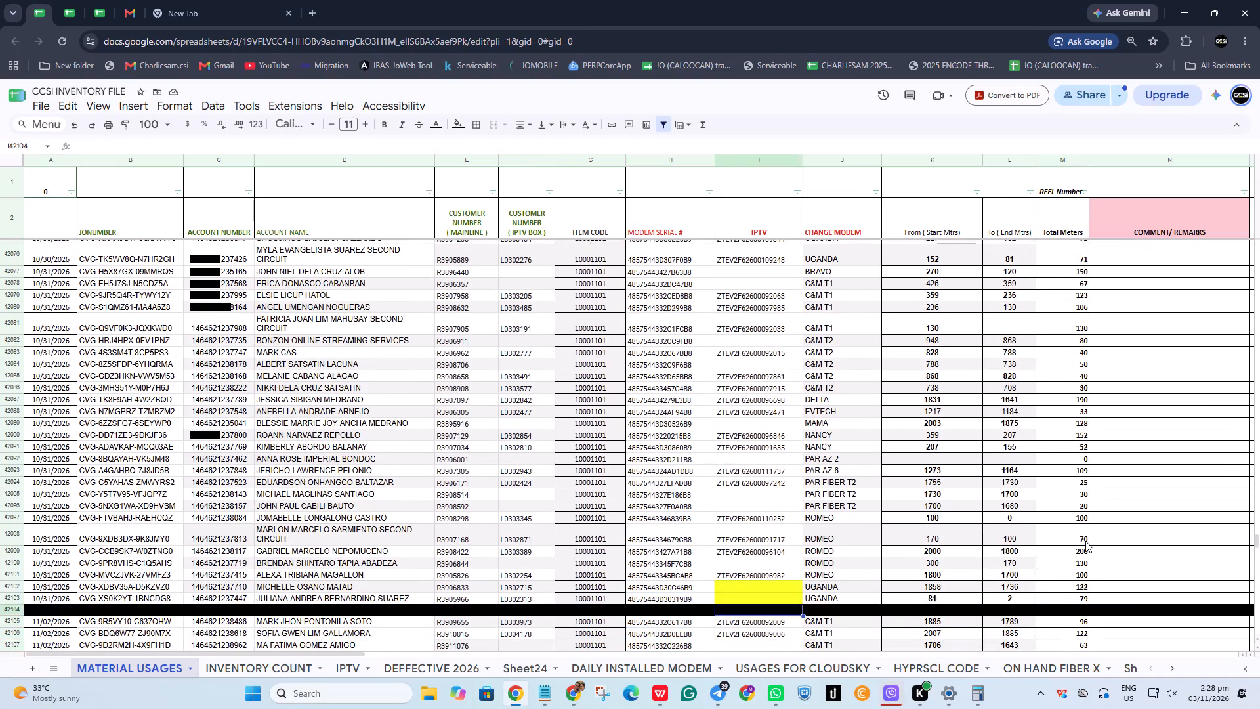
key(Right)
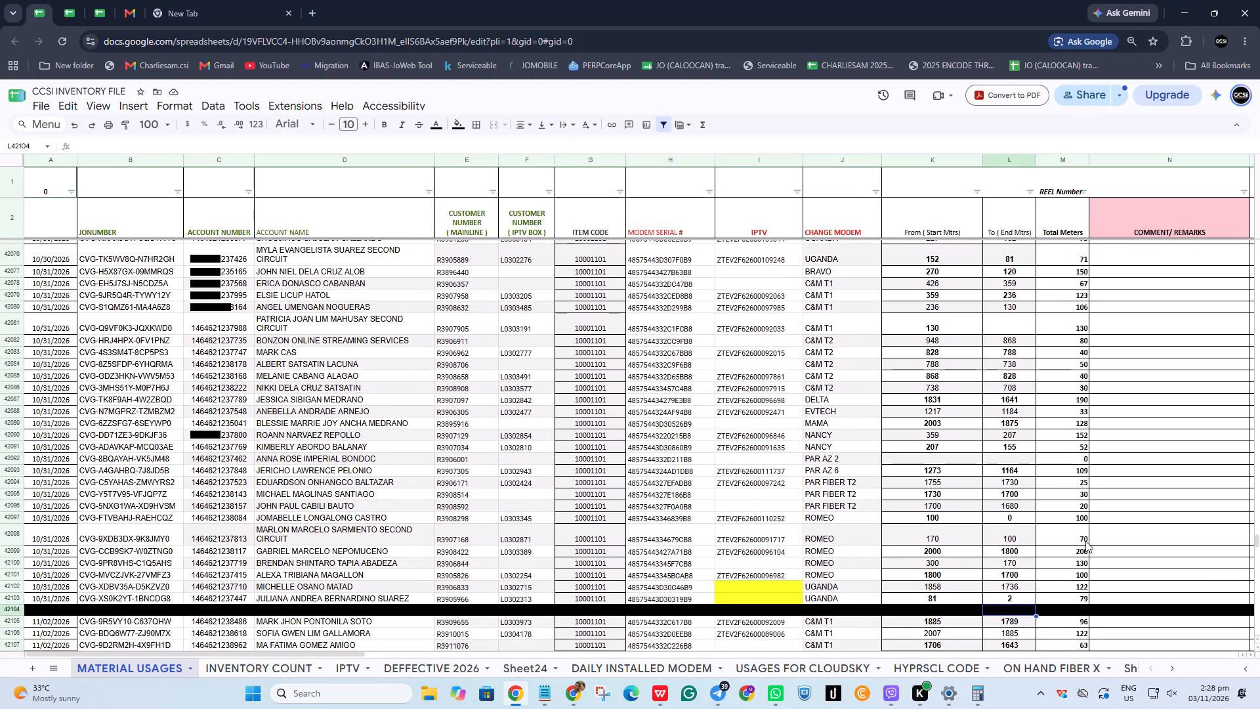
key(Left)
key(Left)
Check the CHANGE MODEM entries of the 10/31/2026 records from row 42104 back up to DELTA in row 42087.
key(Up)
key(Up)
key(Up)
key(Up)
key(Up)
key(Up)
key(Up)
key(Up)
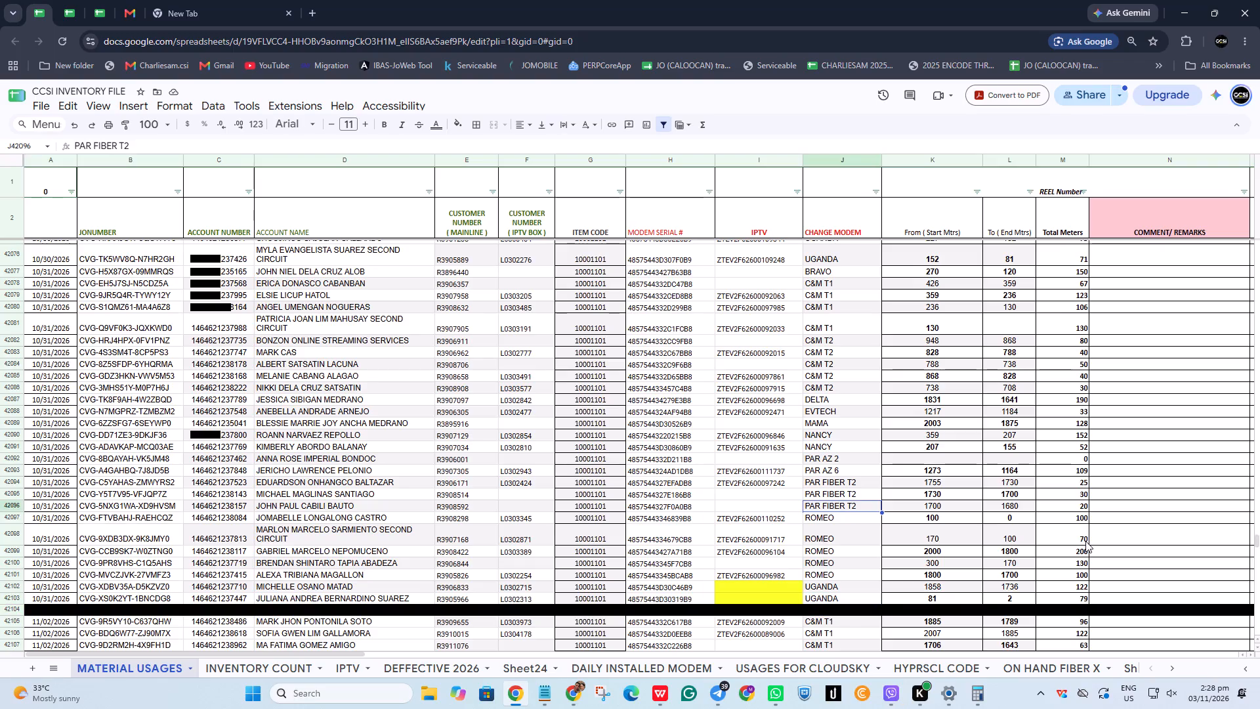
key(Right)
key(Left)
key(Up)
key(Up)
key(Up)
key(Up)
key(Up)
key(Up)
key(Up)
key(Up)
key(Up)
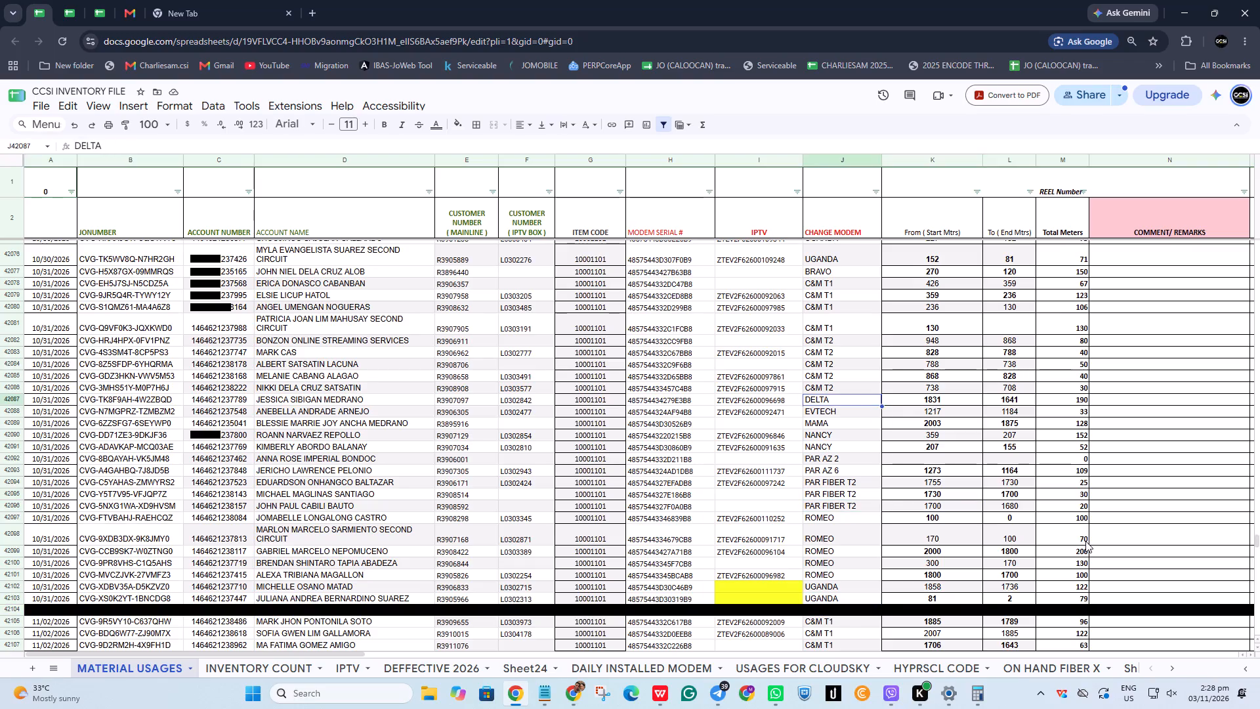
Check the CHANGE MODEM entries from row 42087 up to the 10/30/2026 PAR FIBER T2 record in row 42068.
key(Up)
key(Up)
key(Up)
key(Up)
key(Up)
key(Up)
key(Up)
key(Up)
key(Up)
key(Up)
key(Up)
key(Up)
key(Up)
key(Up)
key(Up)
key(Up)
key(Up)
key(Up)
key(Up)
key(Up)
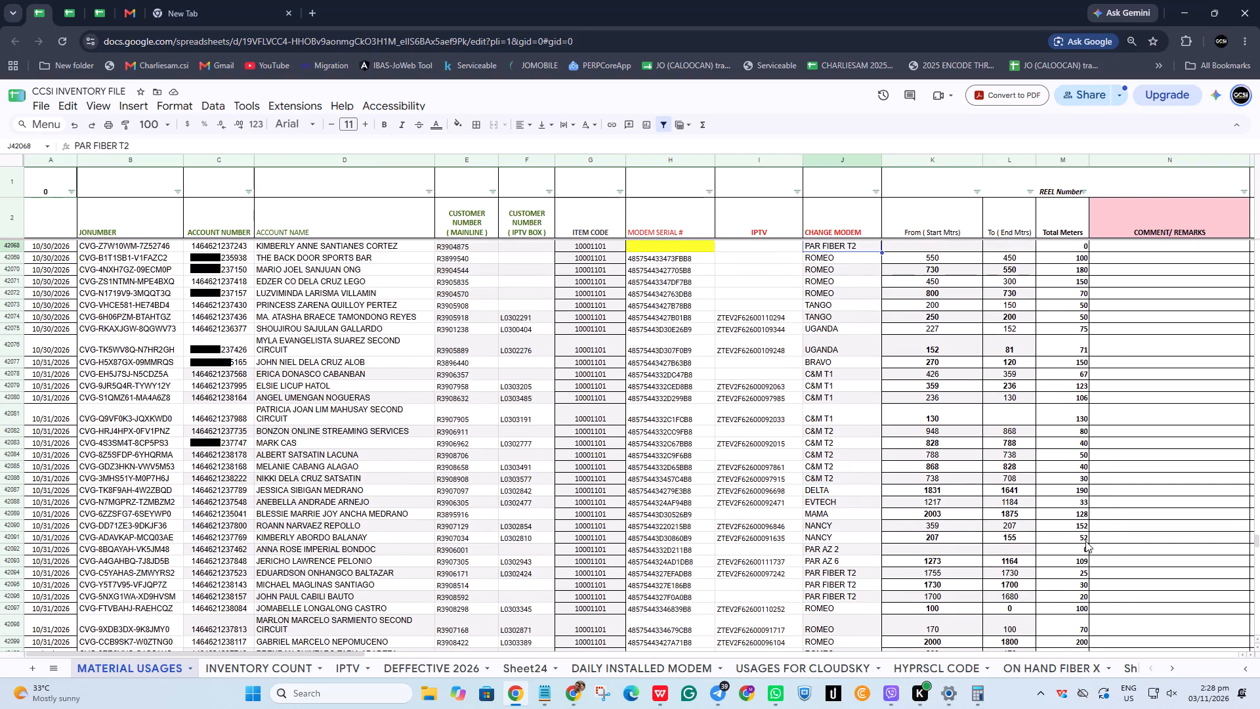
Check the CHANGE MODEM entries from row 42068 up to the 10/29/2026 PAR LT 1 record in row 42035.
key(Up)
key(Up)
key(Up)
key(Up)
key(Up)
key(Up)
key(Up)
key(Up)
key(Up)
key(Up)
key(Up)
key(Up)
key(Up)
key(Up)
key(Up)
key(Up)
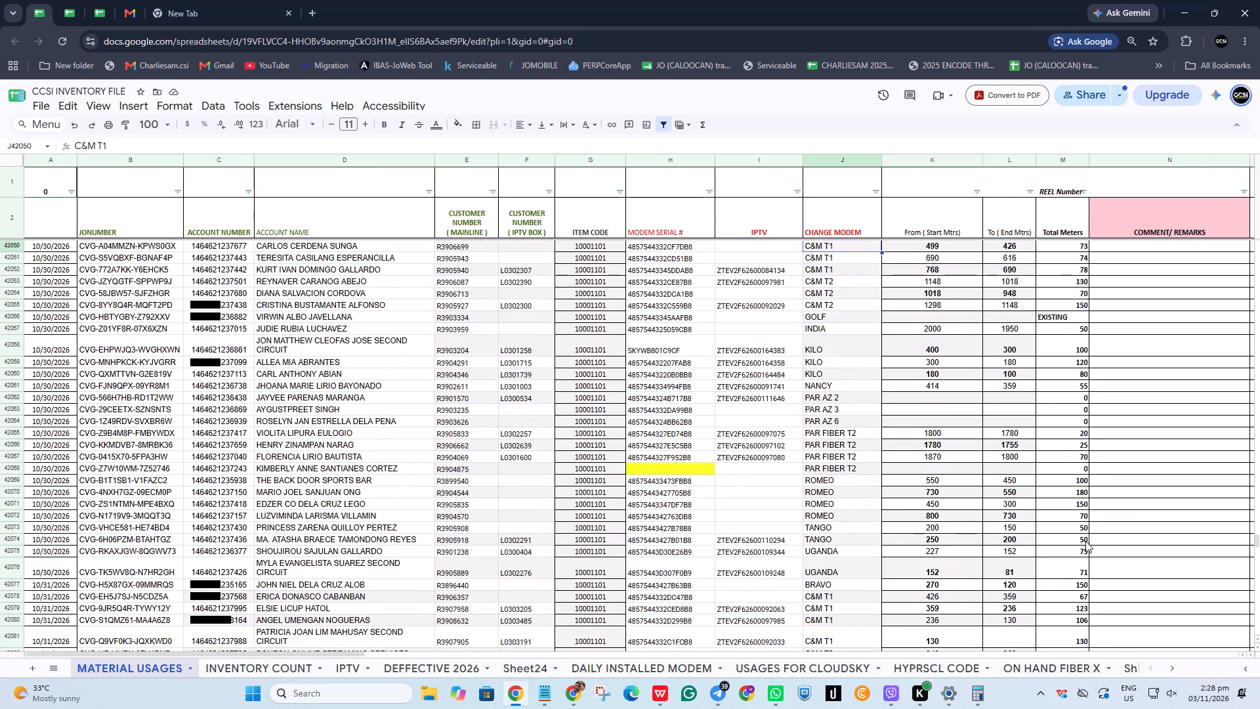
key(Down)
key(Up)
key(Up)
key(Up)
key(Up)
key(Up)
key(Up)
key(Up)
key(Up)
key(Up)
key(Up)
key(Up)
key(Up)
key(Up)
key(Up)
key(Up)
key(Up)
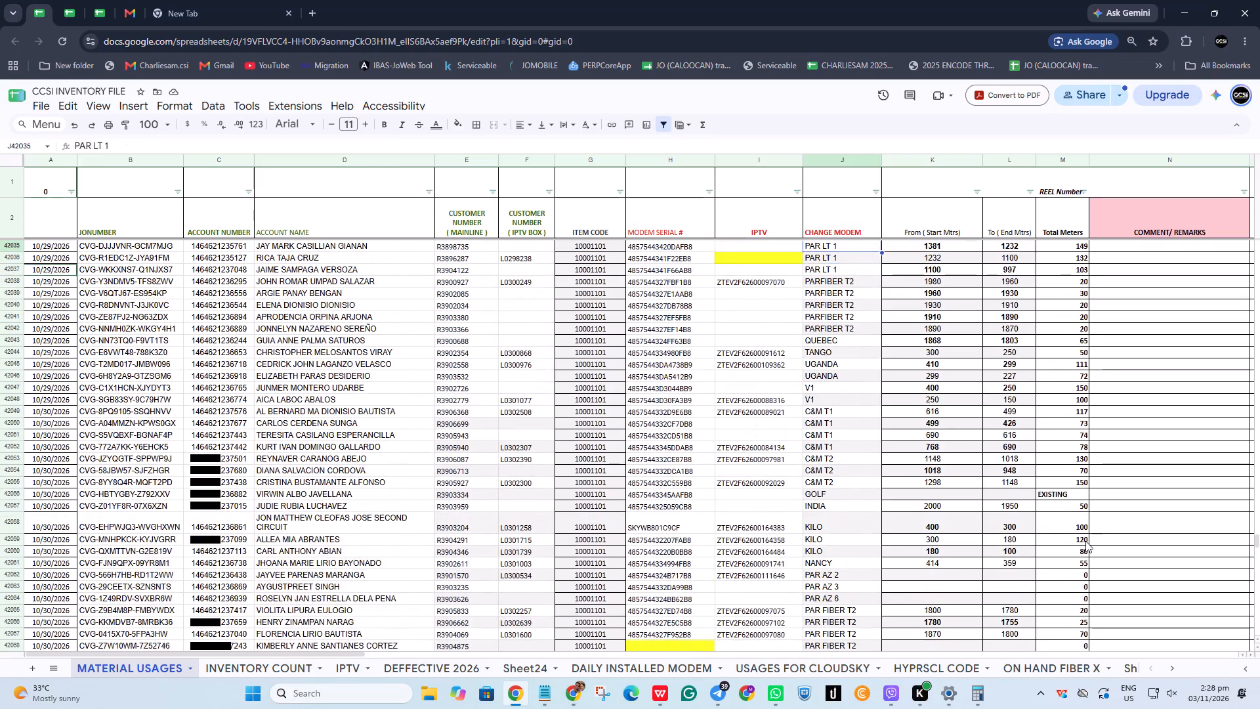
Check the CHANGE MODEM entries from the 10/29/2026 PAR LT 1 record in row 42035 up to GOLF in row 42023.
key(Up)
key(Down)
key(Down)
key(Down)
key(Down)
key(Down)
key(Up)
key(Up)
key(Up)
key(Up)
key(Up)
key(Up)
key(Up)
key(Up)
key(Up)
key(Up)
key(Up)
key(Up)
key(Up)
key(Up)
key(Up)
key(Up)
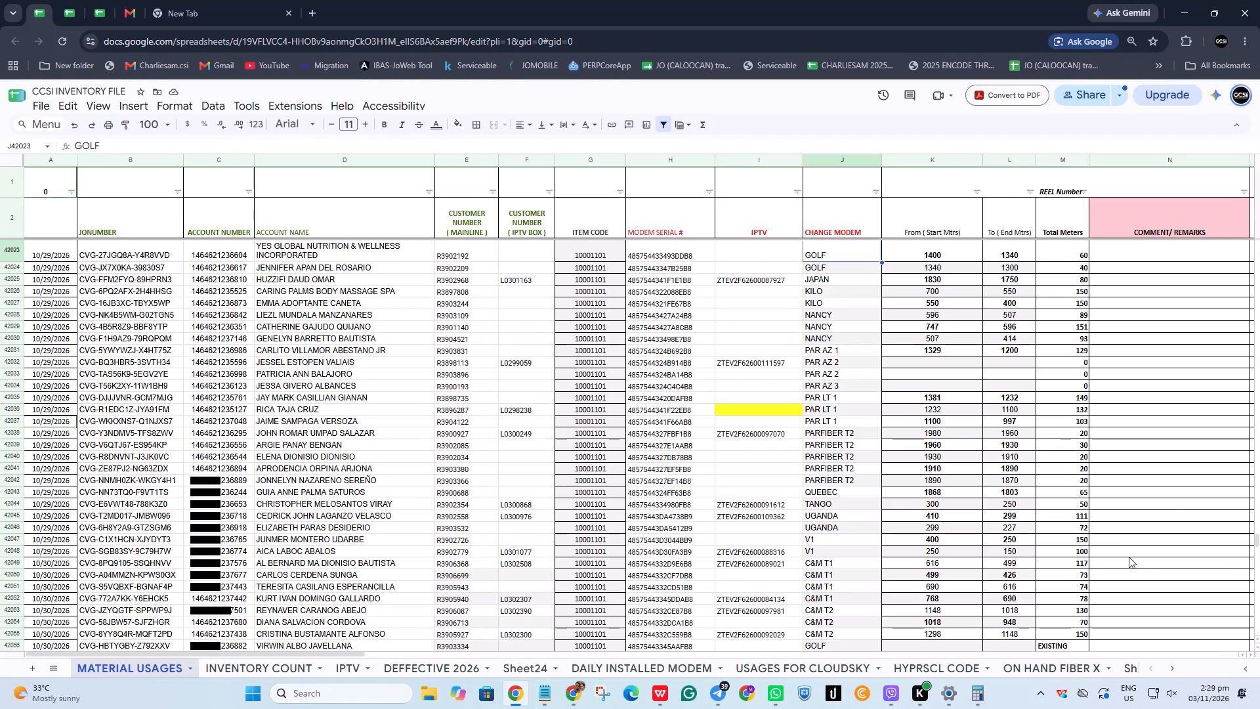
Examine the 10/30/2026 PAR AZ 3 record in row 42063 from its meter columns back to its date.
scroll(705, 468, down, 1)
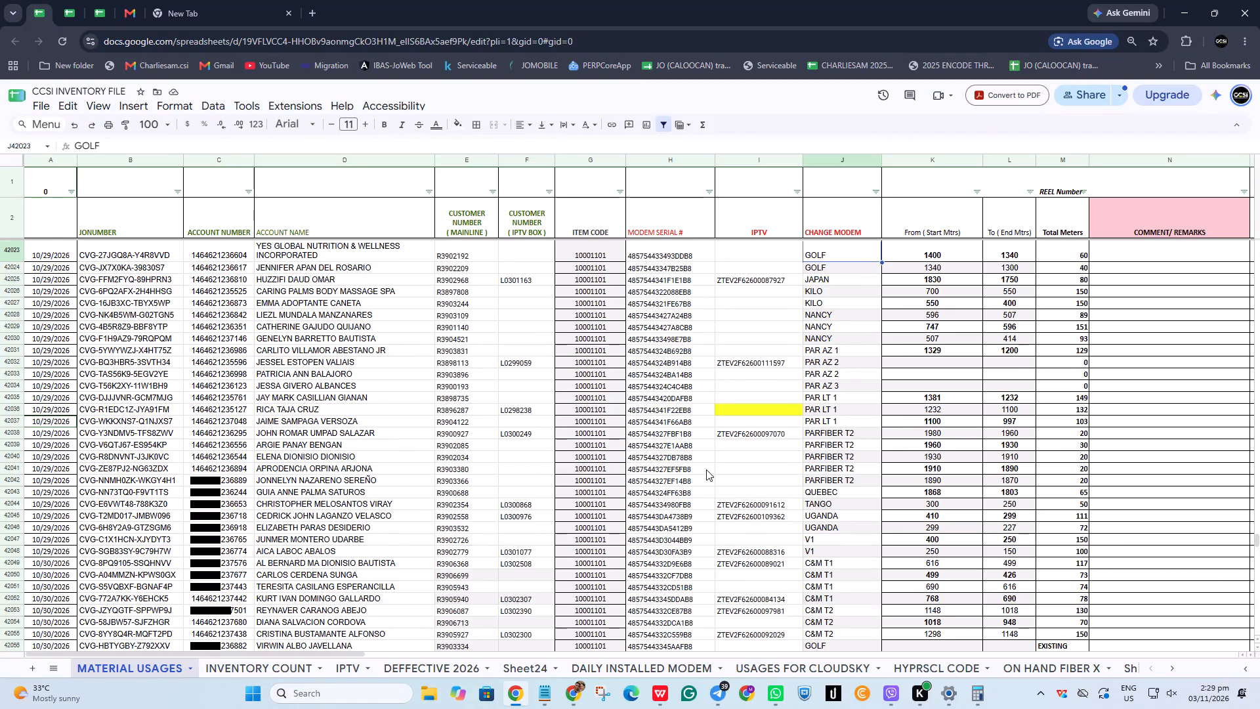
scroll(862, 576, down, 2)
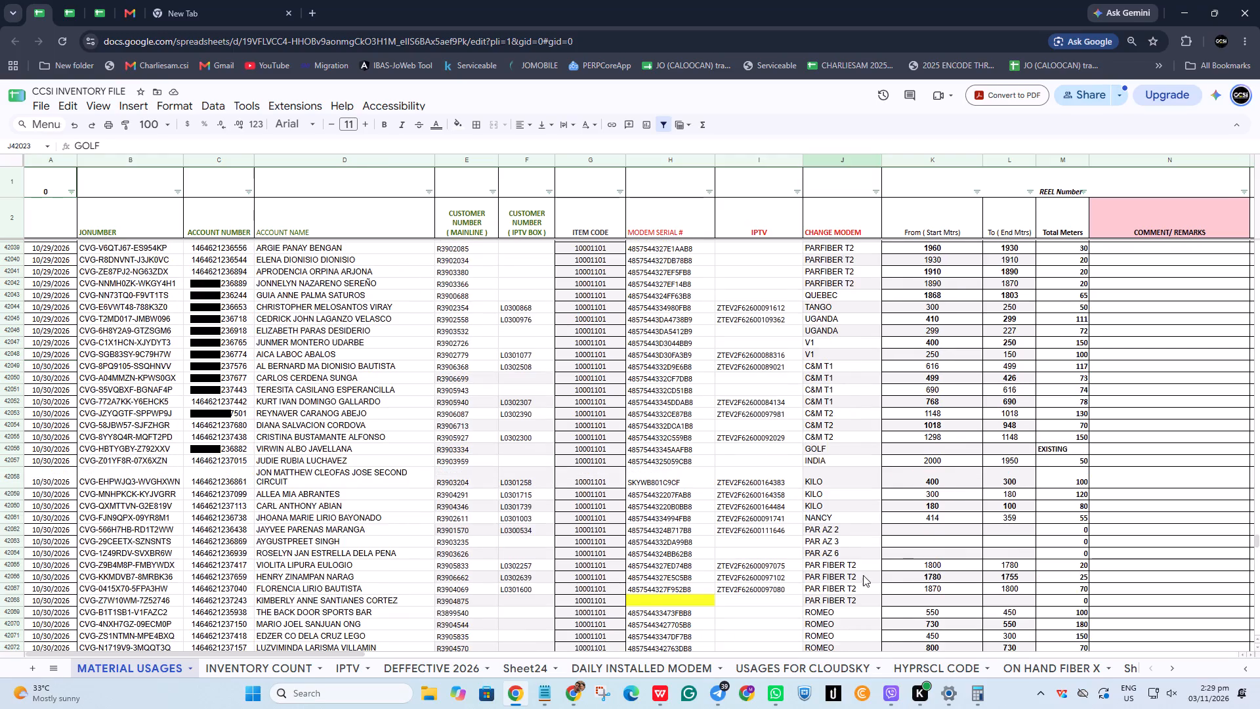
scroll(866, 574, down, 2)
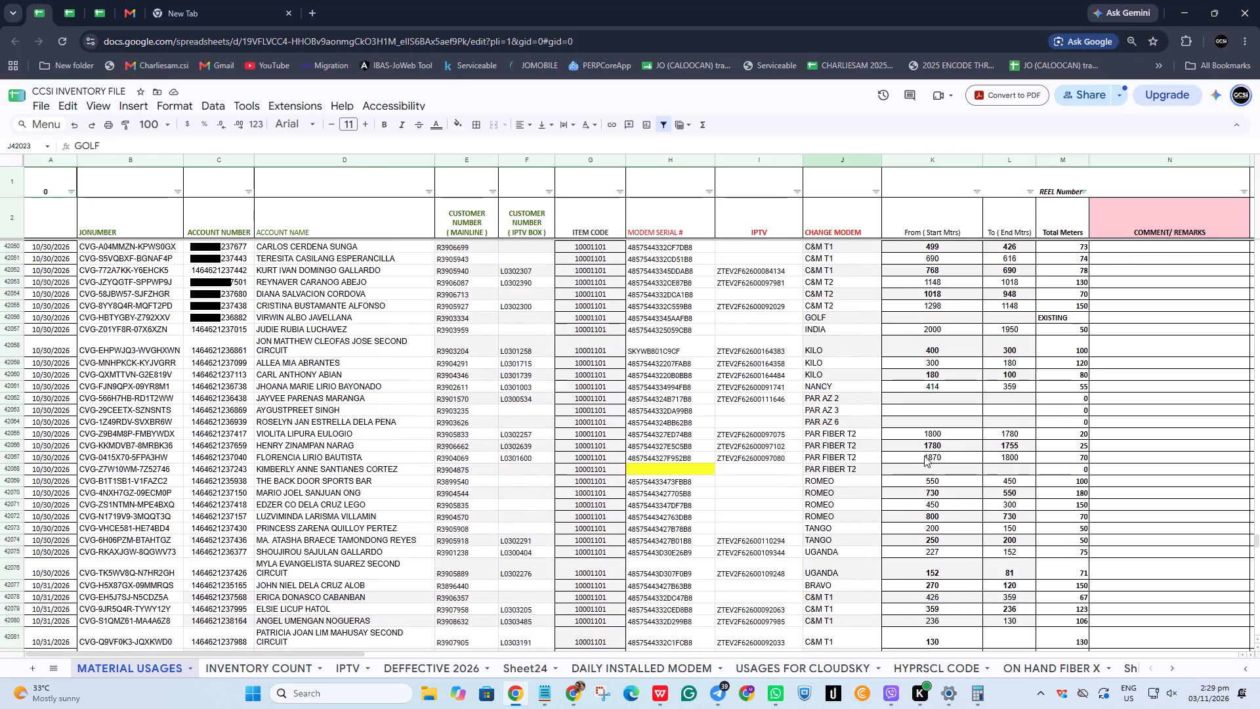
click(936, 408)
key(Tab)
key(Tab)
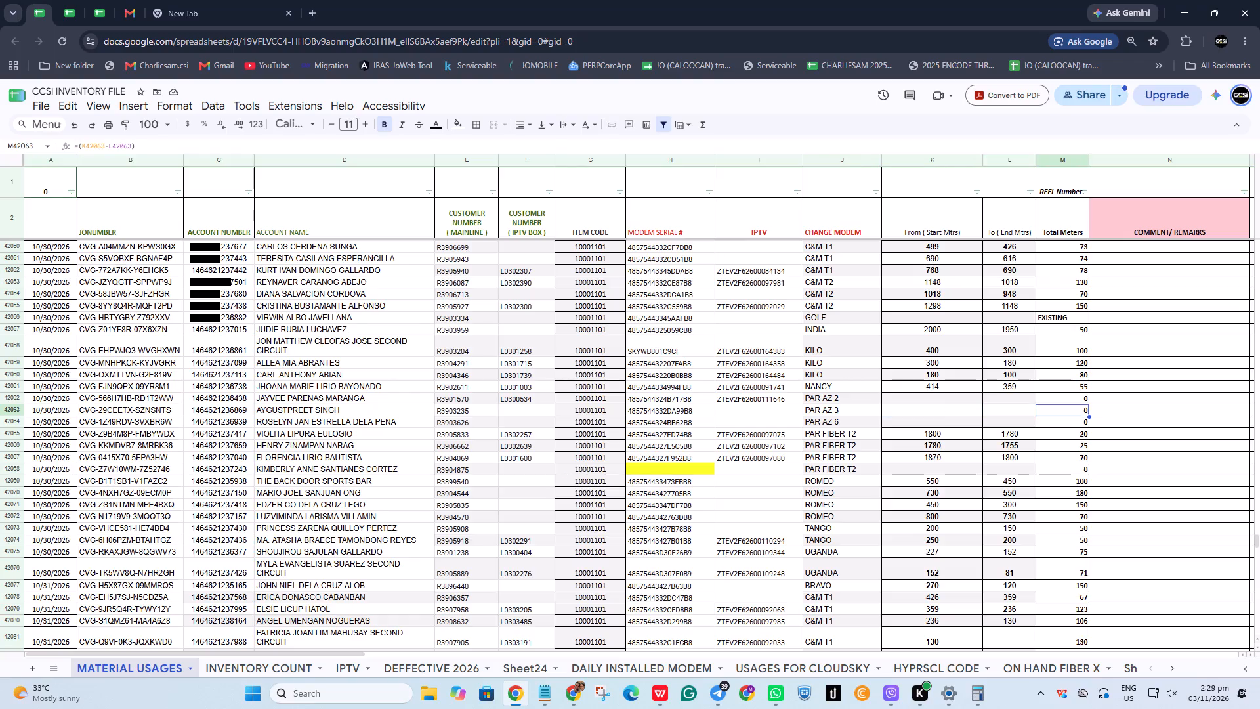
key(Left)
key(Left)
key(Left)
key(Left)
key(Left)
key(Left)
key(Left)
key(Left)
key(Left)
key(Left)
key(Left)
key(Left)
key(Left)
key(Left)
key(Left)
key(Left)
key(Left)
key(Left)
key(Left)
Review the records from row 42063 up through the 10/29/2026 rows for missing values.
key(Up)
key(Up)
key(Up)
key(Up)
key(Up)
key(Up)
key(Up)
key(Up)
key(Up)
key(Up)
key(Up)
key(Up)
key(Up)
key(Up)
key(Up)
key(Up)
key(Up)
key(Up)
key(Up)
key(Up)
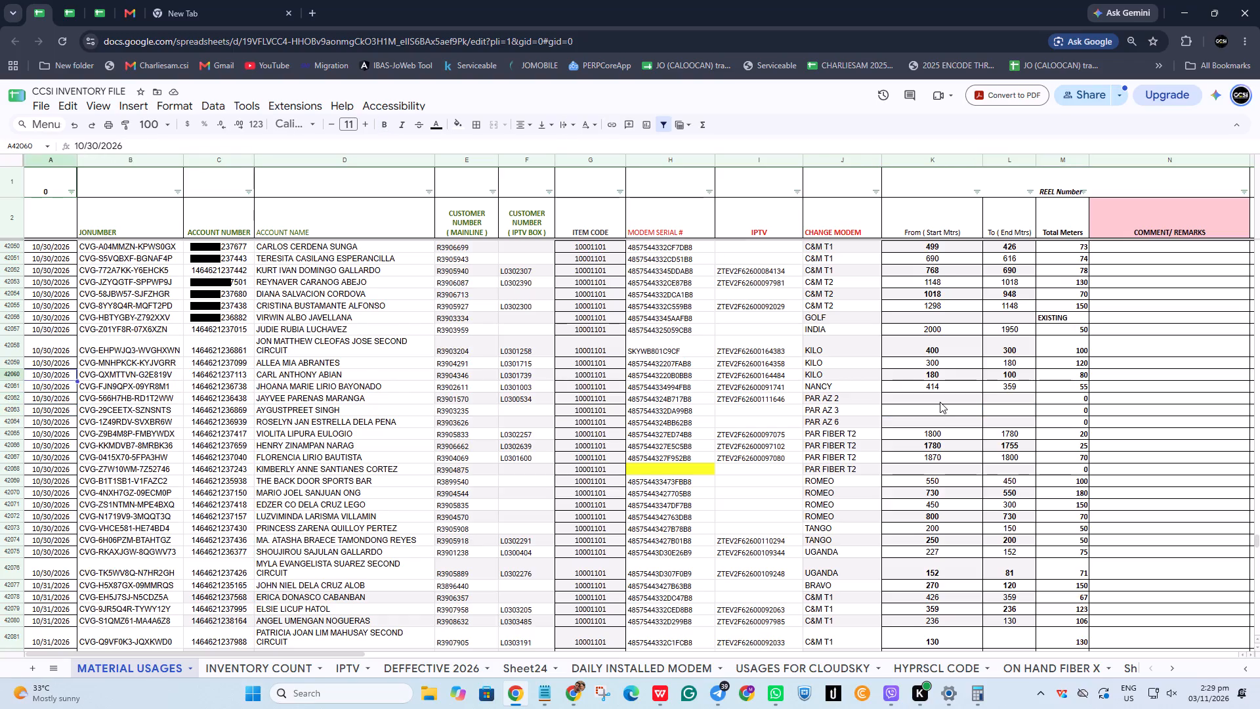
key(Right)
key(Right)
key(Right)
key(Right)
key(Right)
key(Right)
key(Right)
key(Right)
key(Right)
key(Right)
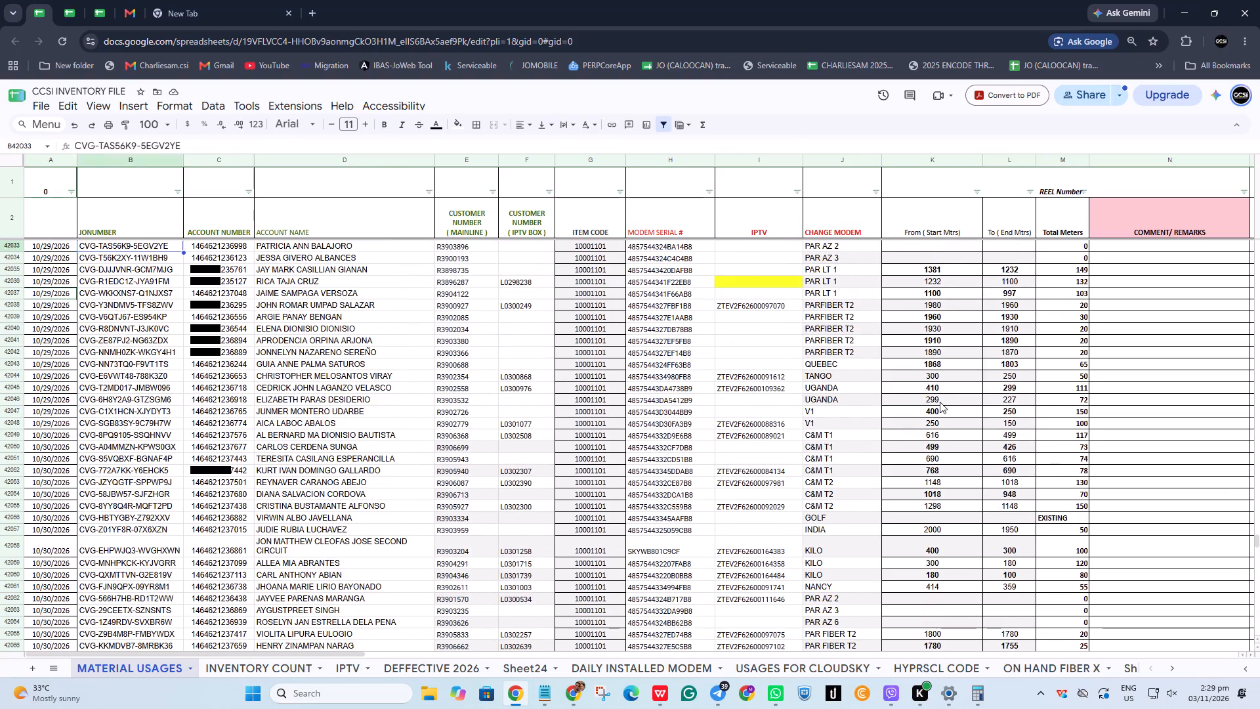
key(Down)
key(Up)
key(Up)
key(Up)
key(Up)
key(Up)
key(Up)
key(Up)
key(Up)
key(Up)
key(Up)
key(Up)
key(Up)
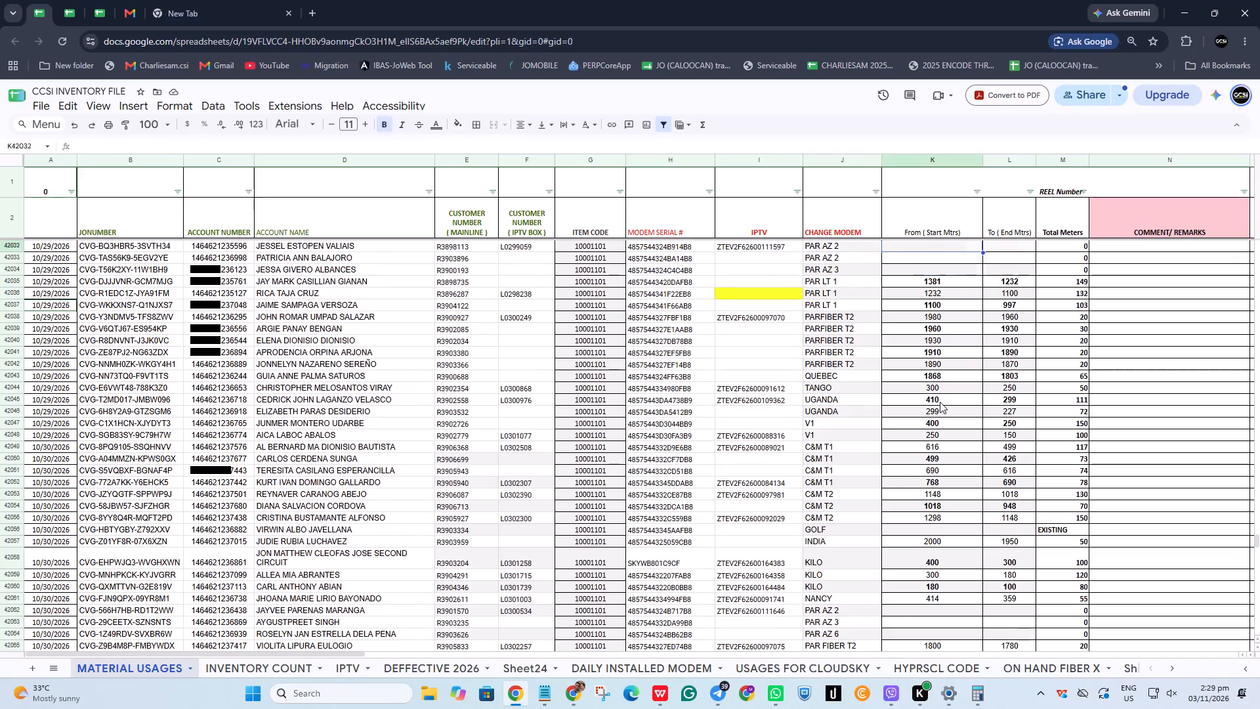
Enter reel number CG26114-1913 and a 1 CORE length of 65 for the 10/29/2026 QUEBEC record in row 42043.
key(Down)
key(Down)
key(Down)
key(Down)
key(Down)
key(Down)
key(Down)
key(Down)
key(Down)
key(Down)
key(Down)
key(Down)
key(Down)
key(Down)
key(Down)
key(Down)
key(Down)
key(Down)
key(Down)
key(Down)
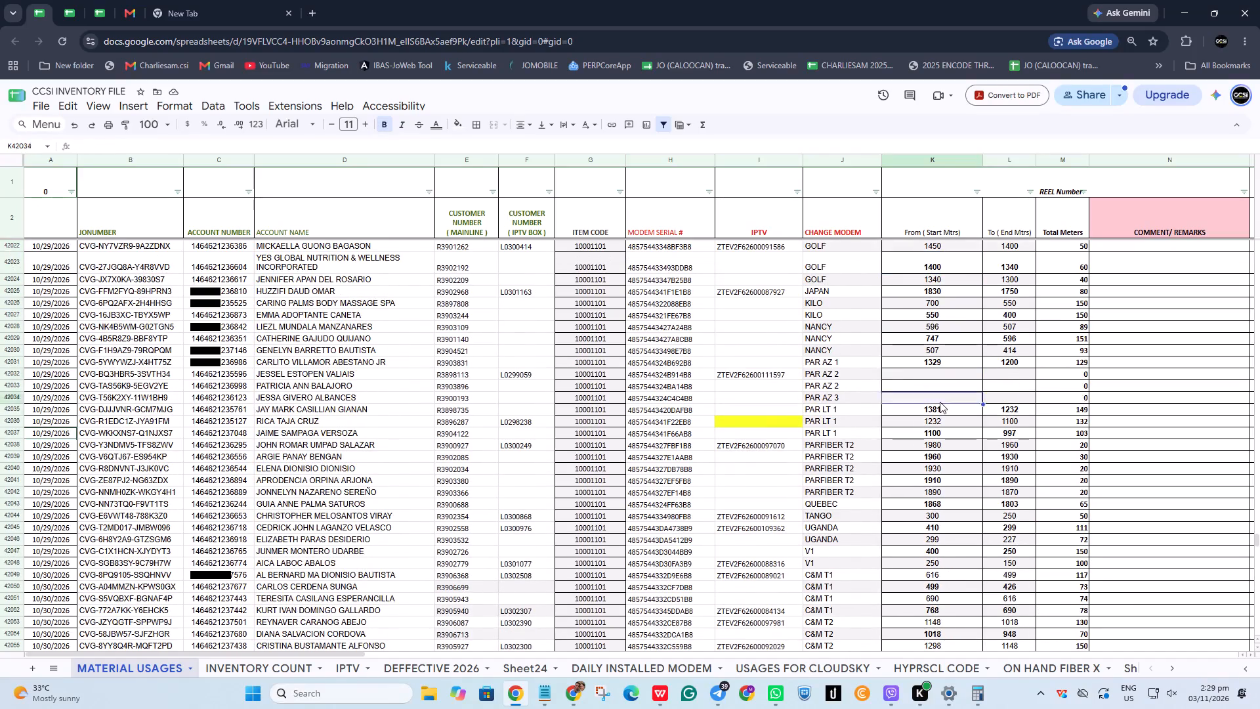
key(Up)
key(Up)
key(Tab)
key(Tab)
key(Tab)
key(Tab)
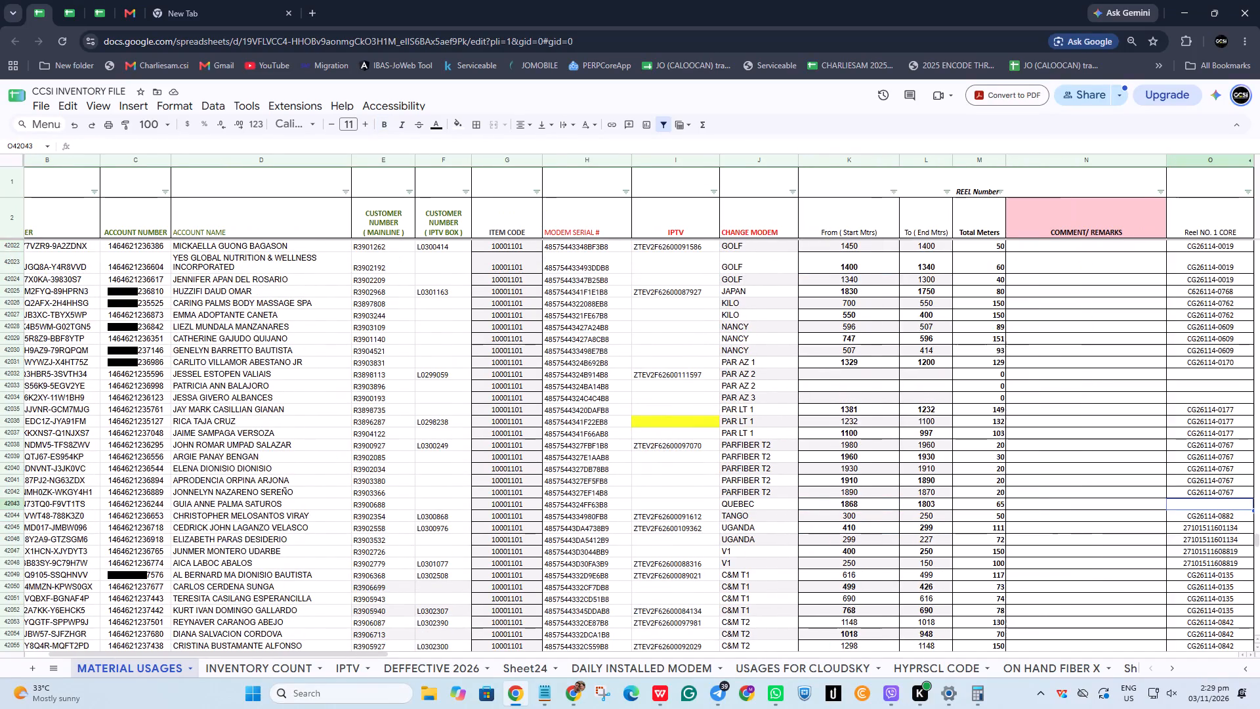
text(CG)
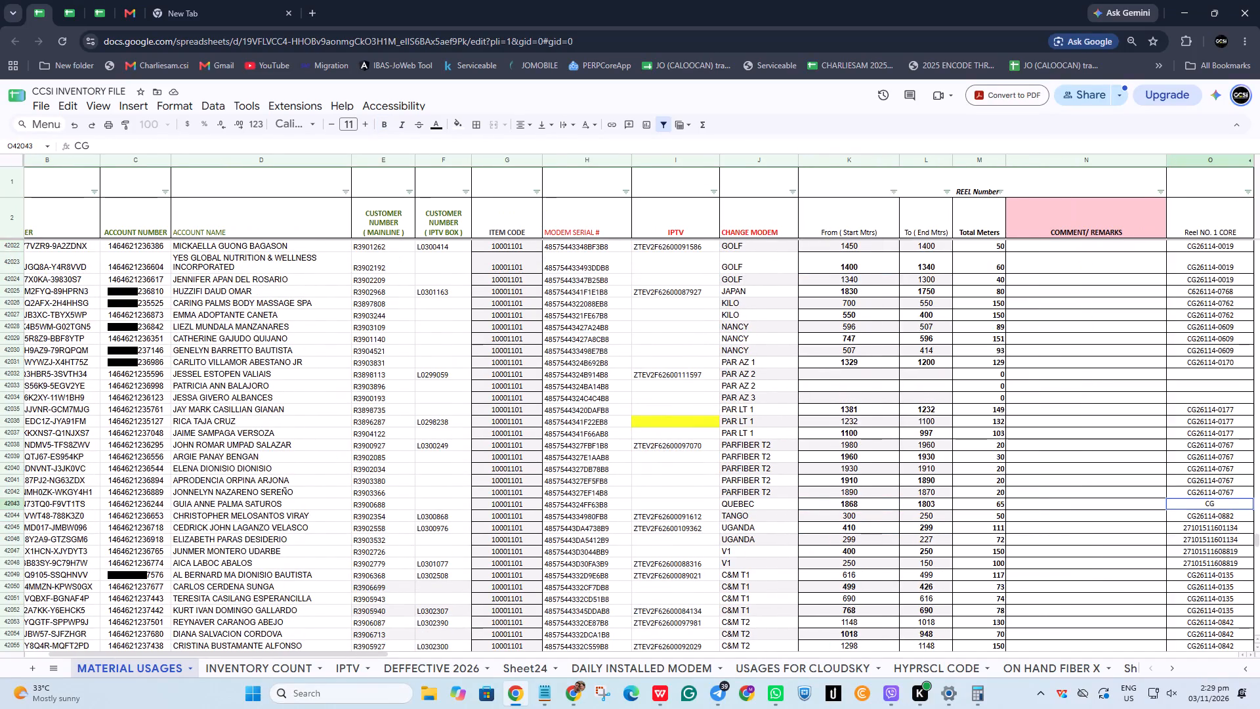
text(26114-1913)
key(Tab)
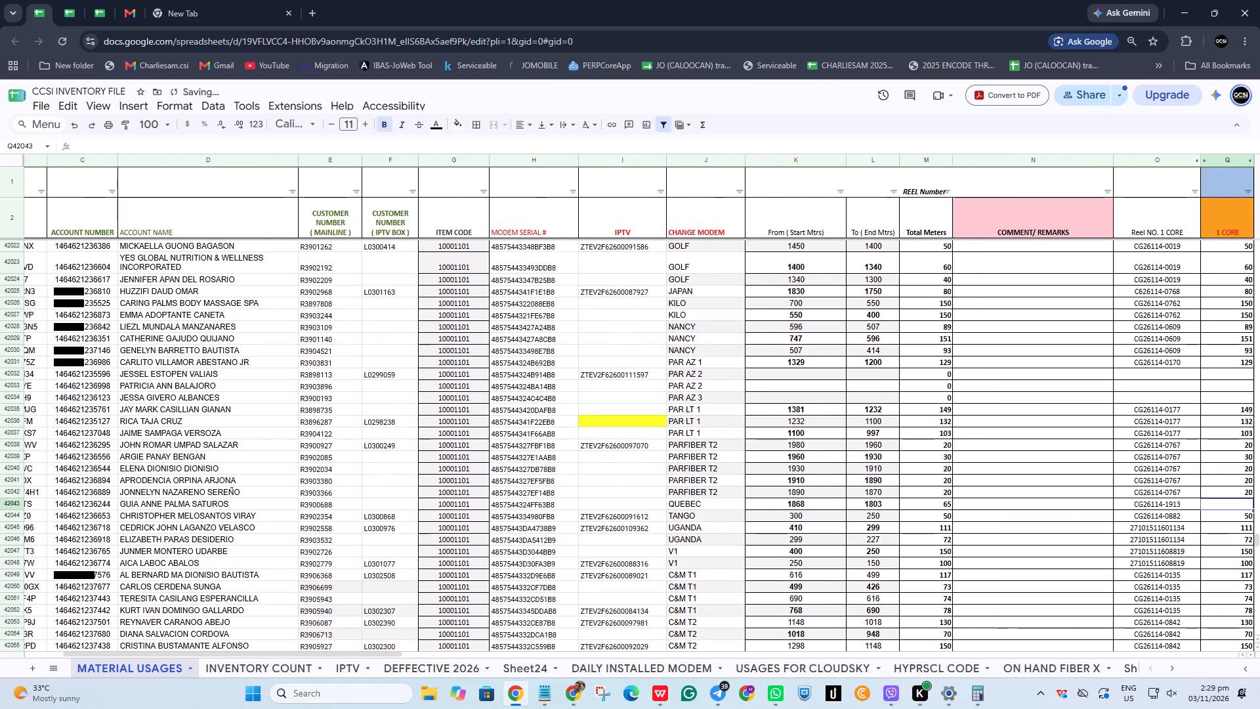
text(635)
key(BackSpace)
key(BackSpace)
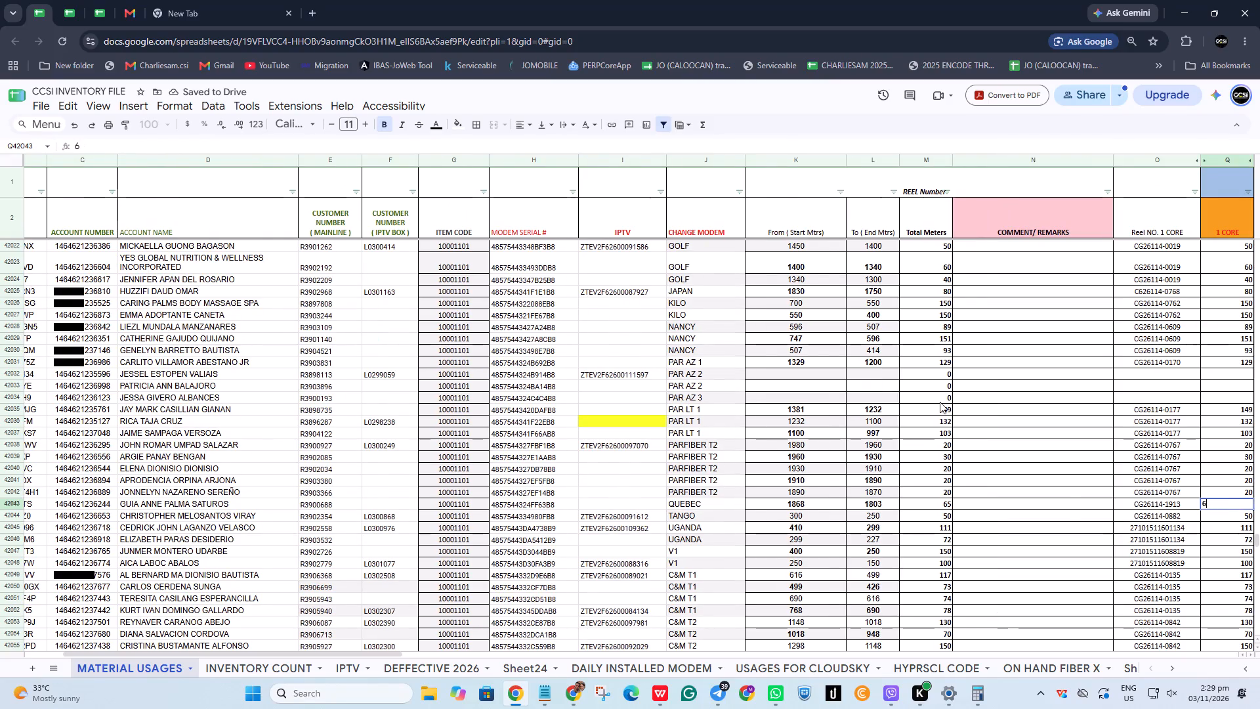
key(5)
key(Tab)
Fill in 4 S-clamps, 20 cable clips and 20 cable ties for the QUEBEC record in row 42043.
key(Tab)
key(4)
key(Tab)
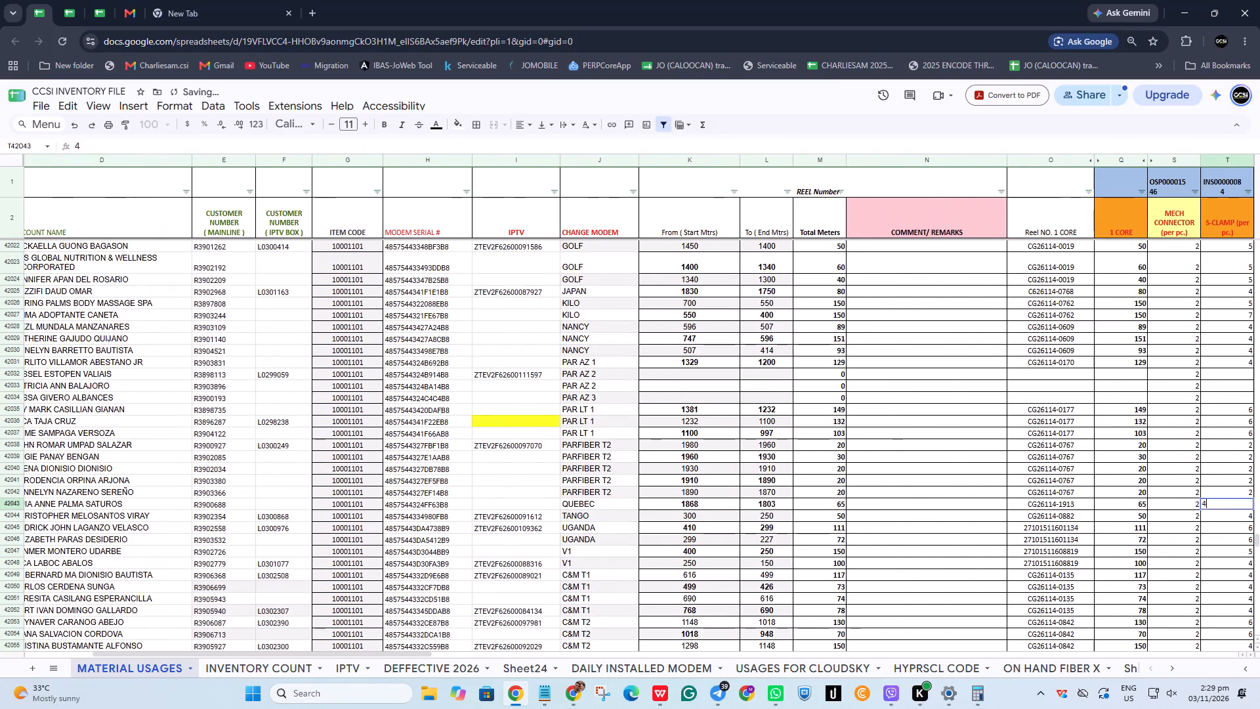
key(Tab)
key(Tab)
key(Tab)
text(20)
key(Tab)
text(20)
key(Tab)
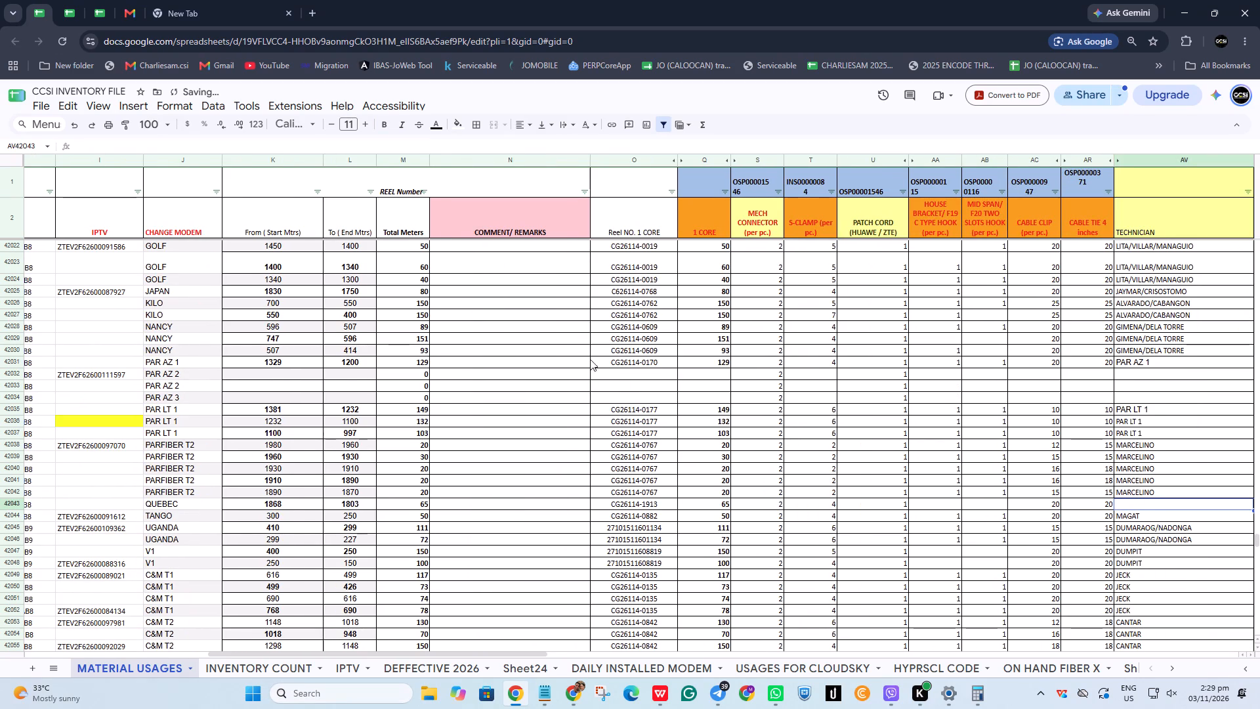
Look up the technician on earlier QUEBEC records and check the date of the one in row 41919.
scroll(571, 457, up, 5)
scroll(313, 397, up, 2)
scroll(251, 351, up, 3)
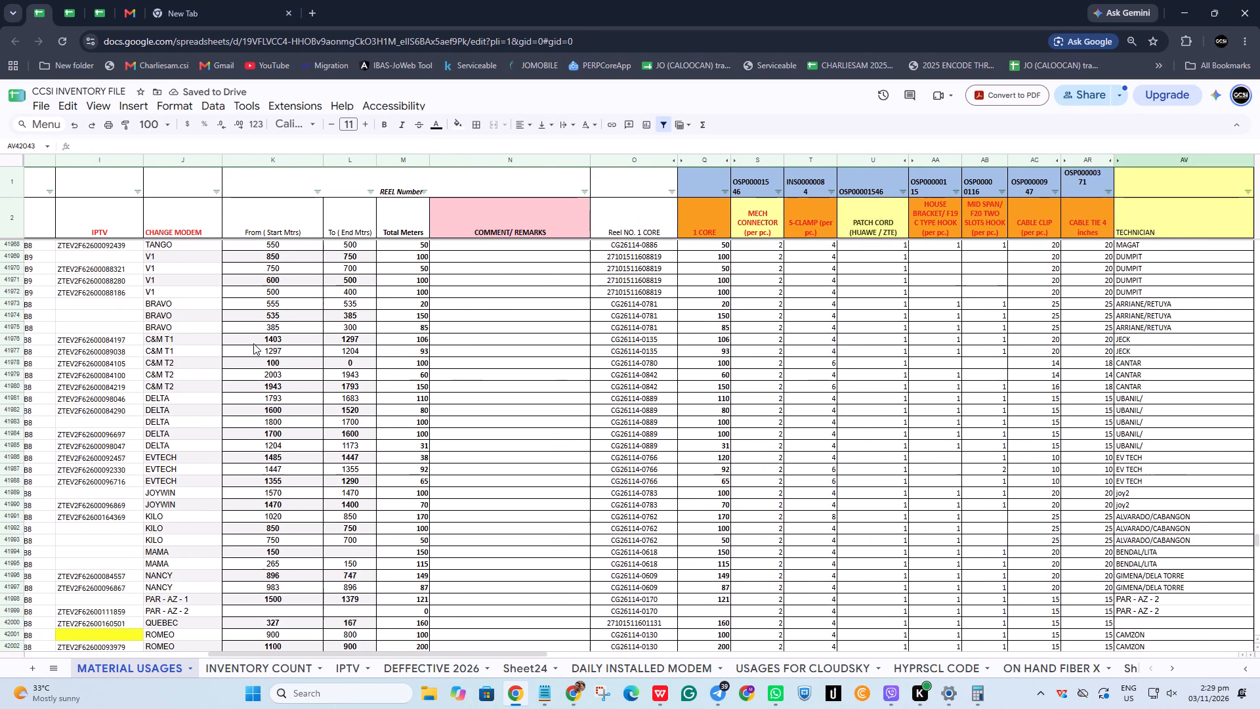
scroll(249, 338, up, 3)
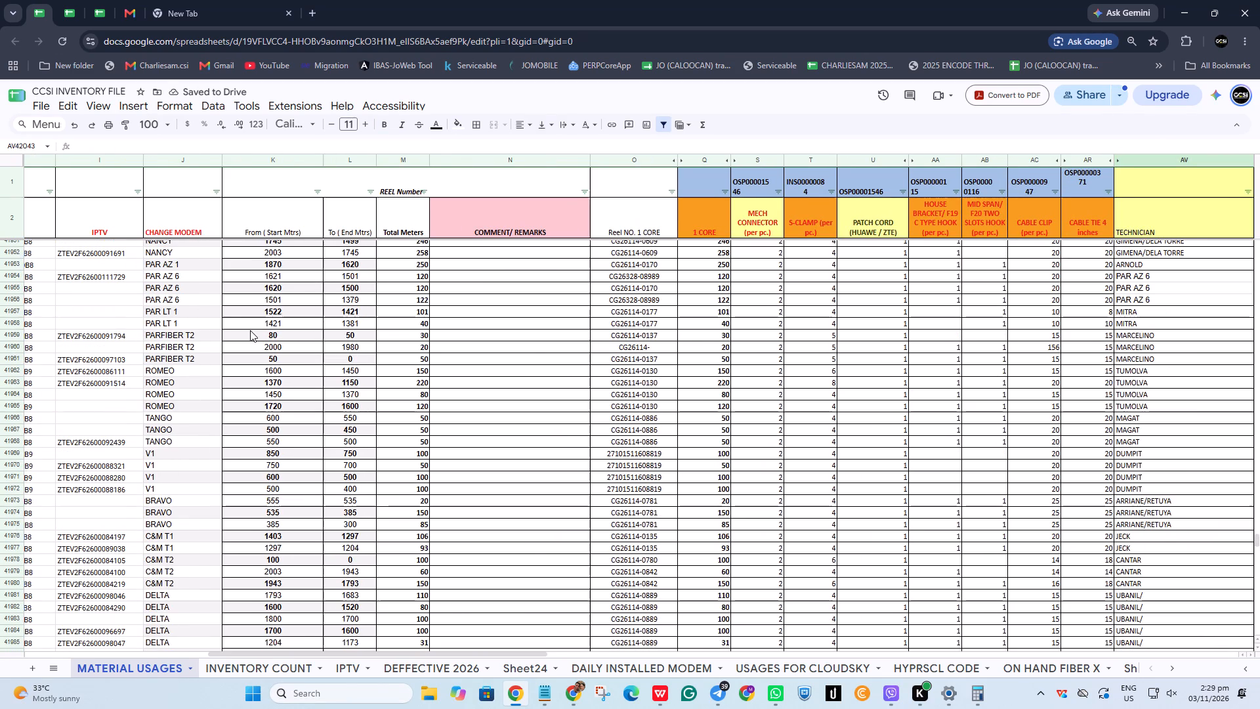
scroll(245, 337, down, 1)
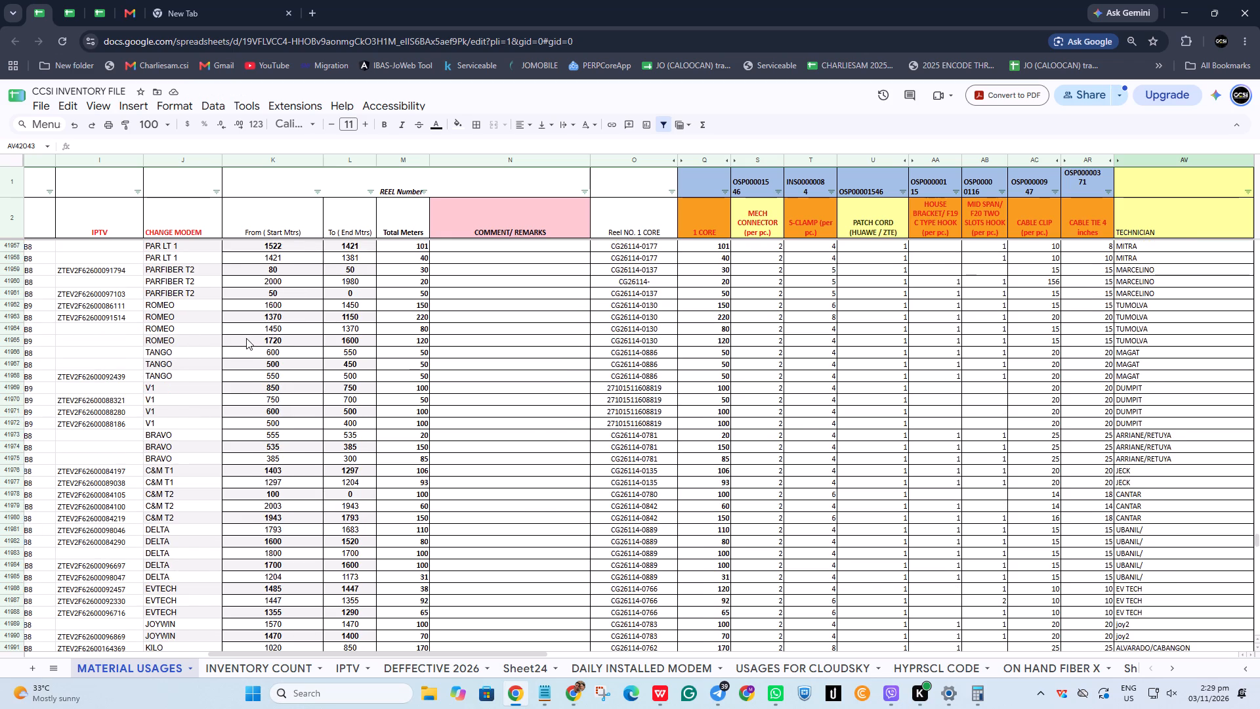
scroll(247, 338, up, 5)
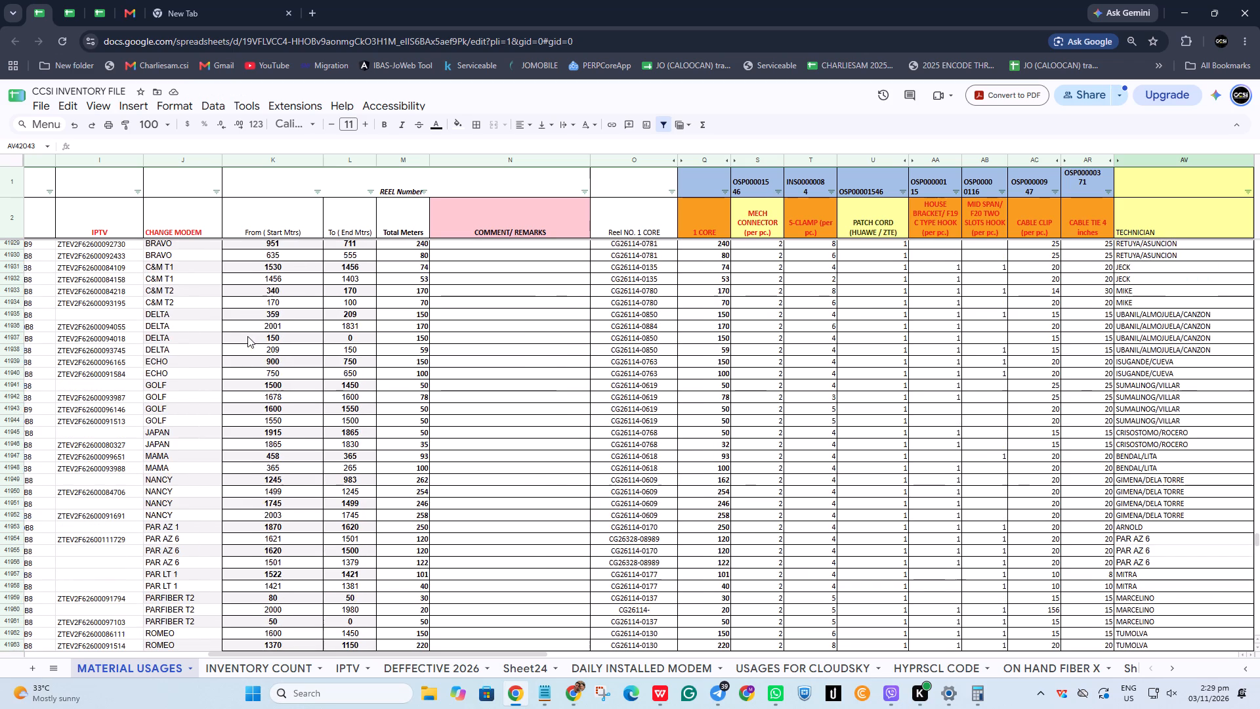
scroll(247, 336, up, 2)
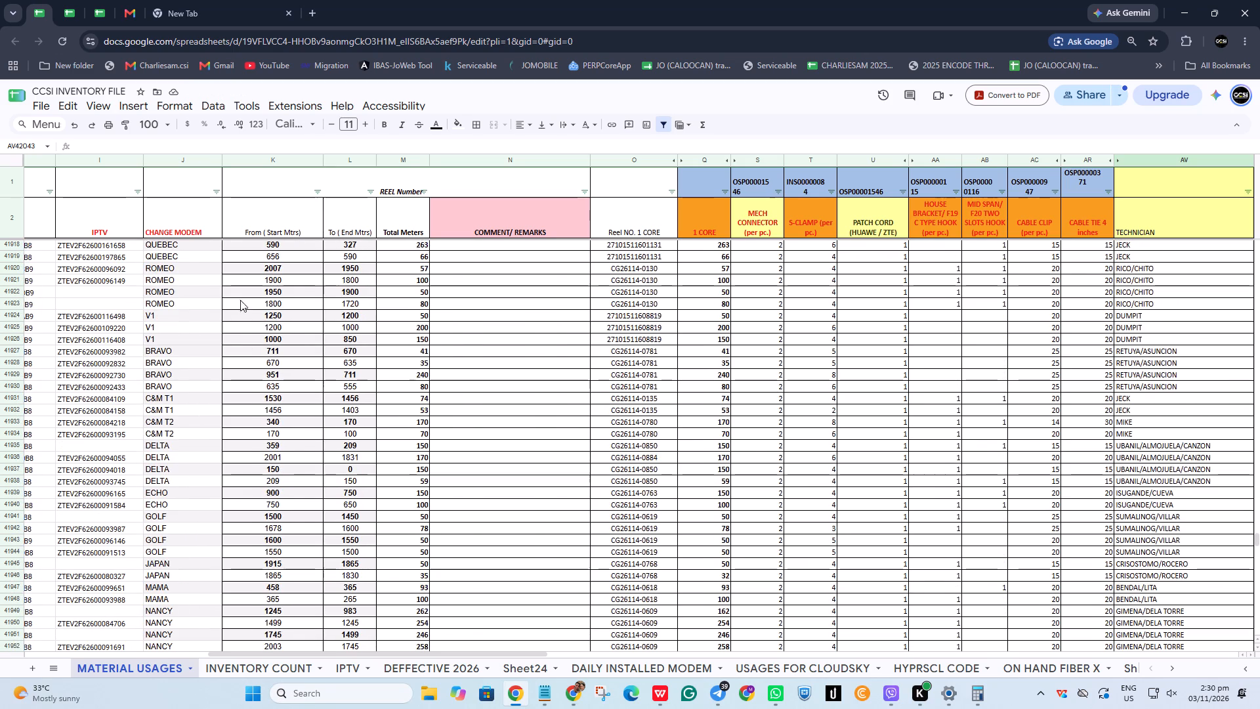
click(1153, 256)
scroll(1174, 493, down, 6)
scroll(1156, 555, down, 5)
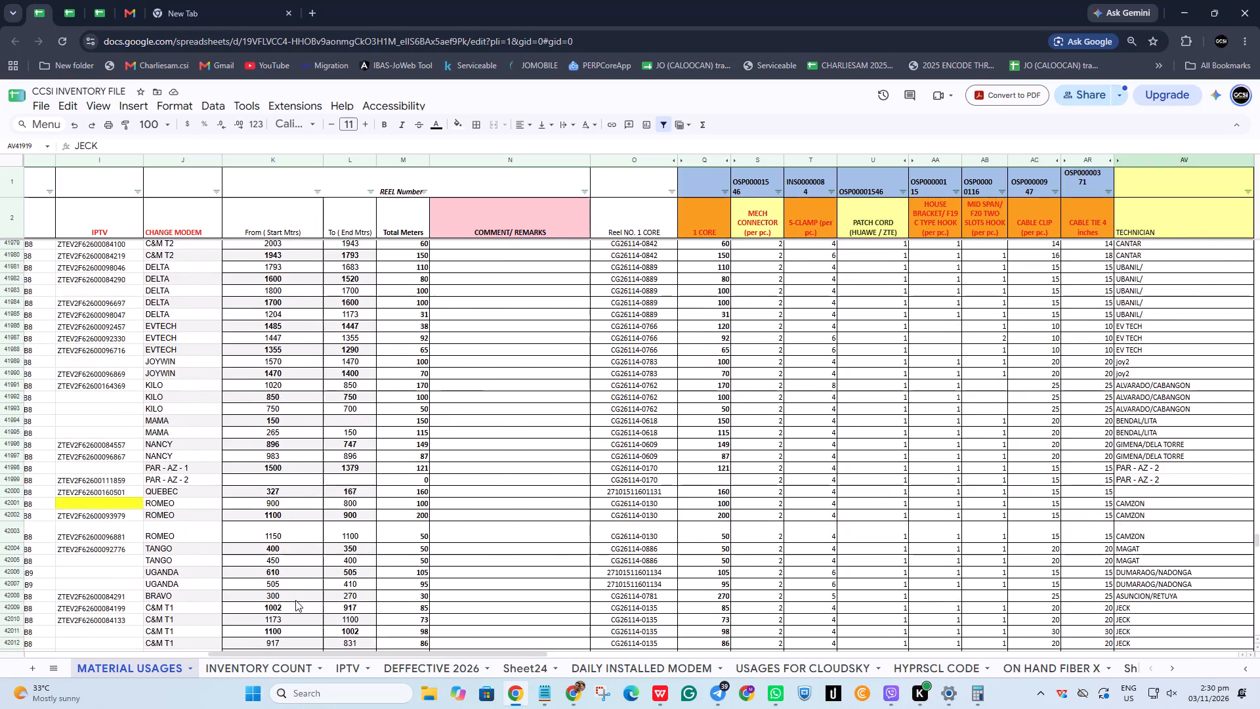
key(Left)
key(Left)
key(Left)
key(Left)
key(Left)
key(Left)
key(Left)
key(Left)
key(Left)
key(Left)
key(Left)
key(Left)
key(Left)
key(Left)
key(Left)
key(Left)
key(Left)
key(Left)
key(Left)
key(Left)
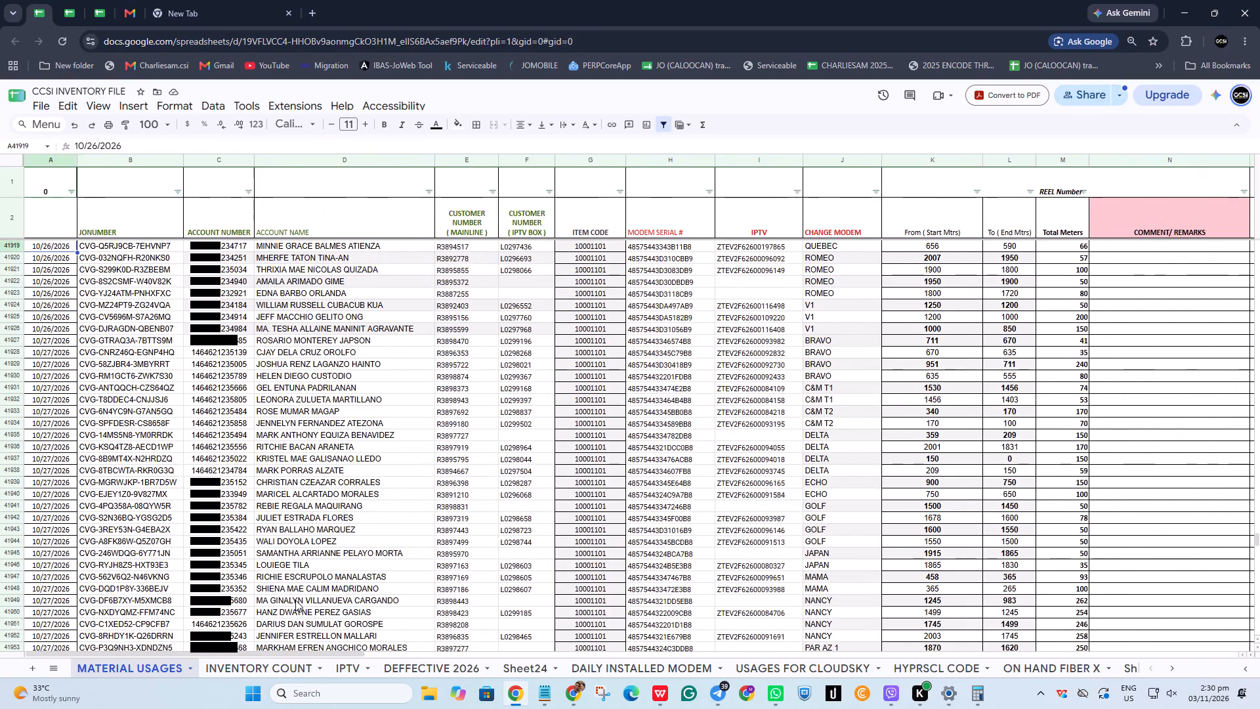
Enter technician JECK and an amount paid of 1500 for the 10/29/2026 QUEBEC record in row 42043.
key(Down)
key(Down)
key(Down)
key(Down)
key(Down)
key(Down)
key(Down)
key(Down)
key(Down)
key(Down)
key(Down)
key(Down)
key(Down)
key(Down)
key(Down)
key(Down)
key(Down)
key(Down)
key(Down)
key(Down)
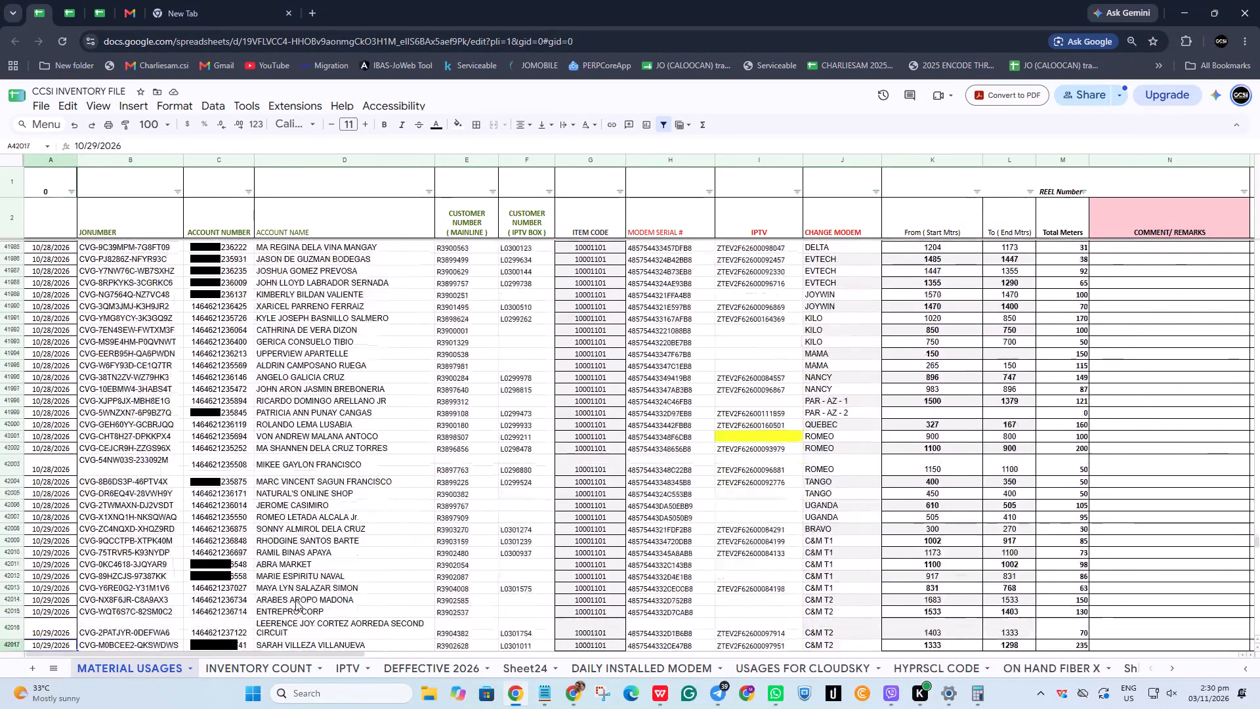
key(Down)
key(Down)
key(Up)
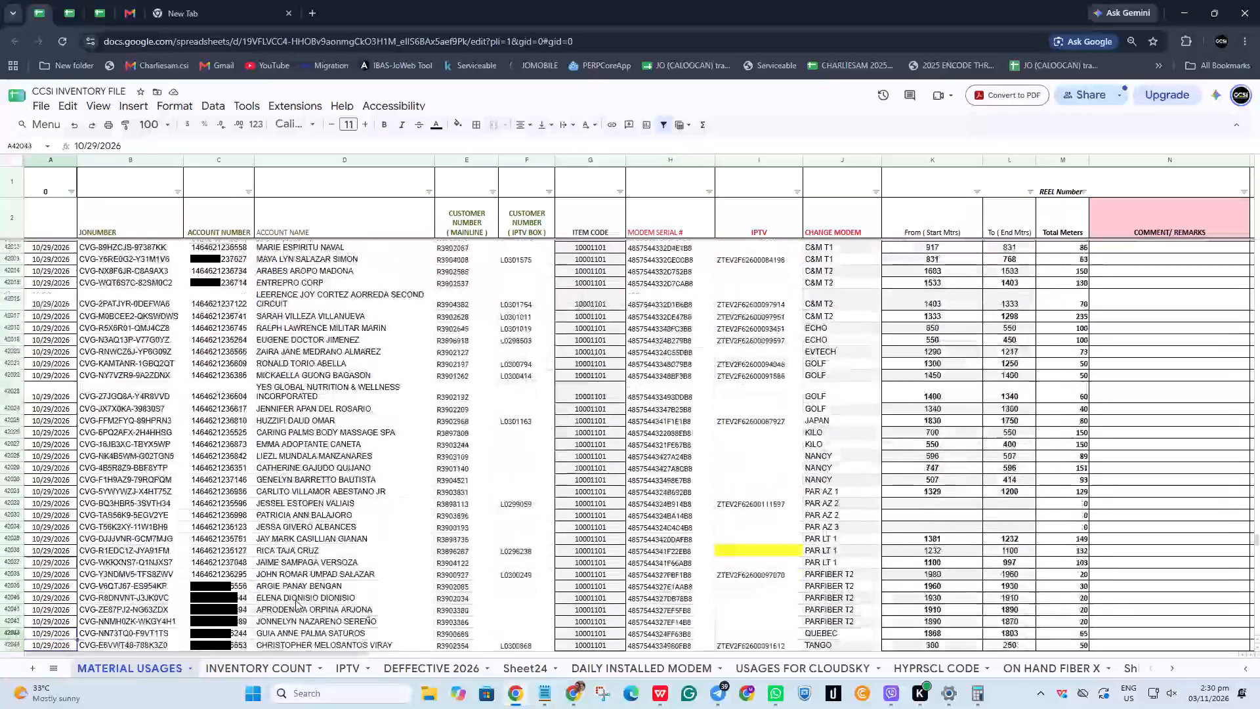
key(Right)
key(Right)
key(Right)
key(Right)
key(Right)
key(Right)
key(Right)
key(Right)
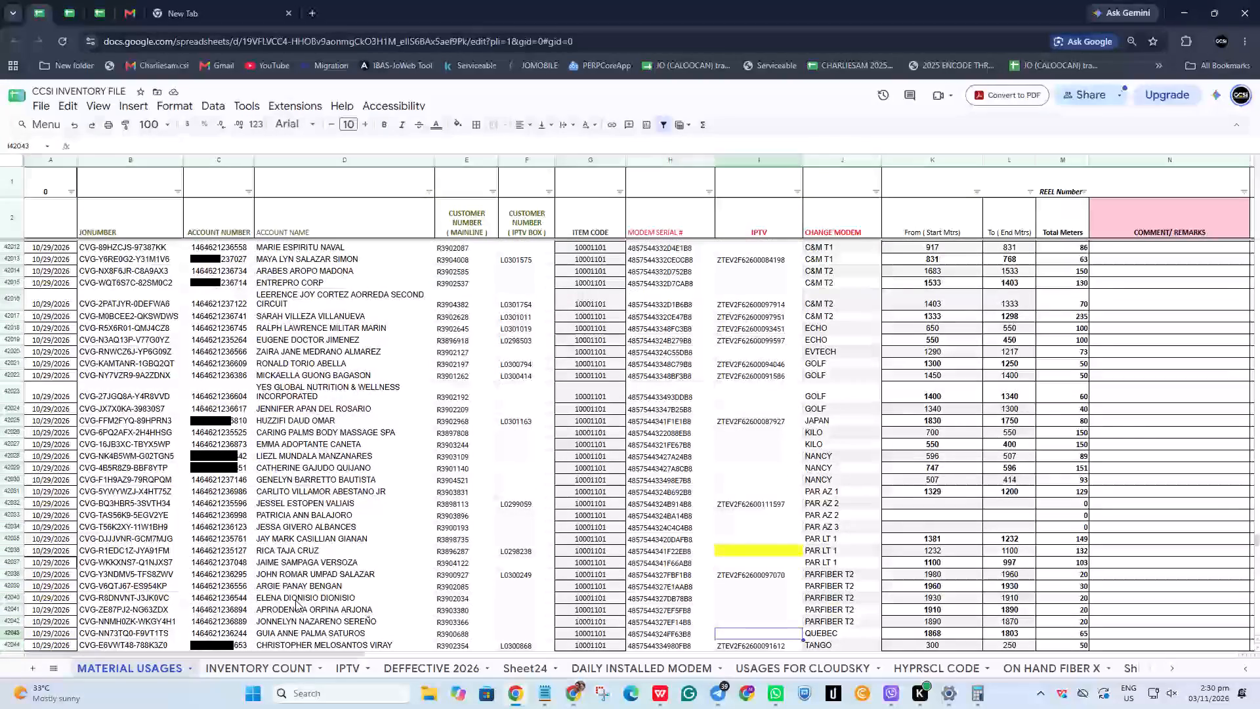
key(Right)
key(Right)
key(Right)
key(Right)
key(Right)
key(Right)
key(Right)
key(Right)
key(Right)
key(Right)
key(Right)
key(Right)
key(Right)
key(Right)
key(Right)
key(Right)
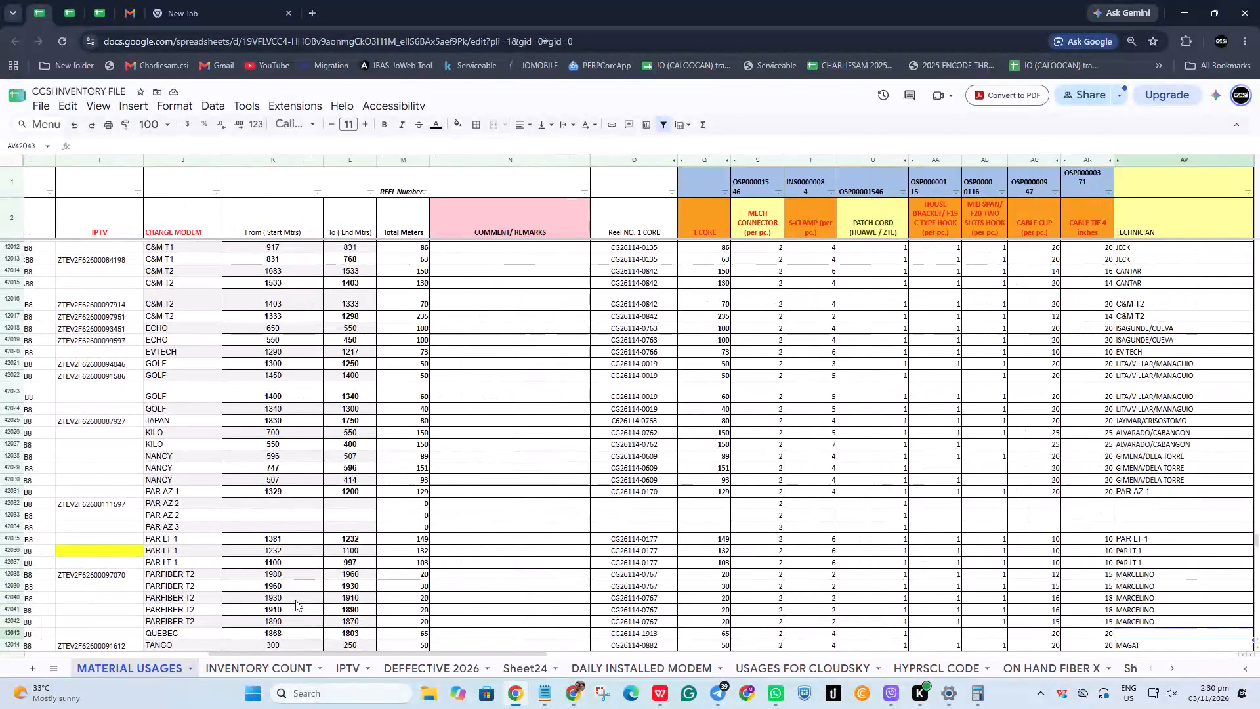
key(Right)
key(Left)
key(Left)
key(Left)
key(Right)
text(JECK)
key(Tab)
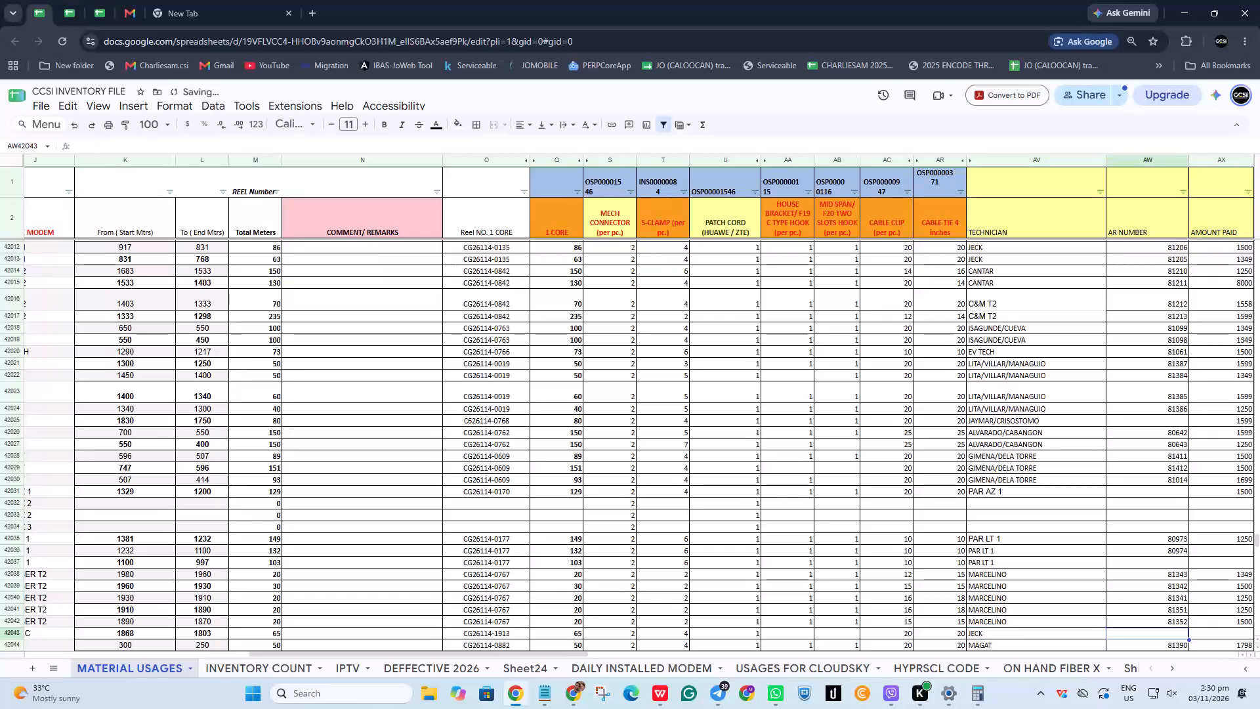
key(Tab)
text(1500)
key(Tab)
Review row 42043 back to its account name, and examine the records below it for missing values.
key(Left)
key(Left)
key(Left)
key(Left)
key(Left)
key(Left)
key(Left)
key(Left)
key(Left)
key(Left)
key(Left)
key(Left)
key(Left)
key(Left)
key(Left)
key(Left)
key(Left)
key(Left)
key(Left)
key(Left)
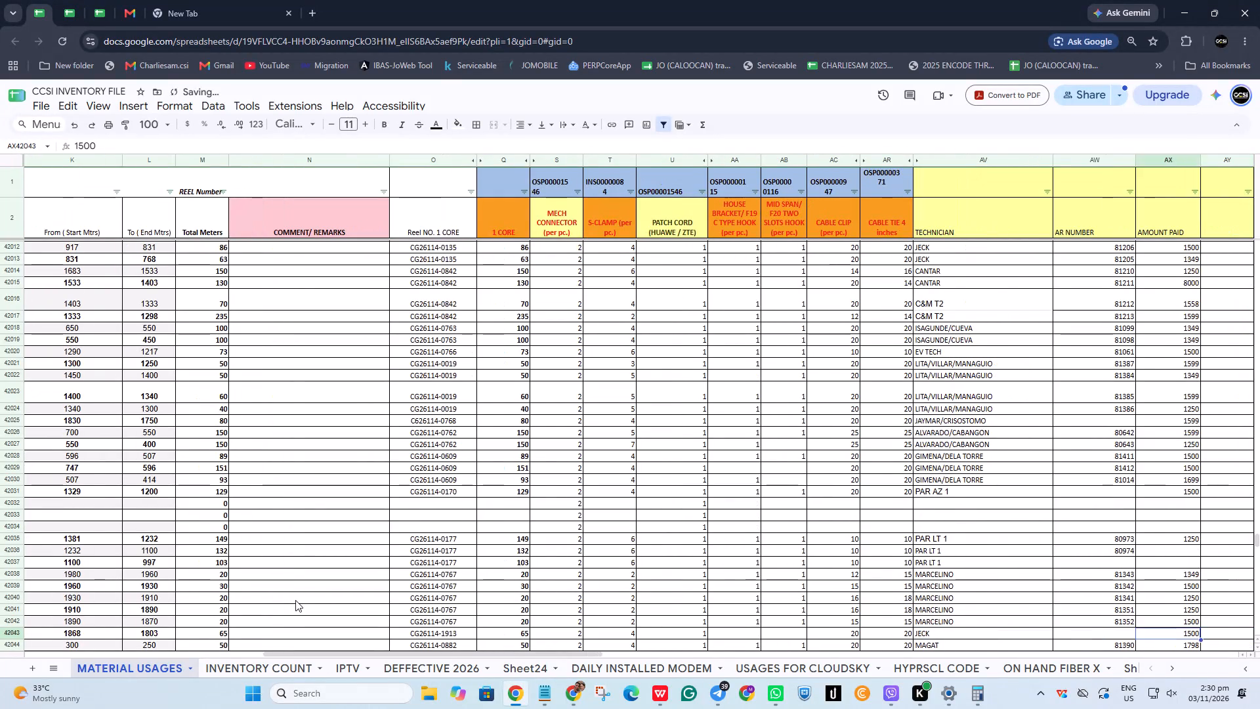
scroll(213, 580, down, 2)
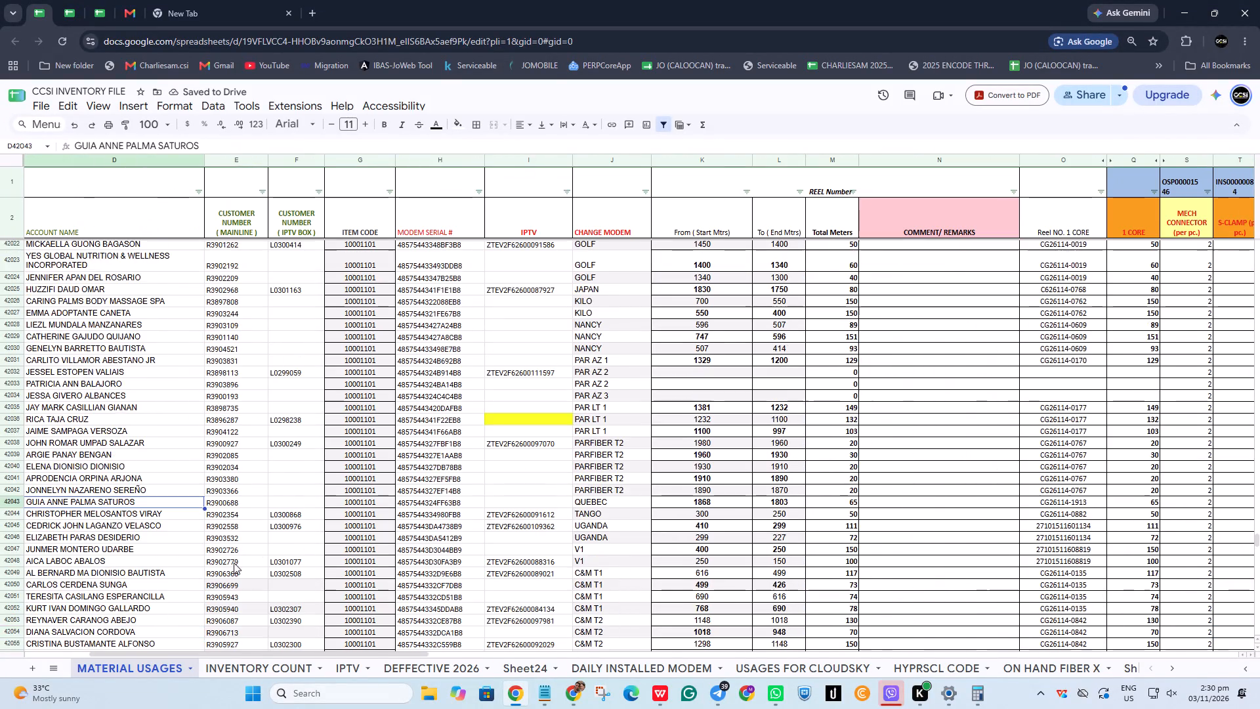
scroll(310, 506, down, 2)
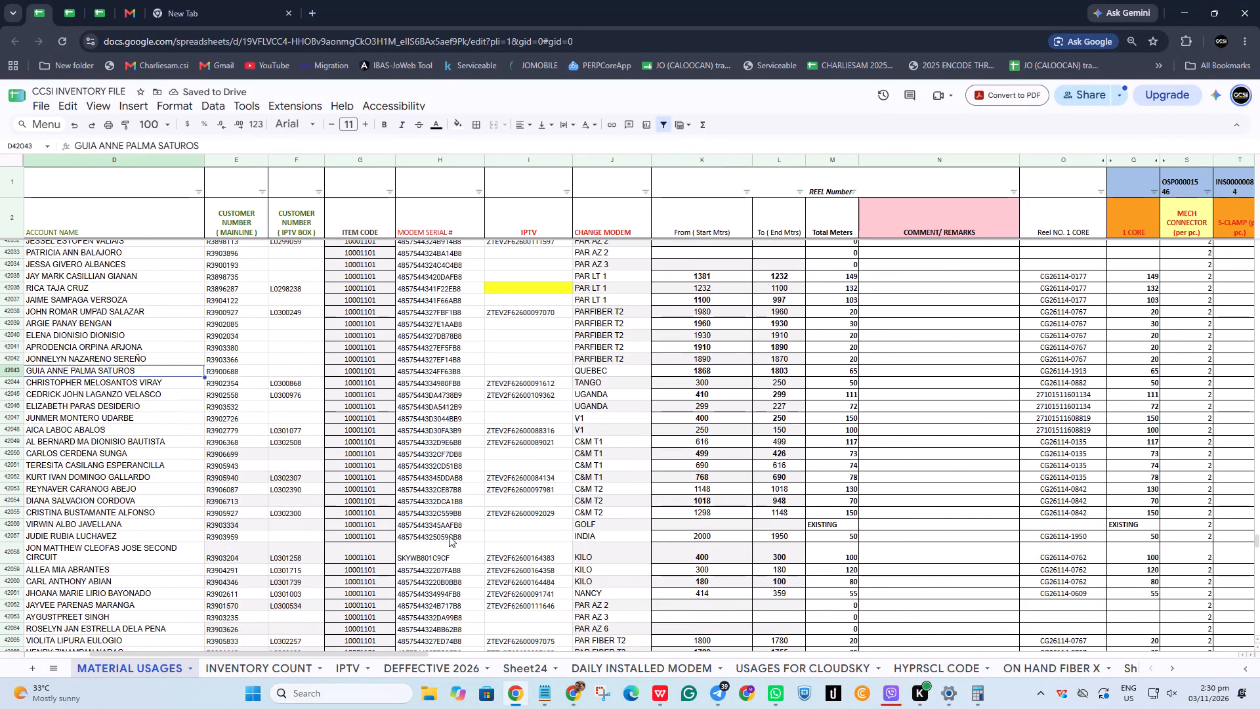
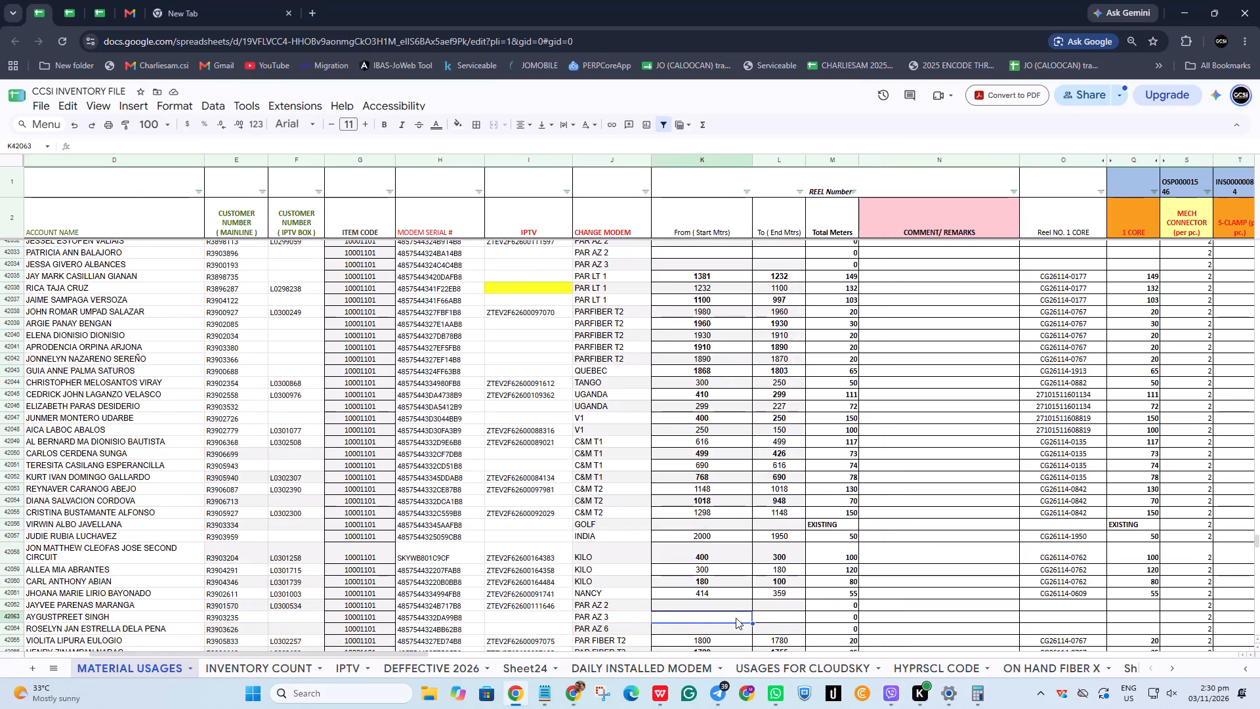
Examine the job dates and numbers from the 10/30/2026 records in row 42063 down to the first 11/02/2026 records.
key(Left)
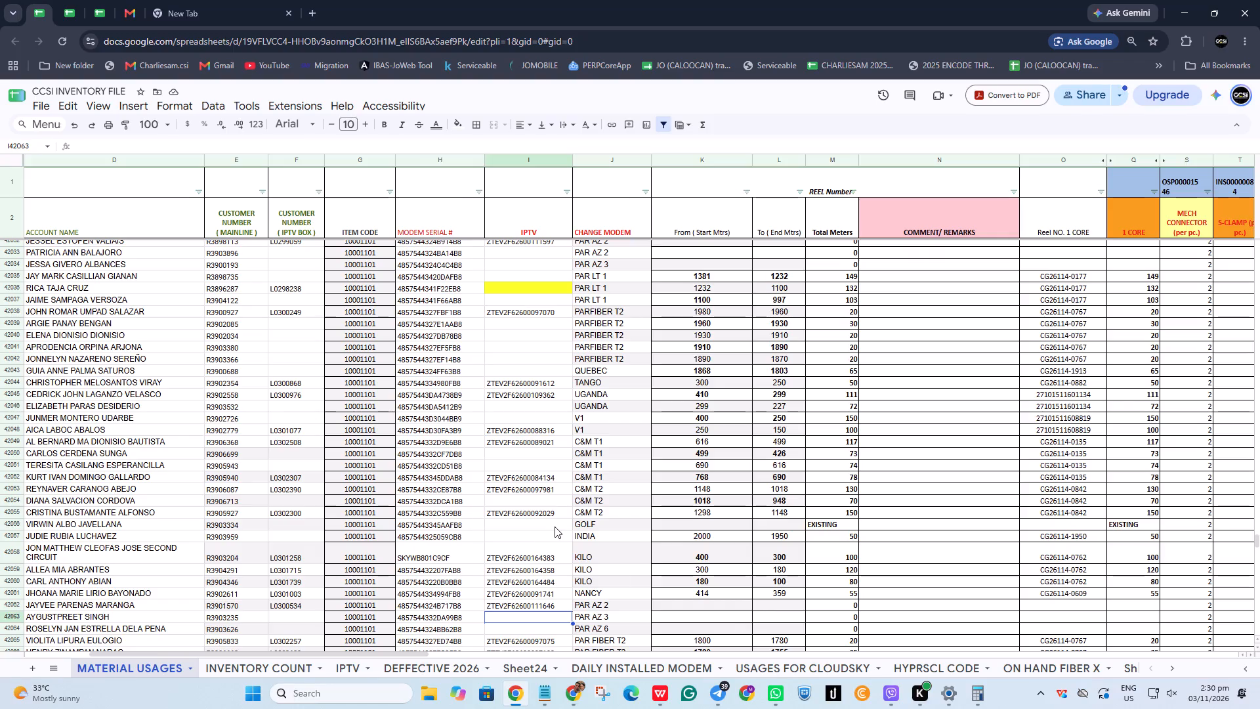
key(Left)
key(Left)
key(Left)
key(Left)
key(Left)
key(Left)
key(Left)
key(Left)
key(Left)
key(Left)
key(Left)
key(Left)
key(Left)
key(Left)
key(Left)
key(Left)
key(Down)
key(Down)
key(Down)
key(Down)
key(Down)
key(Down)
key(Down)
key(Down)
key(Down)
key(Down)
key(Down)
key(Down)
key(Down)
key(Down)
key(Down)
key(Down)
key(Down)
key(Down)
key(Down)
key(Down)
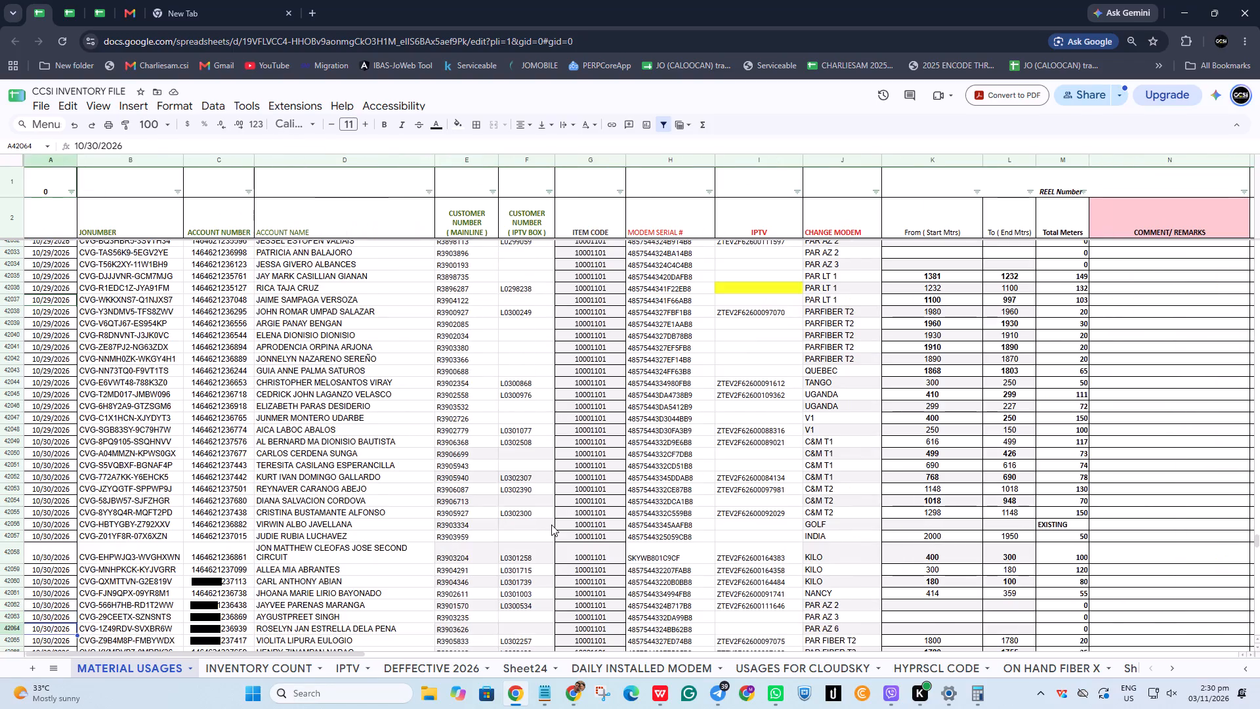
key(Down)
key(Down)
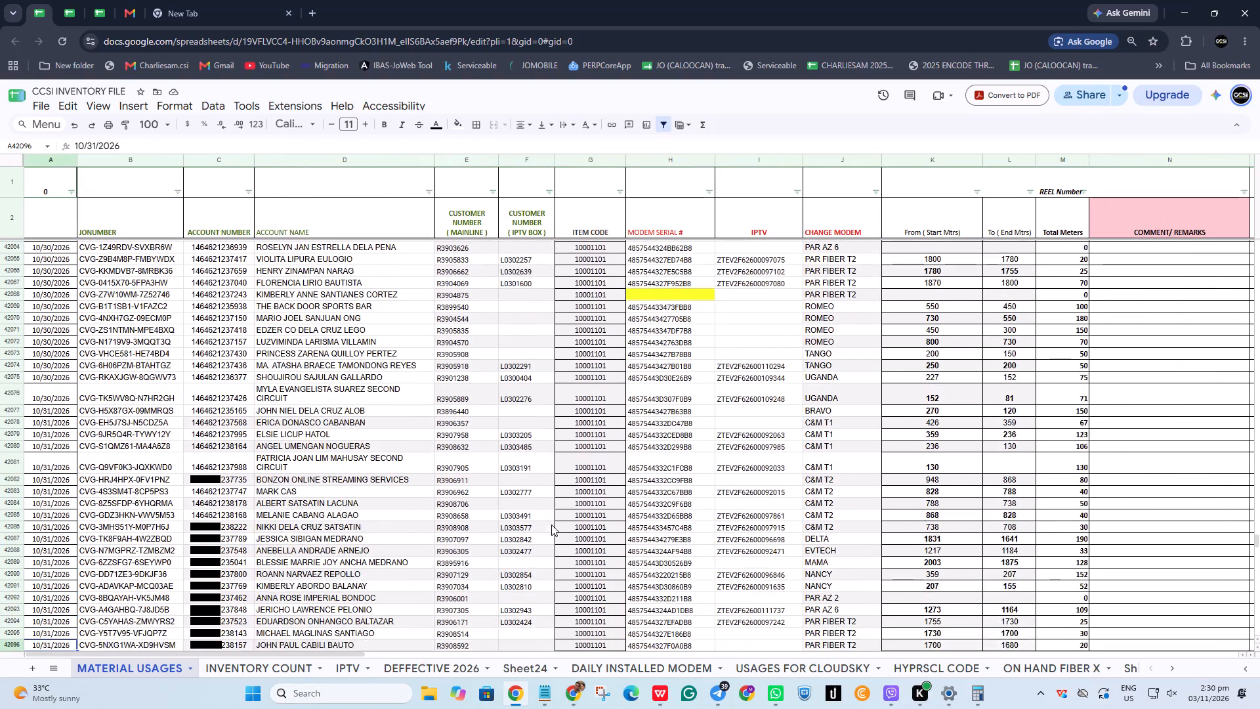
key(Down)
key(Down)
key(Down)
key(Down)
key(Right)
key(Down)
key(Down)
key(Down)
key(Down)
key(Down)
key(Down)
key(Down)
key(Down)
key(Down)
key(Down)
key(Down)
key(Down)
key(Down)
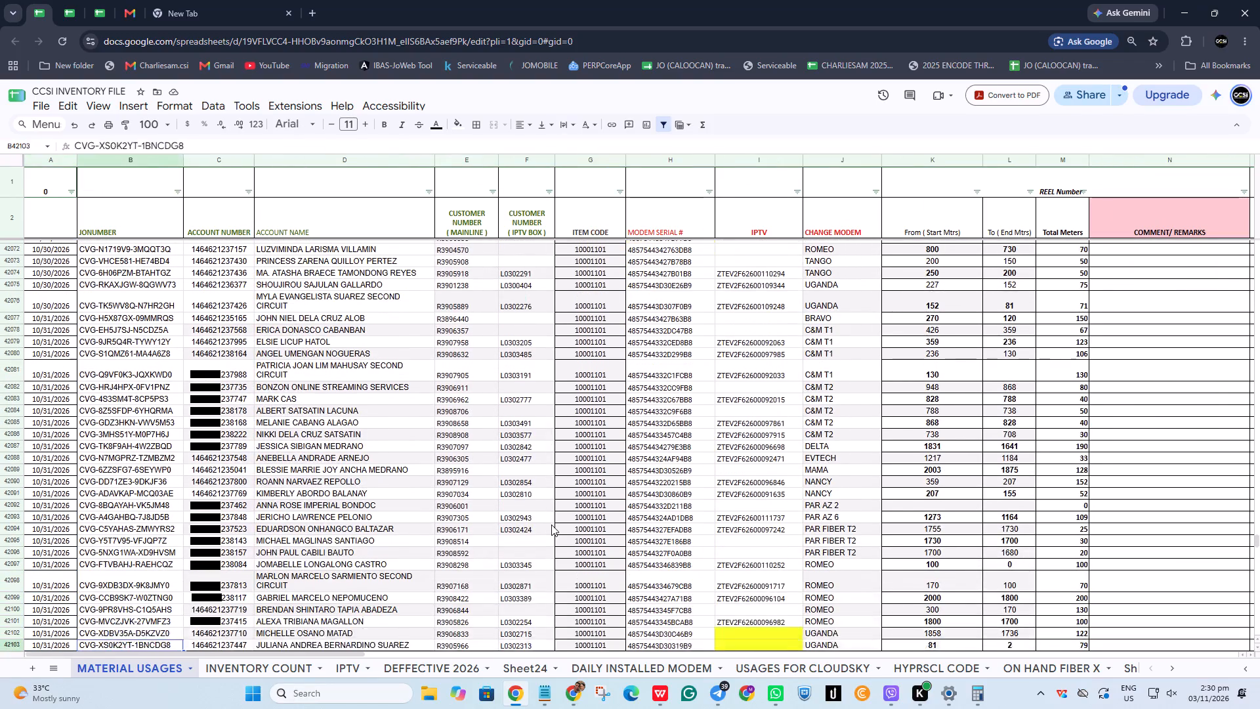
Check the modem serials and total meters from the first 11/02/2026 records back up to row 42054 for missing values.
key(Right)
key(Right)
key(Right)
key(Right)
key(Right)
key(Right)
key(Up)
key(Up)
key(Up)
key(Up)
key(Up)
key(Up)
key(Up)
key(Up)
key(Up)
key(Up)
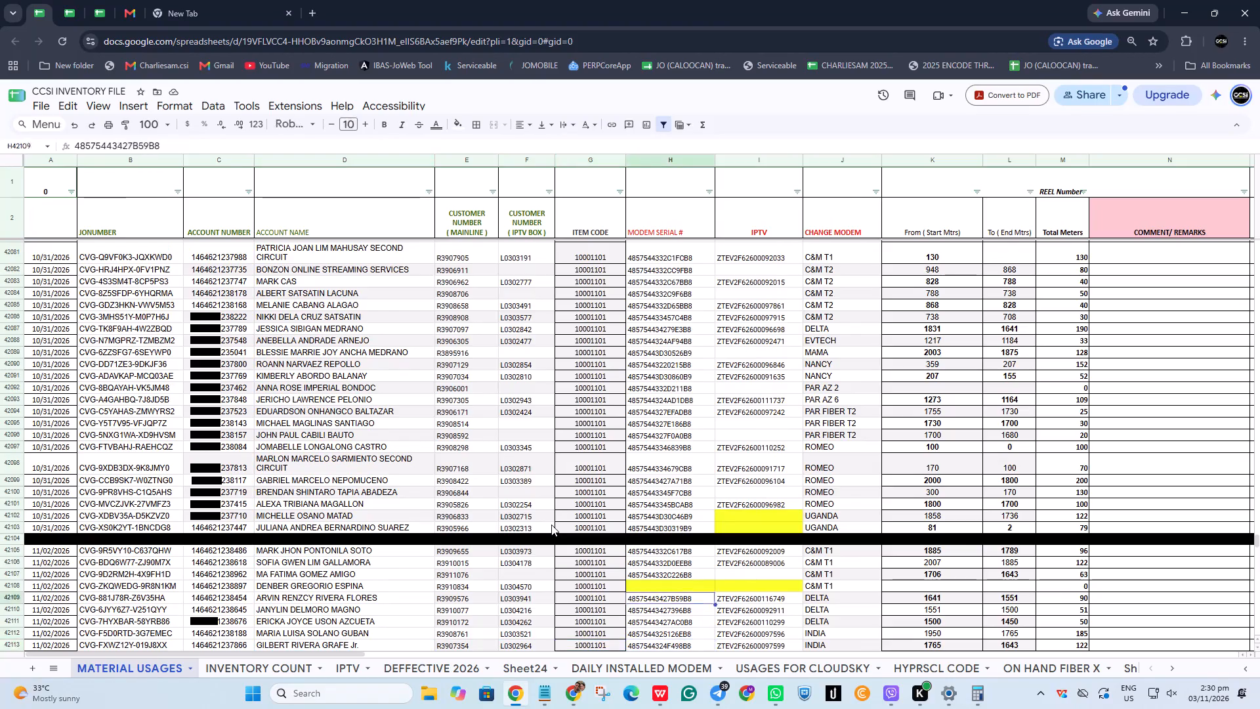
key(Right)
key(Right)
key(Right)
key(Right)
key(Right)
key(Up)
key(Up)
key(Up)
key(Up)
key(Up)
key(Up)
key(Up)
key(Up)
key(Up)
key(Up)
key(Up)
key(Up)
key(Up)
key(Up)
key(Up)
key(Up)
key(Up)
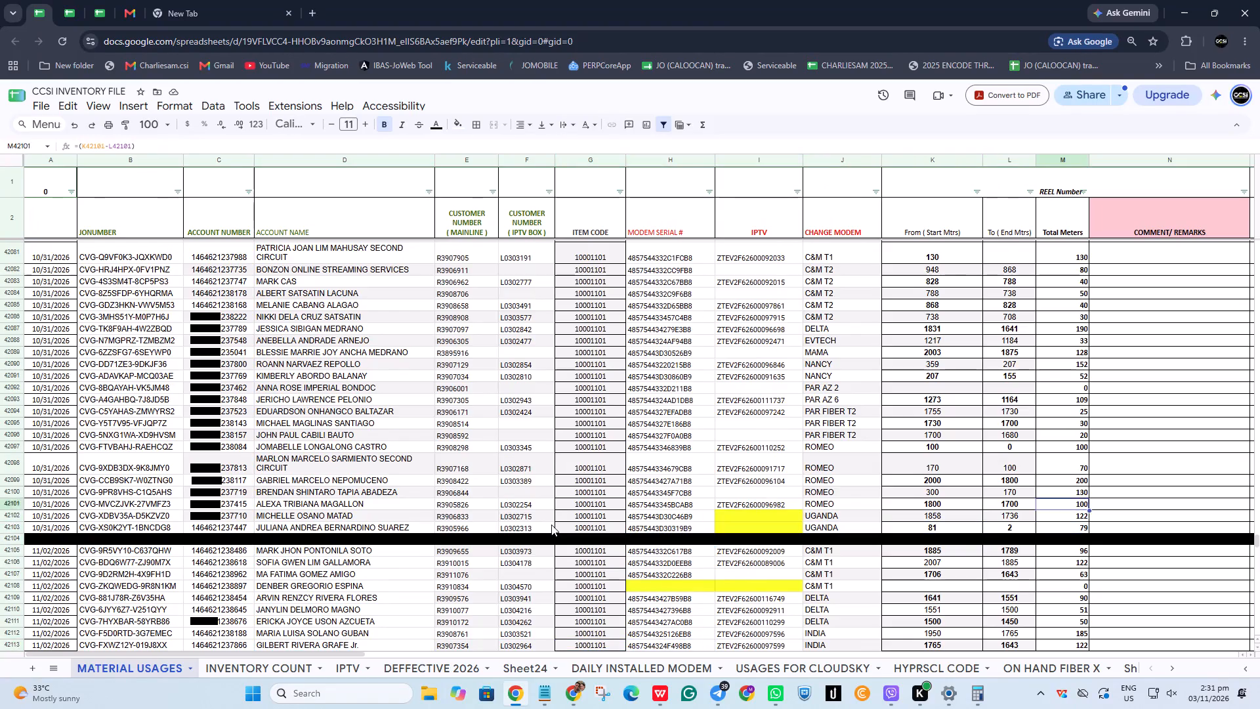
key(Up)
key(Up)
key(Up)
key(Up)
key(Up)
key(Up)
key(Up)
key(Up)
key(Up)
key(Up)
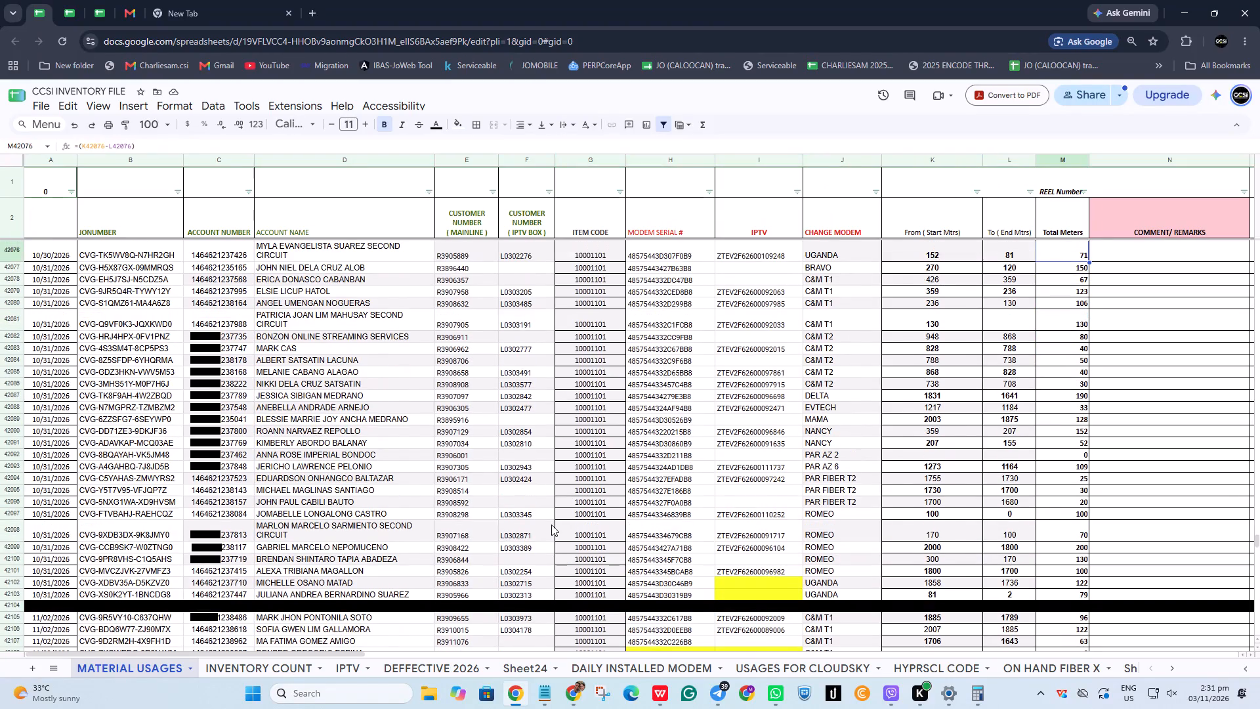
key(Up)
key(Up)
key(Up)
key(Up)
key(Up)
key(Up)
key(Up)
key(Up)
key(Up)
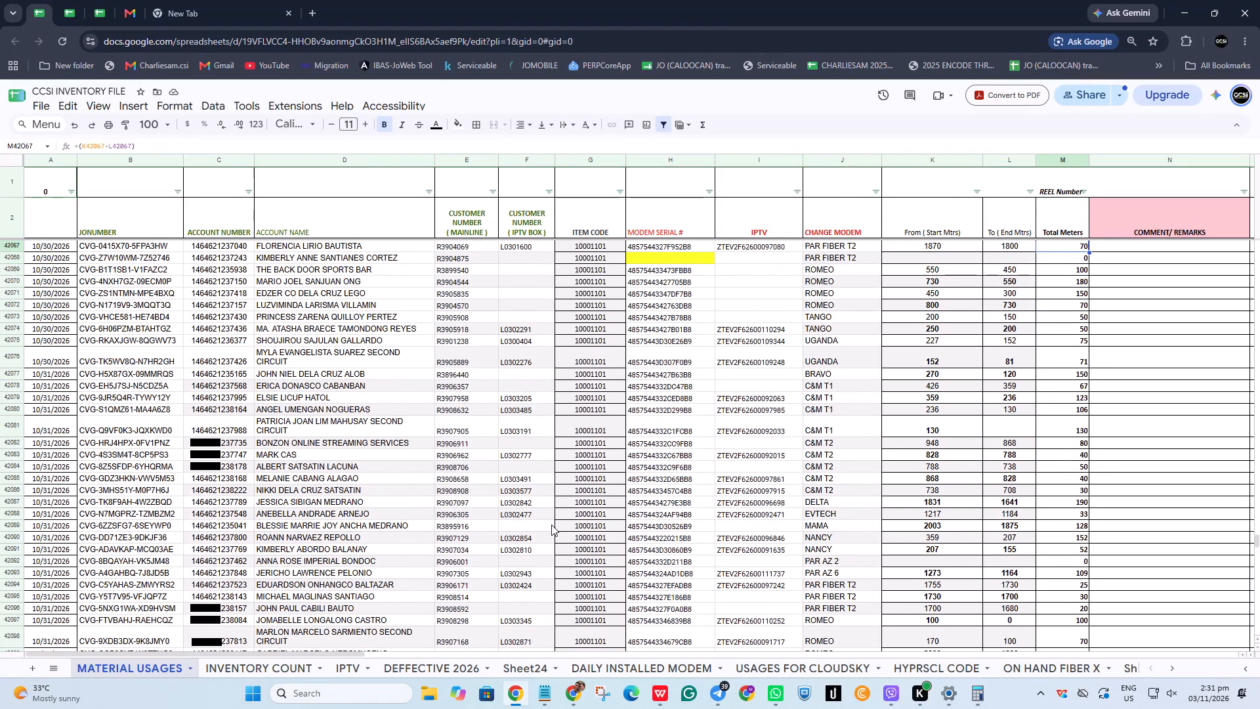
key(Down)
key(Up)
key(Up)
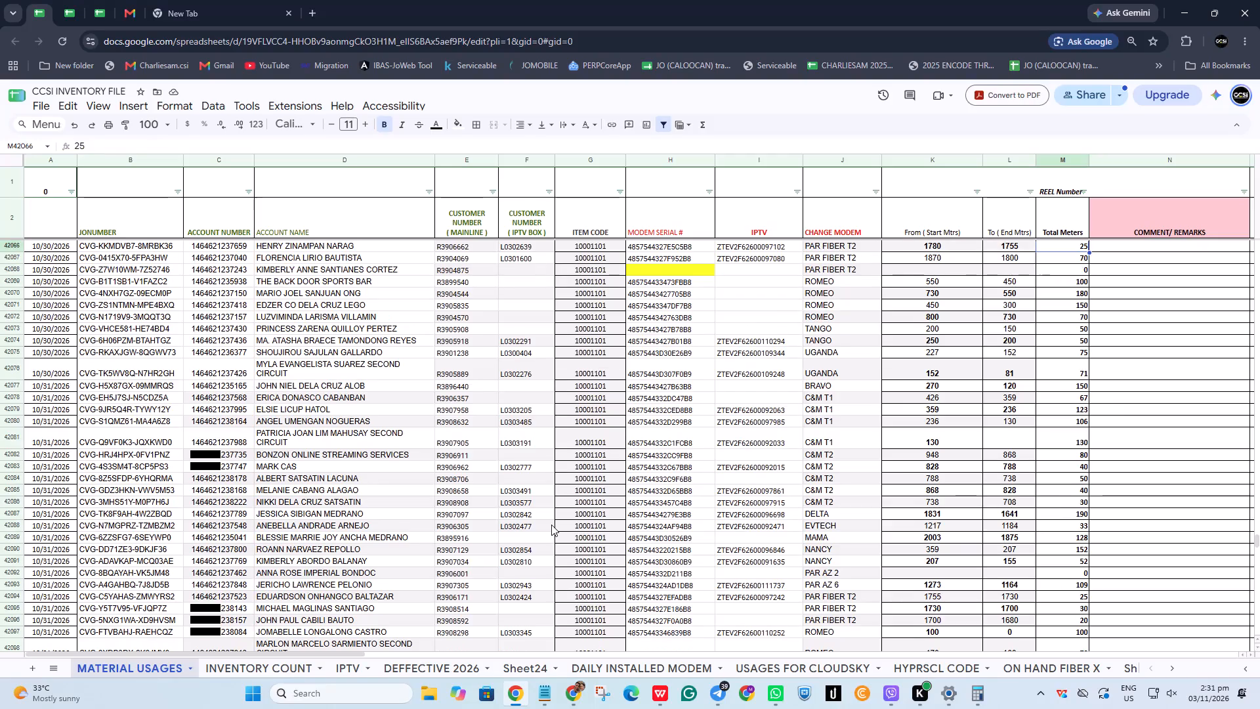
key(Down)
key(Down)
key(Up)
key(Up)
key(Up)
key(Up)
key(Up)
key(Up)
key(Up)
key(Up)
key(Up)
key(Up)
key(Up)
key(Up)
key(Up)
key(Up)
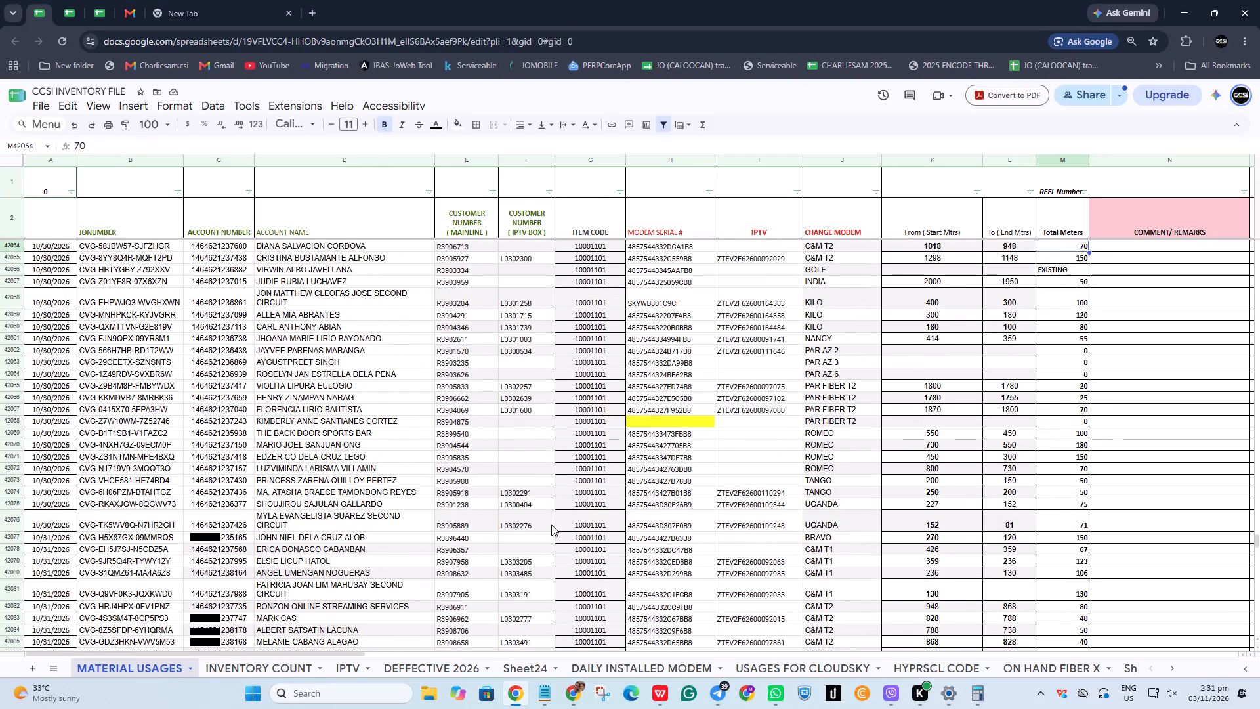
Copy the account number of the 10/30/2026 PAR AZ 2 record in row 42062 and switch to another open window.
key(Down)
key(Down)
key(Down)
key(Down)
key(Down)
key(Down)
key(Down)
key(Down)
key(Down)
key(Left)
key(Left)
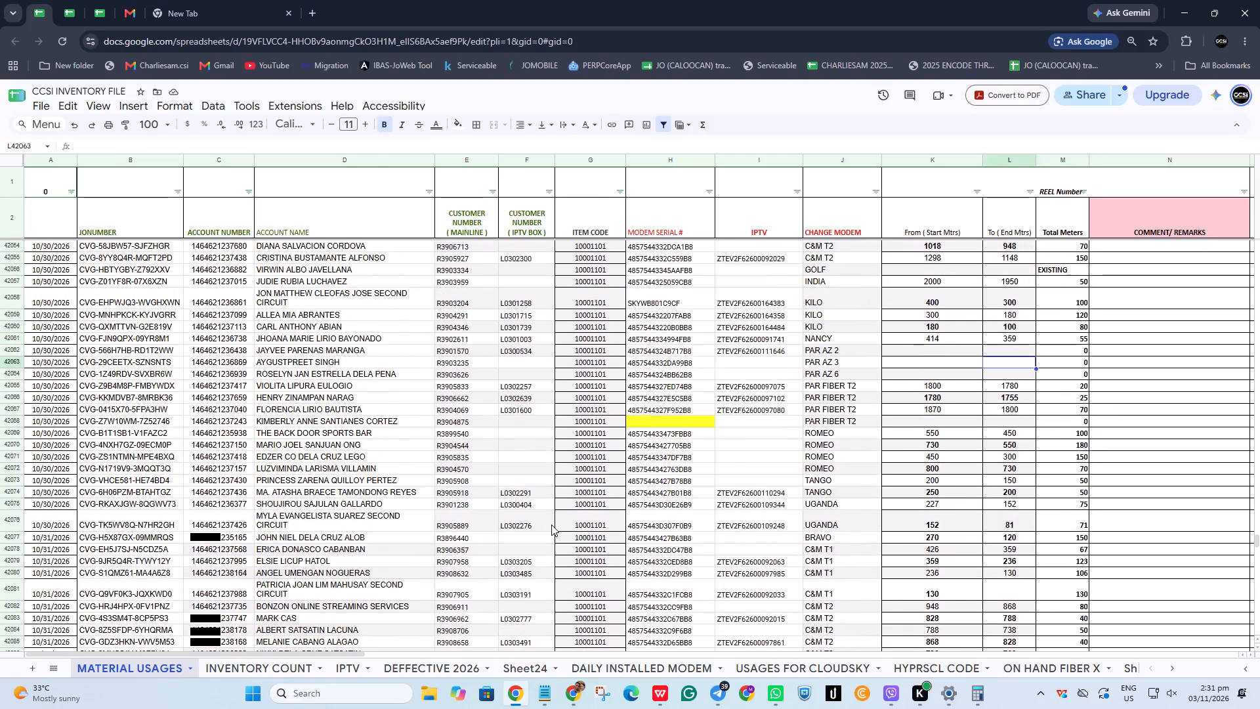
key(Up)
key(Left)
key(Left)
key(Left)
key(Left)
key(Left)
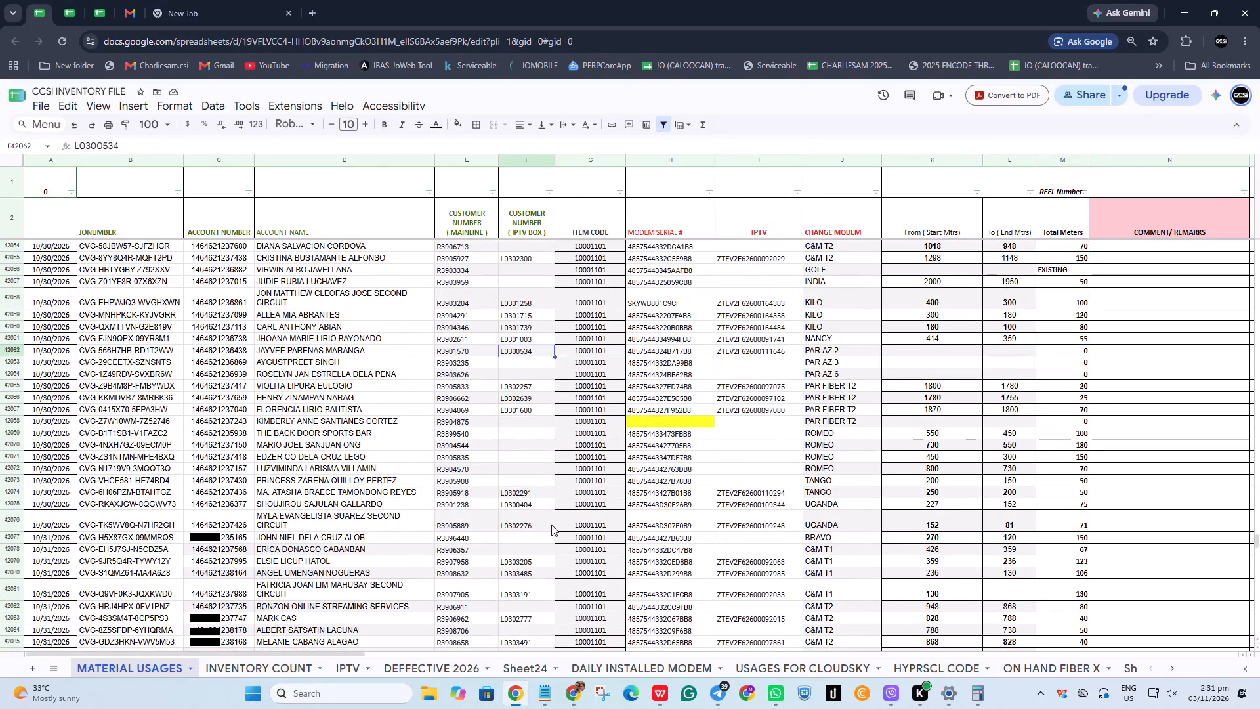
key(Left)
key(Left)
key(Left)
key(ctrl+c)
key(alt+Tab)
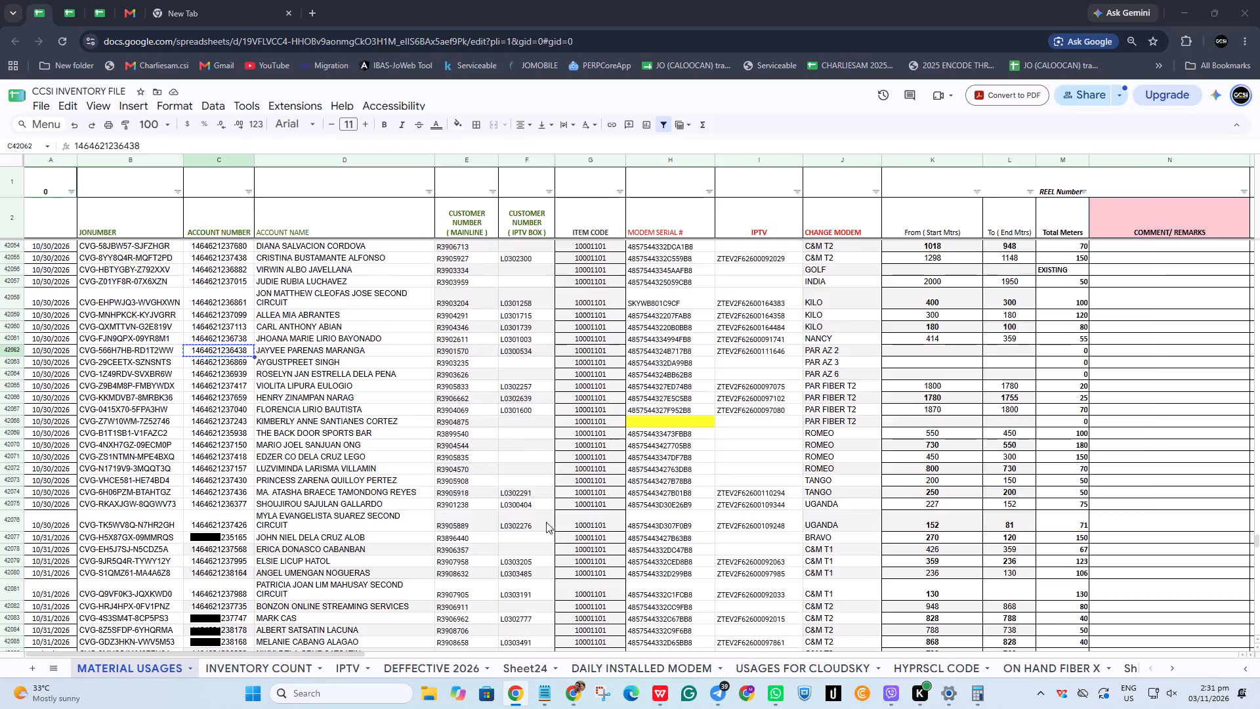
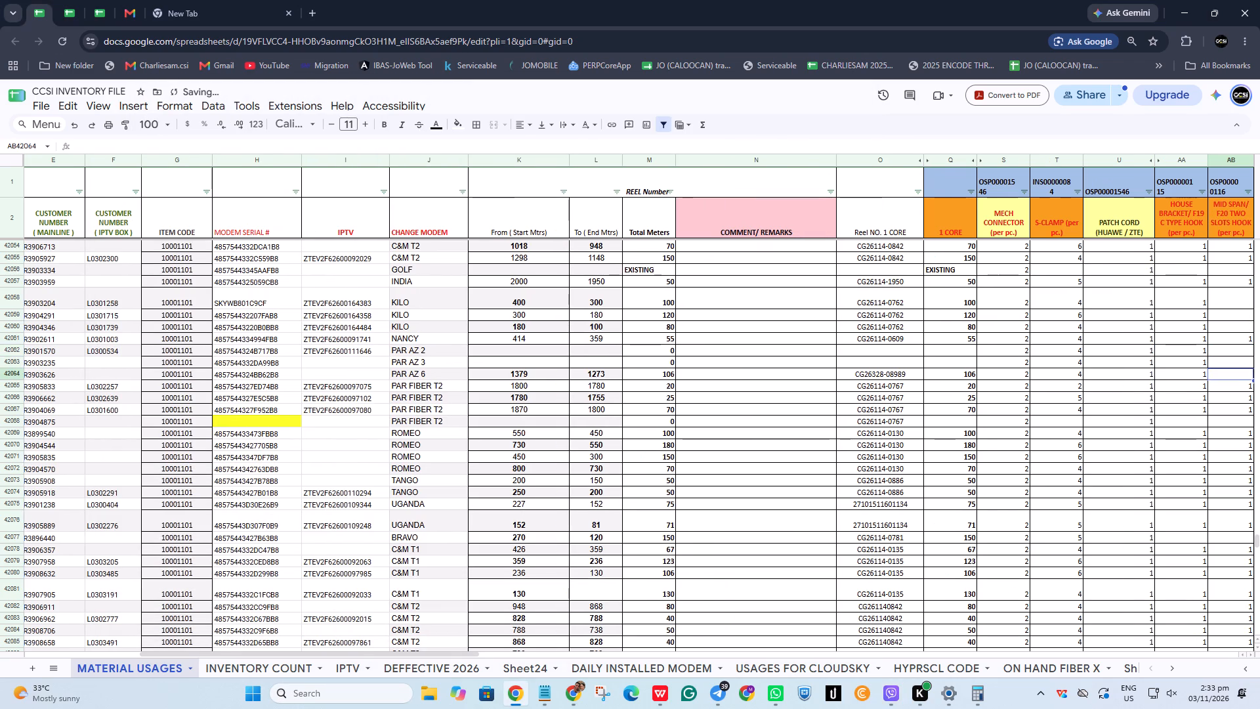
Set the mid span hook quantity to 1 for the PAR AZ 3 and PAR AZ 6 records in rows 42063 and 42064.
text(11)
key(Up)
key(1)
key(Up)
key(Down)
key(Down)
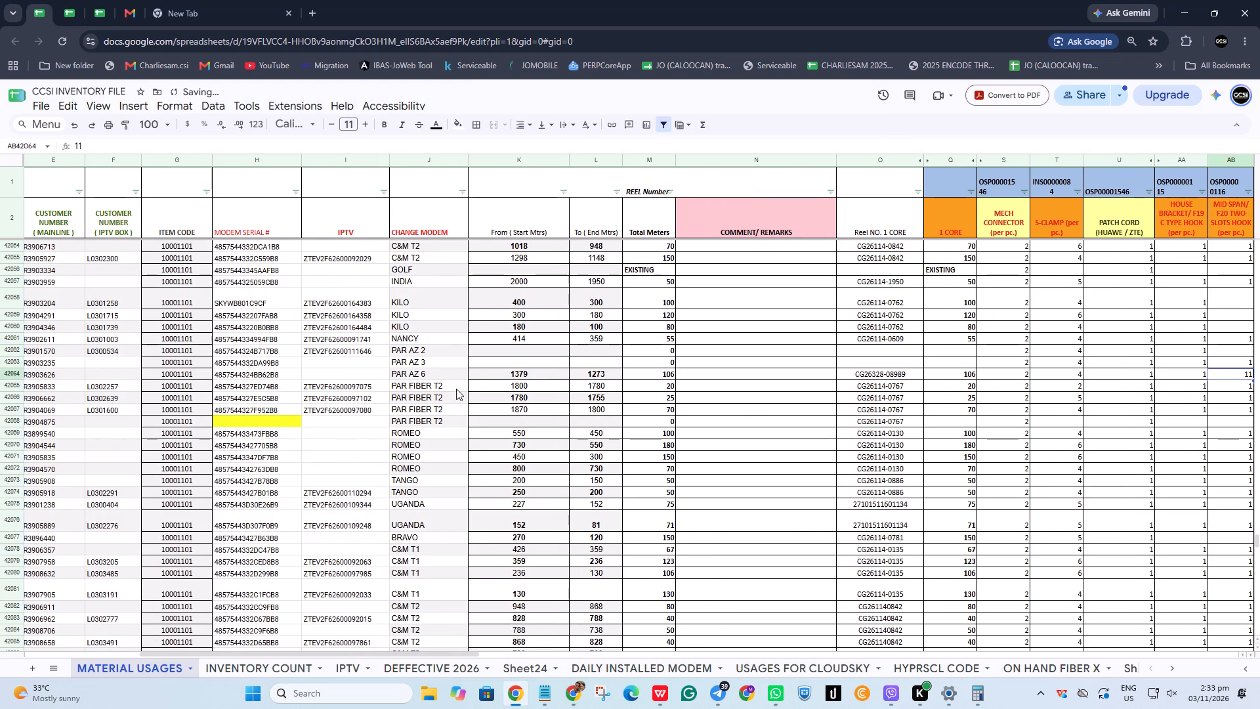
key(1)
key(Up)
Clear the house bracket and mid span hook quantities of the PAR AZ 2 and PAR AZ 3 records in rows 42062 and 42063.
key(Up)
key(Left)
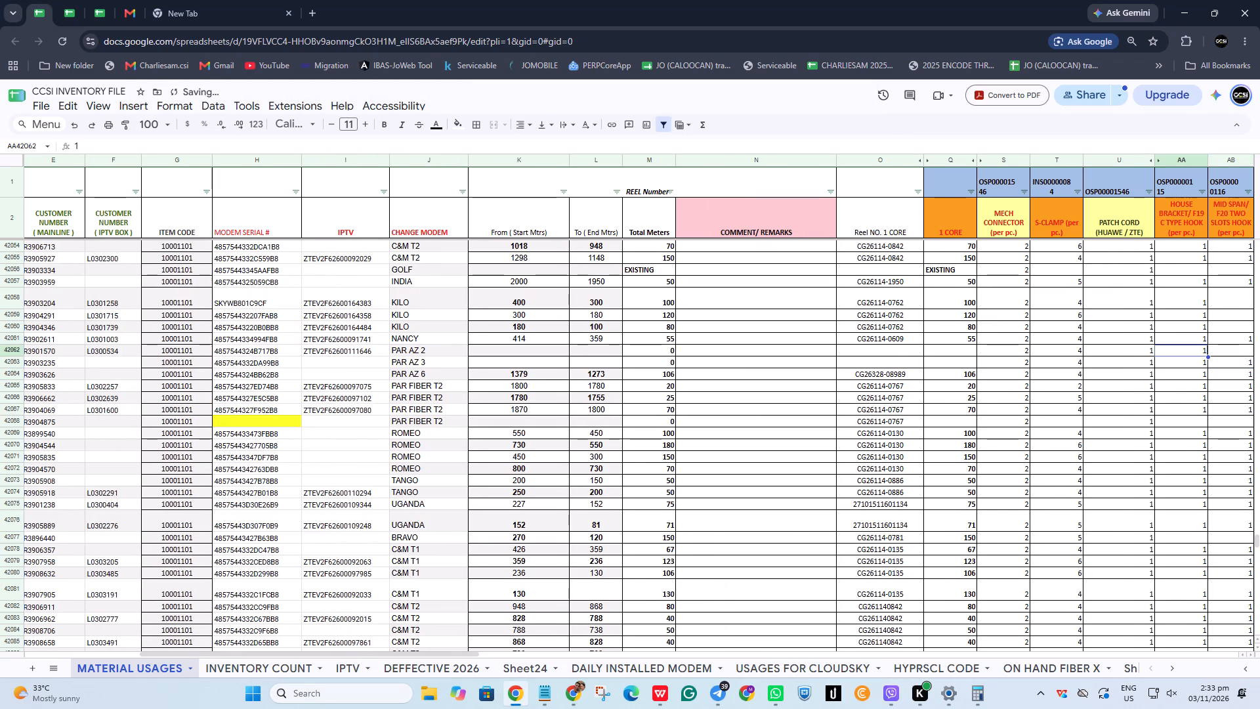
key(shift+Down)
key(shift+Right)
key(Delete)
key(Down)
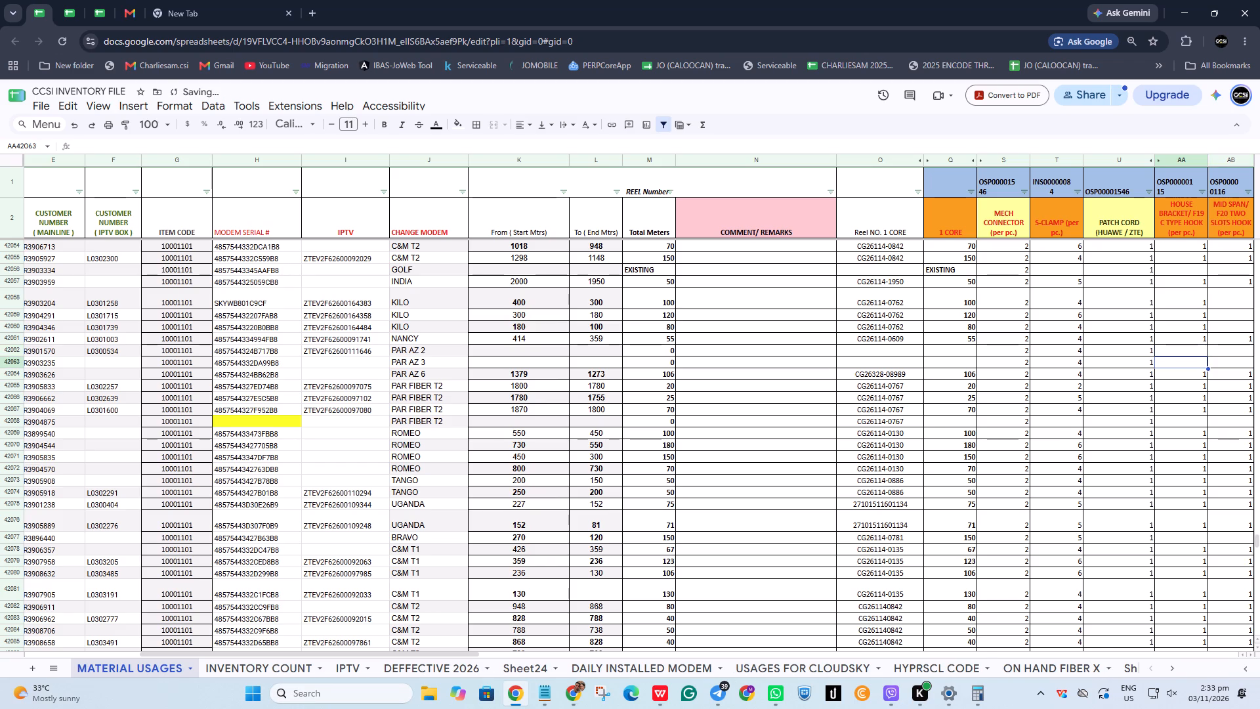
Go to the empty cable clip quantity of the PAR AZ 6 record in row 42064.
key(Down)
key(Tab)
key(Tab)
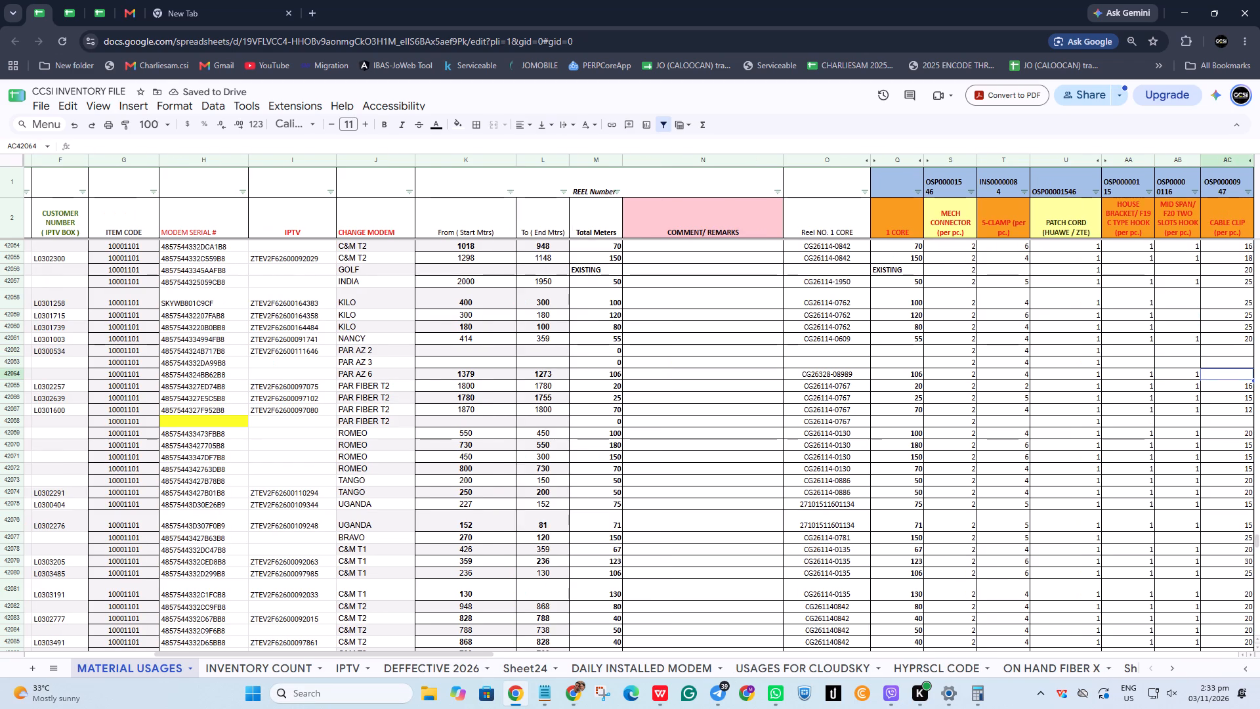
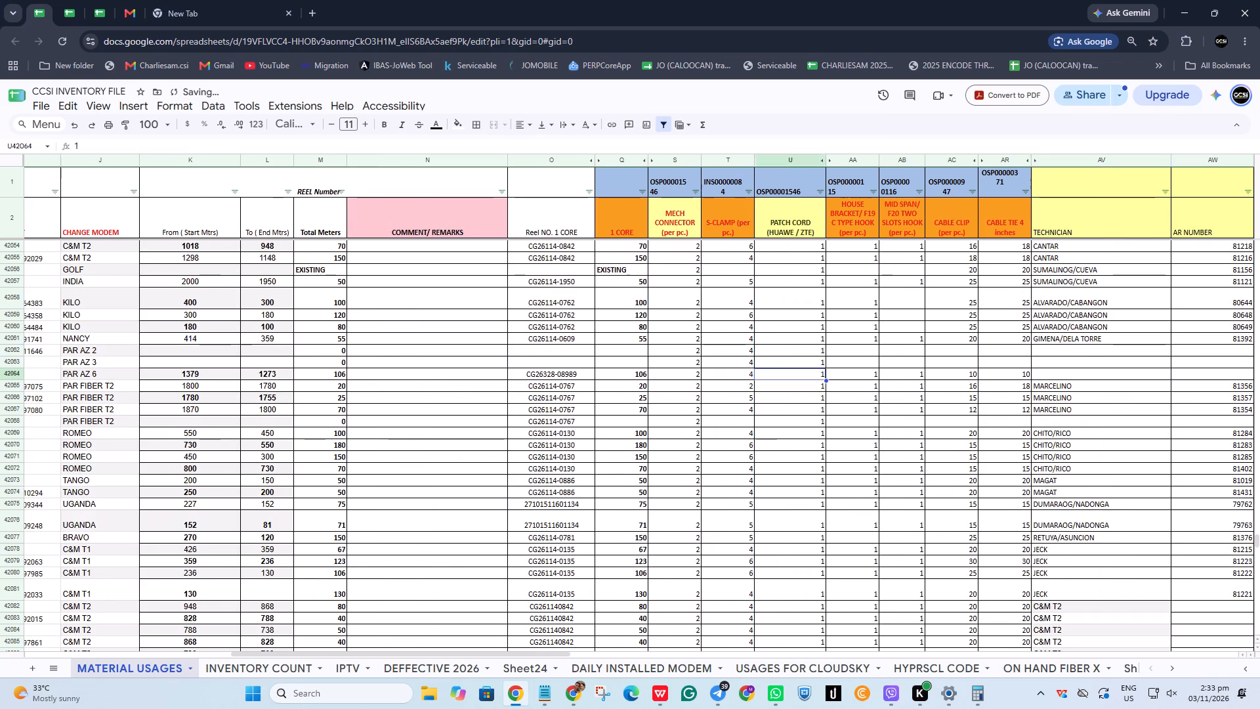
Copy the team name PAR AZ 6 into the empty technician cell of the same record in row 42064.
key(ctrl+c)
key(Right)
key(Right)
key(Right)
key(Right)
key(Right)
key(Right)
key(Right)
key(Right)
key(Right)
key(Right)
key(Right)
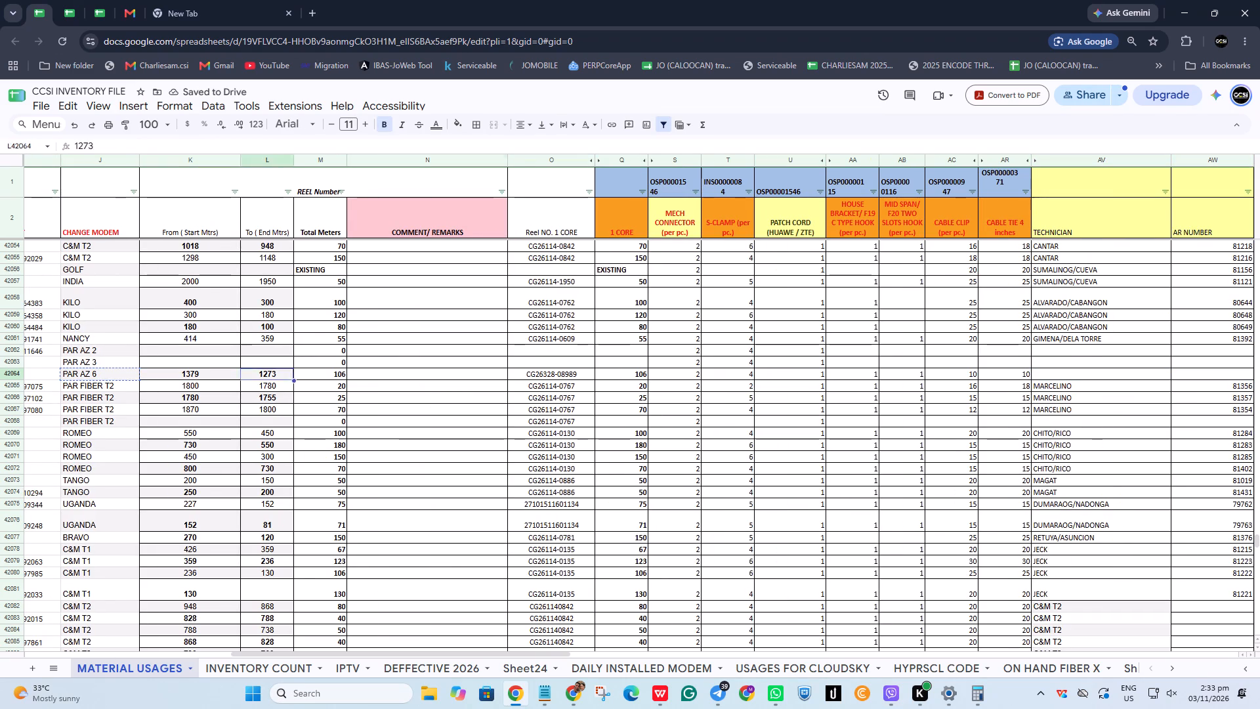
key(Right)
key(Right)
key(Right)
key(Right)
key(ctrl+v)
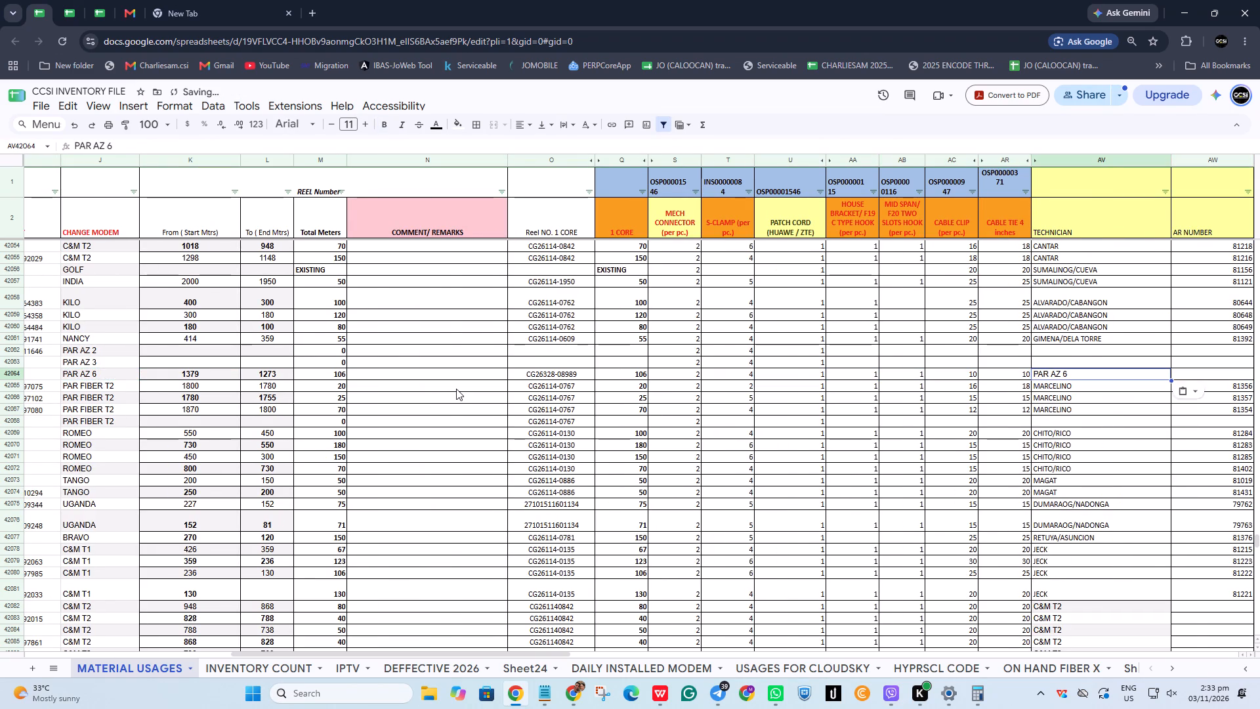
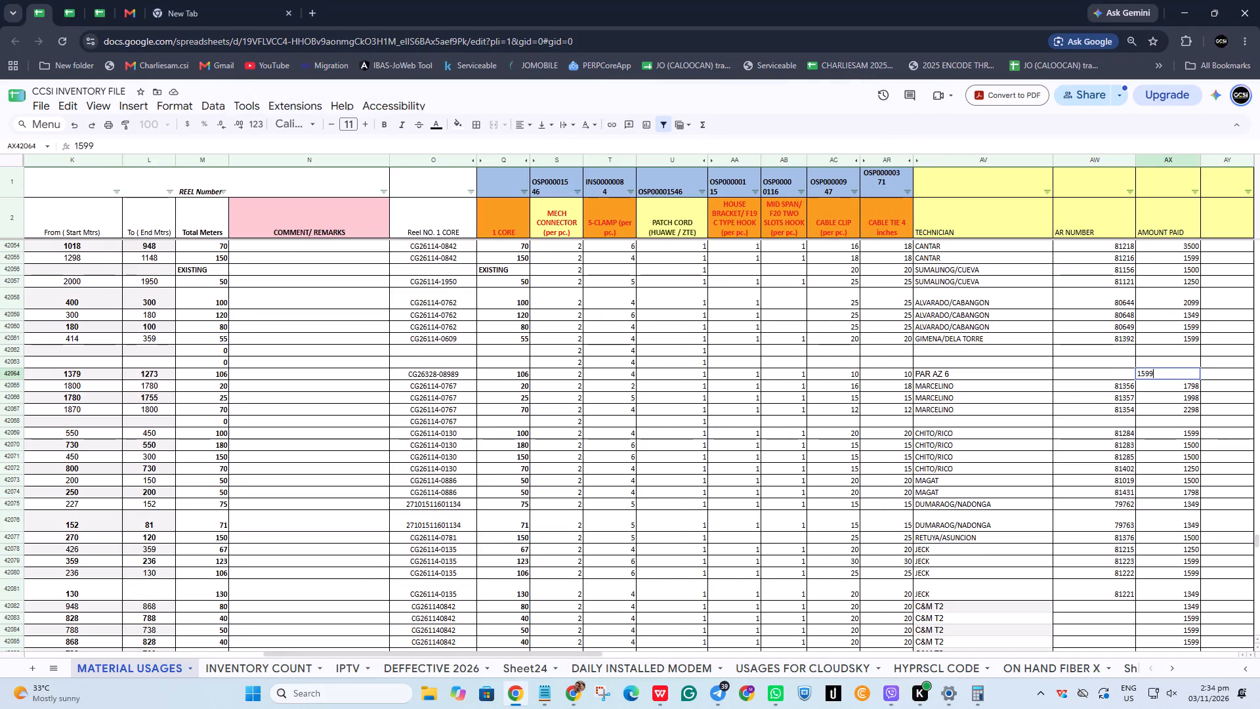
Enter 1599 as the amount paid for the PAR AZ 6 record in row 42064.
key(Left)
Examine the meter and reel columns from row 42064 back to row 42027 for records with missing usage values.
key(Left)
key(Left)
key(Left)
key(Left)
key(Left)
key(Left)
key(Left)
key(Left)
key(Left)
key(Left)
key(Left)
key(Left)
key(Left)
key(Left)
key(Left)
key(Left)
key(Left)
key(Left)
key(Left)
key(Right)
key(Right)
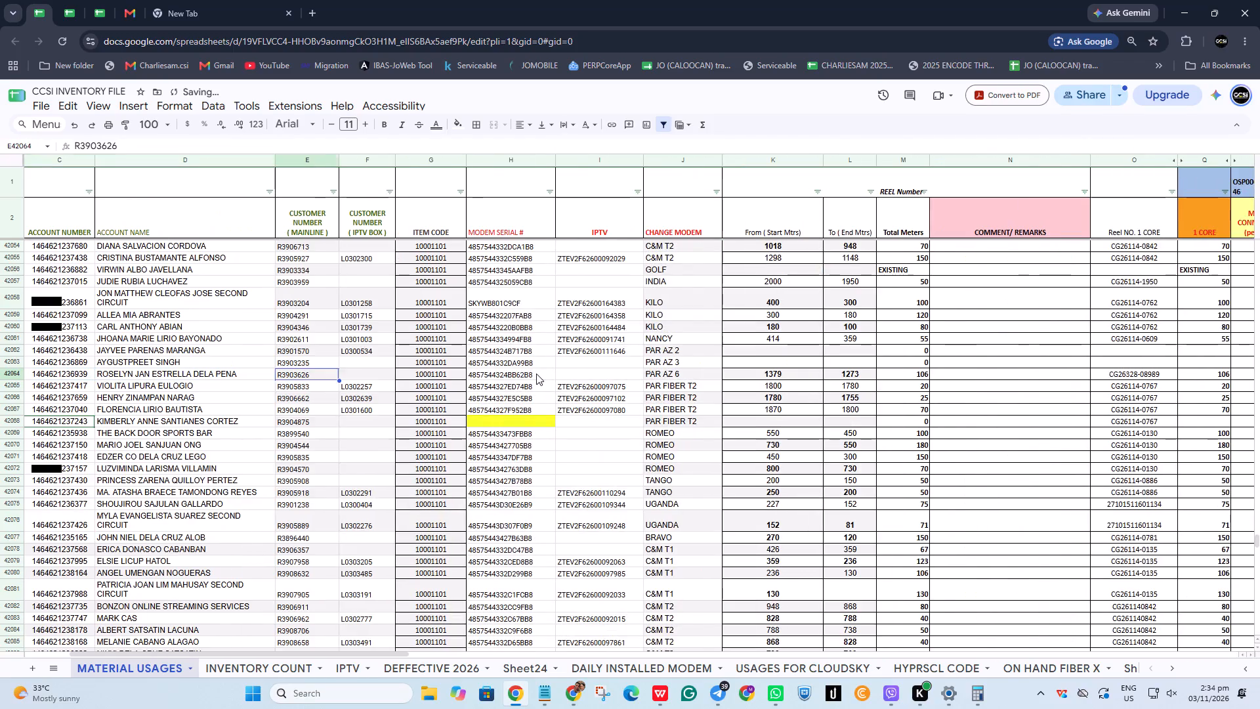
key(Right)
key(Right)
key(Right)
key(Right)
key(Right)
key(Right)
key(Right)
key(Right)
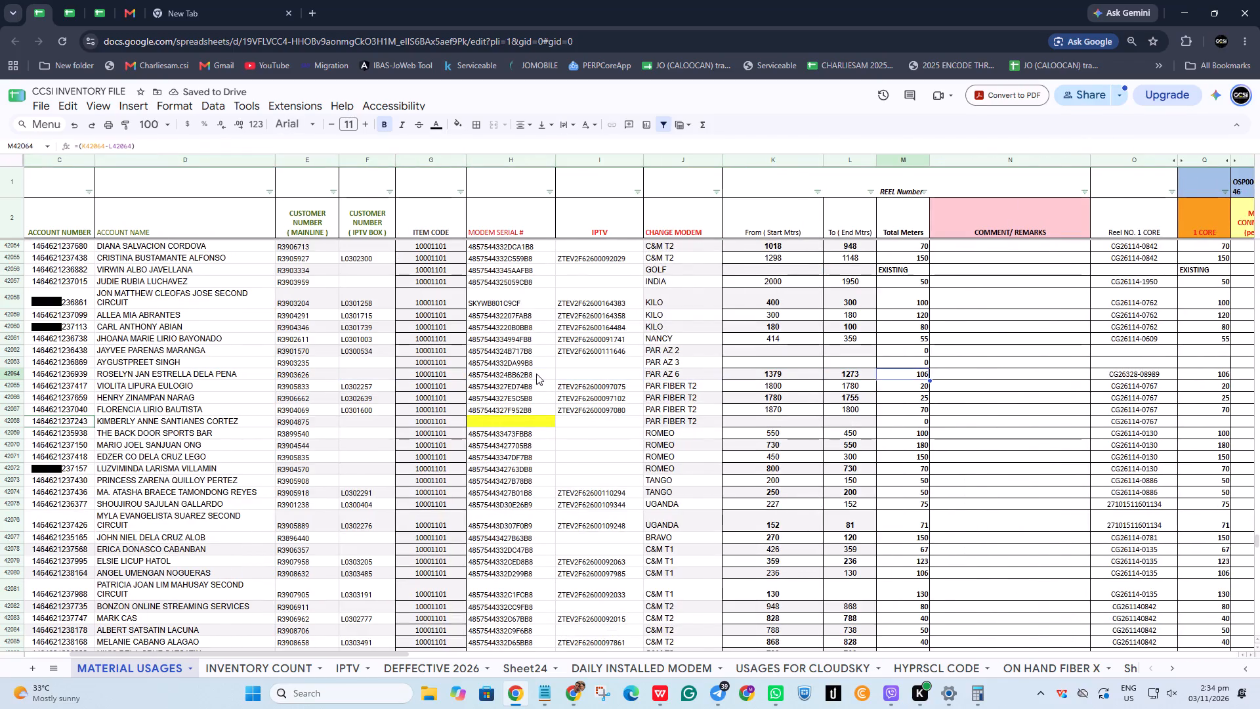
key(Up)
key(Up)
key(Up)
key(Up)
key(Up)
key(Up)
key(Up)
key(Up)
key(Up)
key(Up)
key(Up)
key(Up)
key(Up)
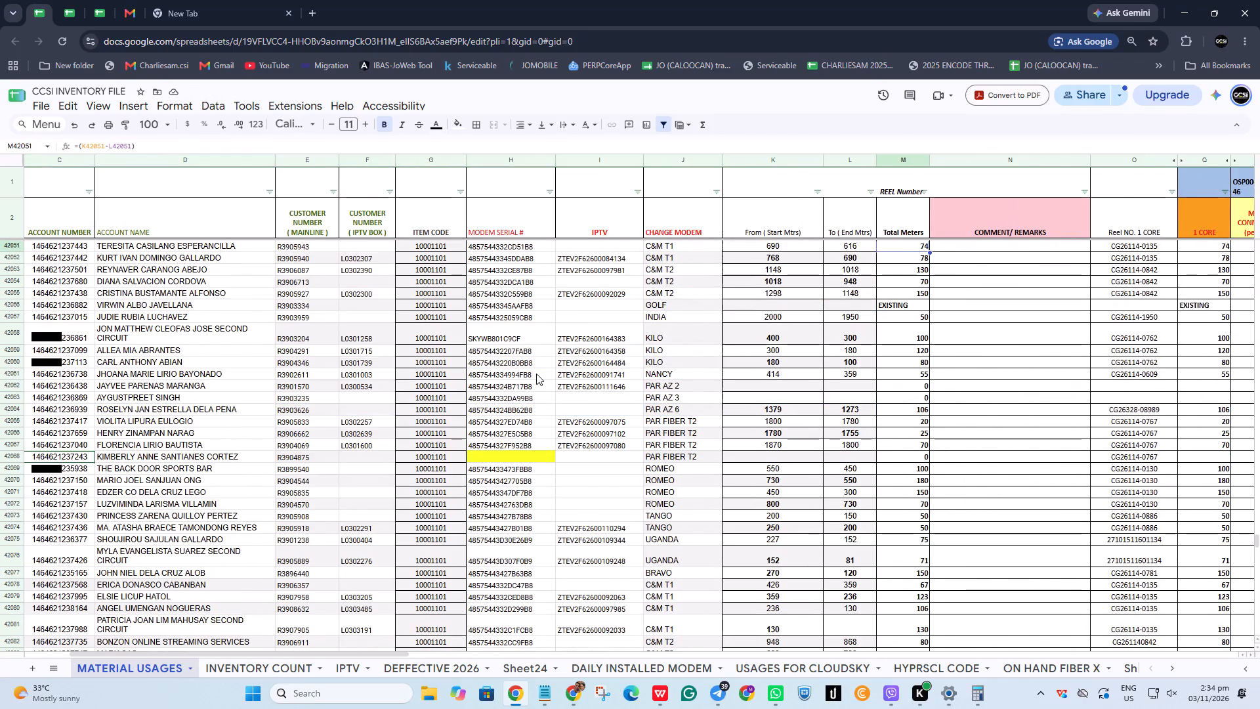
key(Up)
key(Up)
key(Up)
key(Up)
key(Up)
key(Up)
key(Up)
key(Up)
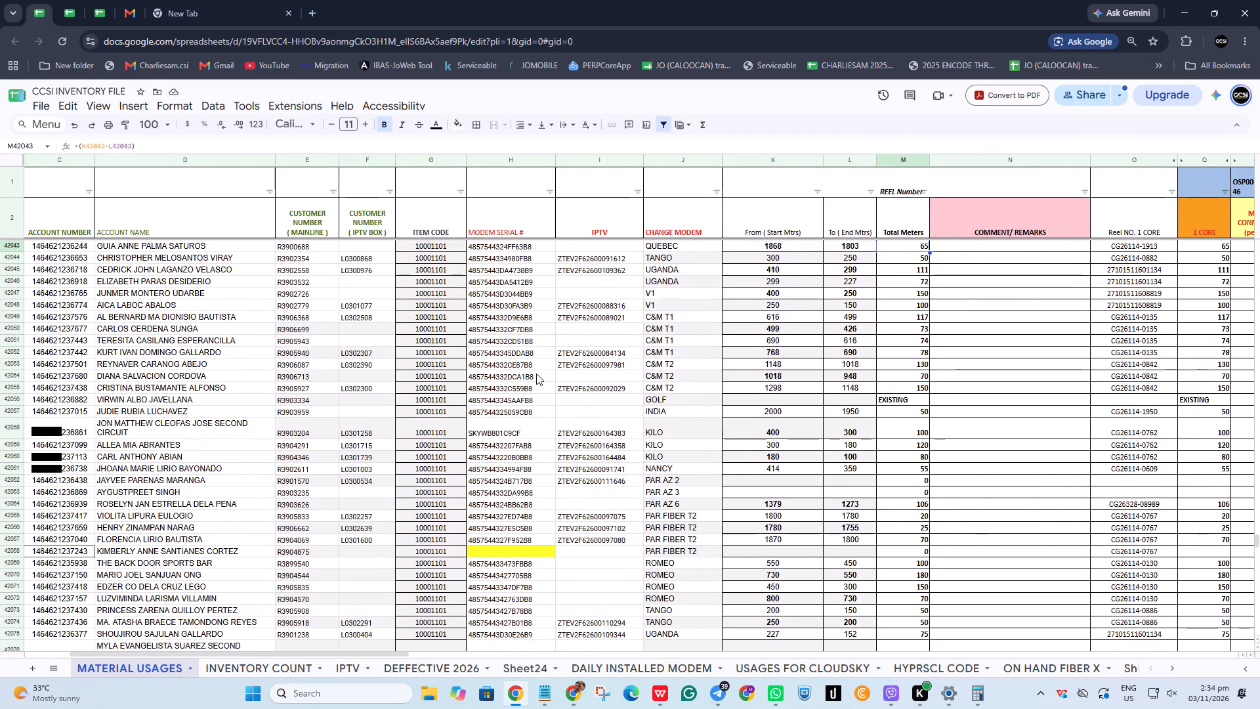
key(Up)
key(Up)
key(Up)
key(Up)
key(Up)
key(Up)
key(Up)
key(Up)
key(Up)
key(Up)
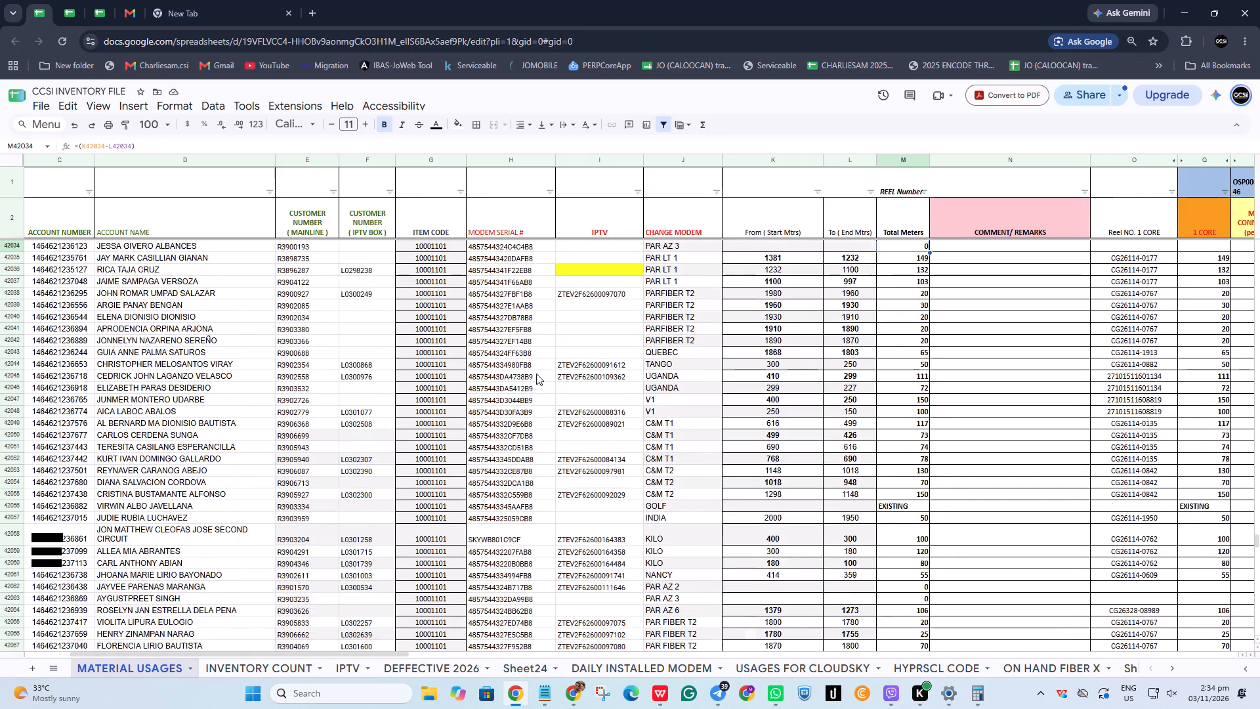
key(Up)
key(Up)
key(Up)
key(Up)
key(Up)
key(Up)
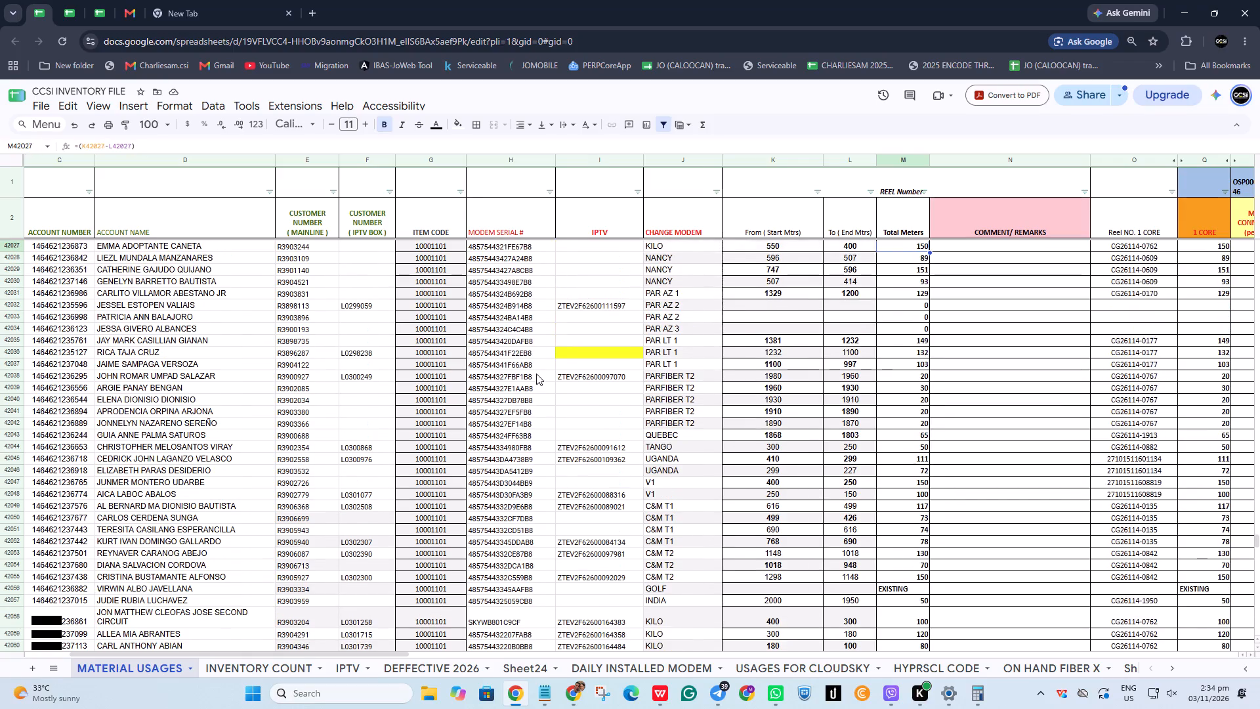
Go to the PAR AZ 2 record with blank meter values in row 42032 and check its identifying columns.
key(Down)
key(Down)
key(Down)
key(Down)
key(Down)
key(Left)
key(Left)
key(Left)
key(Left)
key(Left)
key(Left)
key(Left)
key(Left)
key(Left)
key(Left)
key(Left)
key(Left)
key(Left)
key(Left)
key(Left)
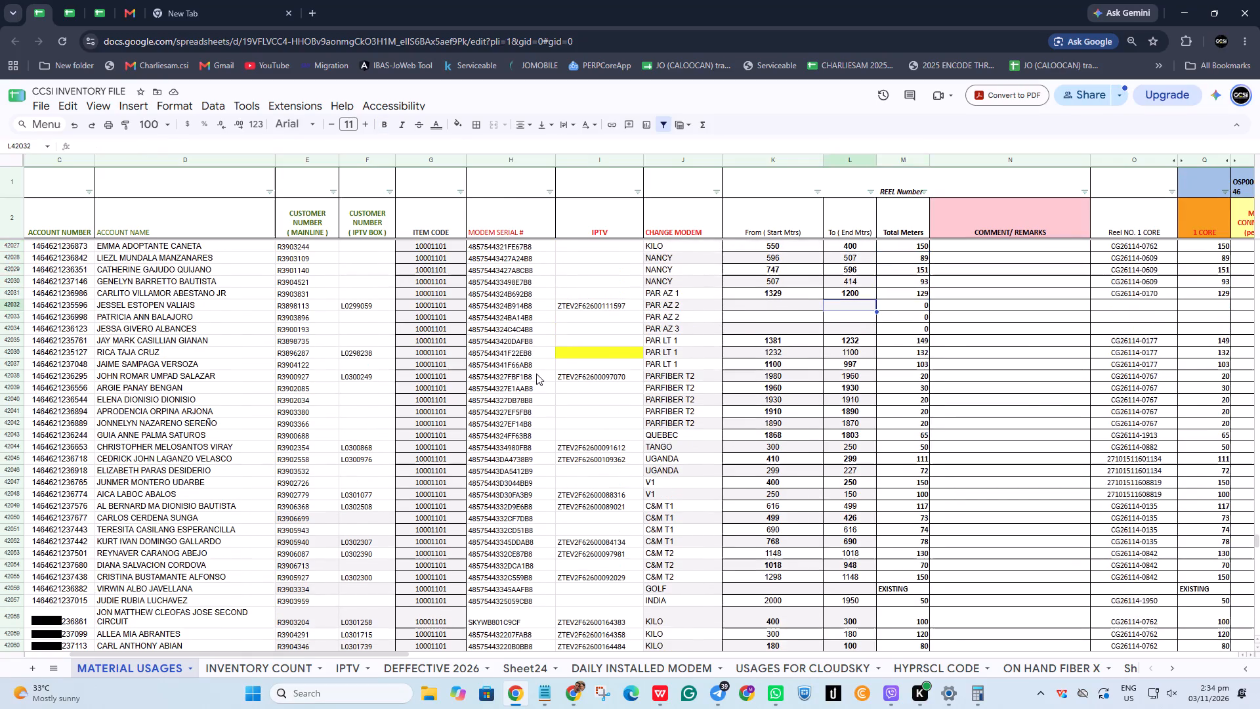
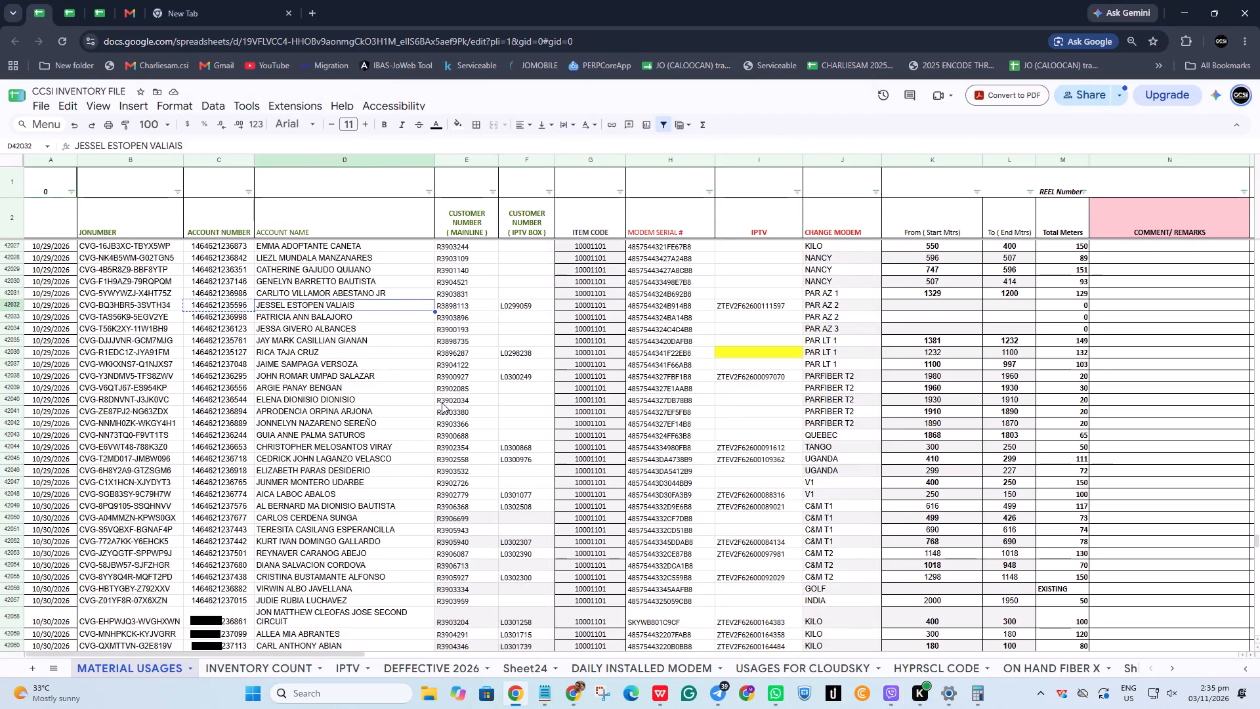
Check the PAR AZ 2 record in row 42032 from the account name across to the meter columns and back to its account number.
key(Right)
key(Right)
key(Right)
key(Right)
key(Right)
key(Right)
key(Right)
key(Right)
key(Left)
key(Left)
key(Left)
key(Left)
key(Left)
key(Left)
key(Left)
key(Left)
key(Left)
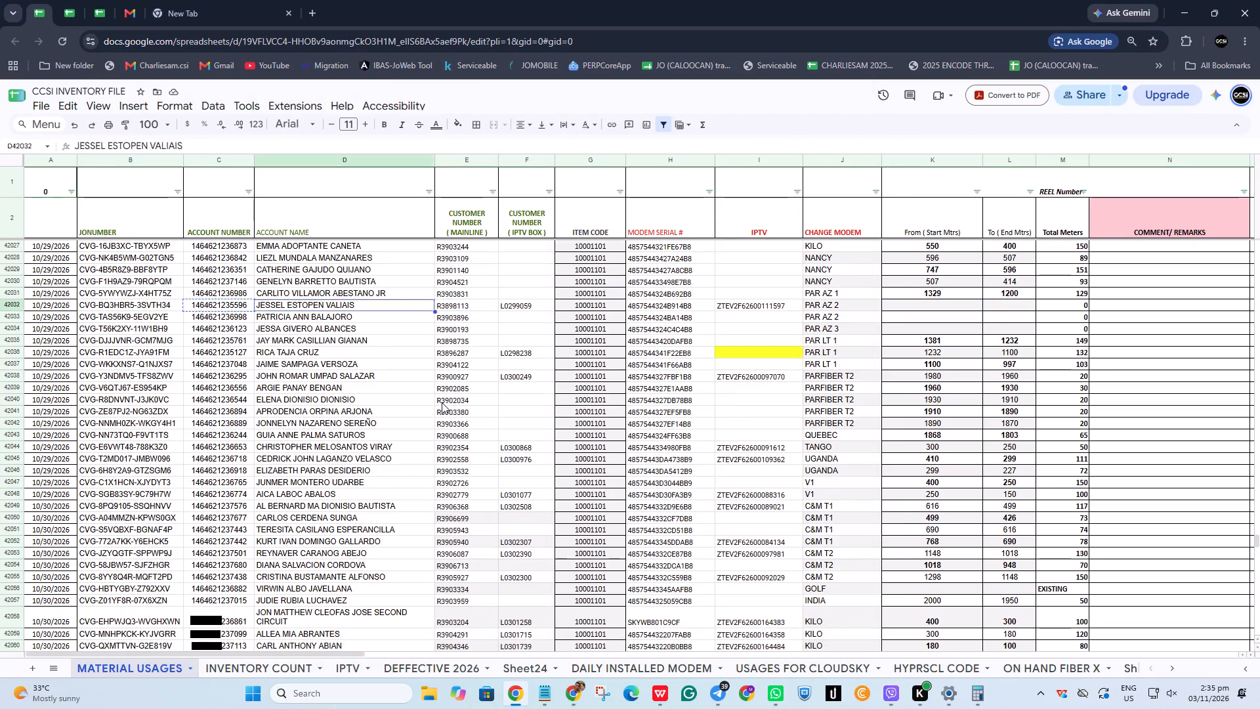
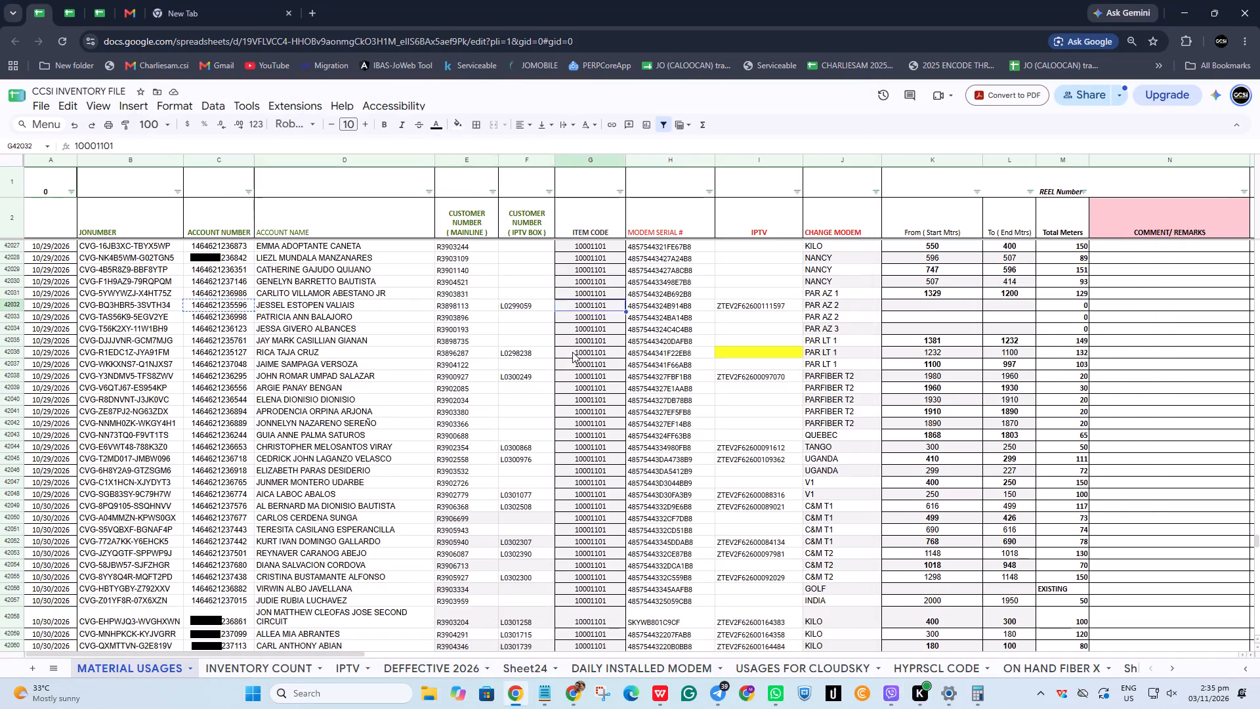
Examine the PAR AZ 2 record in row 42032 across its modem and meter columns and back to the mainline customer number.
key(Right)
key(Right)
key(Right)
key(Left)
key(Left)
key(Left)
key(Left)
key(Left)
key(Left)
key(Left)
key(Left)
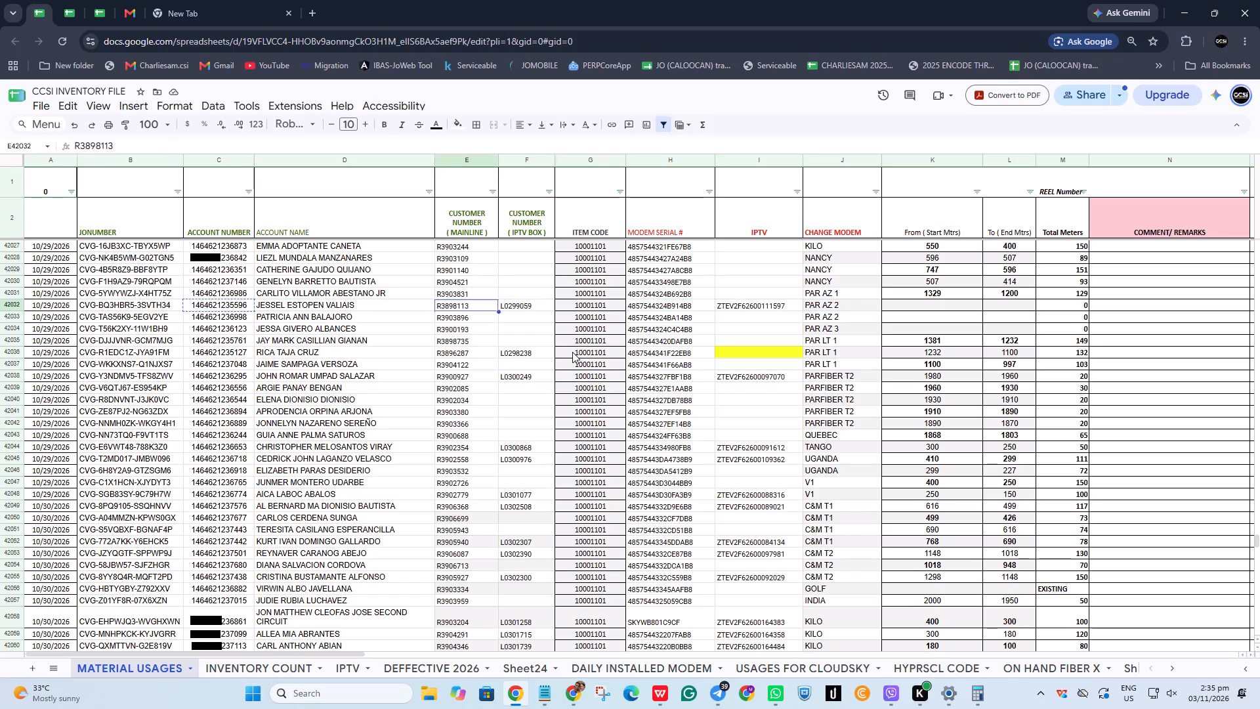
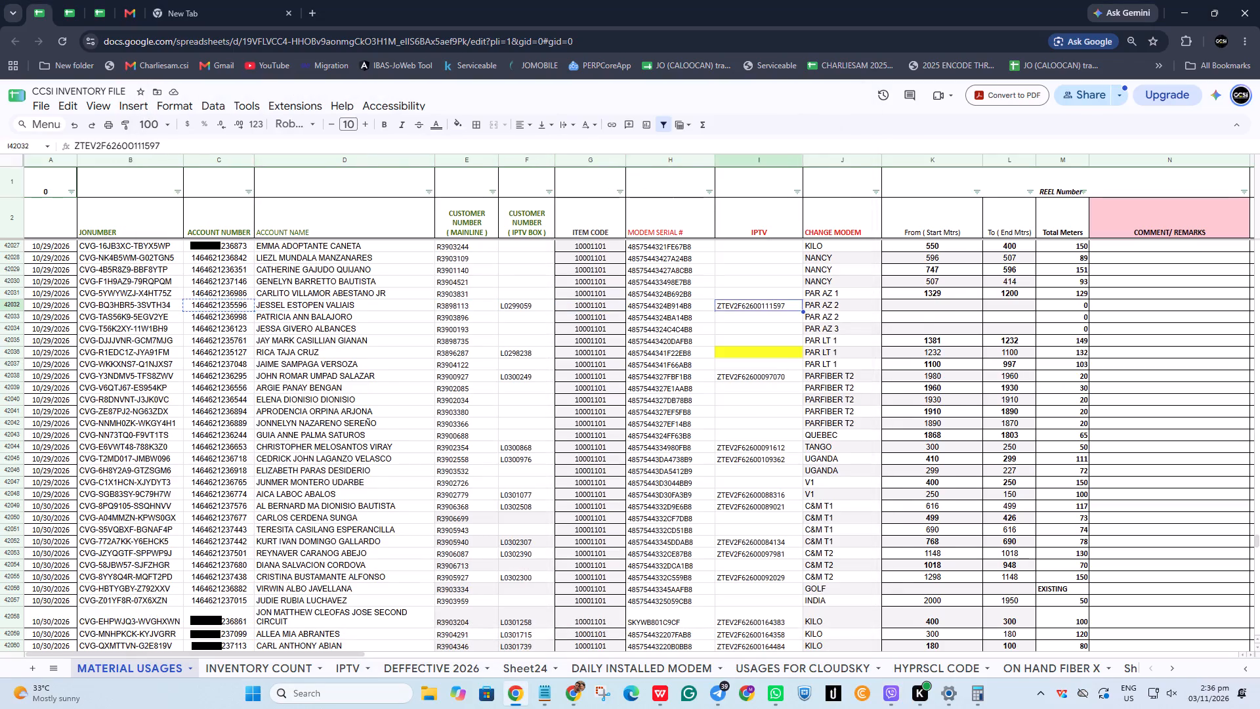
Examine the next PAR AZ 2 record in row 42033, from its change modem column back to the account number.
key(Tab)
key(Down)
key(Left)
key(Left)
key(Left)
key(Left)
key(Left)
key(Left)
key(Left)
key(Left)
key(Left)
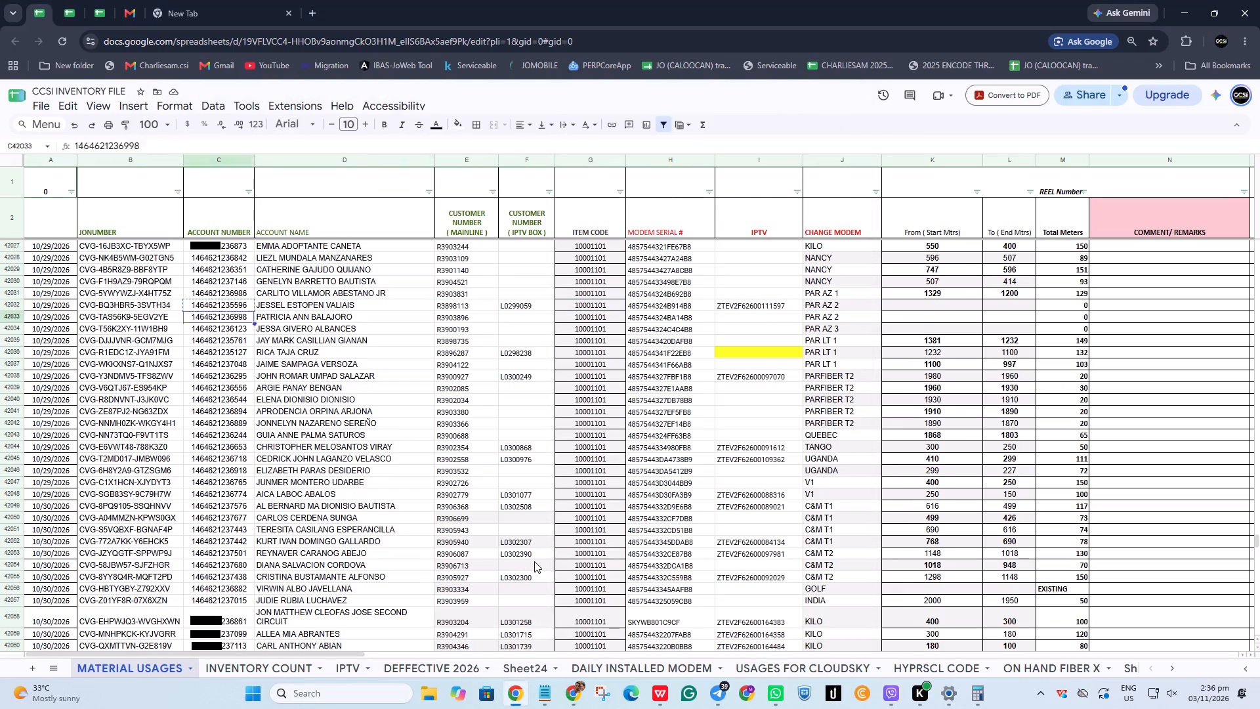
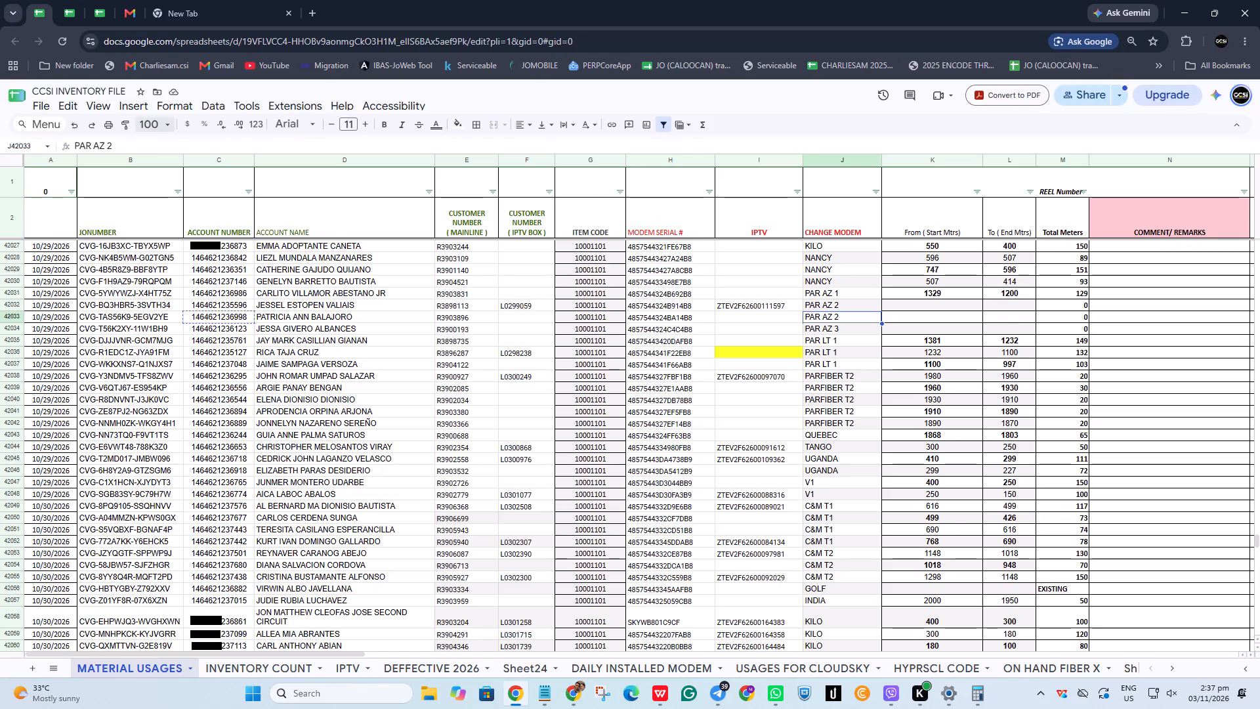
Examine the PAR AZ 2 record in row 42033, from its date through the meter and reel number columns to 1 CORE.
key(Right)
key(Right)
key(Right)
key(Right)
key(Right)
key(Right)
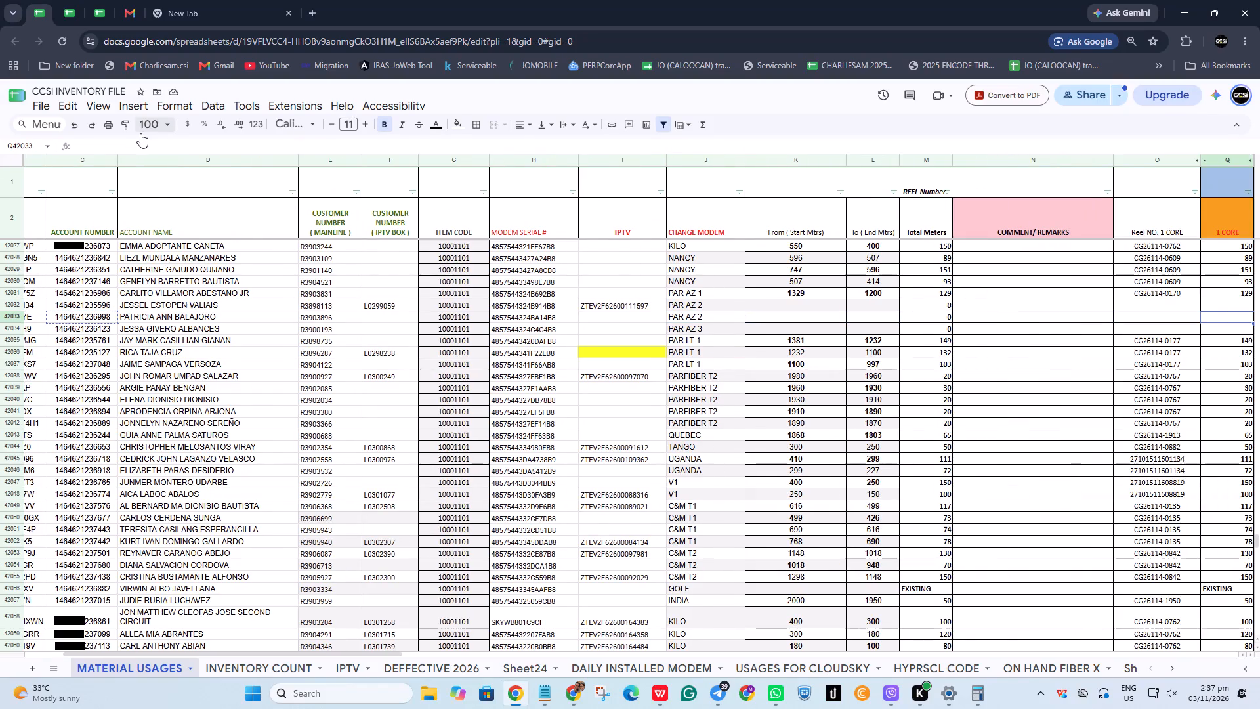
key(Left)
key(Left)
key(Left)
key(Left)
key(Left)
key(Left)
key(Left)
key(Left)
key(Left)
key(Left)
key(Left)
key(Left)
key(Left)
key(Left)
key(Left)
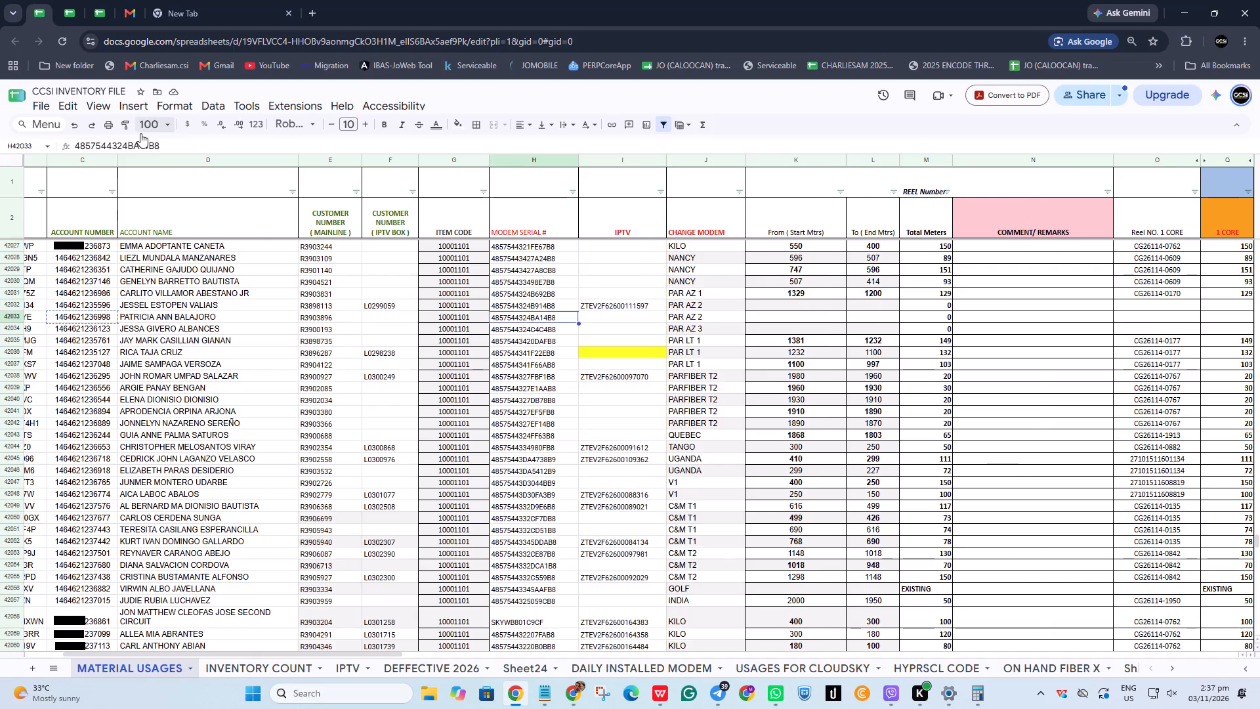
key(Right)
key(Right)
key(Right)
key(Right)
key(Right)
key(Right)
key(Right)
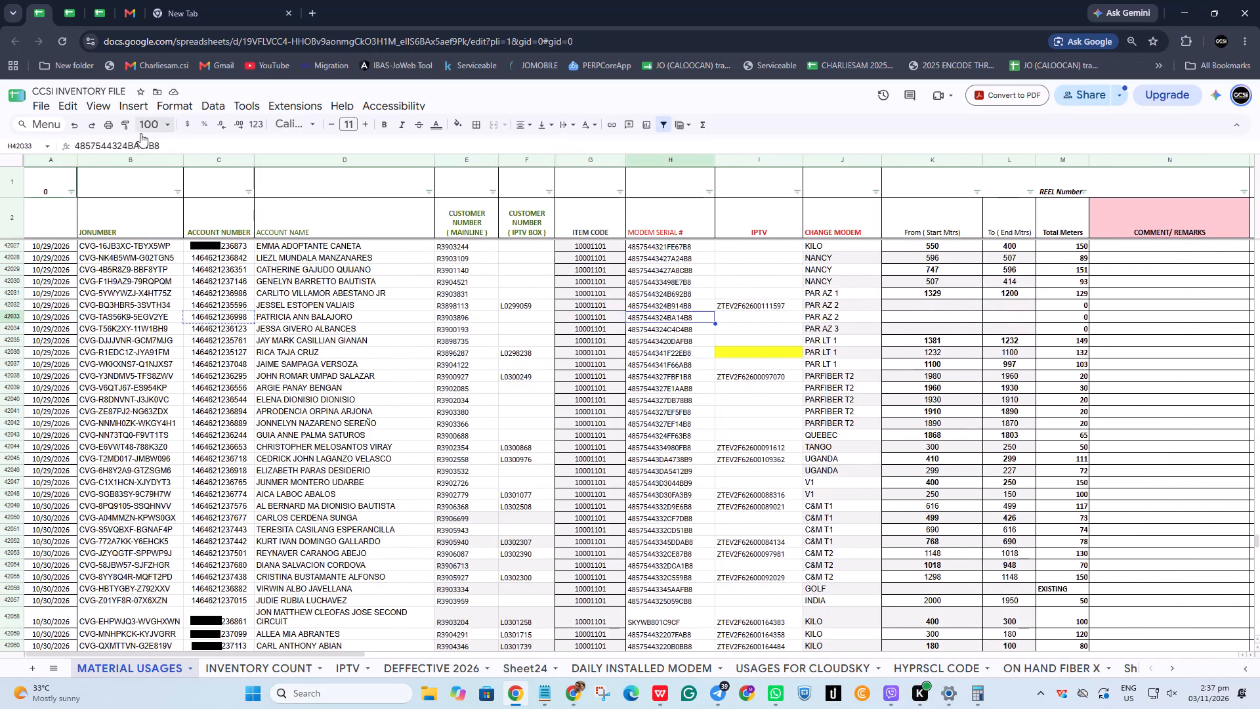
key(Right)
key(Right)
Examine the PAR AZ 3 record in row 42034, between its date and change modem columns.
key(Down)
key(Left)
key(Left)
key(Left)
key(Left)
key(Left)
key(Left)
key(Left)
key(Left)
key(Left)
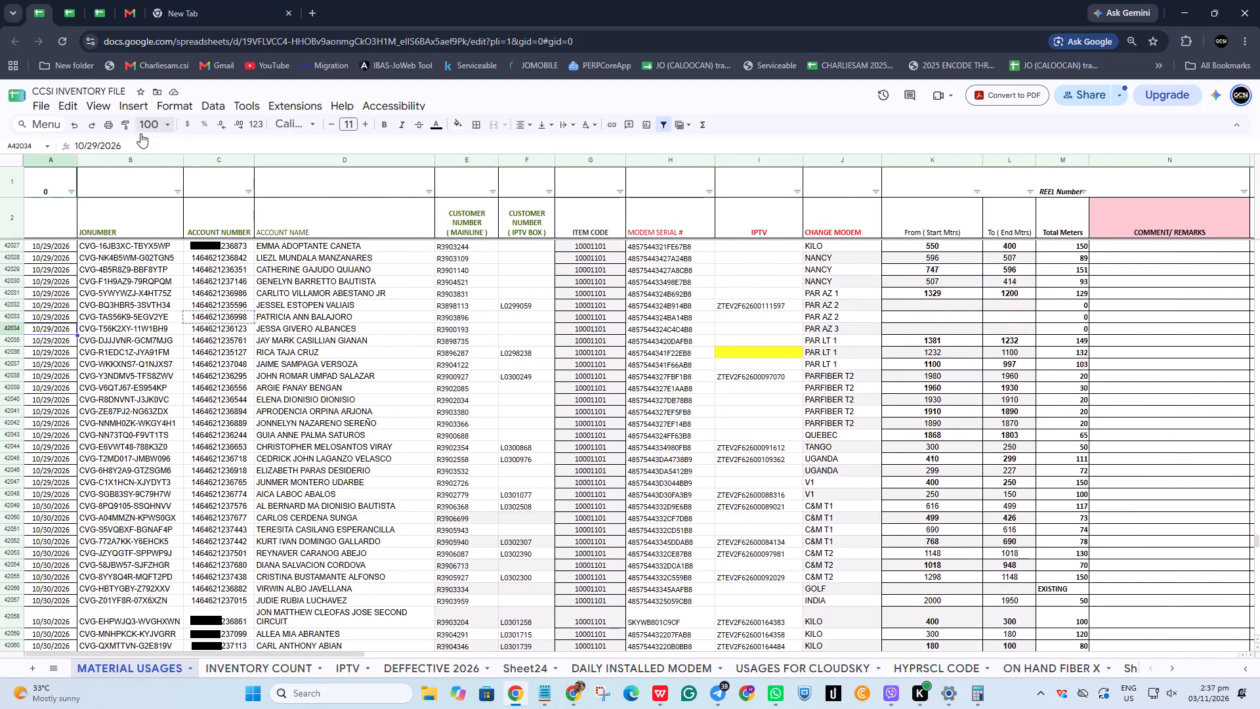
key(Right)
key(Right)
key(Right)
key(Right)
key(Left)
key(Right)
key(Right)
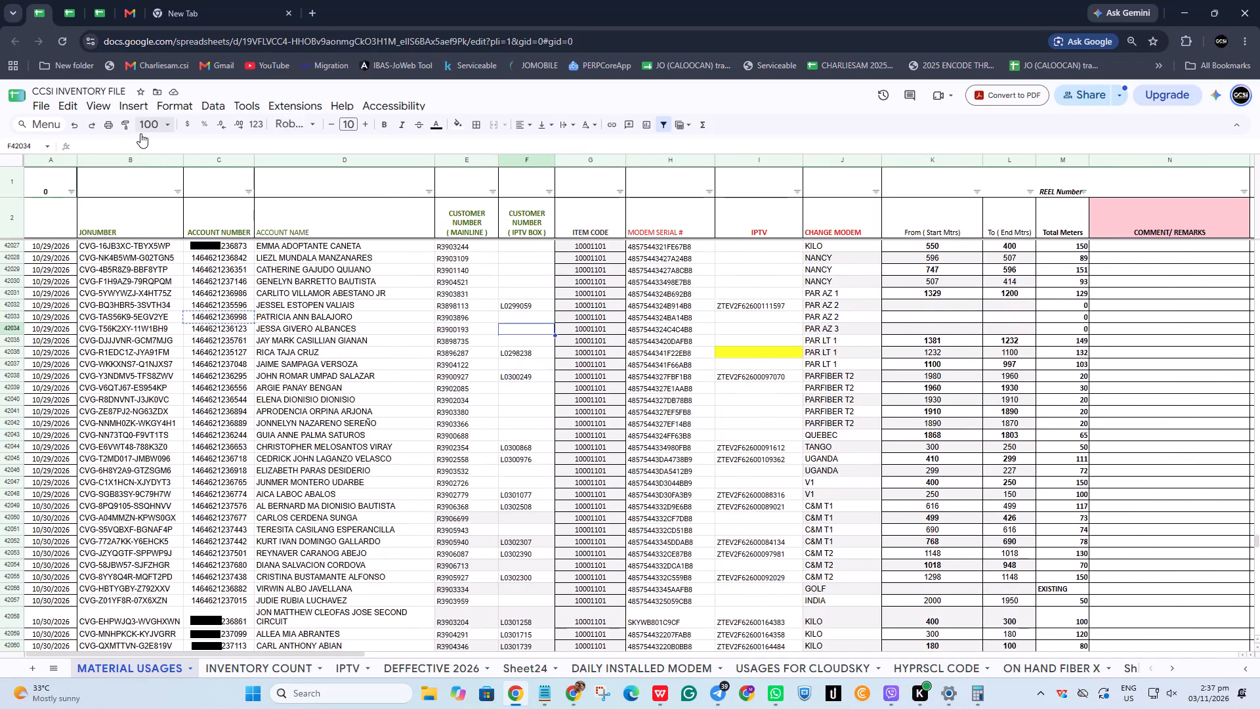
key(Right)
key(Right)
key(Right)
key(Right)
key(Left)
key(Left)
key(Left)
key(Left)
key(Left)
key(Left)
key(Left)
key(Left)
key(Left)
key(Left)
key(Right)
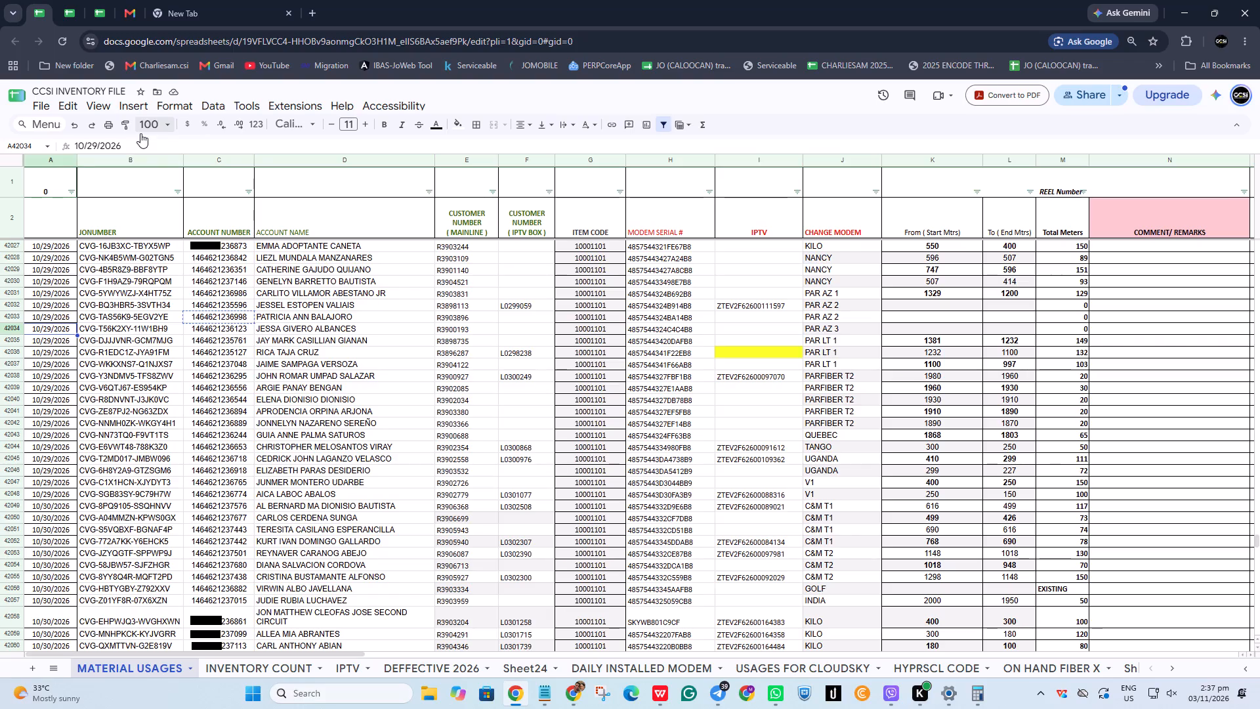
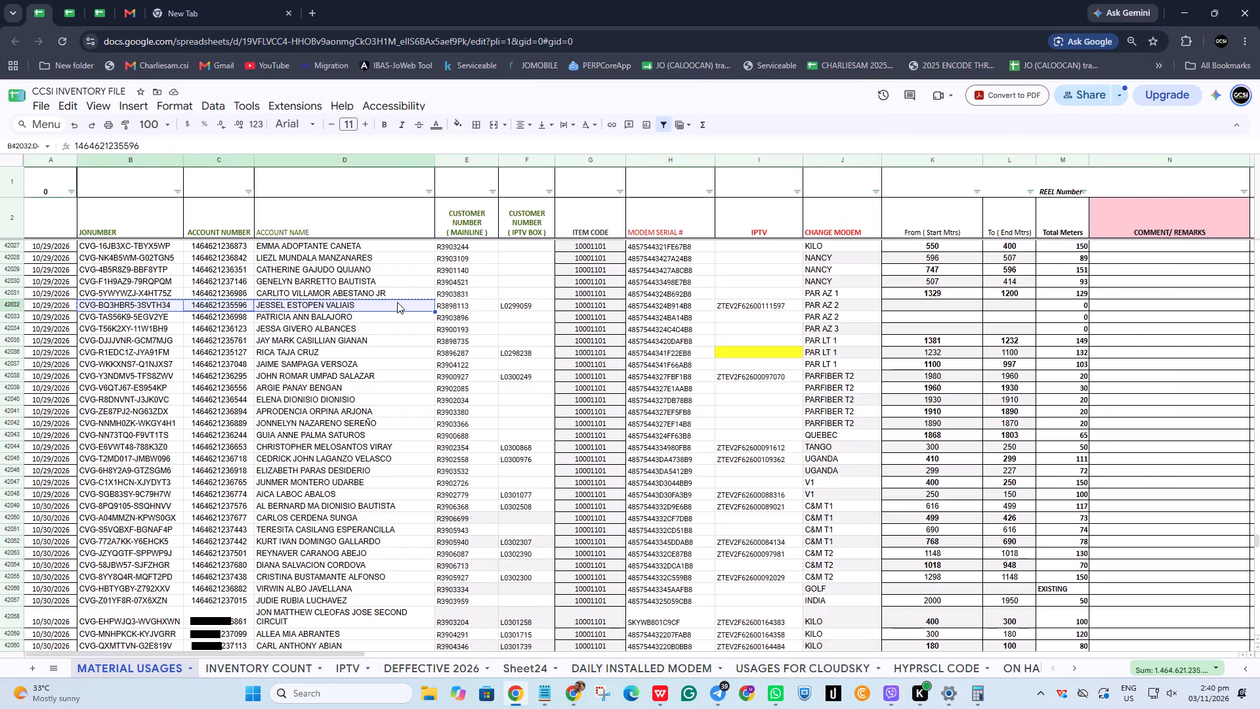
Examine the PAR AZ 2 record in row 42032, from its account name across to the From (Start Mtrs) column.
click(397, 302)
key(Tab)
key(Tab)
key(Tab)
key(Tab)
key(Tab)
key(Tab)
key(Tab)
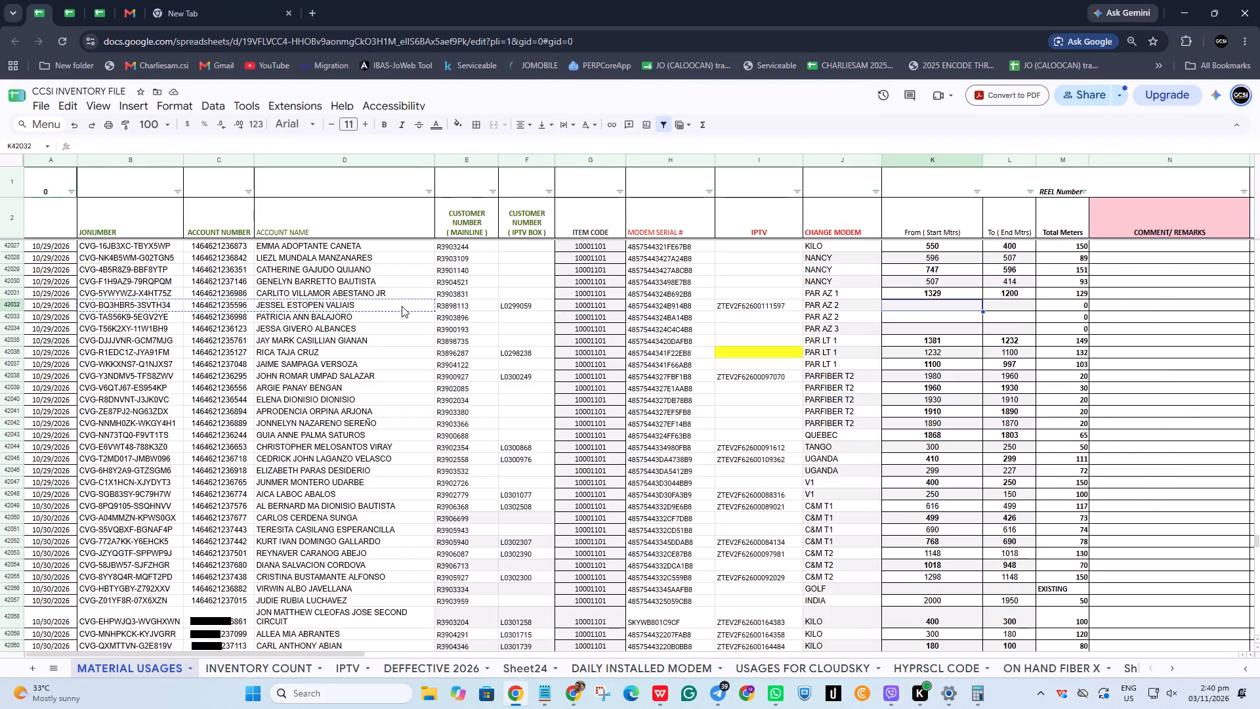
Examine the 10/28/2026 PAR - AZ - 2 record in row 41999, from its start meters back to its date.
scroll(862, 440, up, 3)
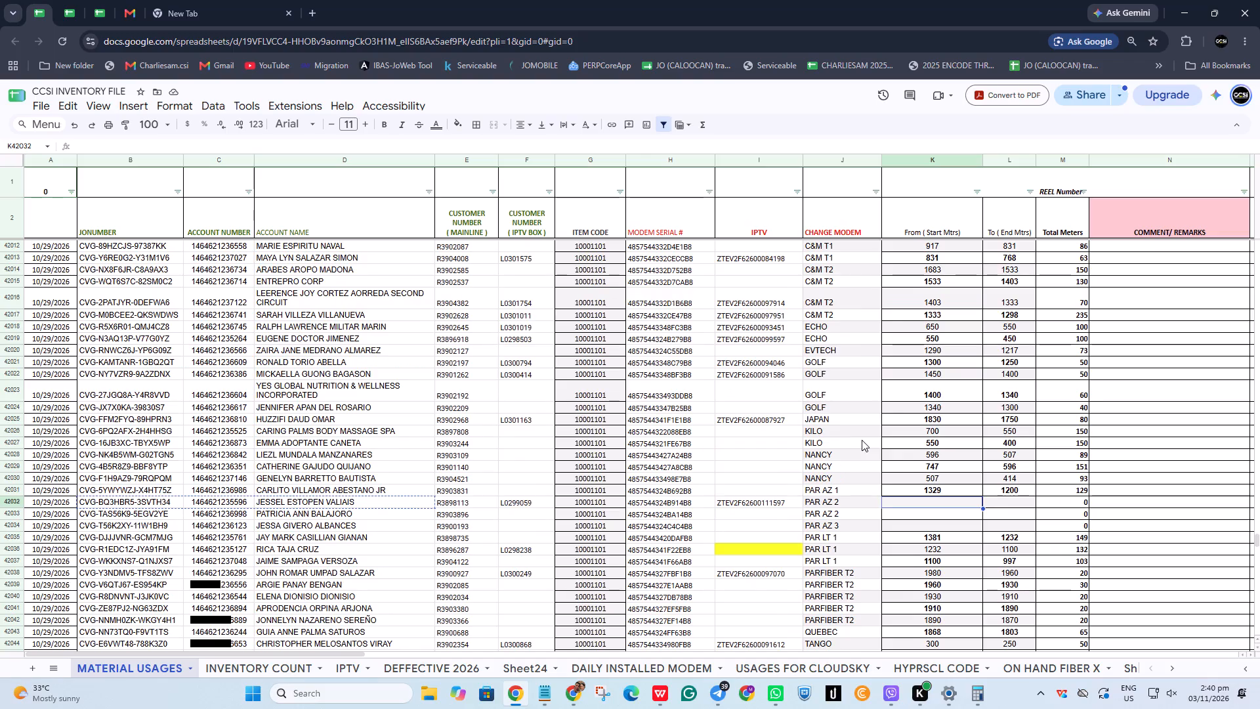
scroll(933, 433, up, 3)
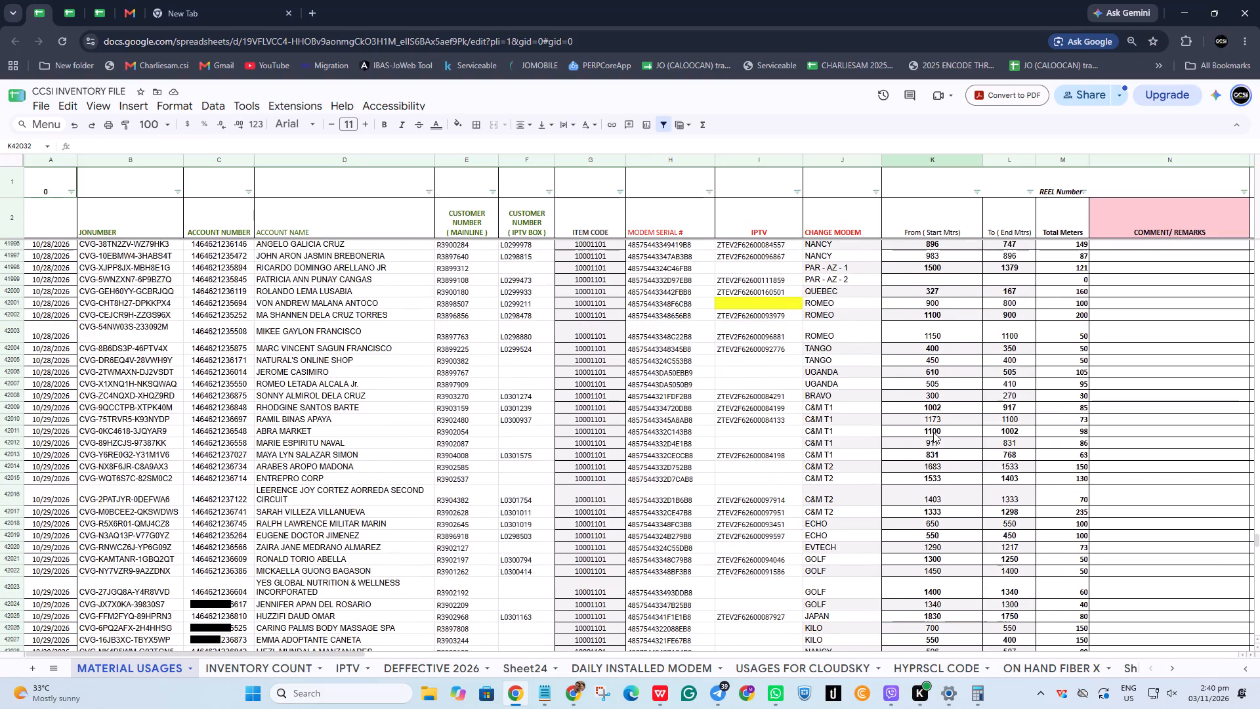
click(938, 281)
key(Left)
key(Left)
key(Left)
key(Left)
key(Left)
key(Left)
key(Left)
key(Left)
key(Left)
key(Left)
key(Left)
key(Left)
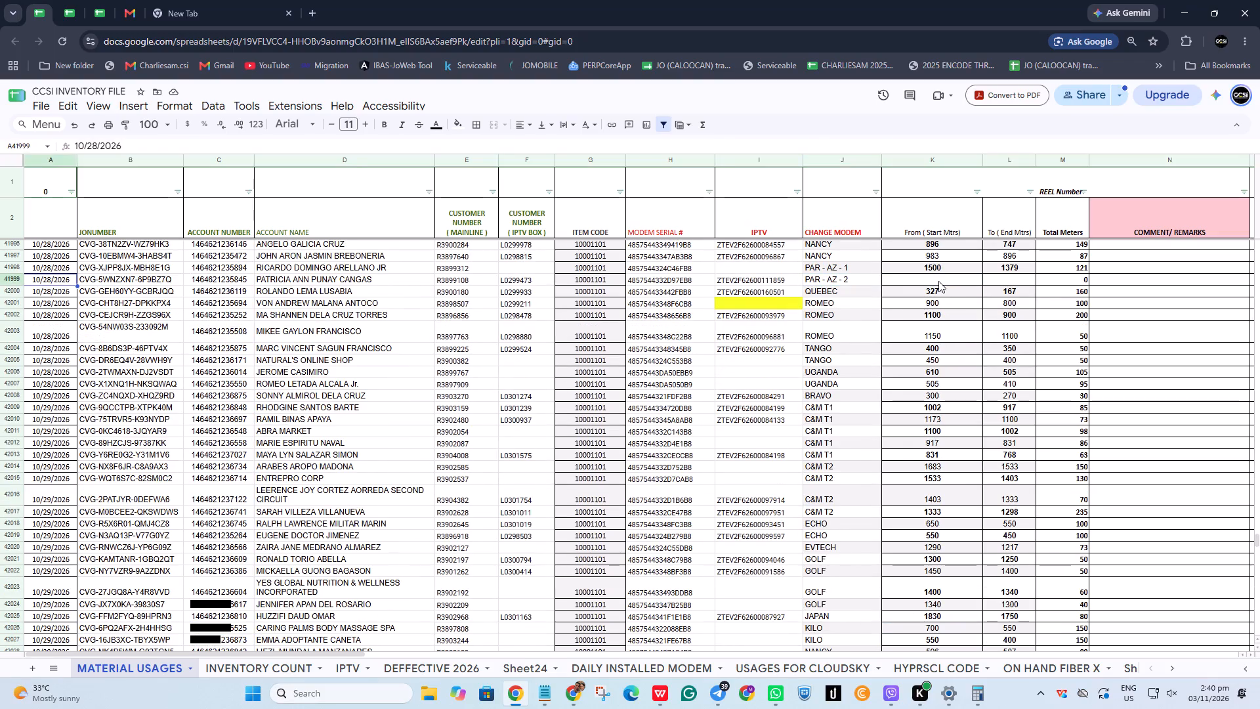
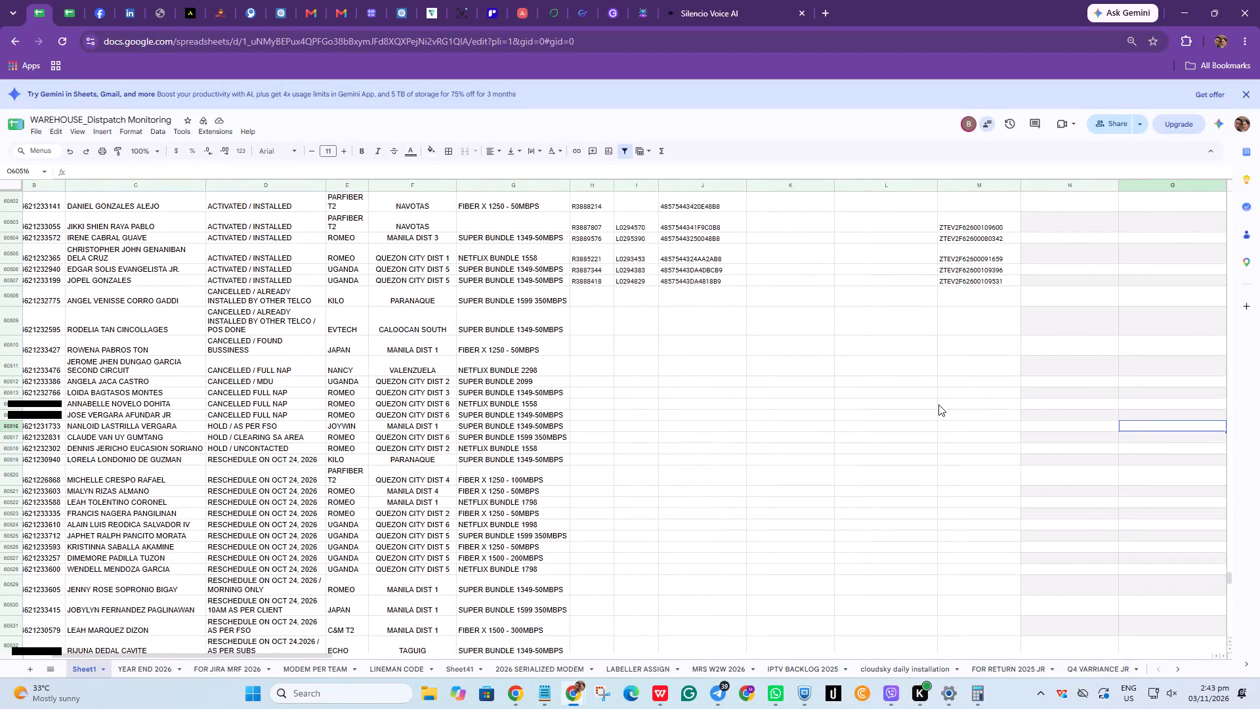
Examine the HOLD / AS PER FSO record in row 60516 of Sheet1, from column O back to its number in column B.
key(Left)
key(Left)
key(Left)
key(Left)
key(Left)
key(Left)
key(Left)
key(Left)
key(Left)
key(Left)
key(Left)
key(Left)
key(Left)
key(Left)
key(Left)
key(Left)
key(Left)
key(Left)
key(Left)
key(Left)
key(Right)
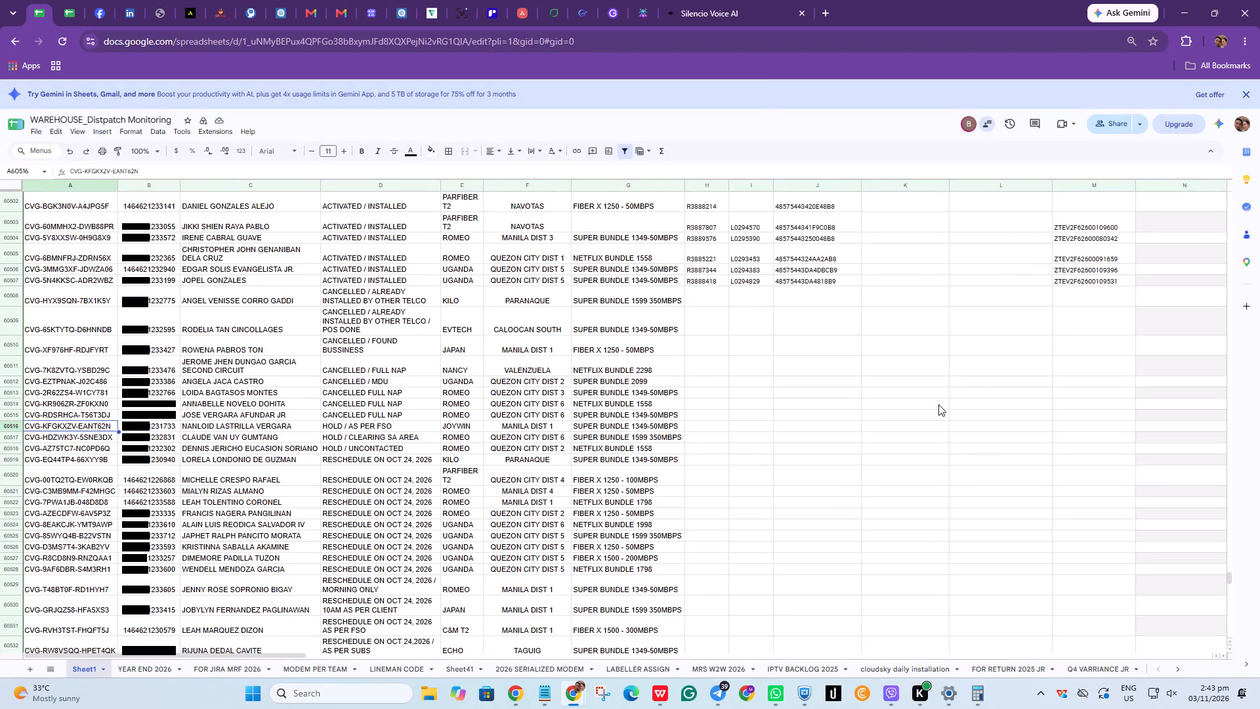
key(Right)
key(alt+Tab)
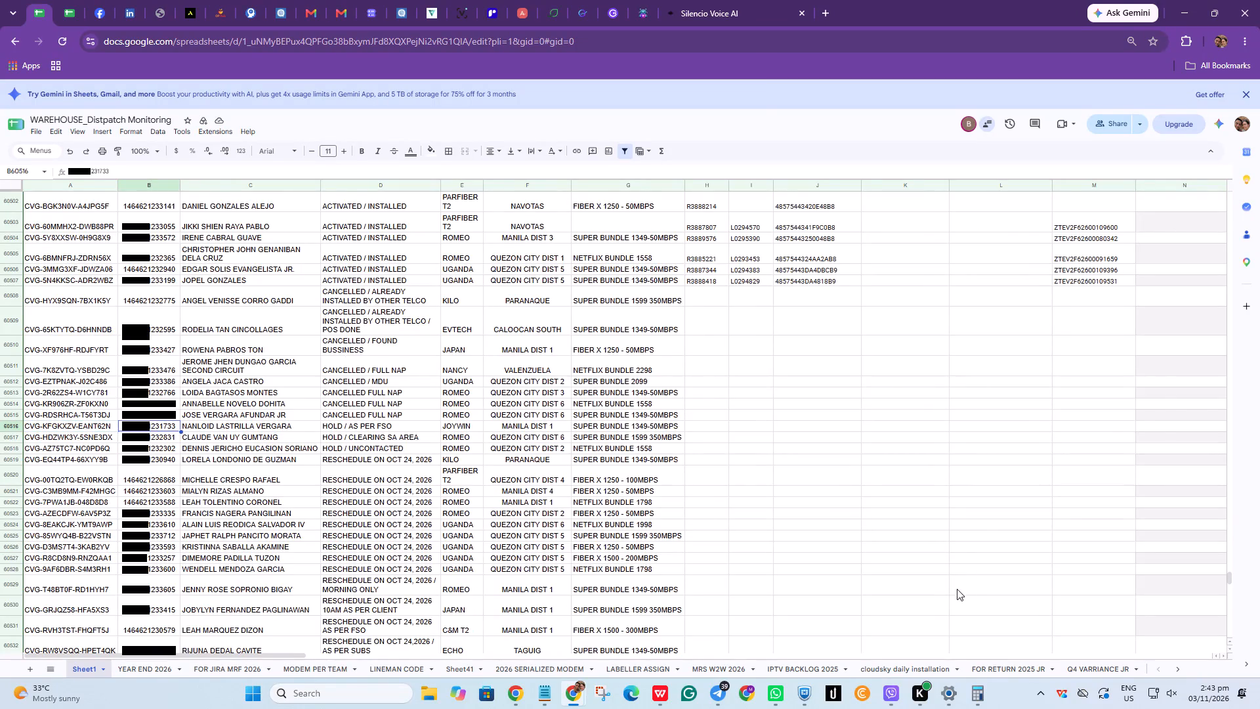
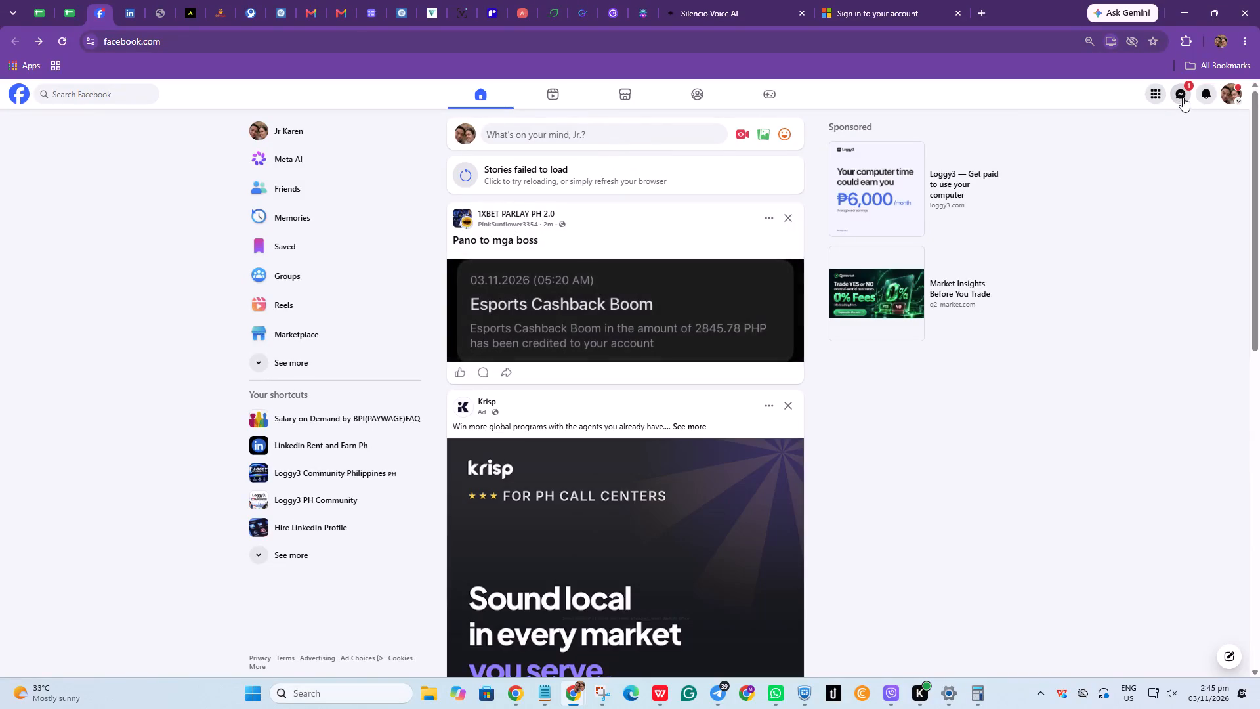
Check the three unread group chats in Facebook Messenger, including OP HUB 106 and SAMASA MEMBERS, and close the SAMASA MEMBERS chat.
click(1183, 97)
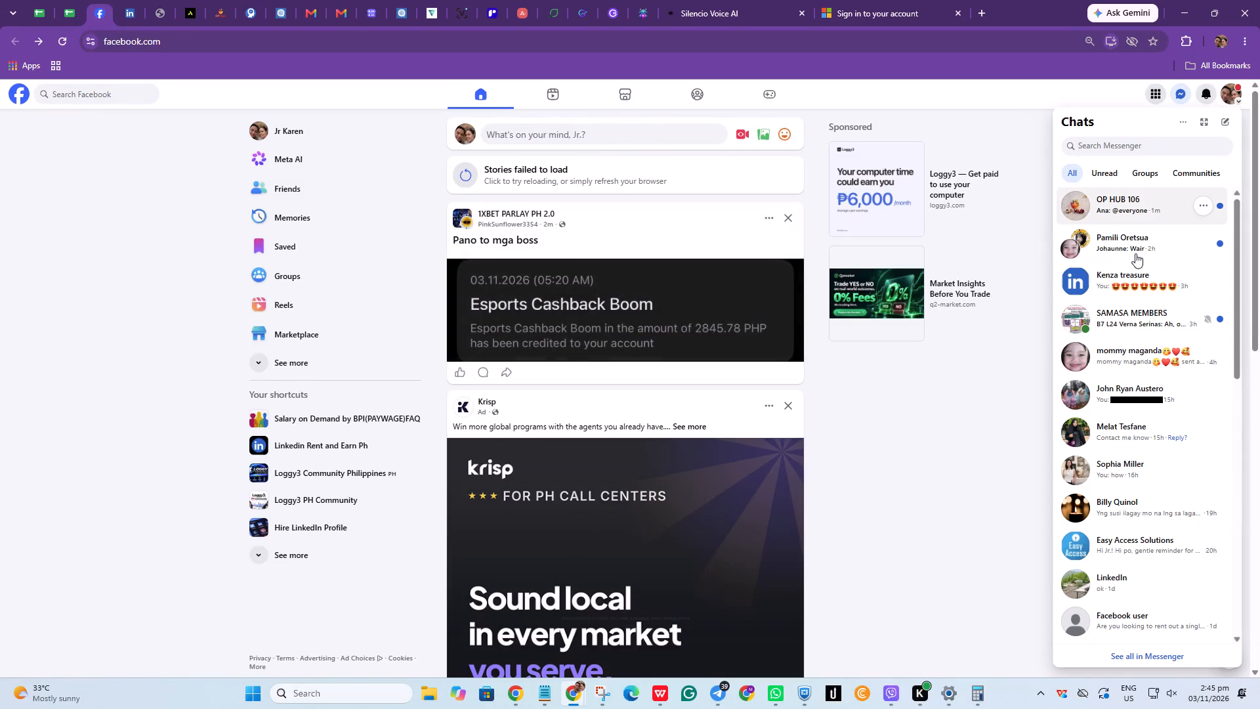
click(1143, 214)
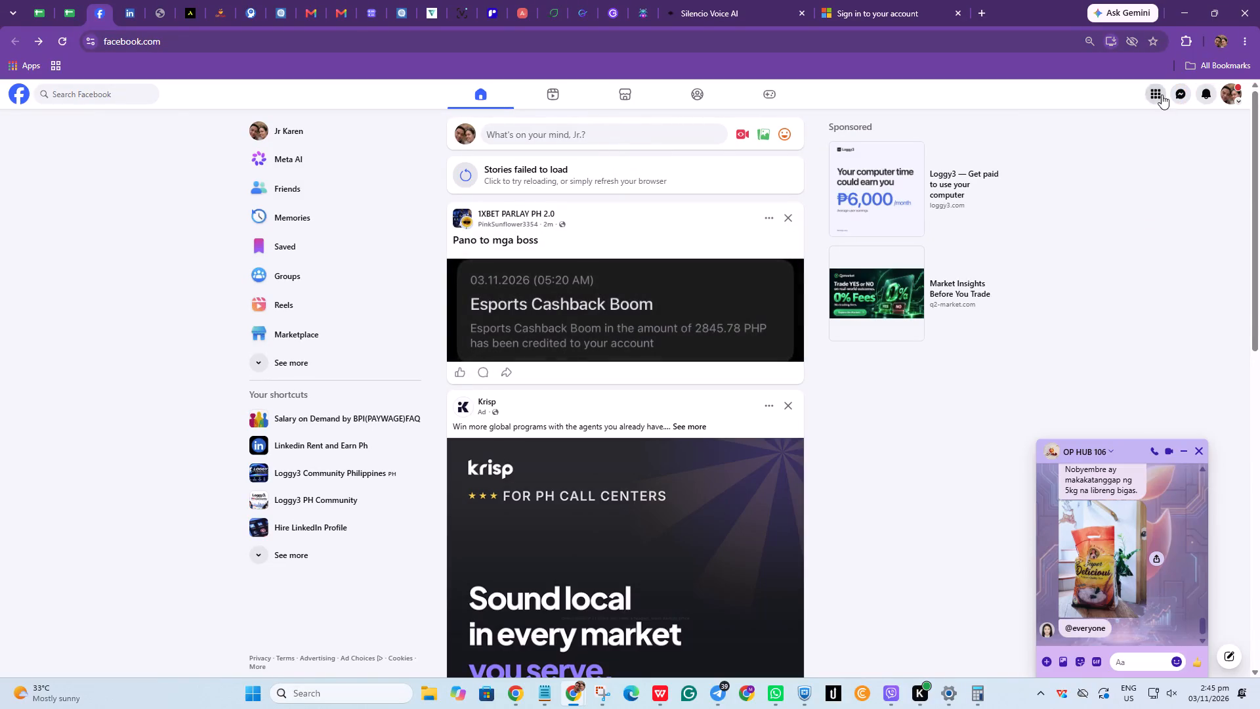
click(1179, 97)
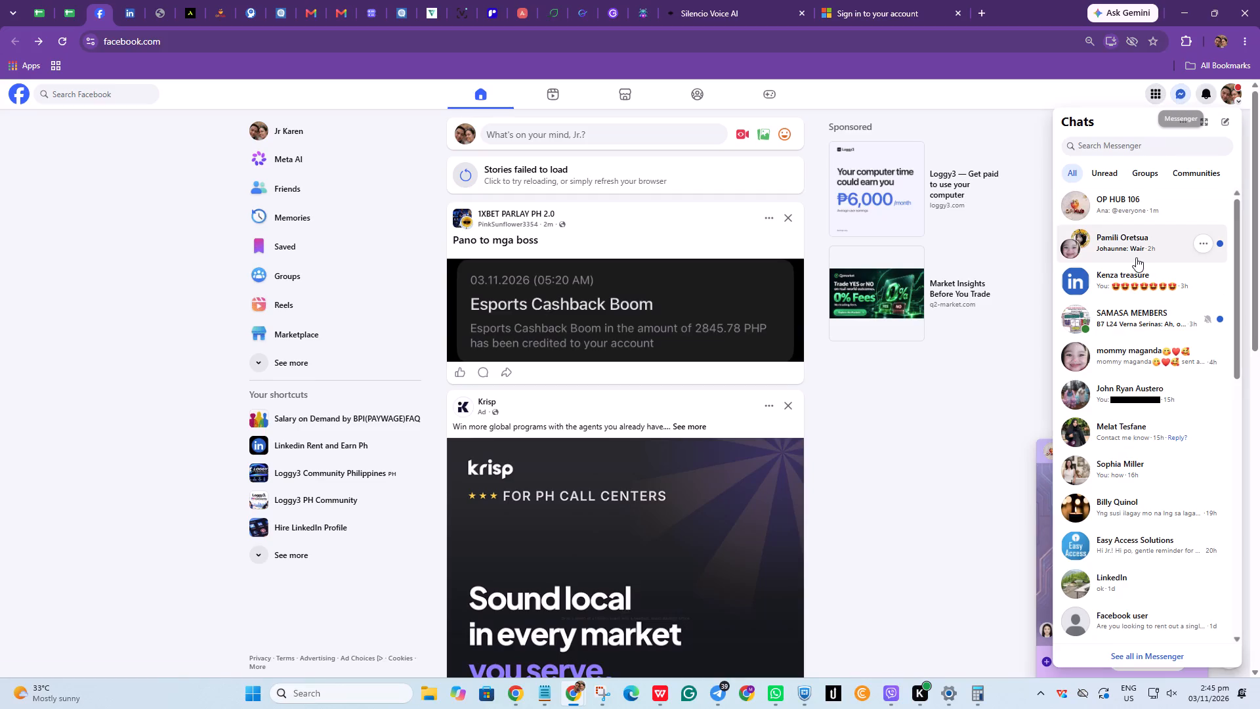
click(1136, 257)
click(1179, 102)
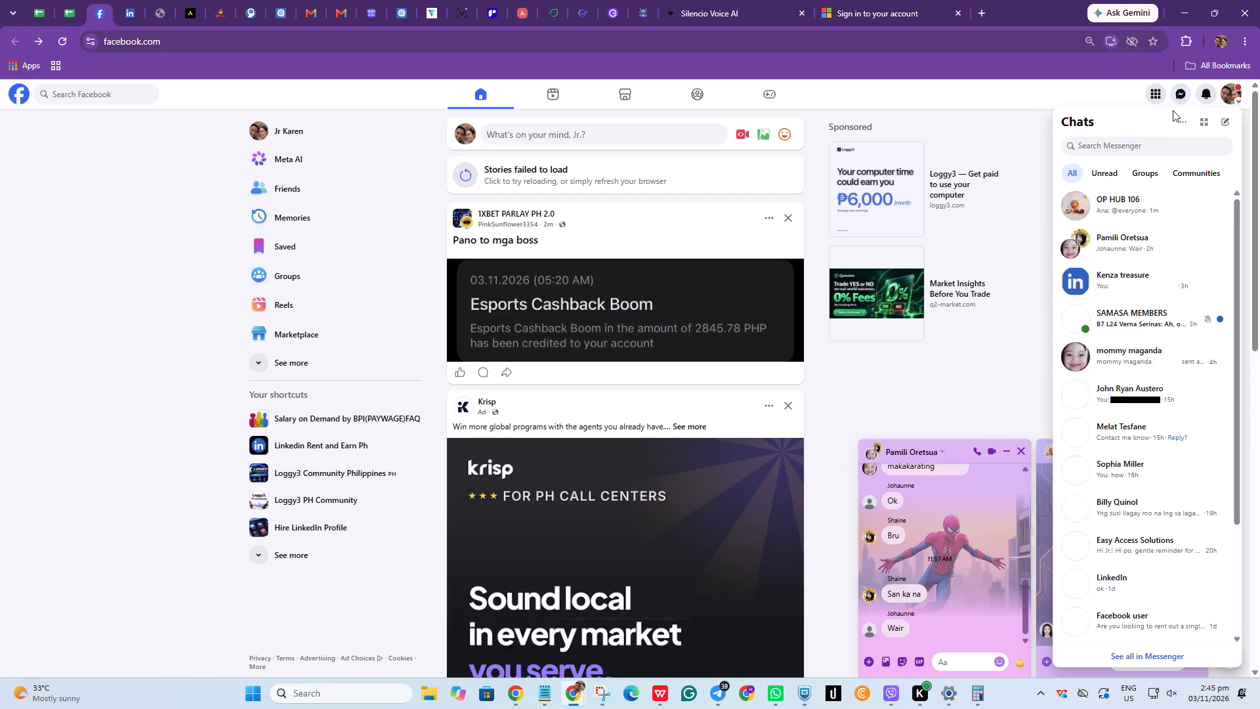
click(1122, 325)
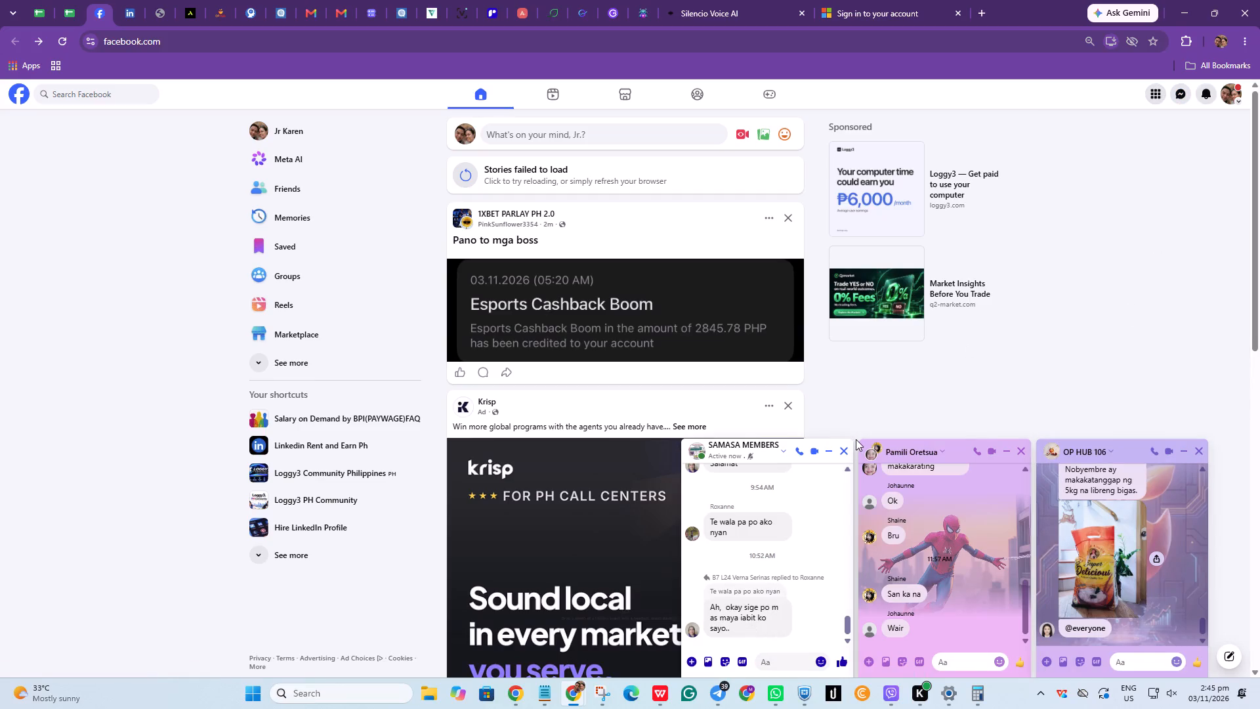
click(846, 452)
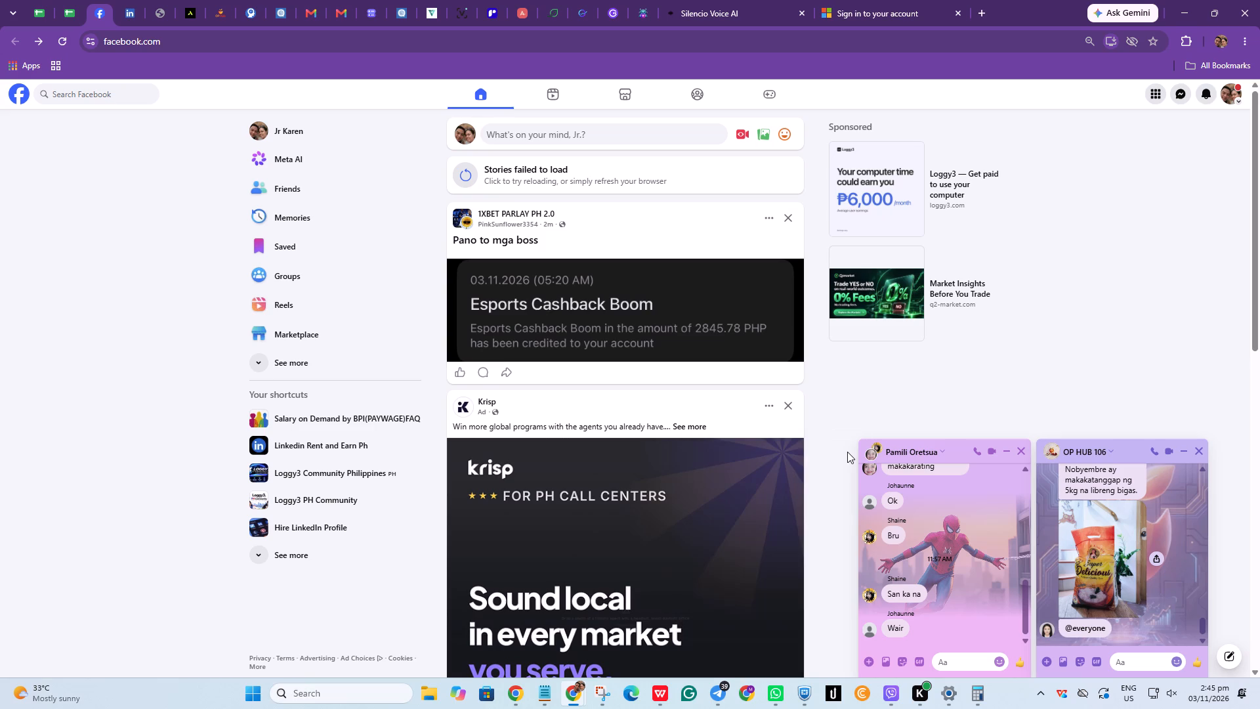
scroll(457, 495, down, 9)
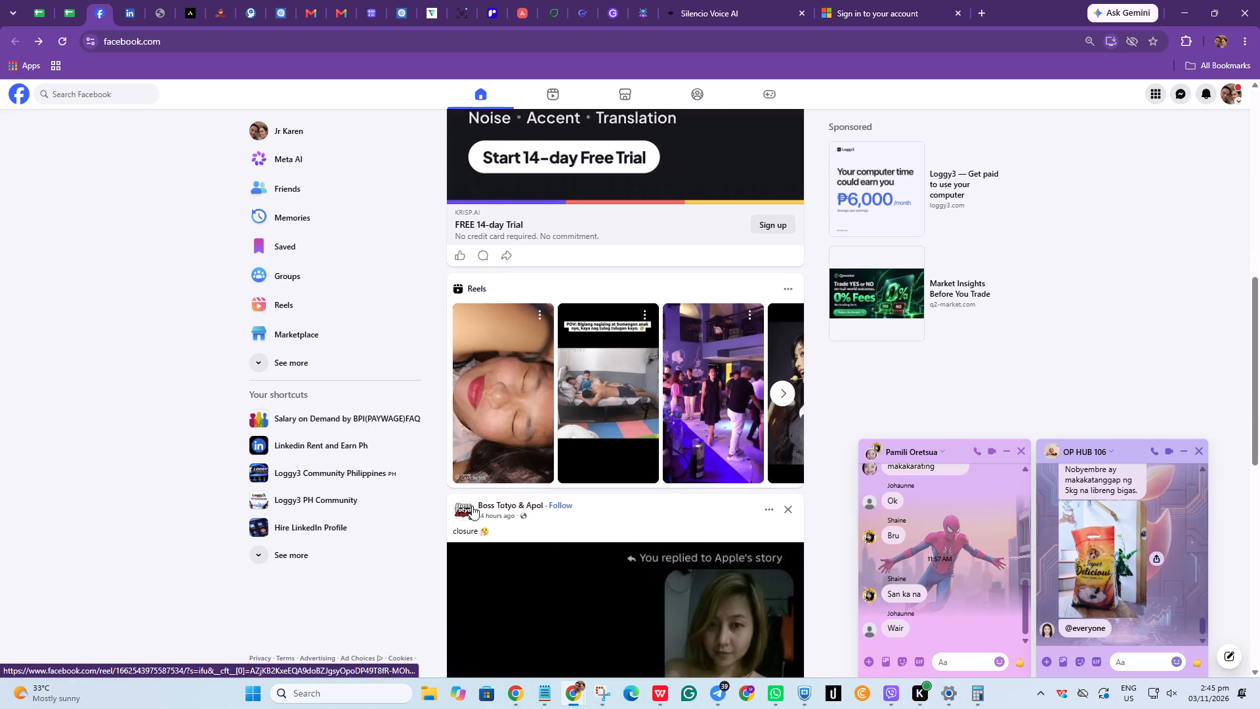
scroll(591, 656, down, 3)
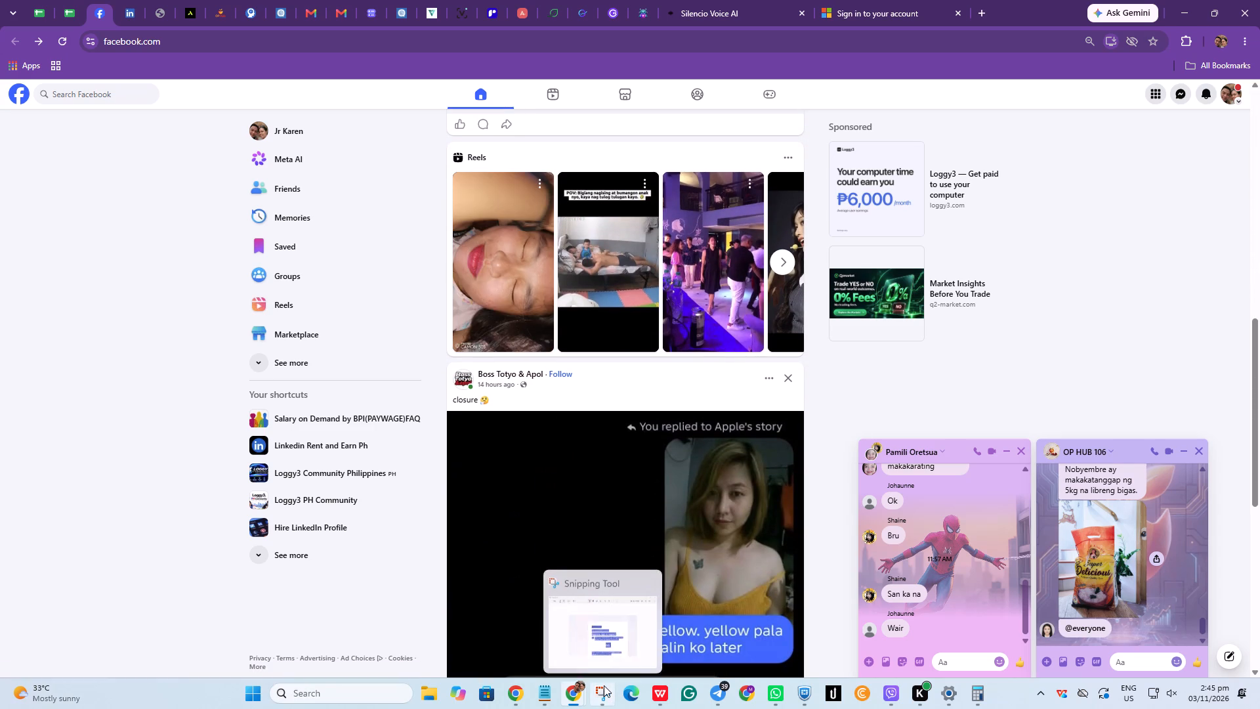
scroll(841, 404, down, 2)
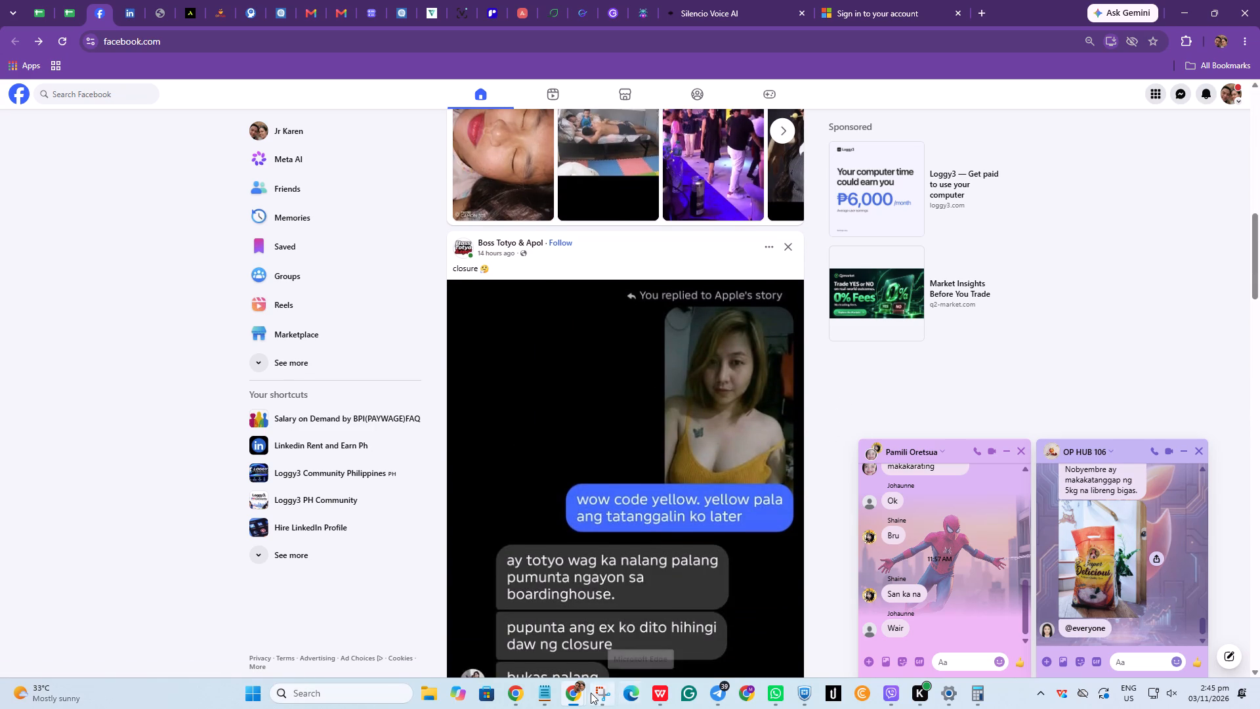
Switch to the CCSI inventory spreadsheet and examine the PAR - AZ - 2 record in row 41999, from account number to From (Start Mtrs).
click(517, 694)
key(Tab)
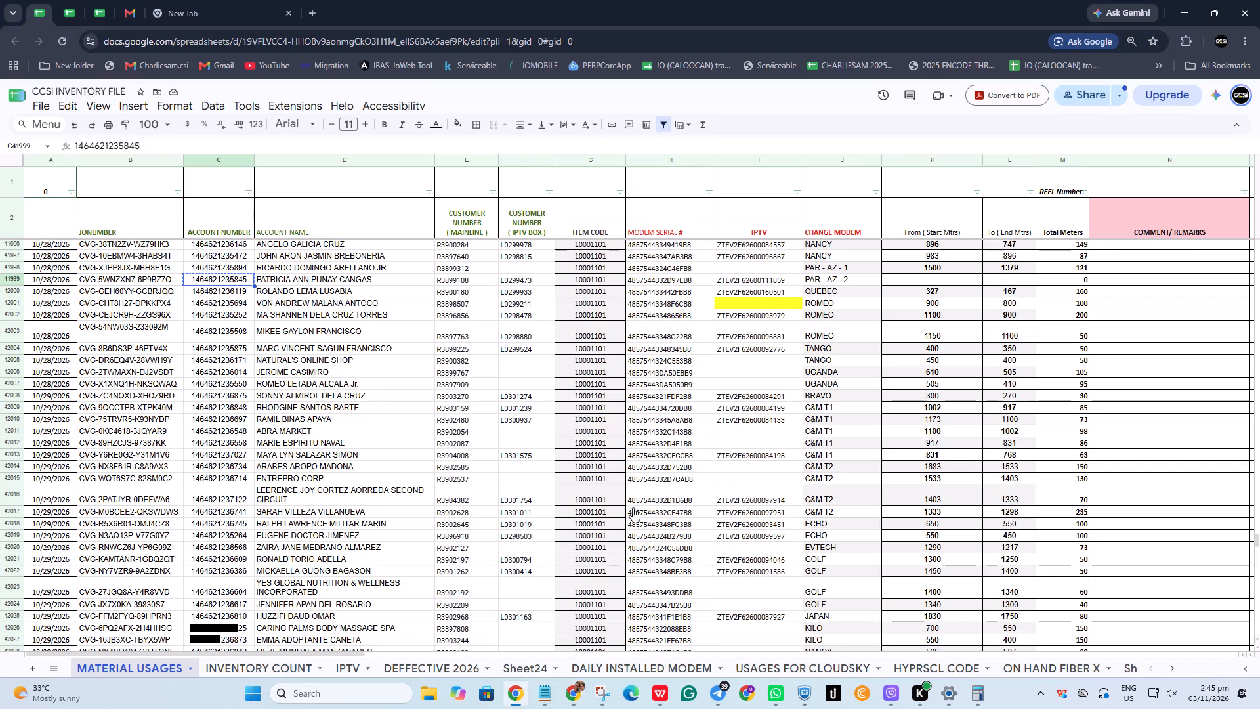
key(Tab)
key(Tab)
key(Tab)
key(Tab)
key(Tab)
key(Tab)
key(Tab)
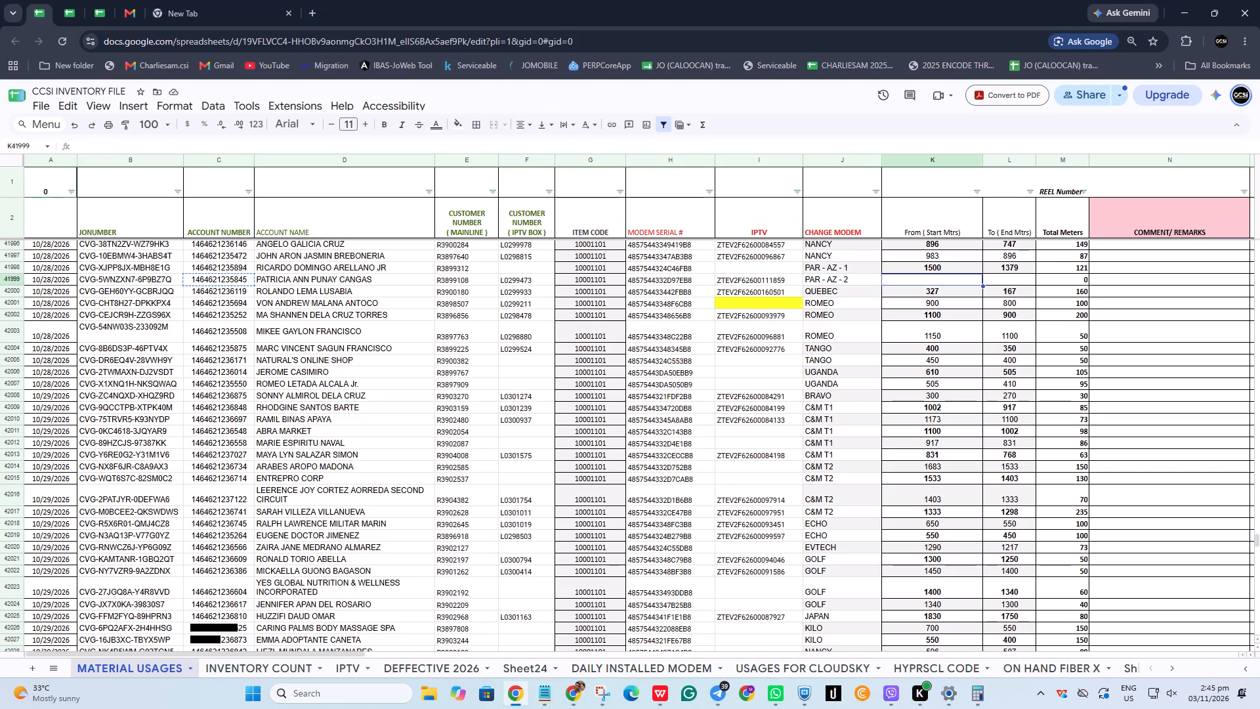
key(Left)
key(Left)
key(Right)
key(Right)
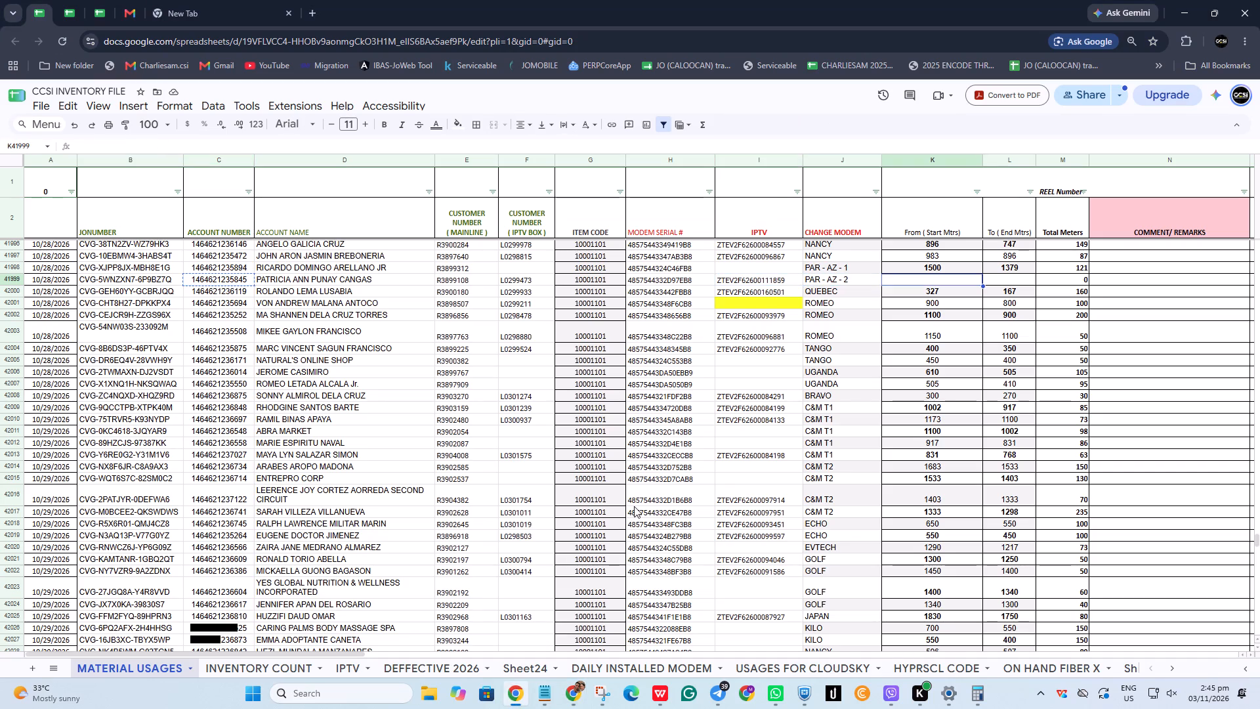
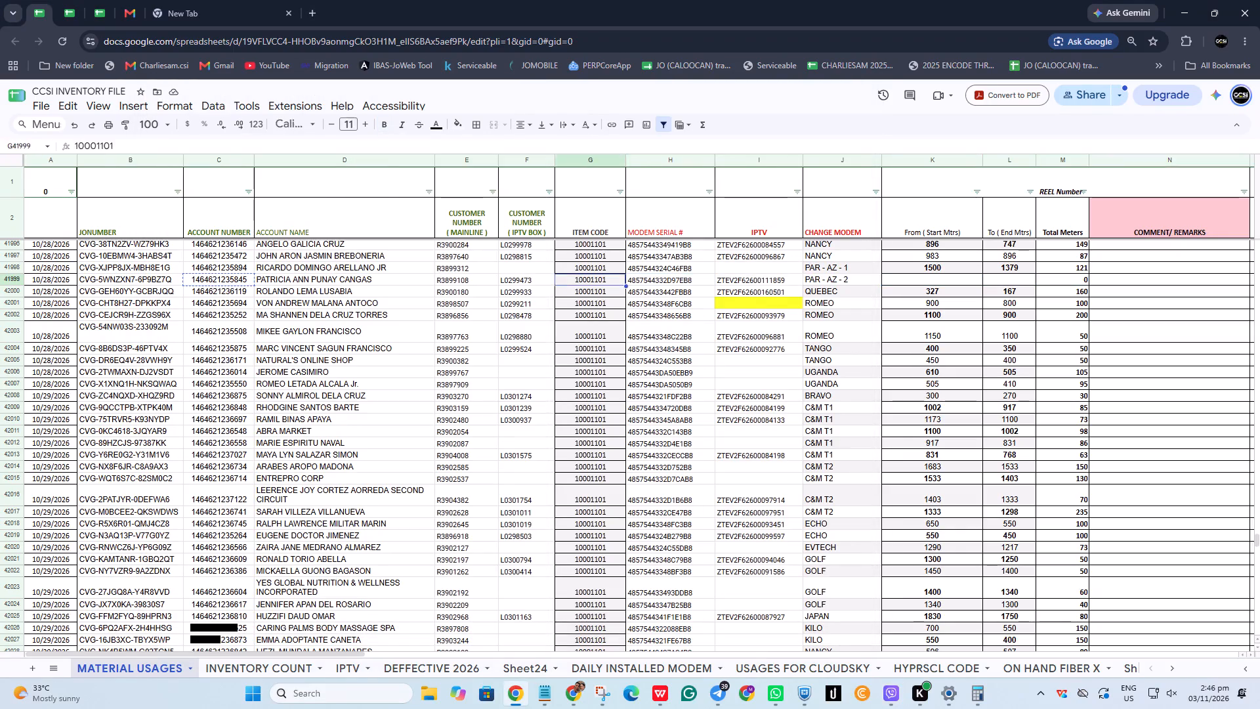
Return to the account number of the PAR - AZ - 2 record in row 41999 of the MATERIAL USAGES sheet.
key(Left)
key(Left)
key(Left)
key(Left)
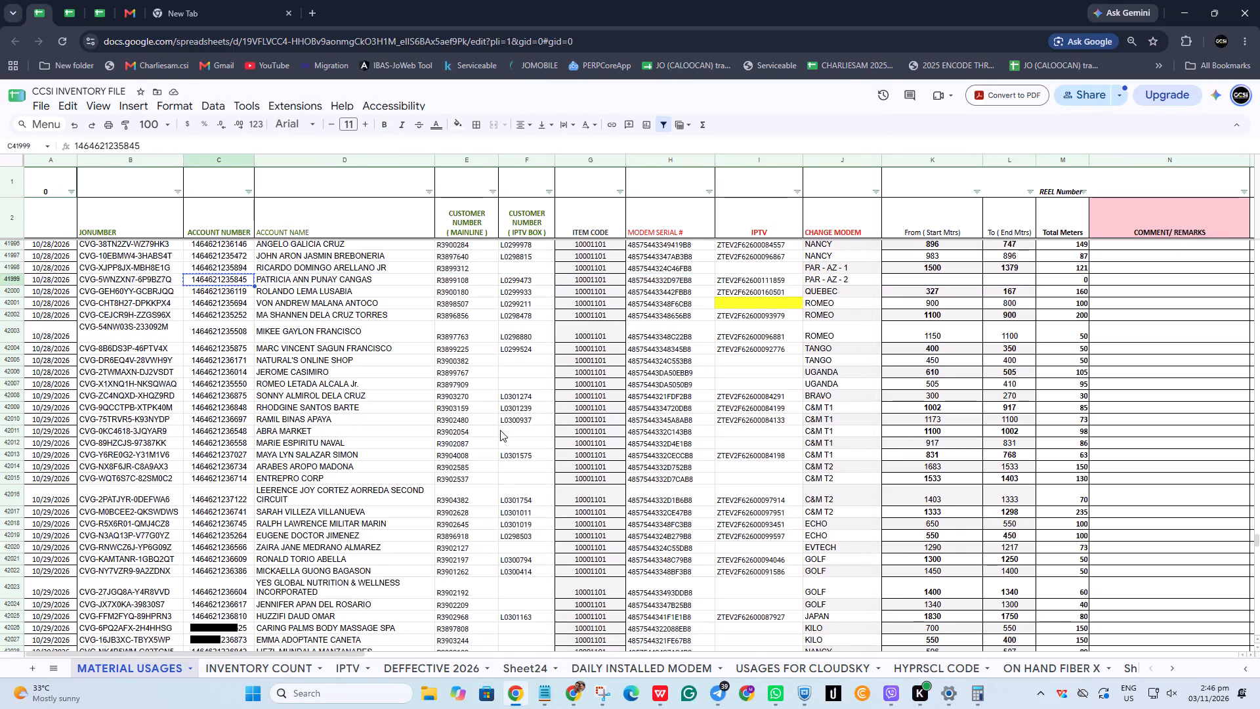
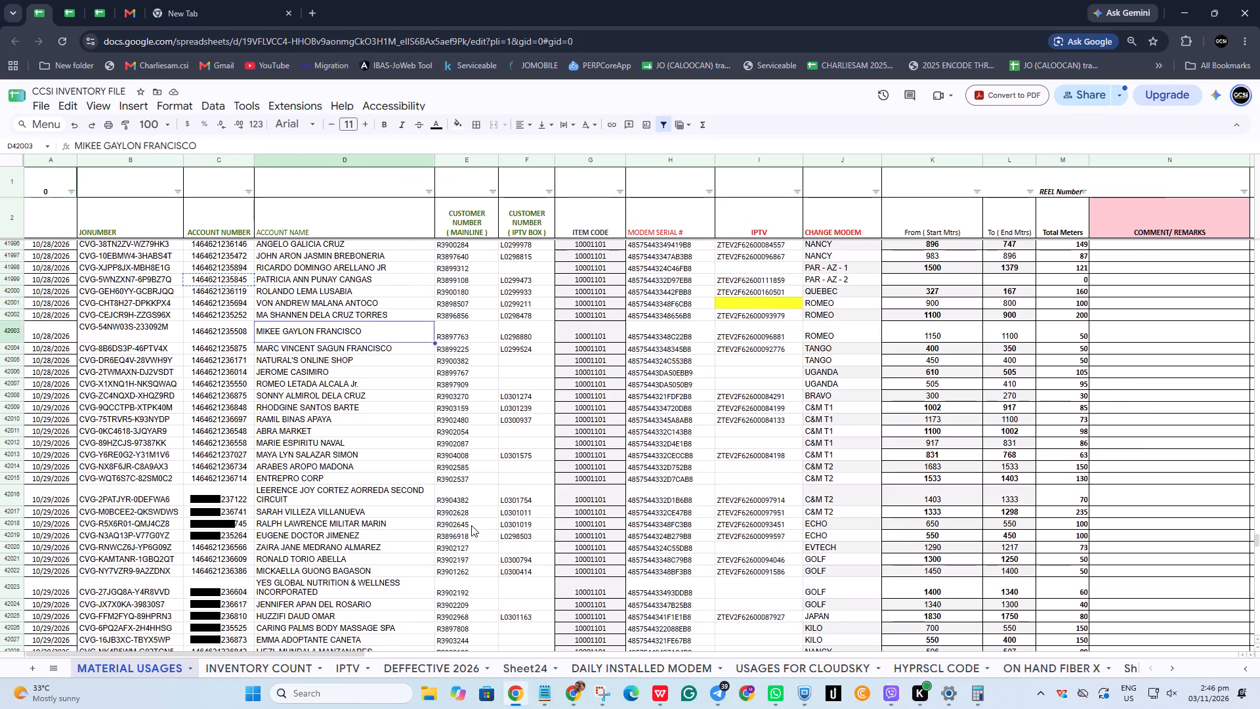
Look through the 10/29/2026 records below row 42003 of the MATERIAL USAGES sheet for missing meter values.
key(Down)
key(Down)
key(Down)
key(Down)
key(Down)
key(Down)
key(Down)
key(Down)
key(Down)
key(Down)
key(Down)
key(Down)
key(Down)
key(Down)
key(Down)
key(Down)
key(Down)
key(Down)
key(Down)
key(Down)
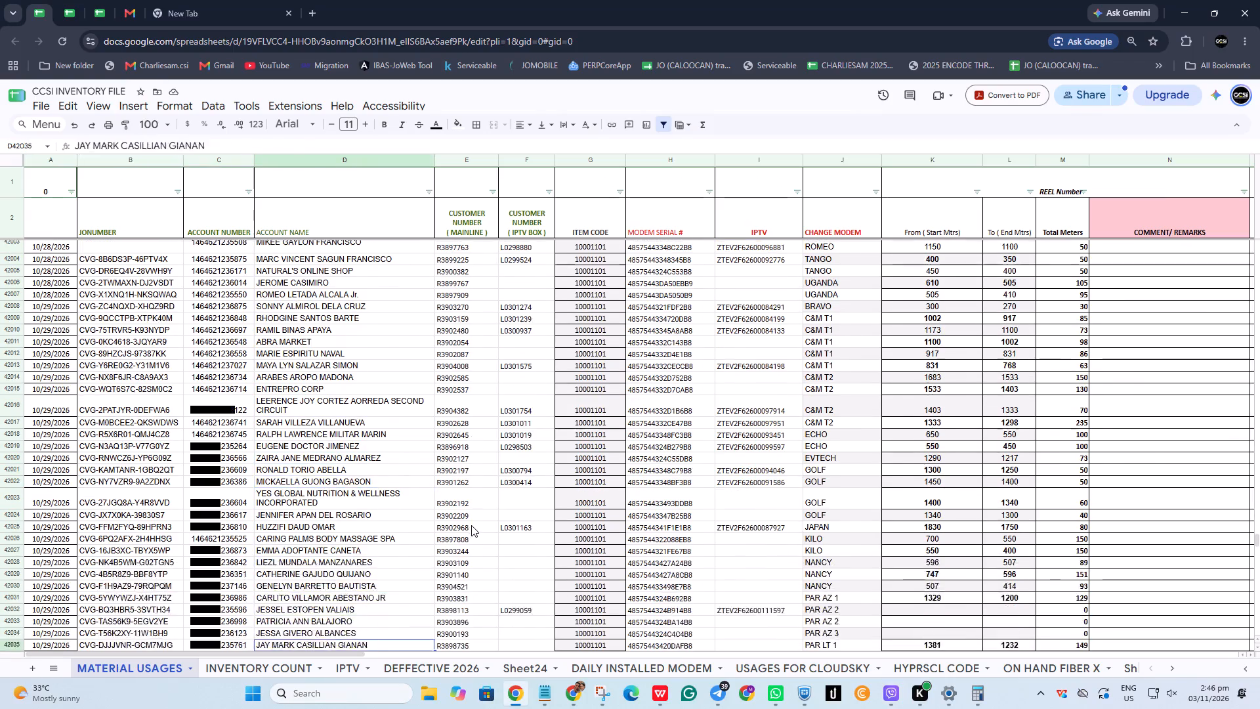
key(Up)
key(Up)
key(Up)
key(Up)
key(Up)
key(Up)
key(Up)
key(Up)
key(Up)
key(Up)
key(Up)
key(Up)
key(Up)
key(Up)
key(Up)
key(Up)
key(Up)
key(Up)
key(Up)
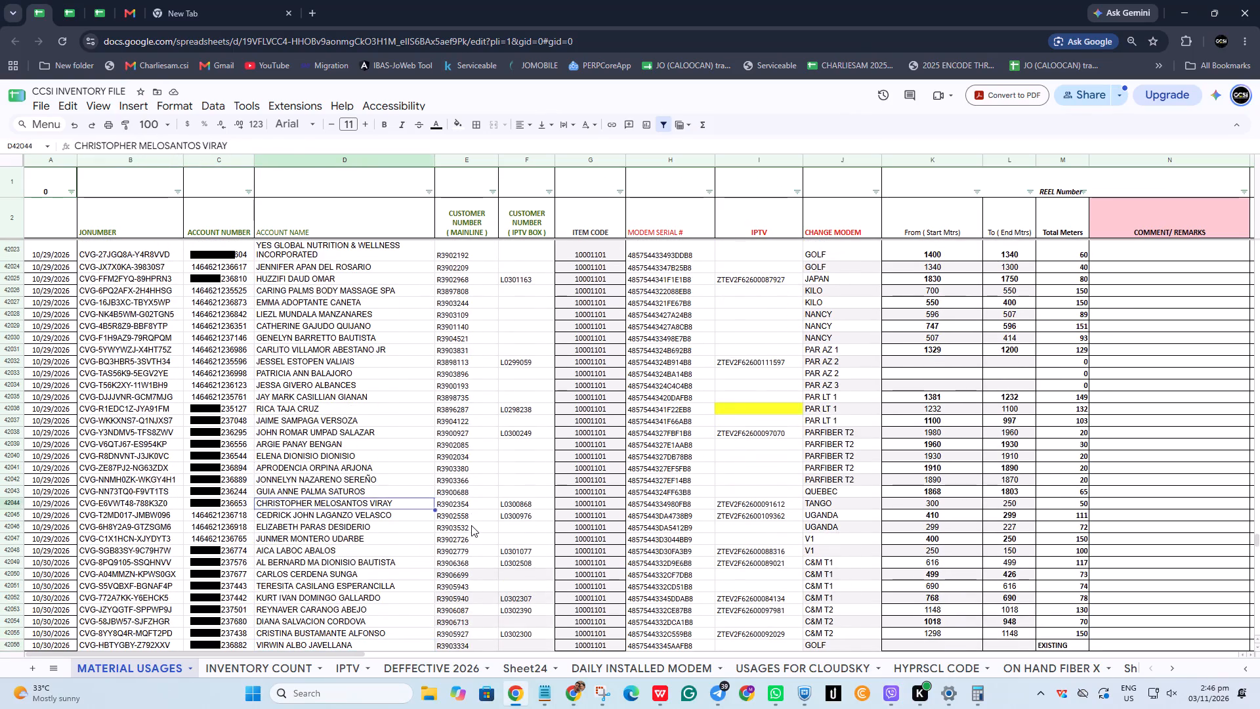
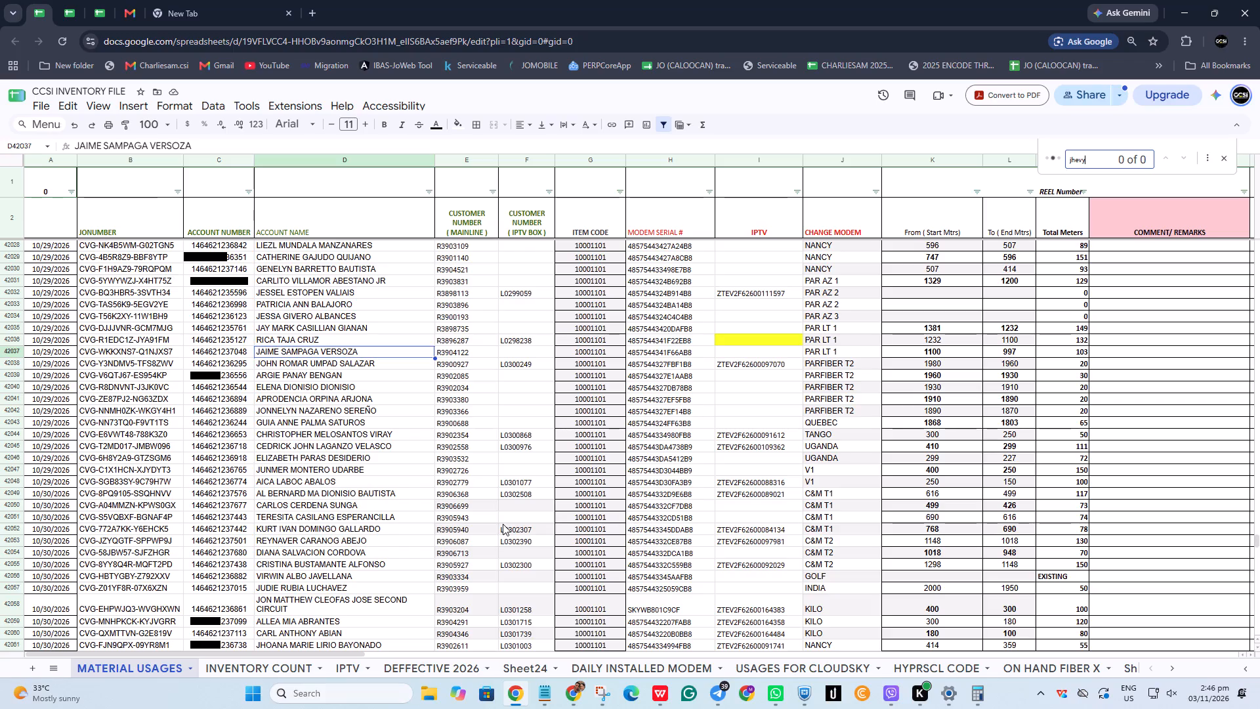
Look through the 10/23/2026 to 11/02/2026 records for missing meter values and select the account name in row 42063.
scroll(400, 516, up, 6)
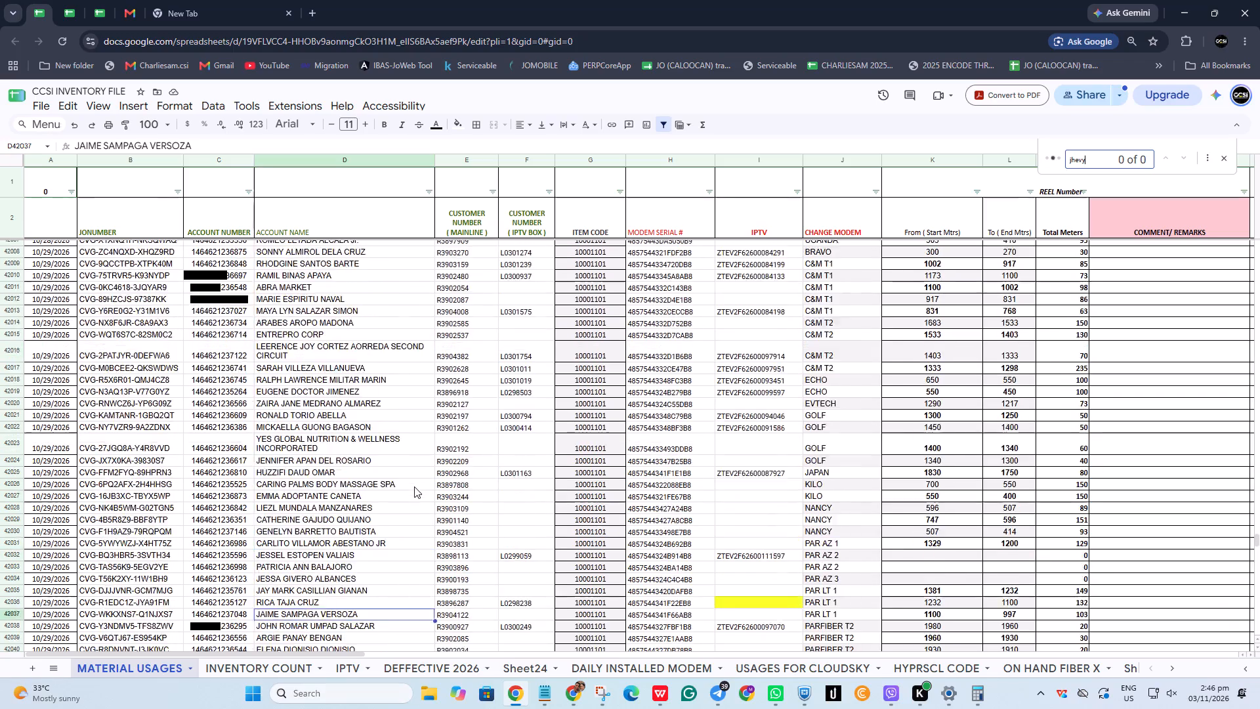
scroll(433, 486, up, 10)
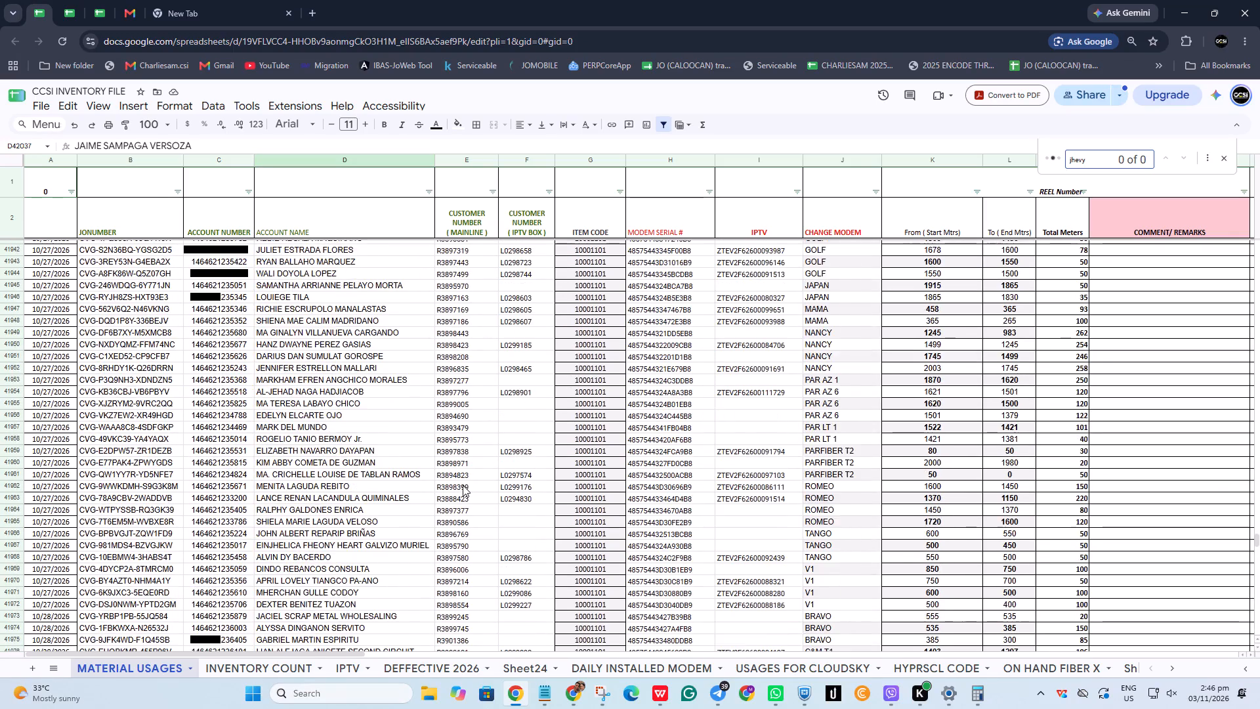
scroll(465, 485, up, 11)
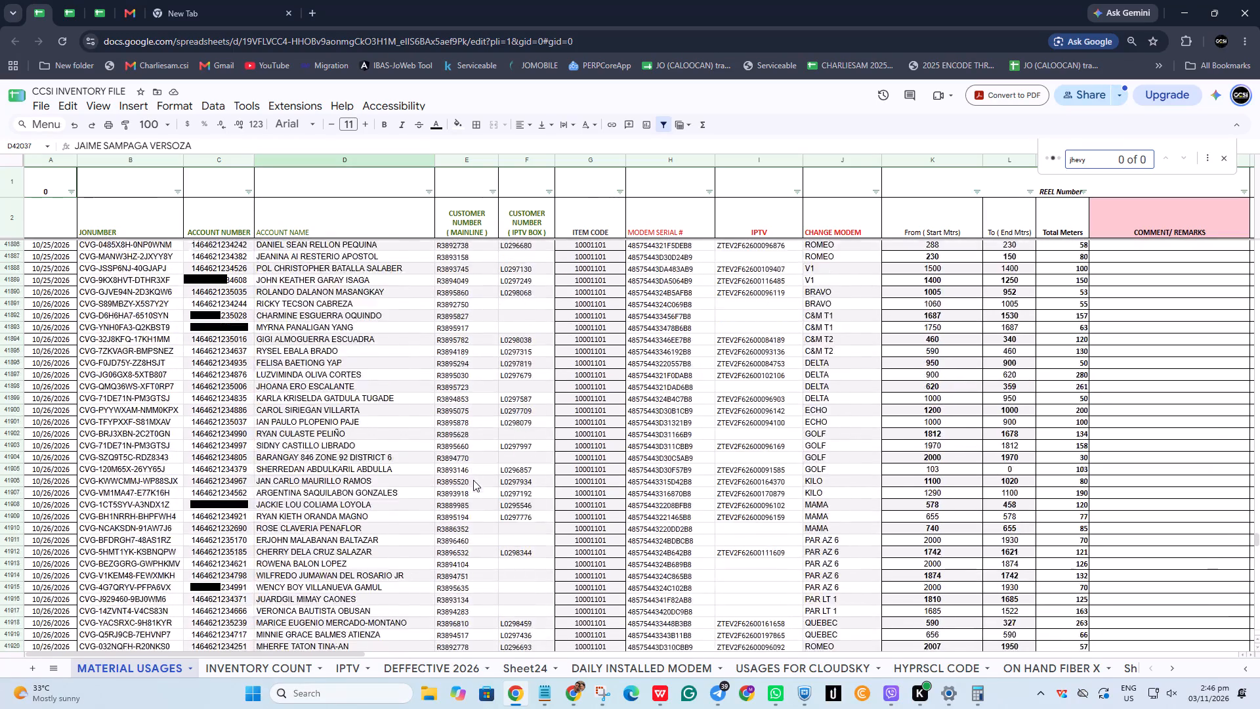
scroll(473, 480, up, 7)
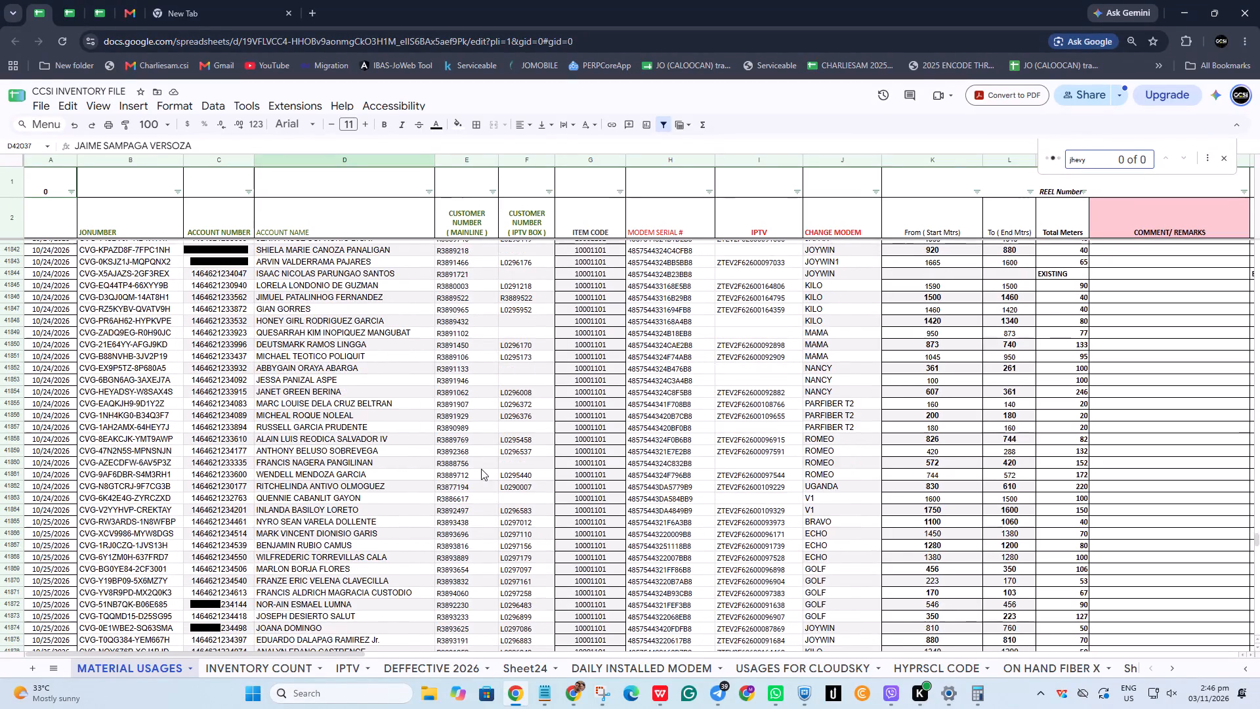
scroll(482, 452, up, 7)
scroll(486, 418, down, 2)
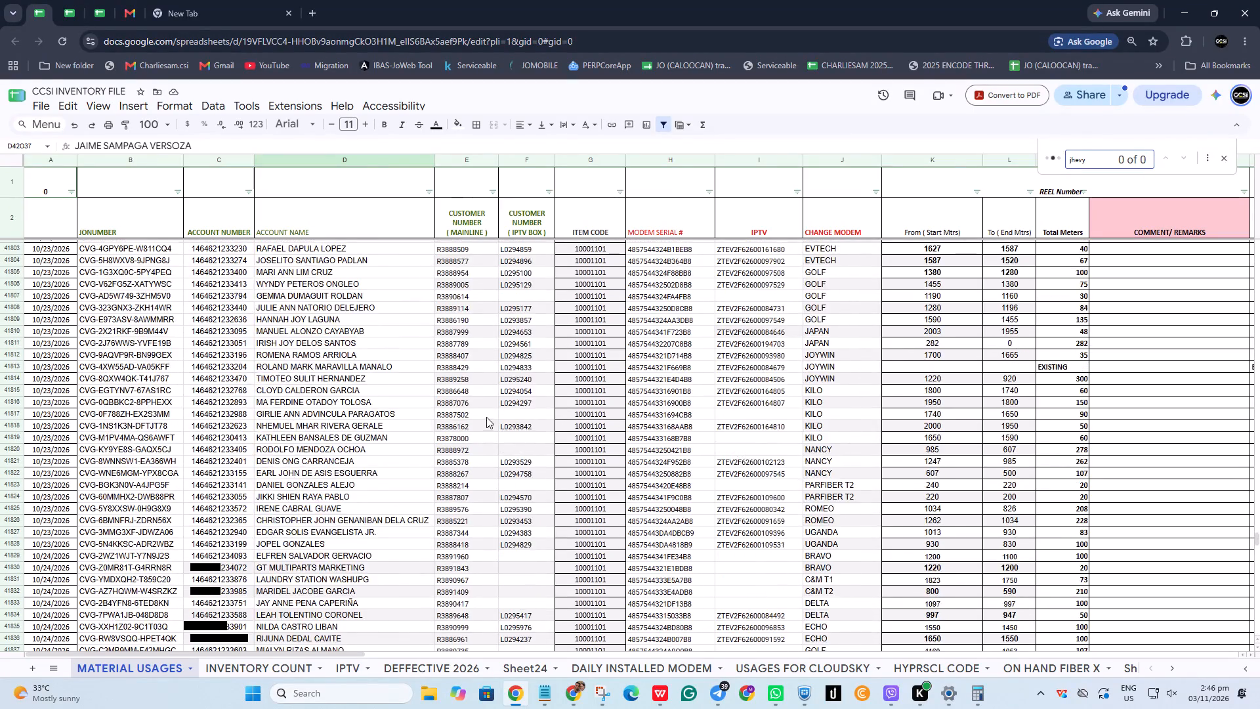
scroll(486, 417, down, 20)
scroll(486, 417, down, 20)
scroll(486, 417, down, 1)
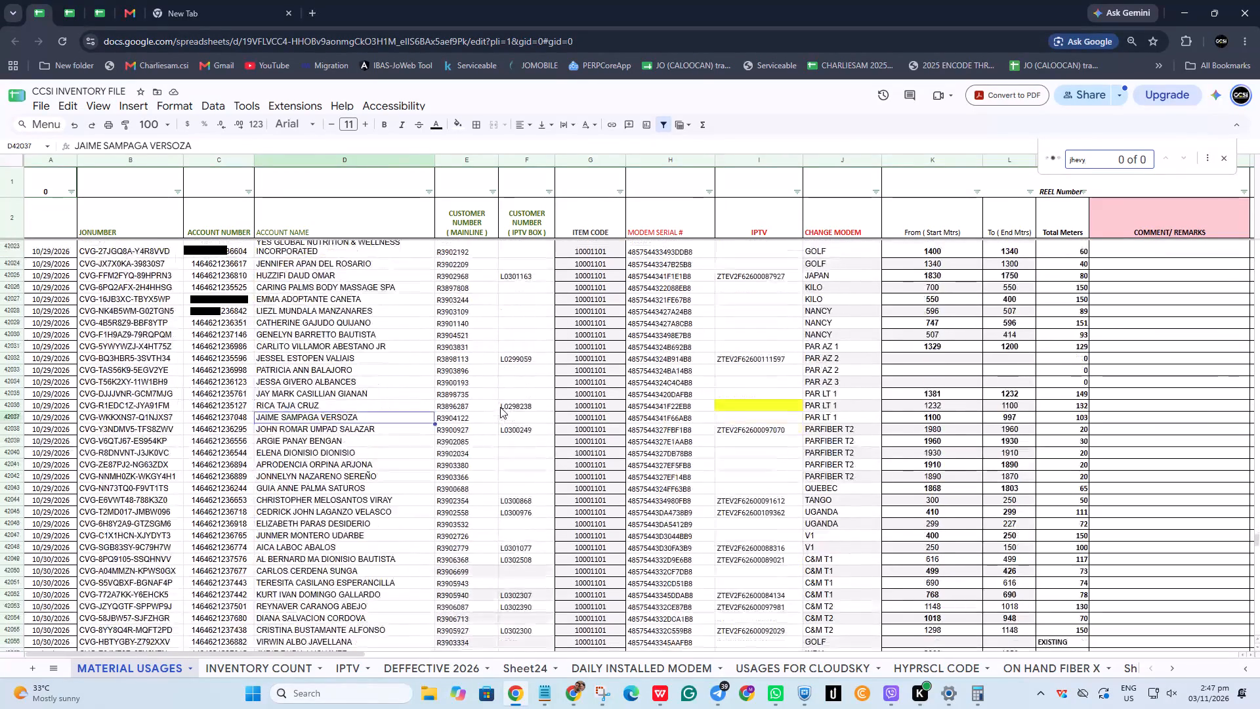
scroll(500, 407, down, 9)
scroll(518, 359, up, 2)
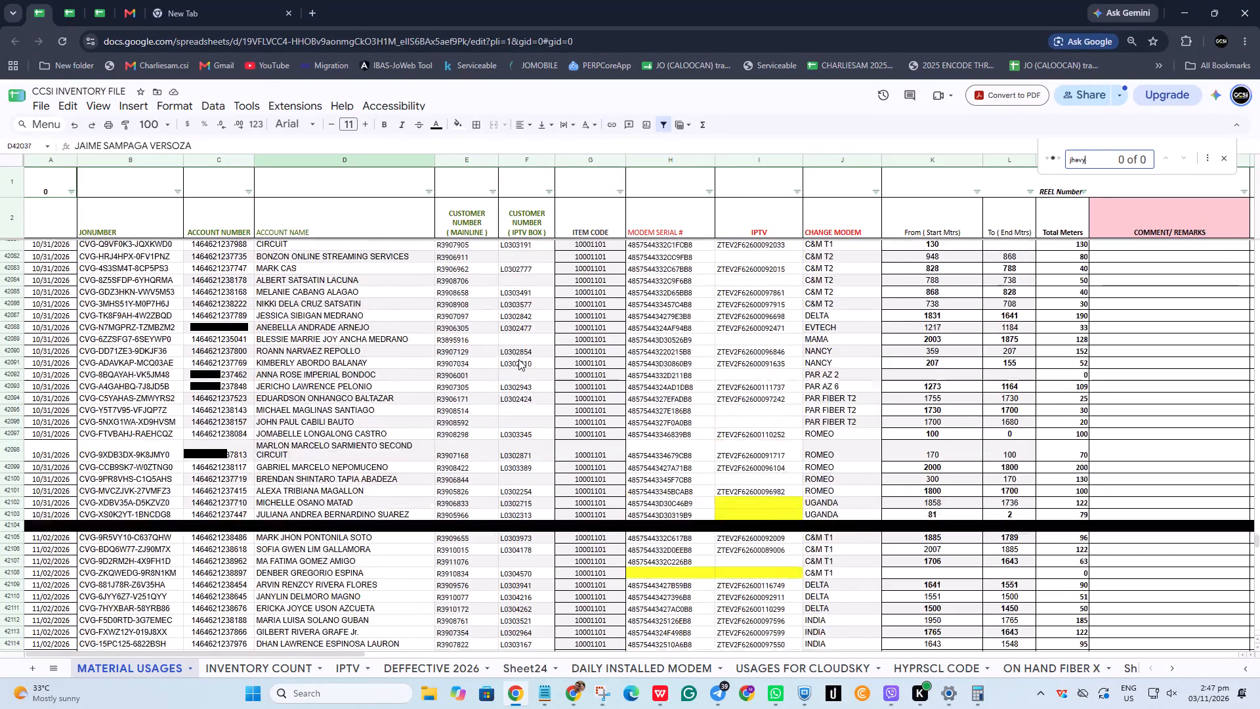
scroll(518, 359, up, 1)
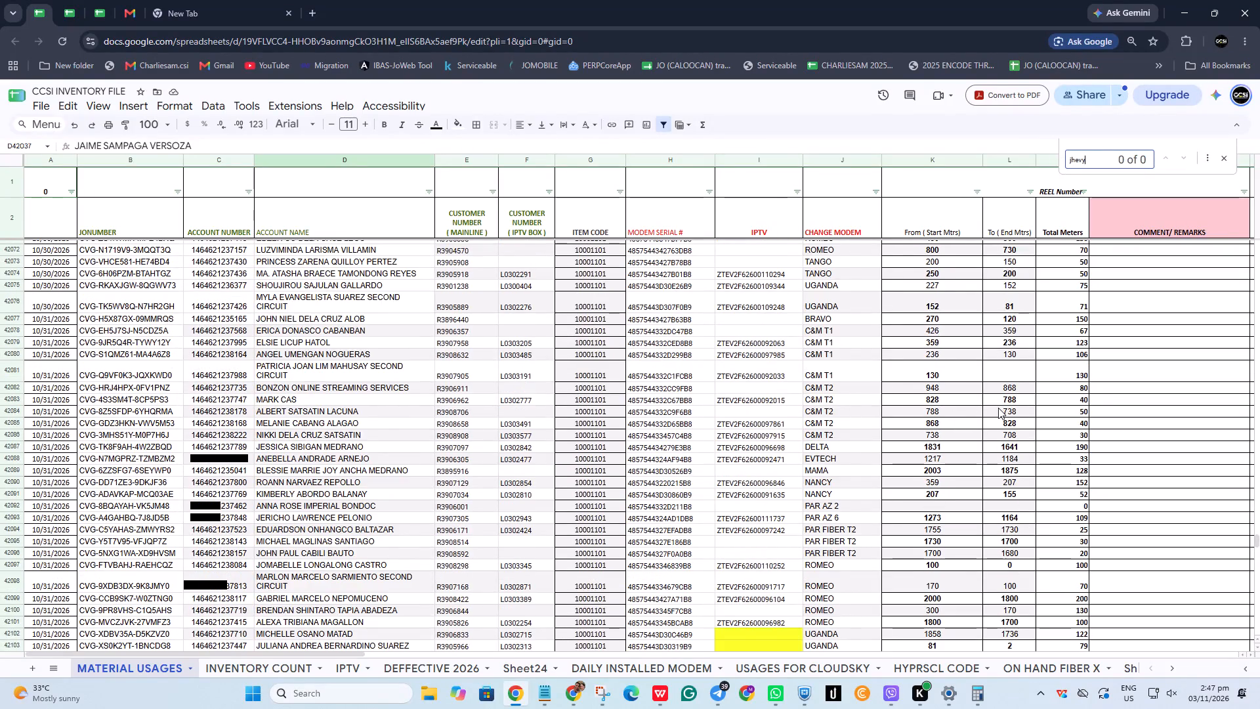
scroll(1003, 404, up, 2)
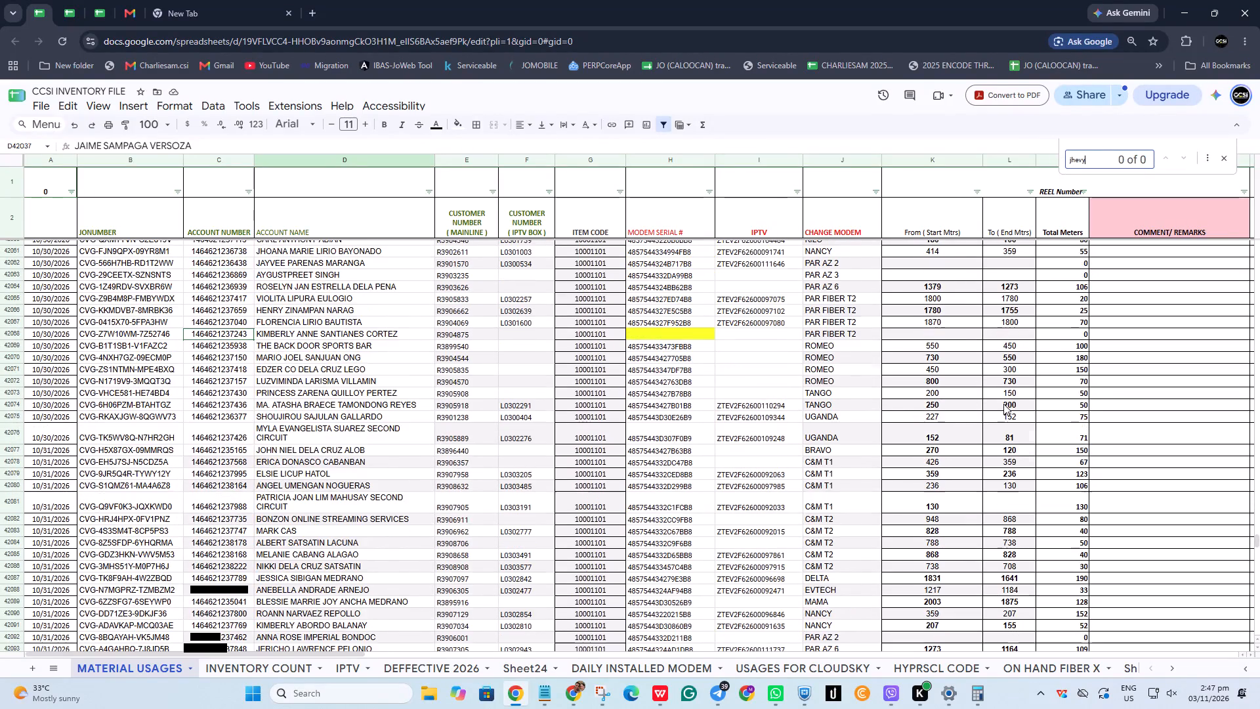
scroll(1003, 404, up, 1)
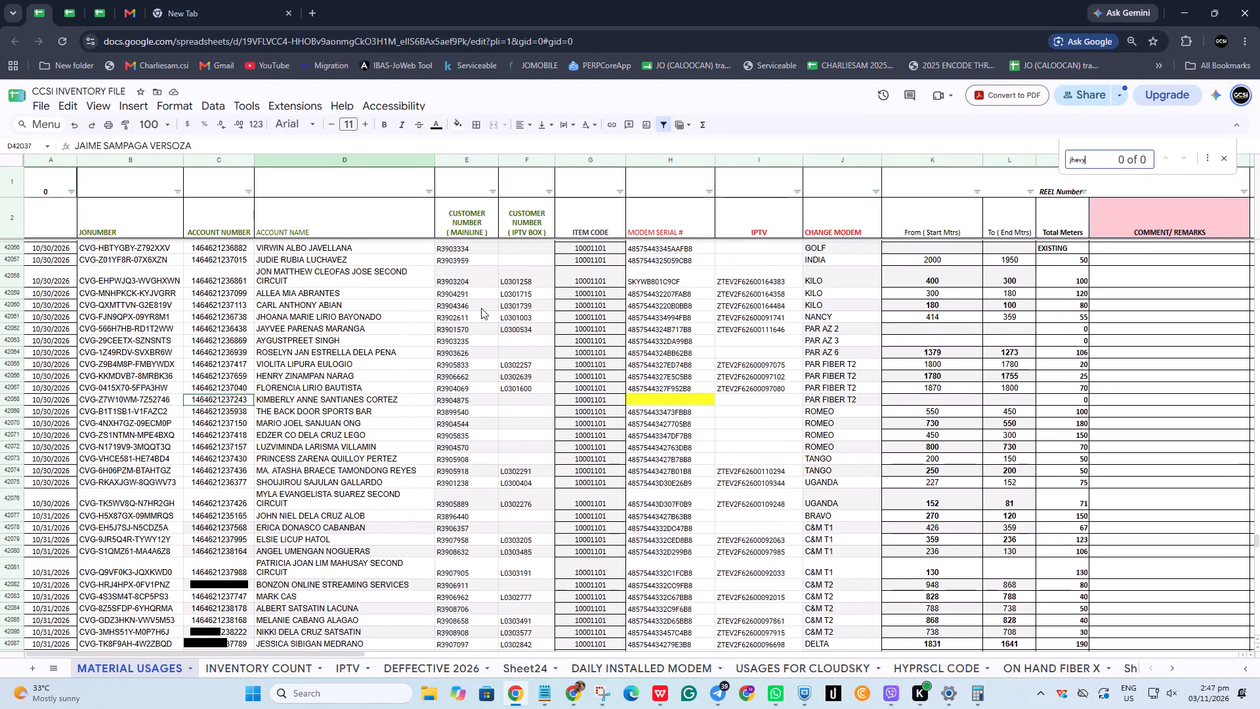
click(337, 341)
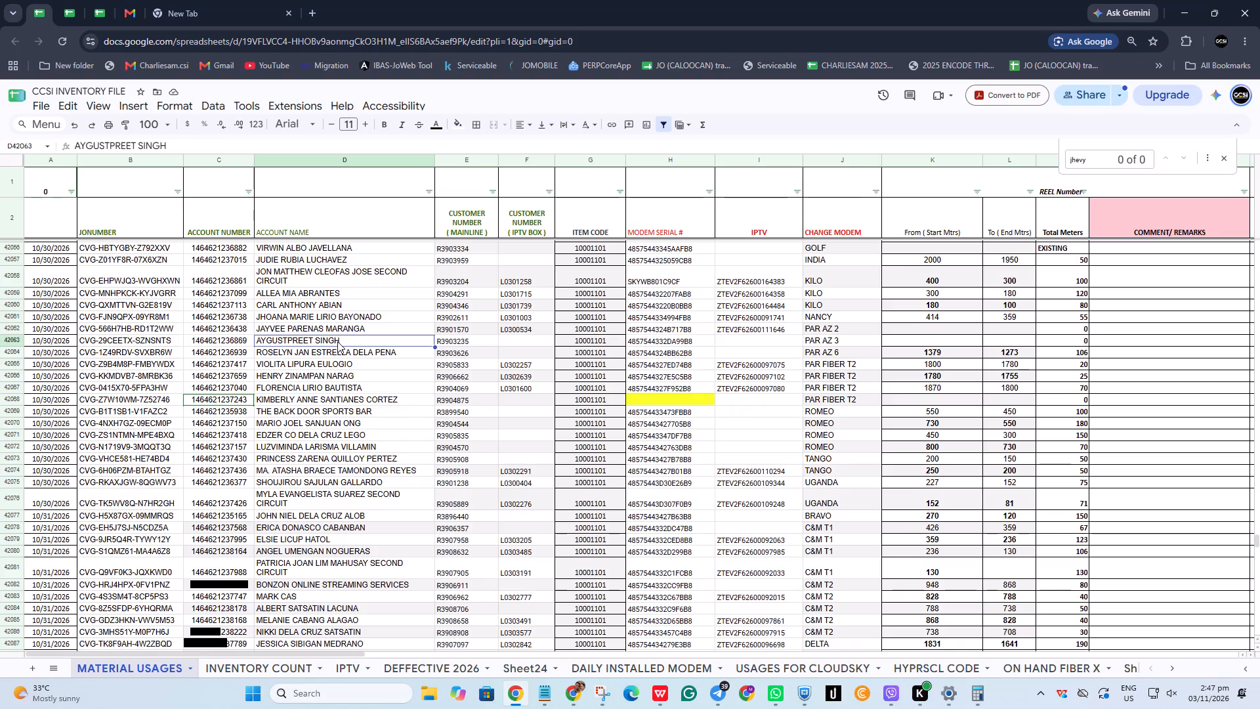
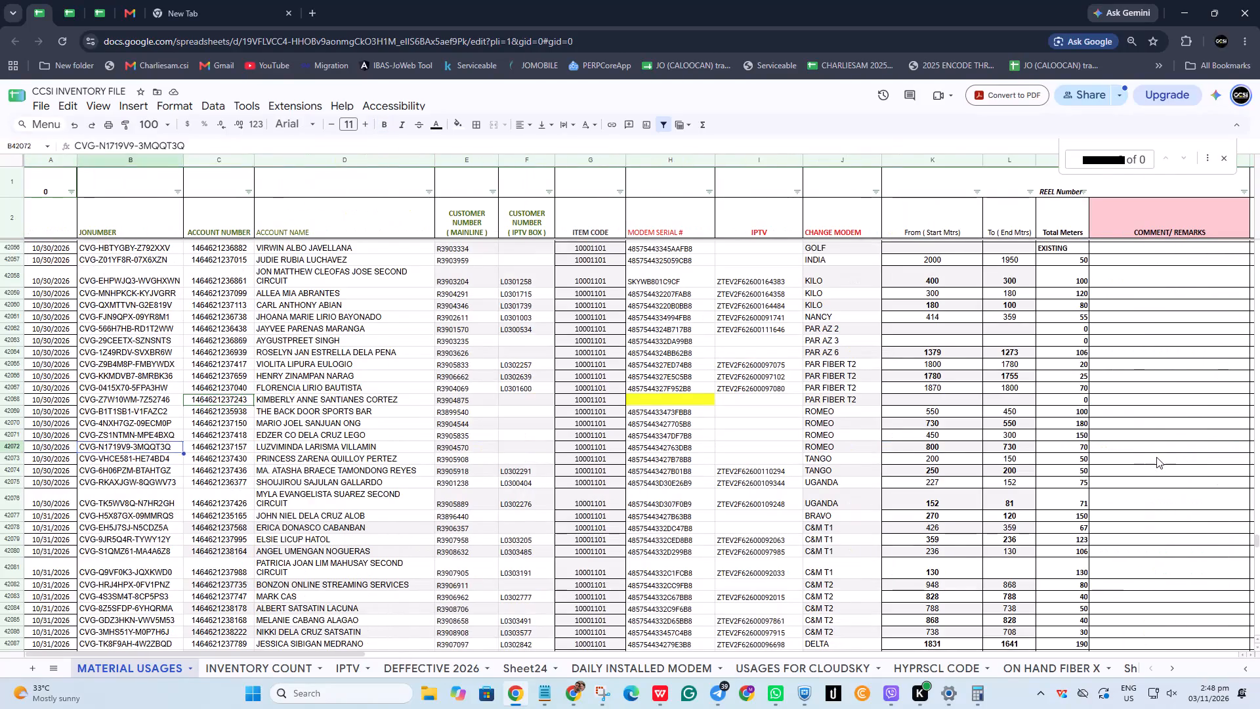
Examine the 10/30/2026 record in row 42072 across its columns, from the JO number through the total meters.
key(Right)
key(Right)
key(Right)
key(Right)
key(Right)
key(Right)
key(Right)
key(Right)
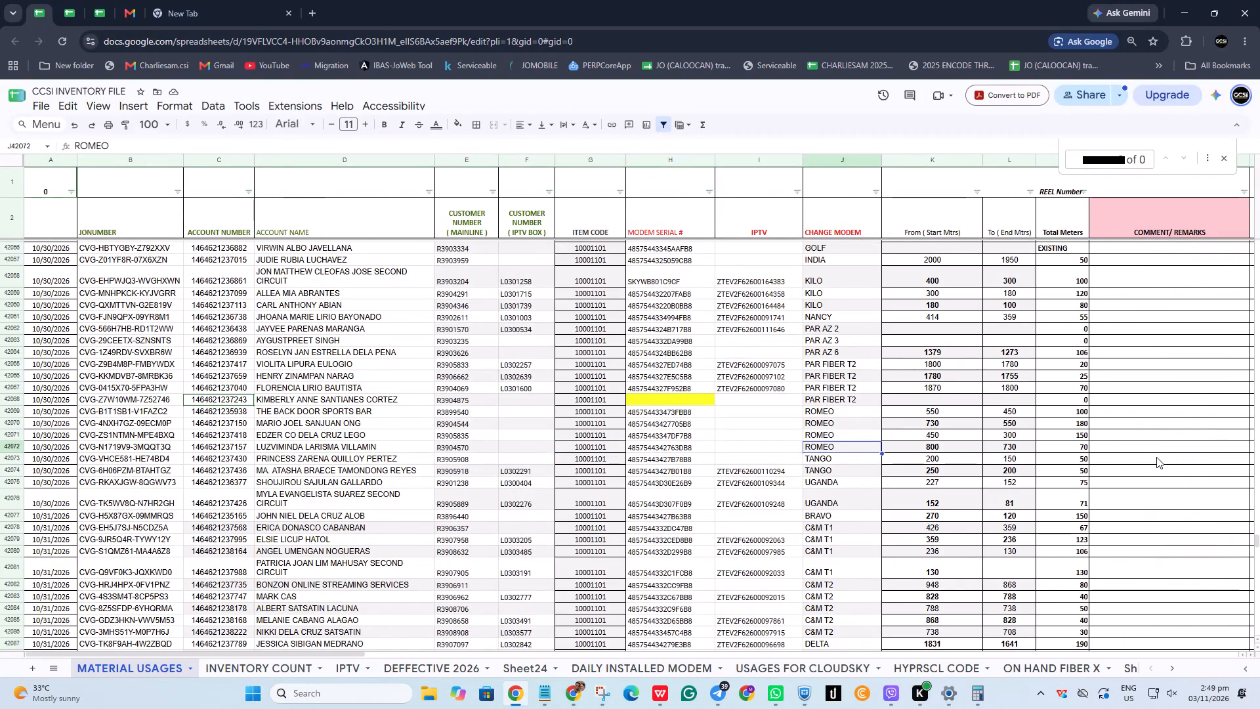
key(Right)
key(Right)
key(Right)
key(Left)
key(Left)
key(Left)
key(Left)
key(Left)
key(Left)
key(Left)
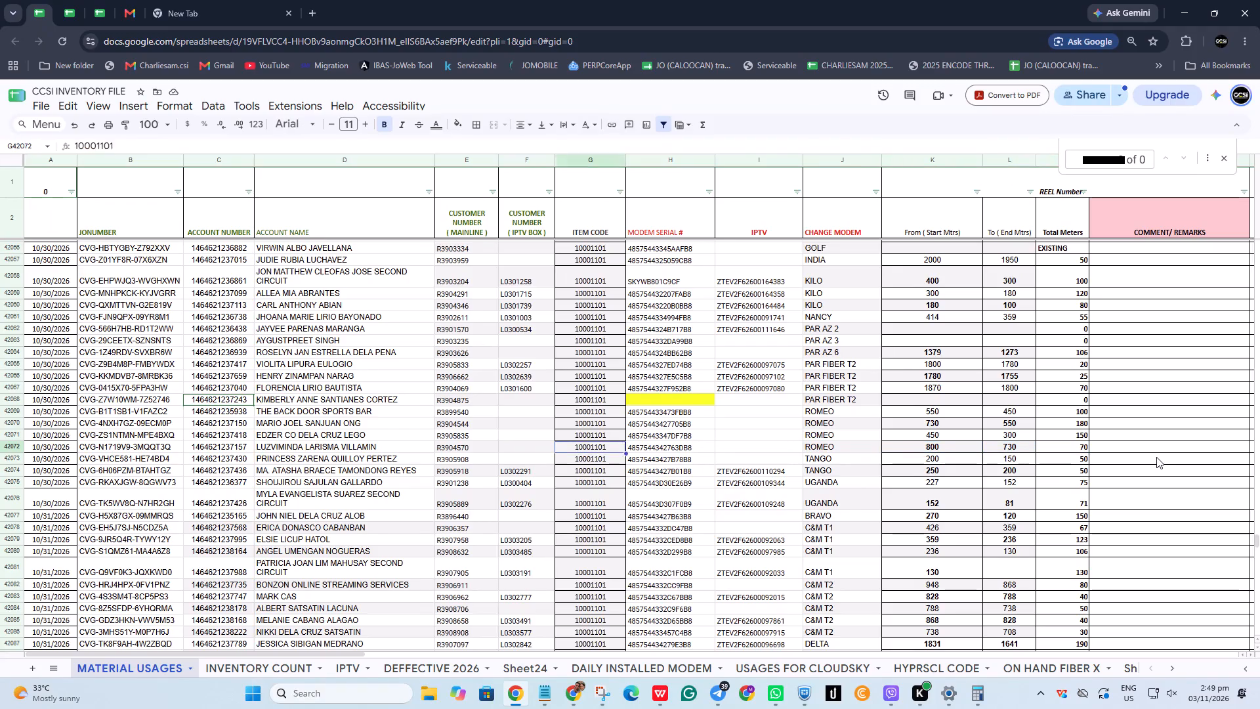
Check the start meter values in rows 42068 to 42075 for blanks, finishing on the PAR FIBER T2 record in row 42068.
key(Right)
key(Right)
key(Right)
key(Right)
key(Right)
key(Up)
key(Up)
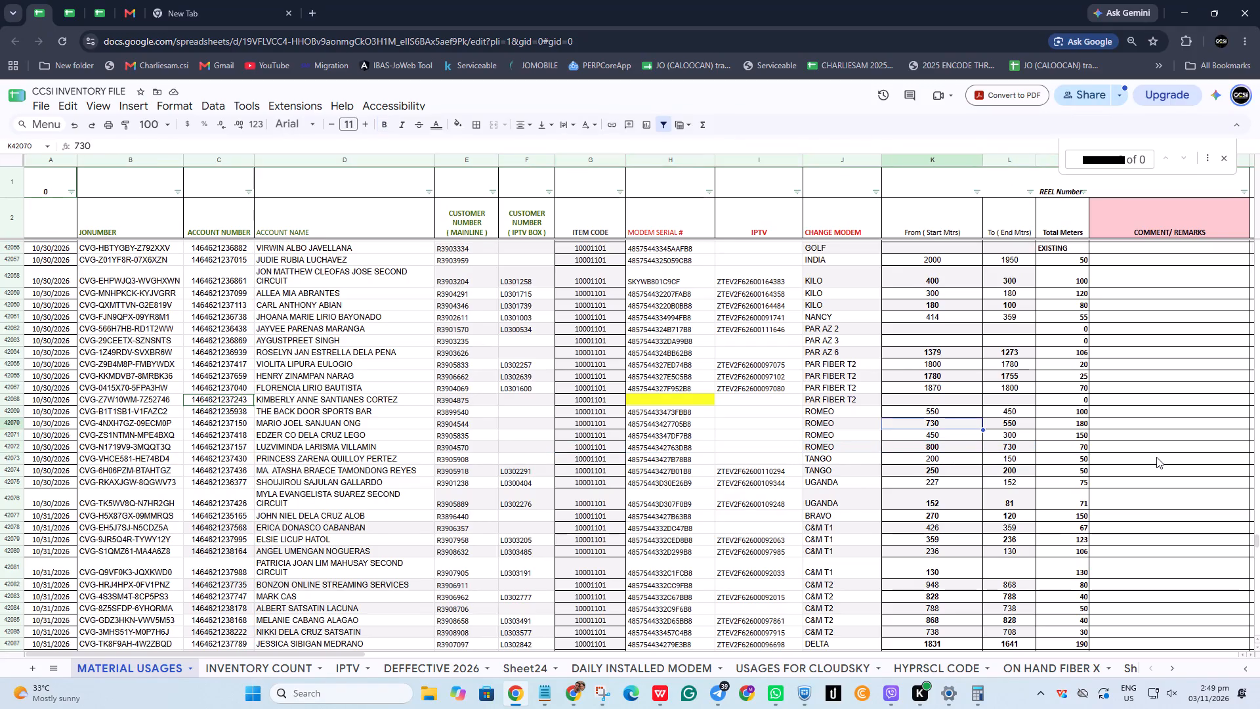
key(Up)
key(Down)
key(Down)
key(Down)
key(Down)
key(Down)
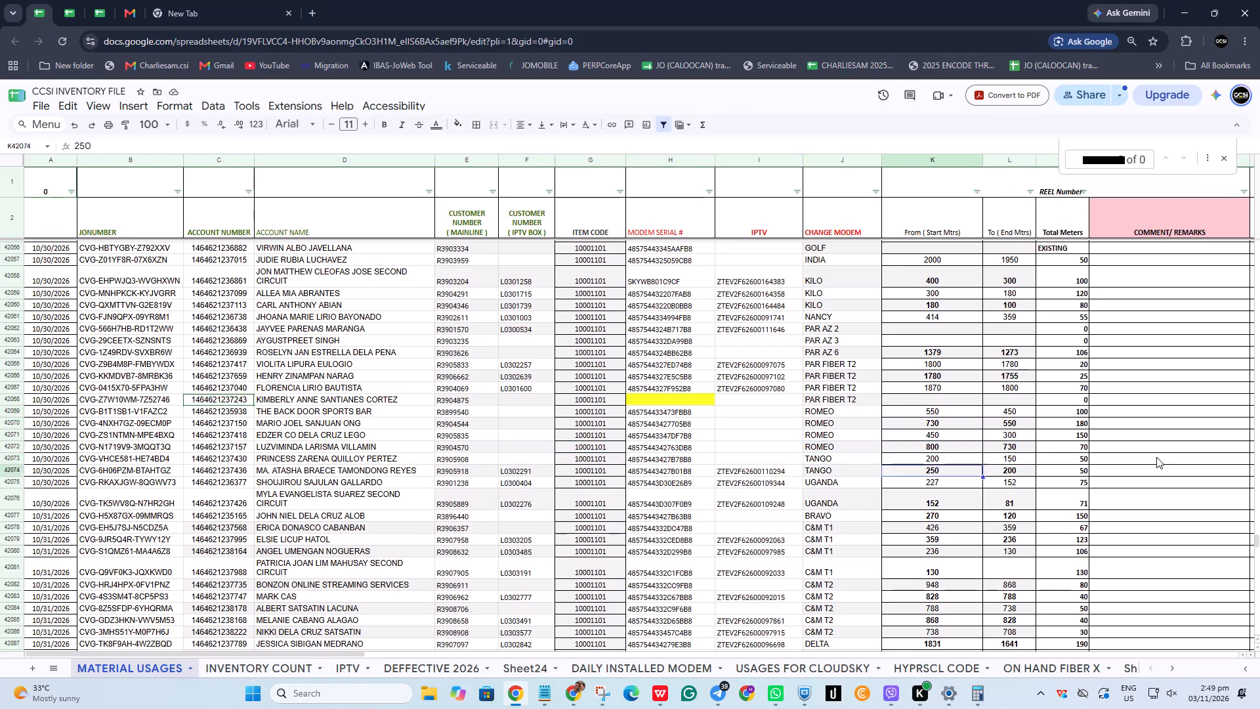
key(Down)
key(Up)
key(Up)
key(Up)
key(Up)
key(Up)
key(Up)
key(Up)
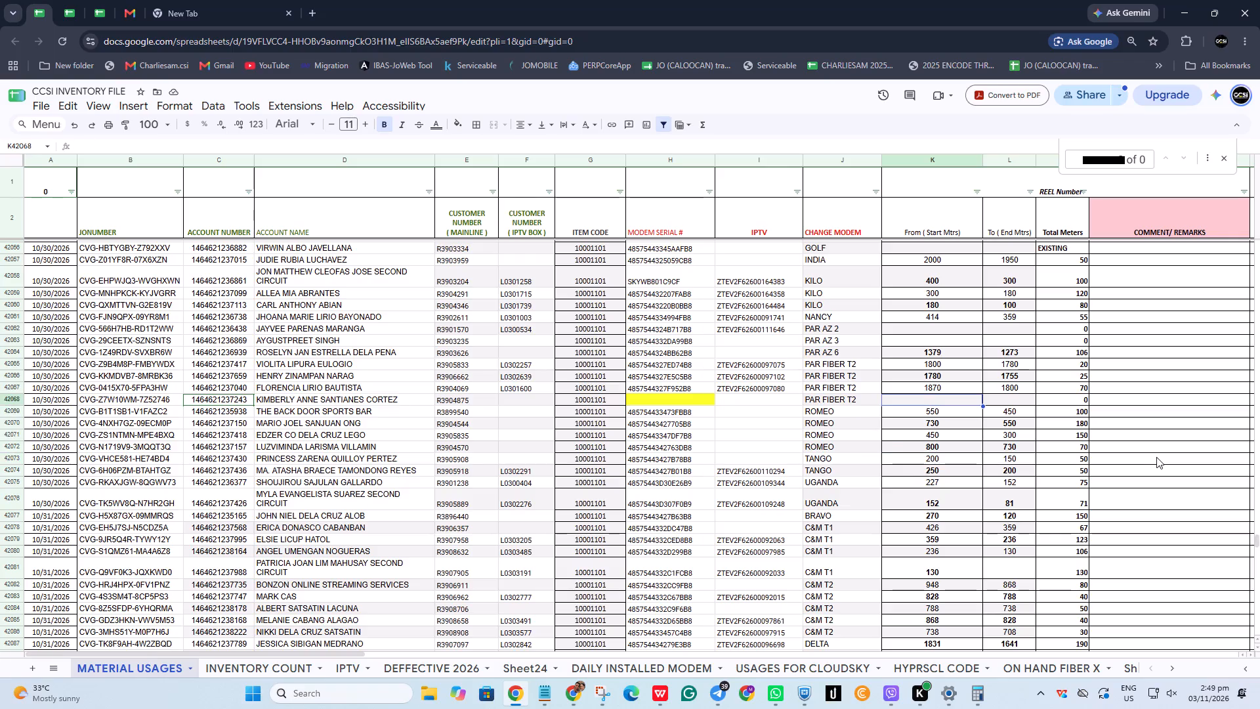
Switch from the inventory spreadsheet to another open window.
key(alt+Tab)
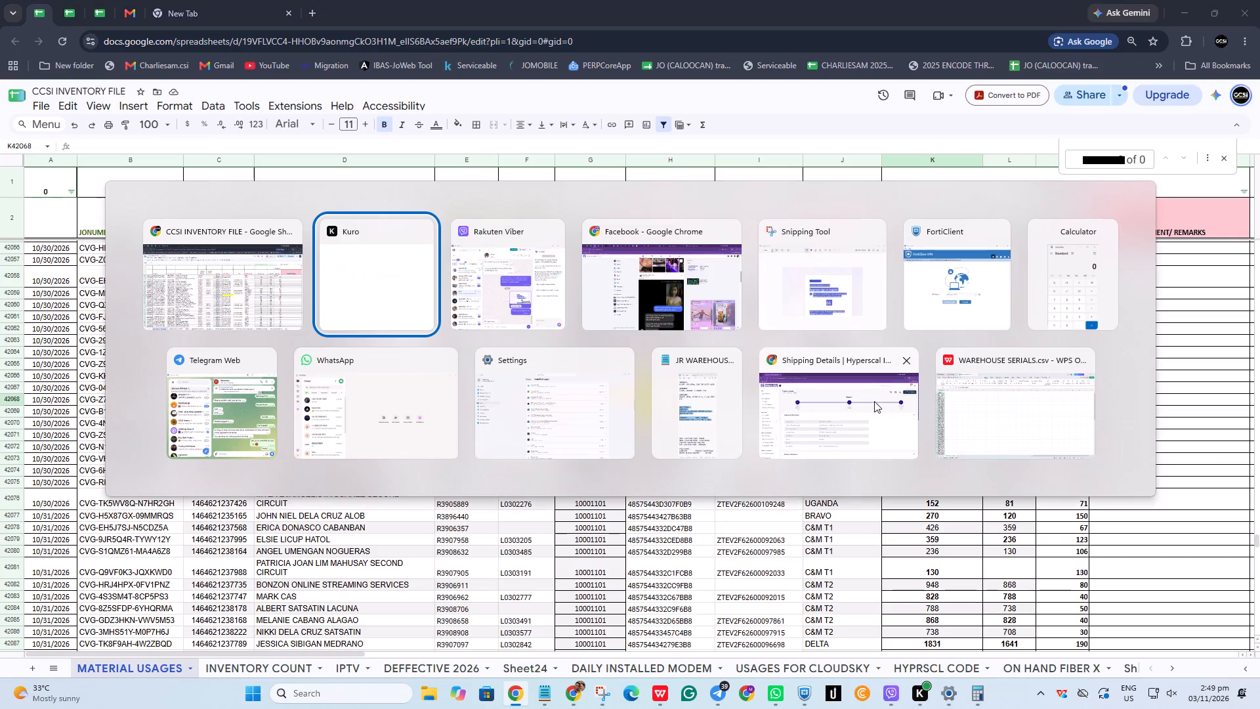
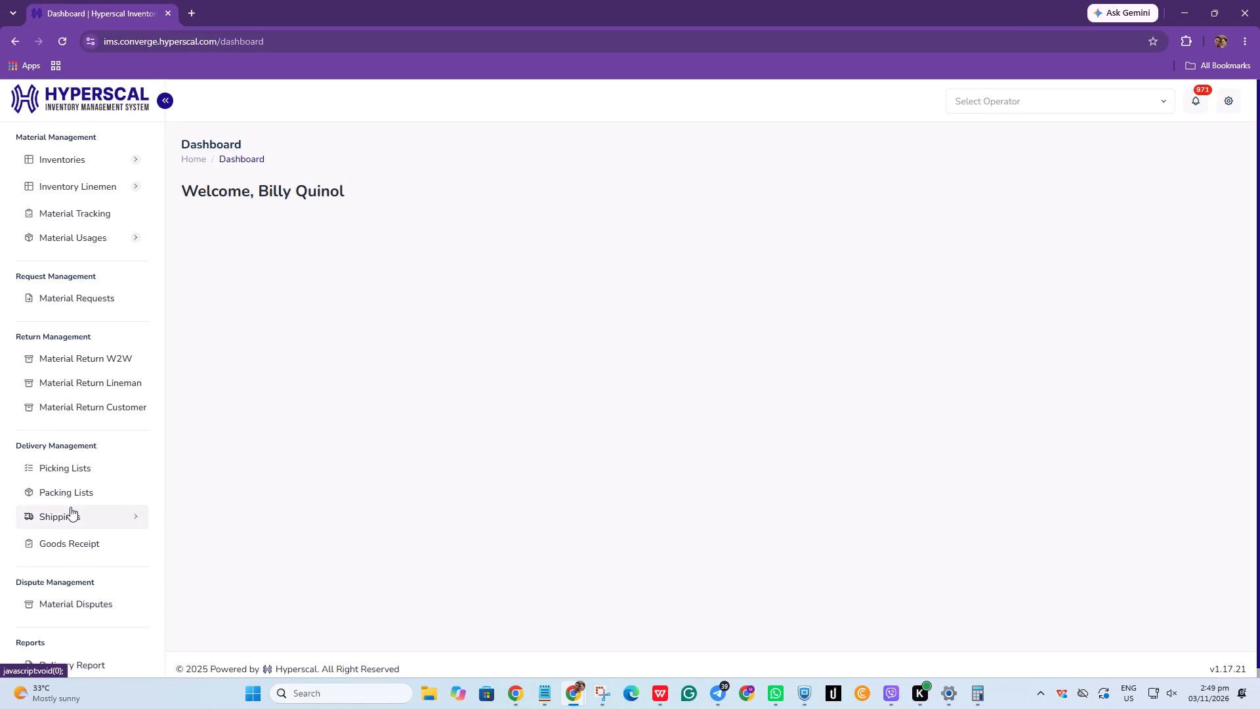
Open the outgoing shipments list in the Hyperscal inventory system.
click(73, 538)
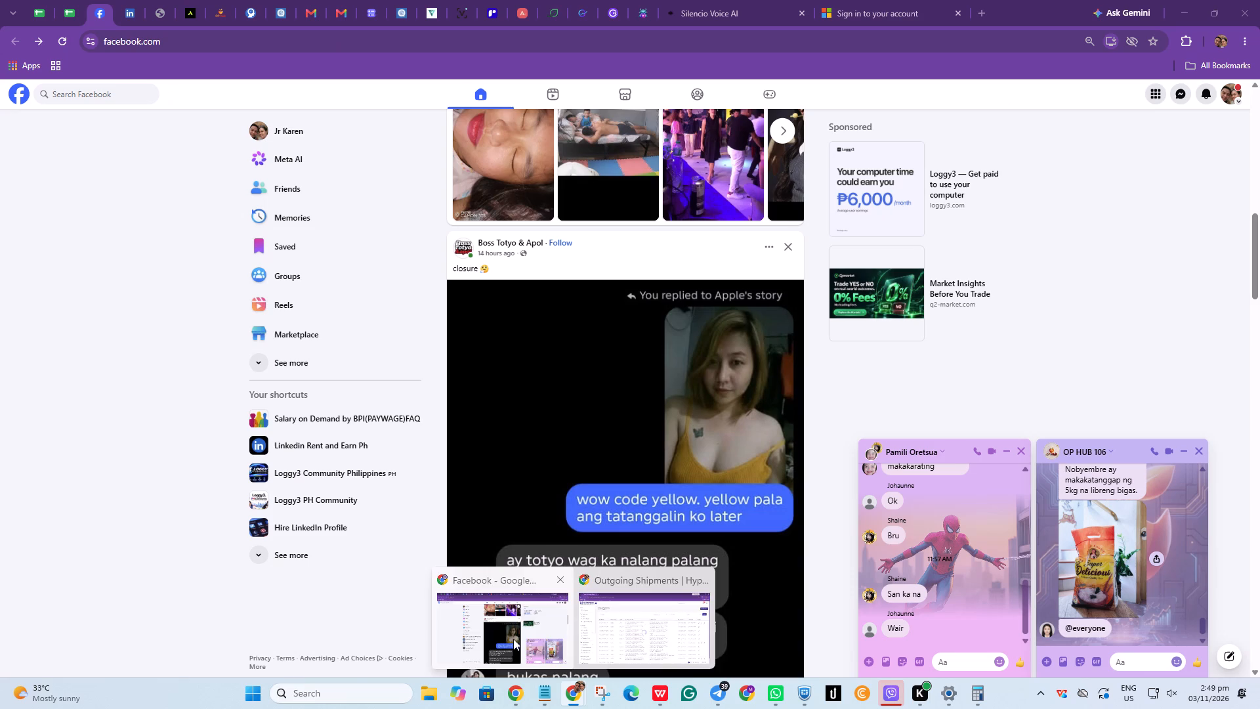
click(513, 639)
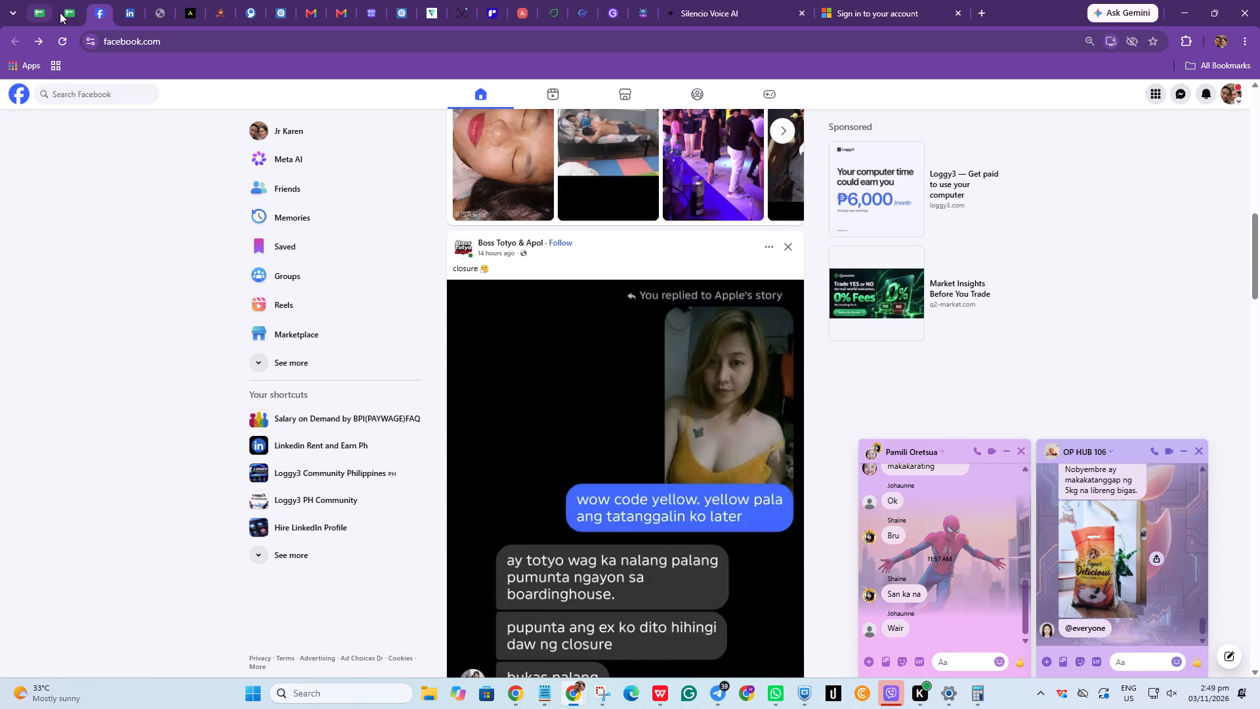
click(45, 11)
click(41, 9)
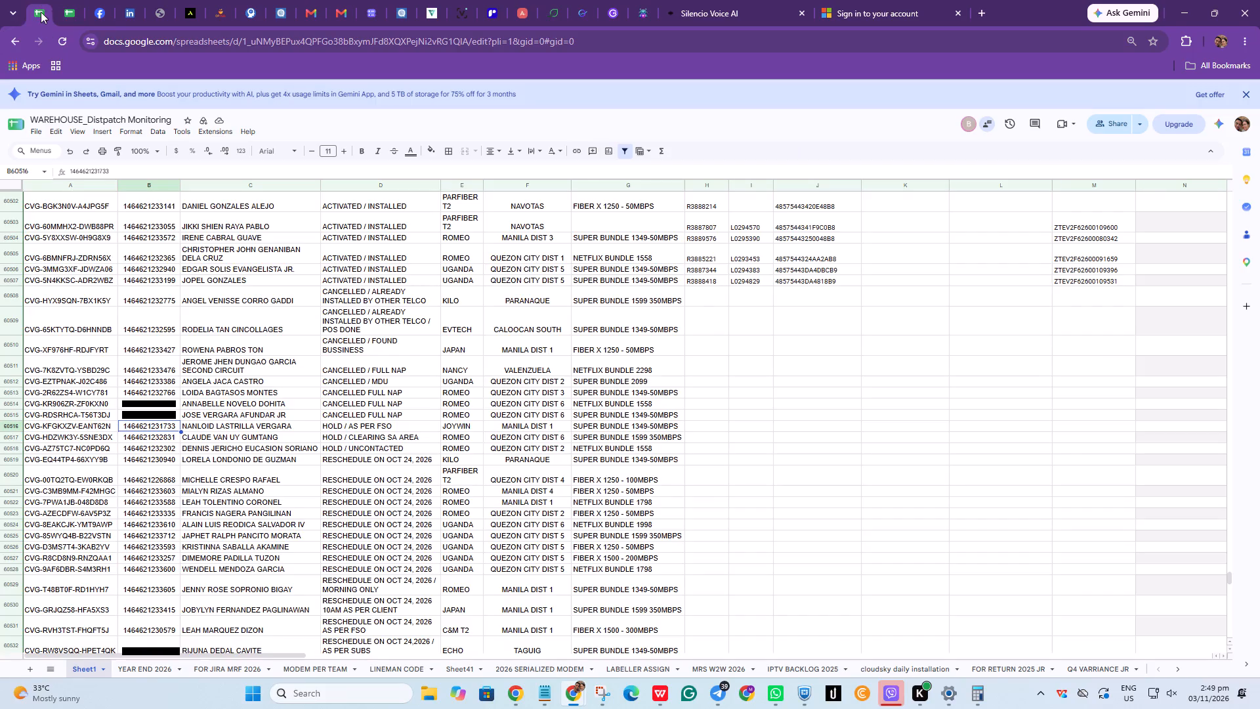
click(238, 670)
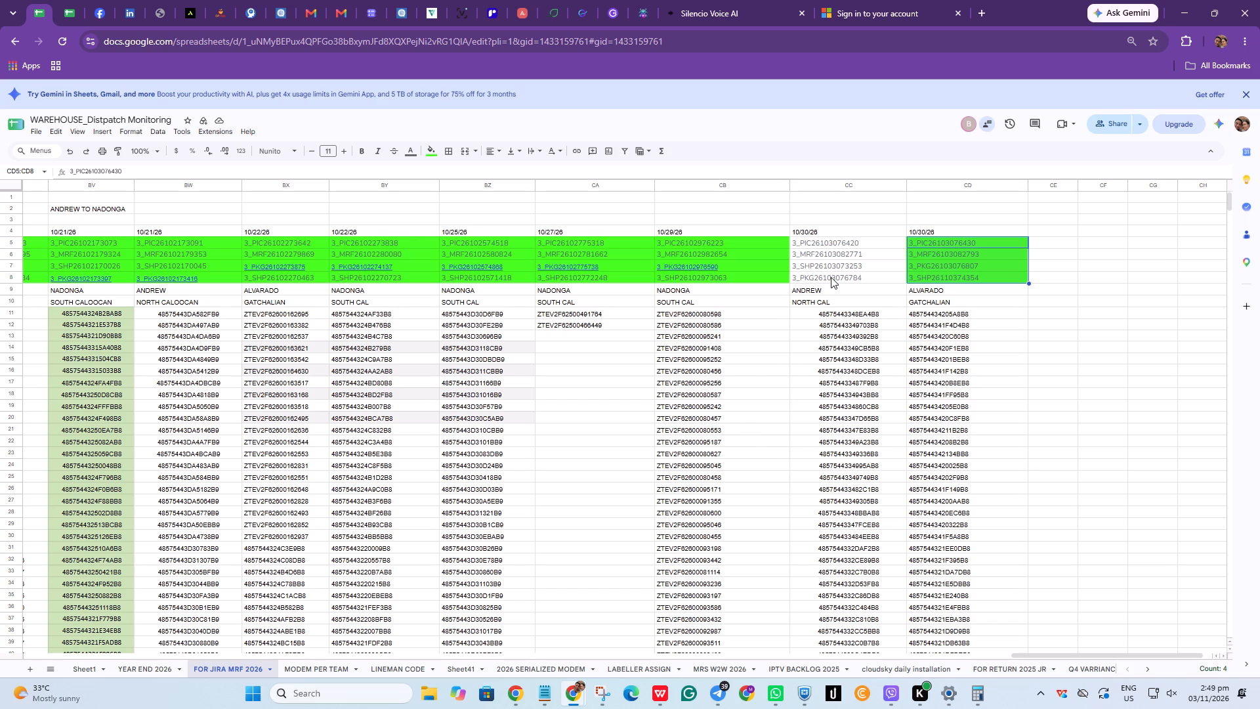
click(835, 261)
key(ctrl+c)
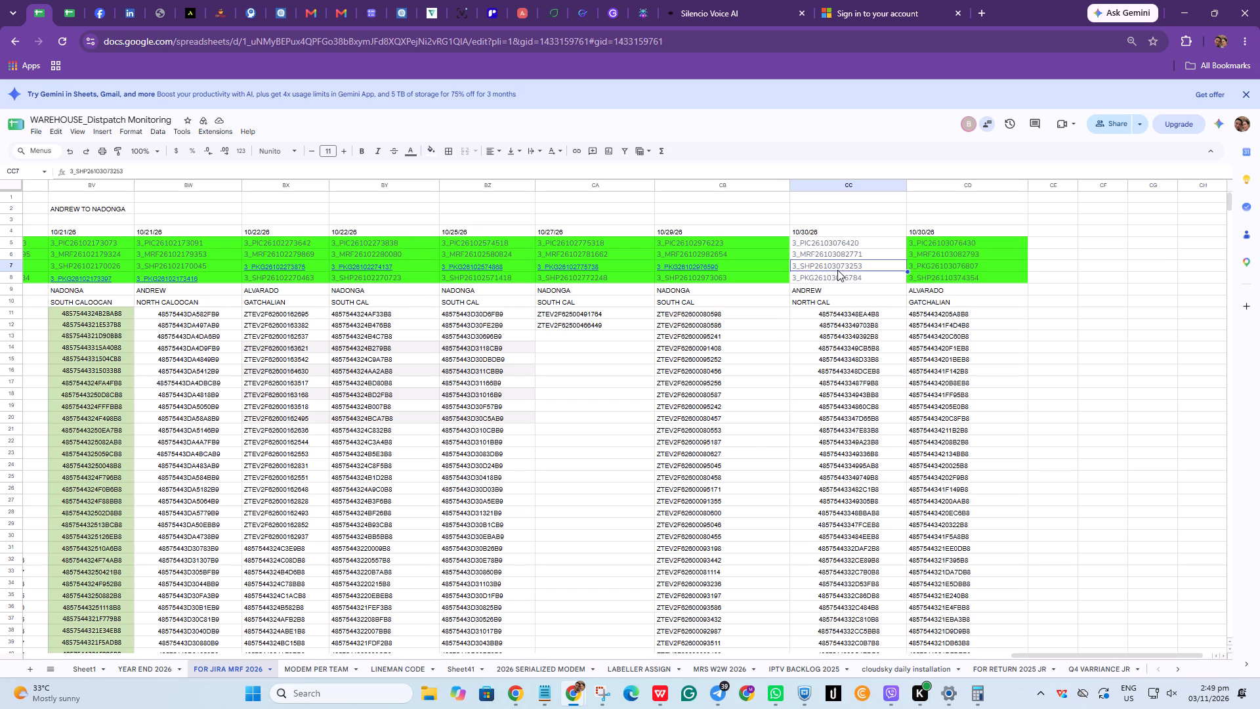
key(alt+Tab)
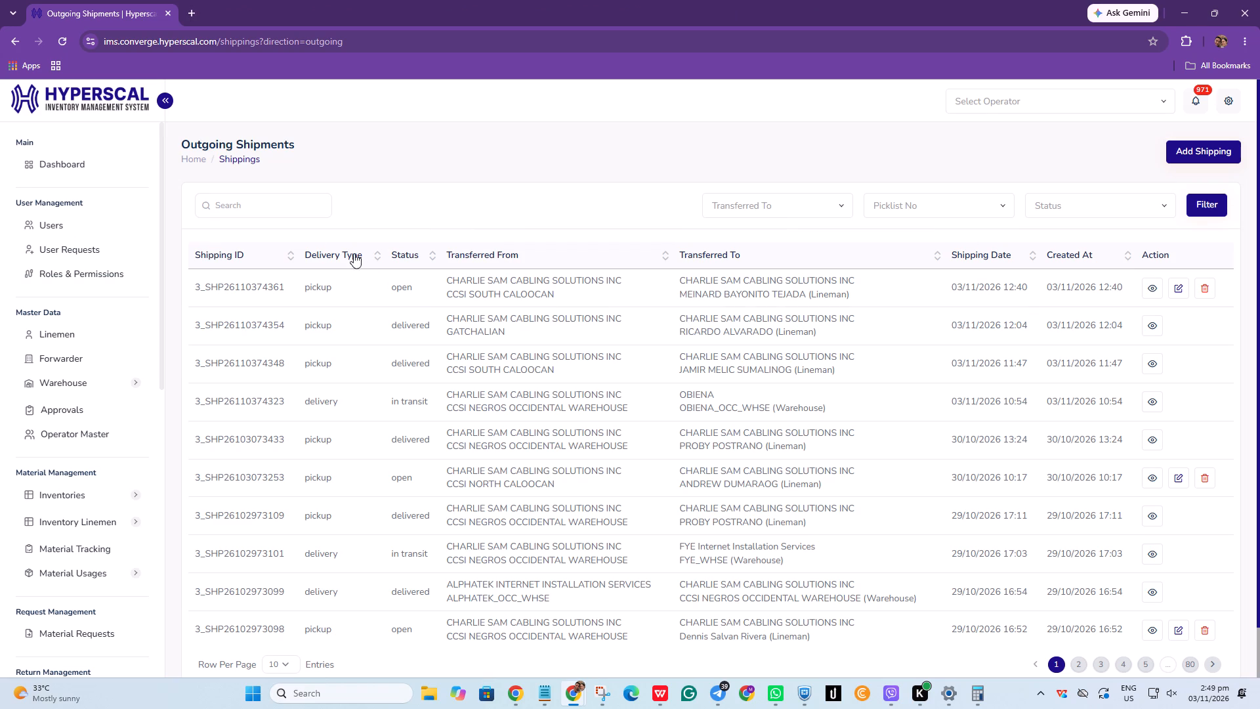
click(292, 211)
key(ctrl+v)
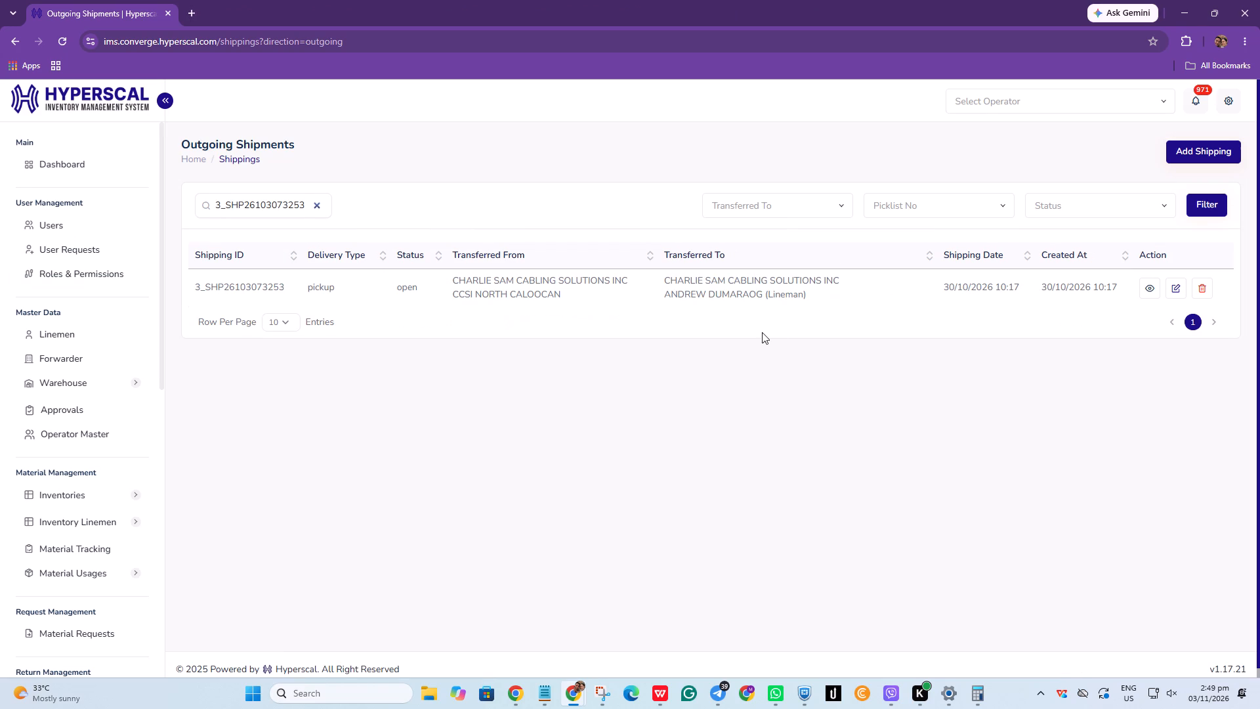
click(1174, 289)
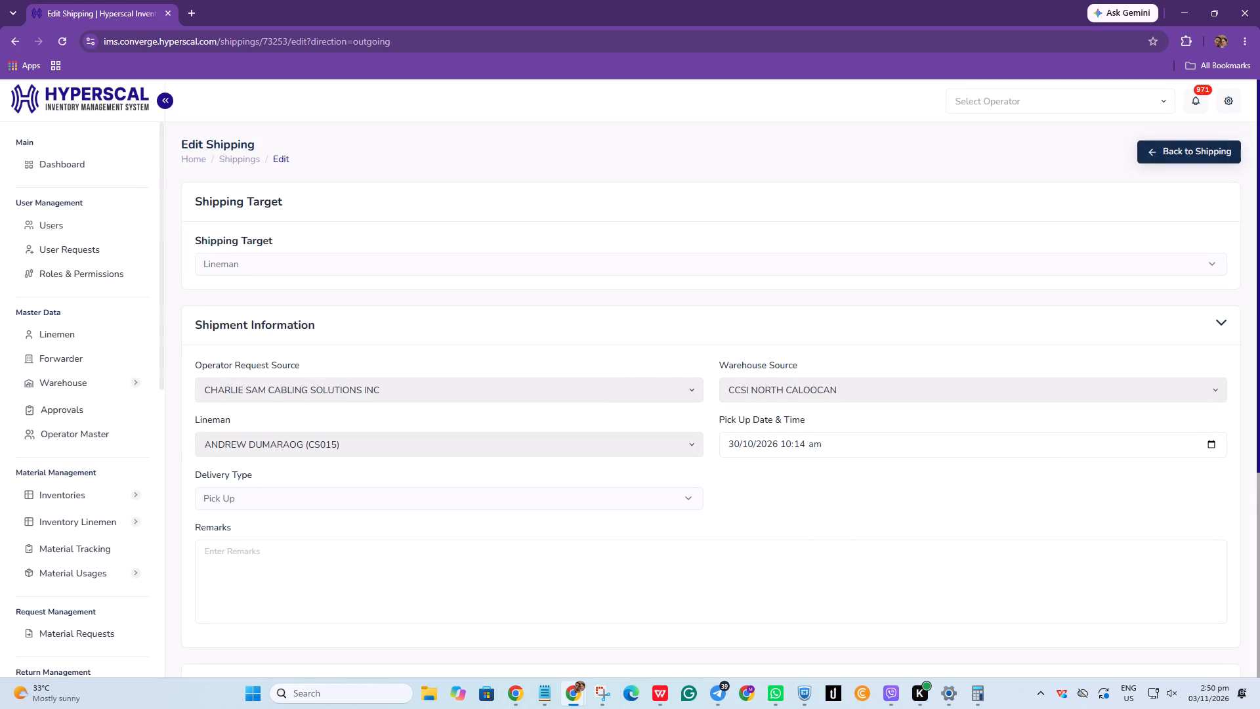
scroll(498, 586, down, 5)
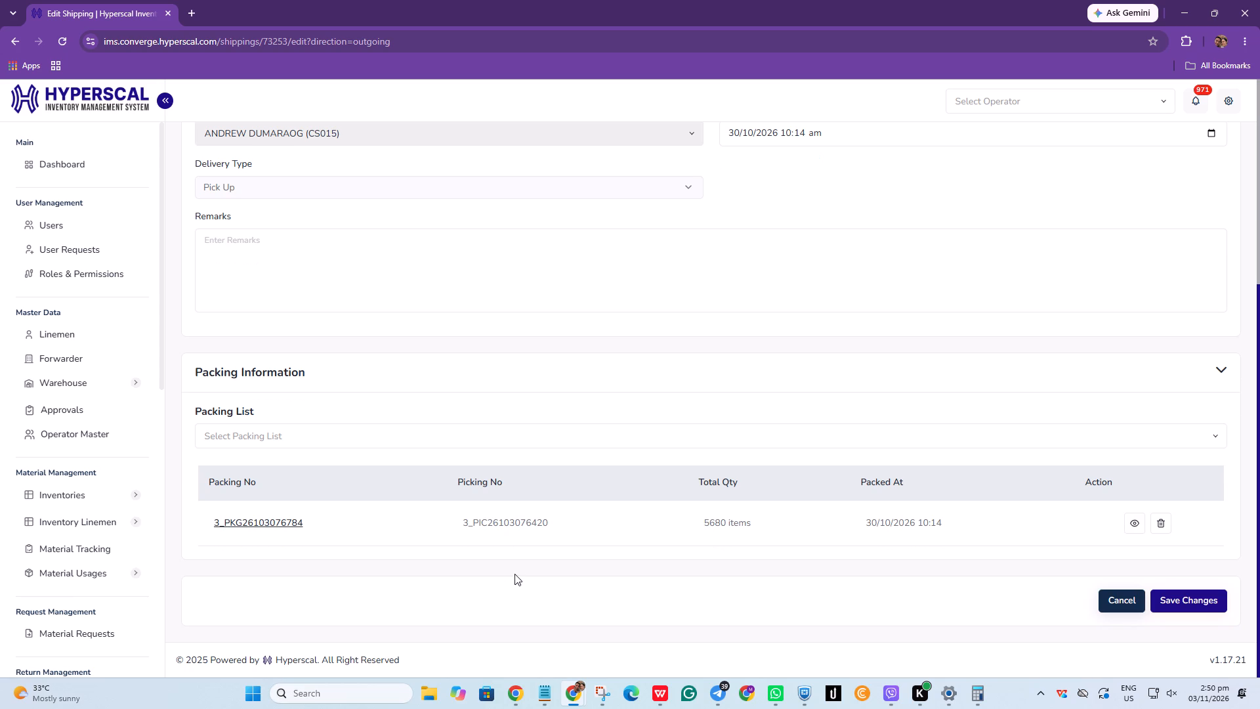
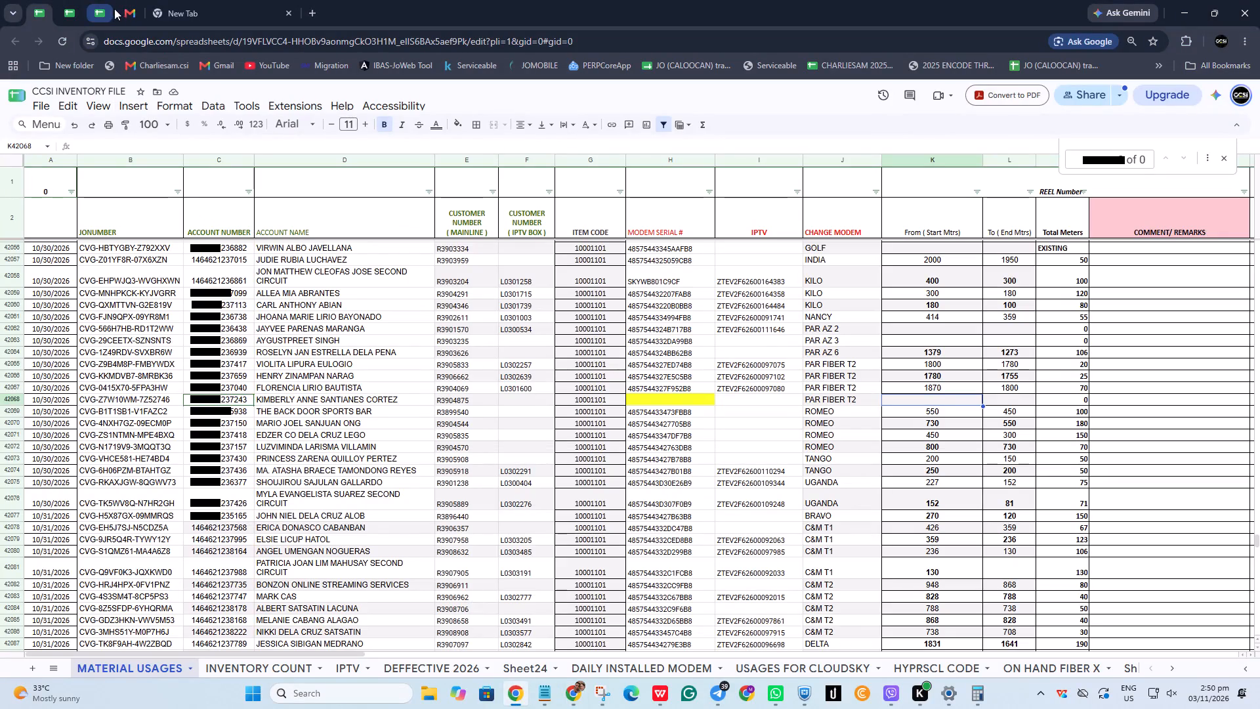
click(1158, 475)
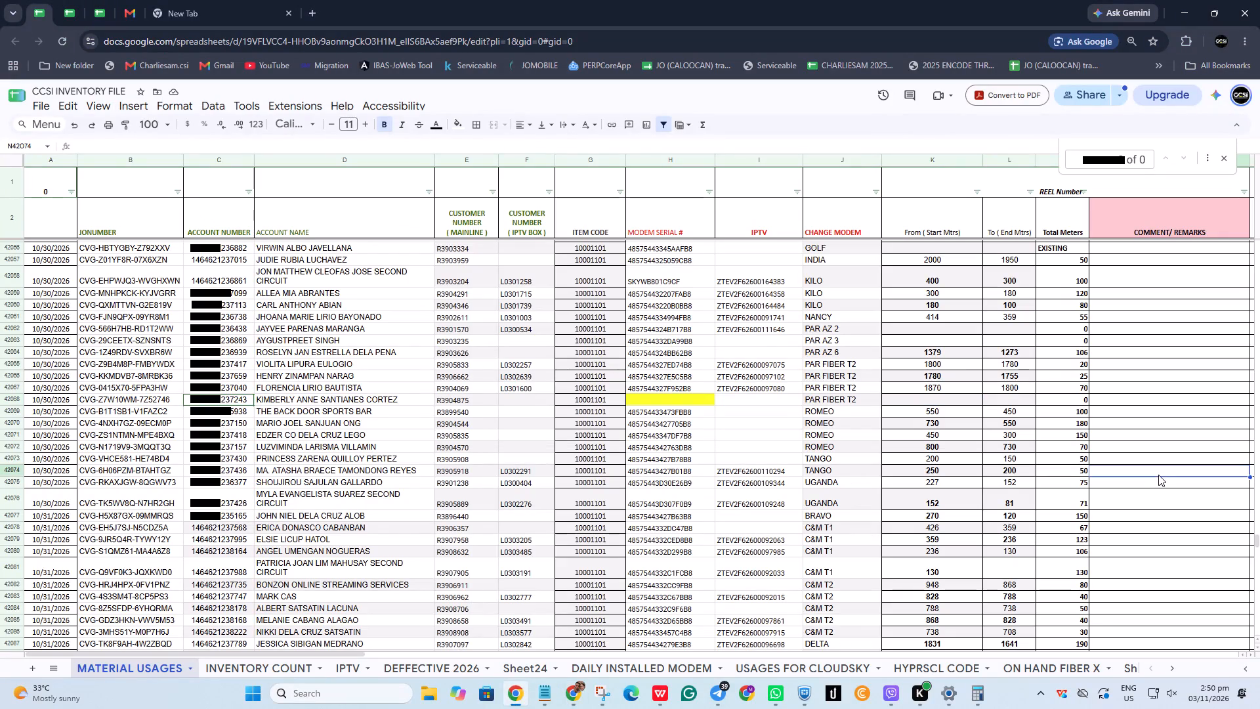